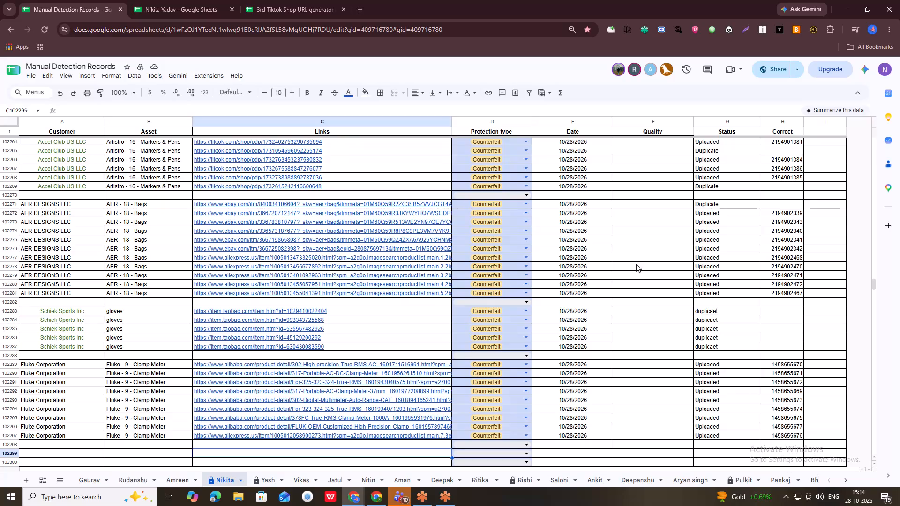
Switch to the Red Points incident window and clear the submitted link list, reopening it for editing.
{"action": "key", "text": "alt+Tab"}
{"action": "left_click", "coordinate": [232, 414]}
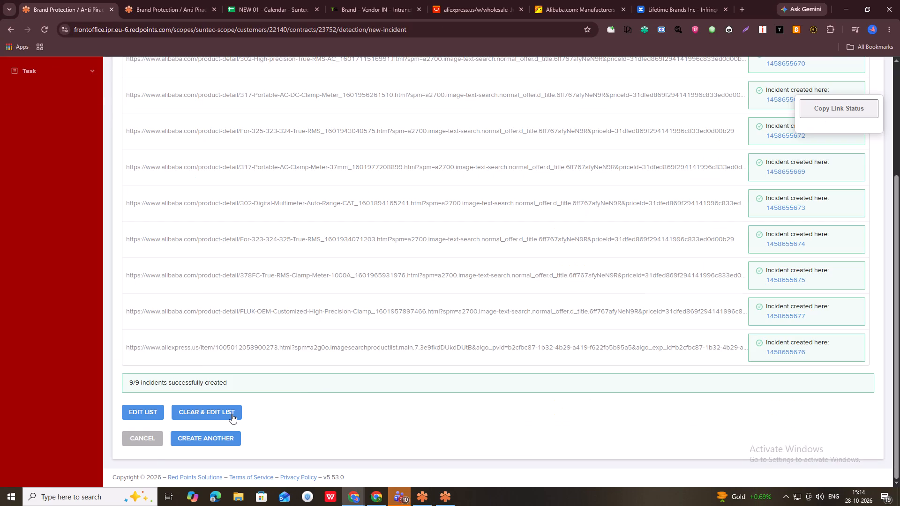
In the Tuinet brand tracker, mark day 28 as S for both Fluke Corporation sites, Alibaba and AliExpress.
{"action": "left_click", "coordinate": [375, 0]}
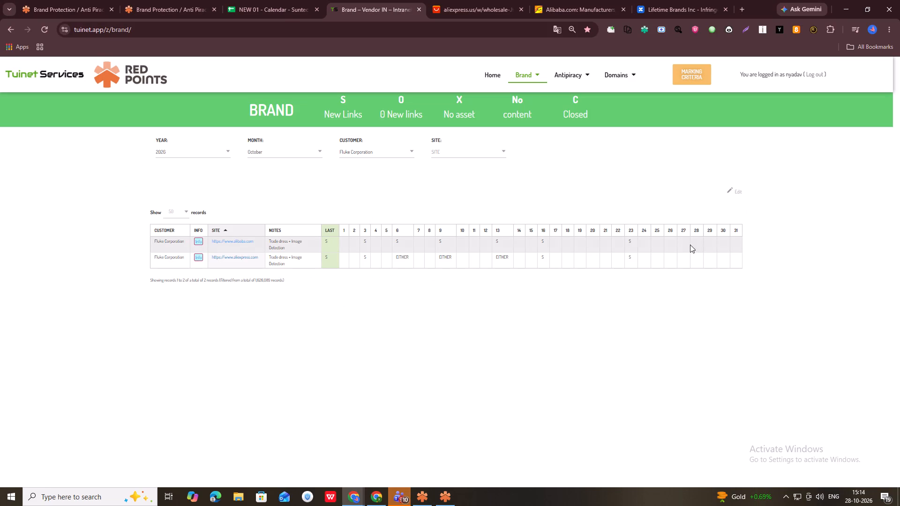
{"action": "double_click", "coordinate": [695, 242]}
{"action": "left_click", "coordinate": [692, 262]}
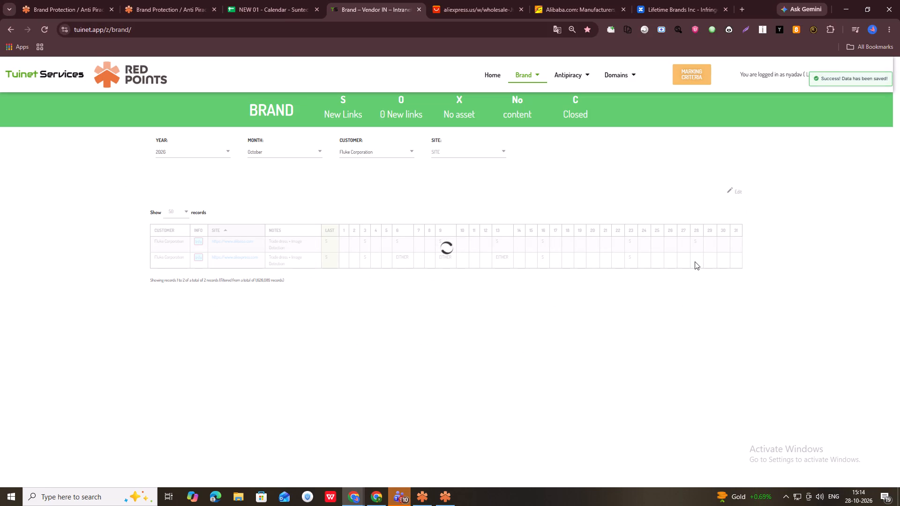
{"action": "double_click", "coordinate": [695, 261]}
{"action": "left_click", "coordinate": [682, 280]}
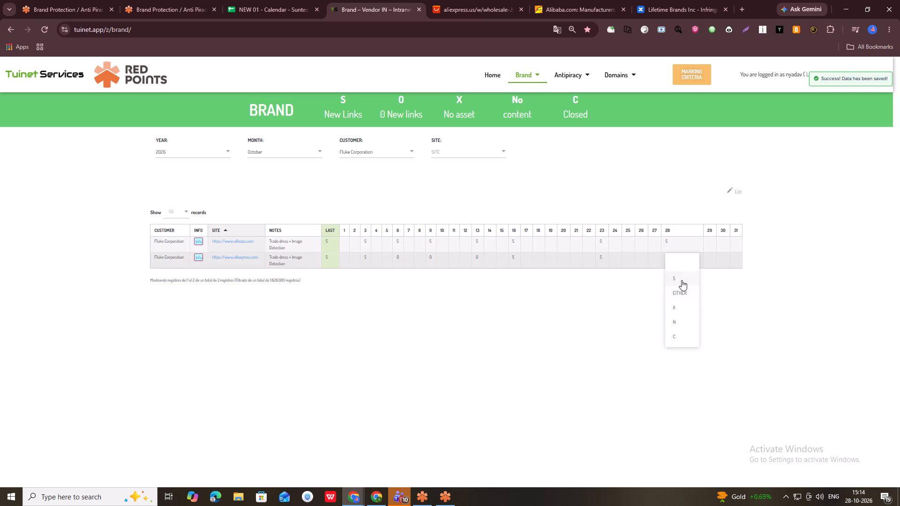
In the Suntec calendar, fill the 28/10 cells of Accel Club, AER DESIGNS, Fluke, GForce, Octobers Very Own, Safariland and Schiek light green.
{"action": "left_click", "coordinate": [263, 0]}
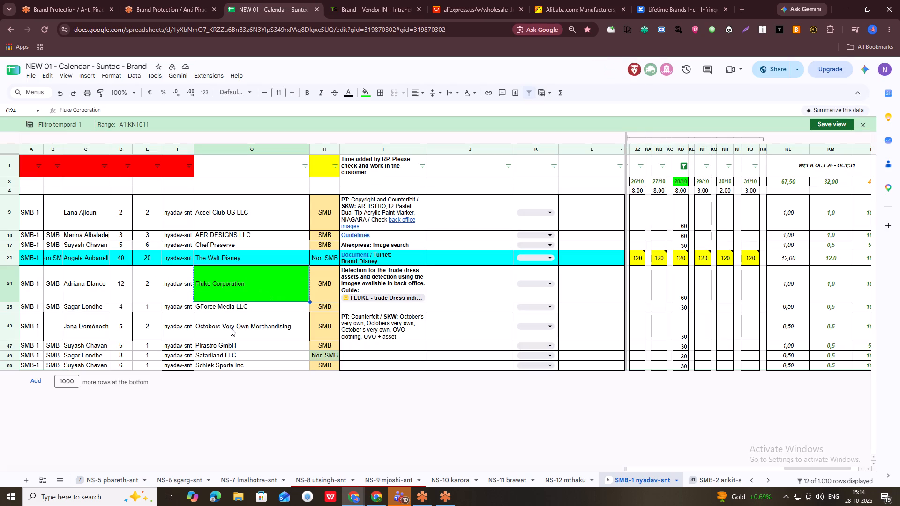
{"action": "left_click", "coordinate": [683, 211]}
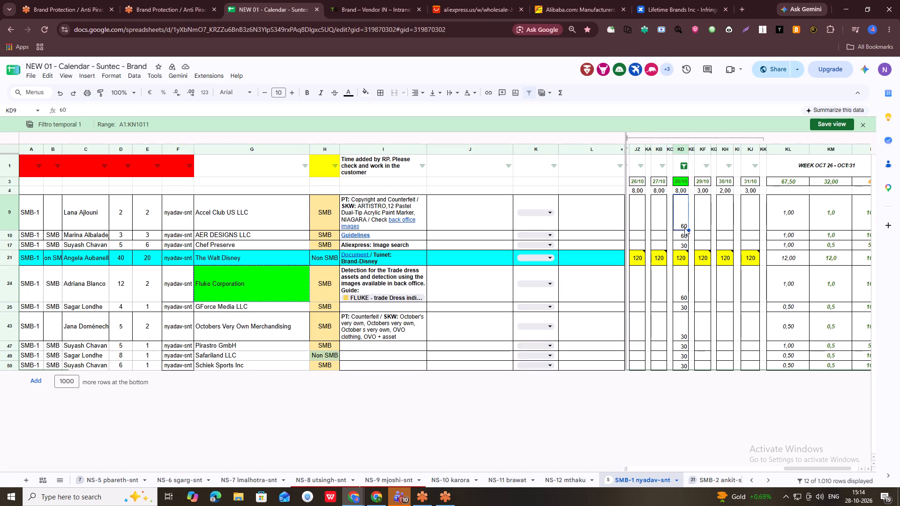
{"action": "left_click", "coordinate": [684, 235], "text": "ctrl"}
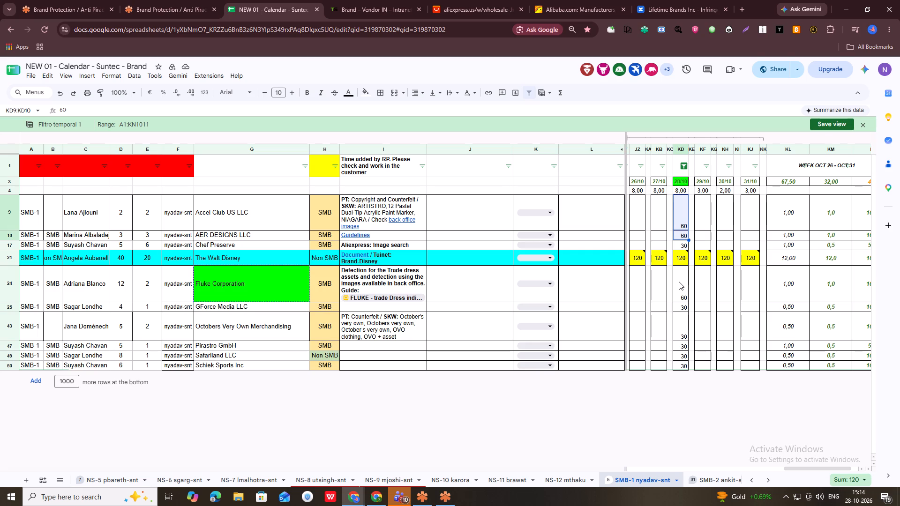
{"action": "left_click", "coordinate": [678, 282], "text": "ctrl"}
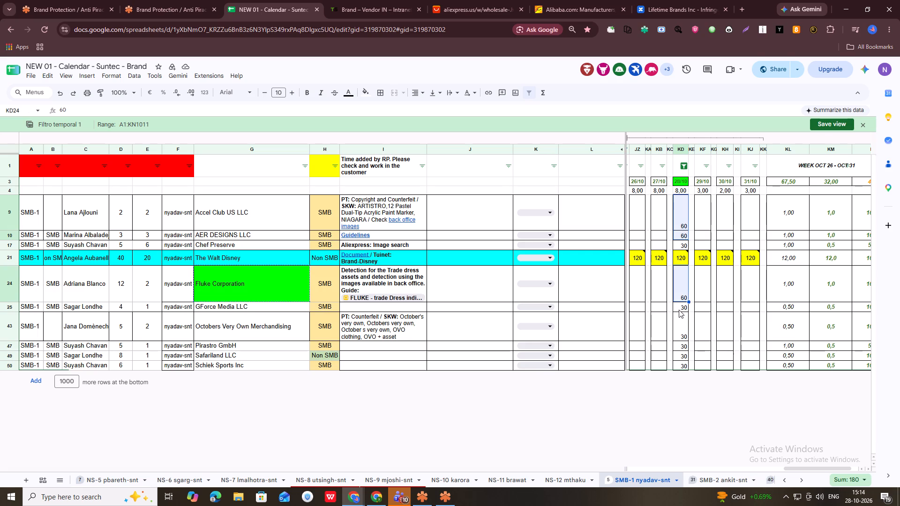
{"action": "left_click", "coordinate": [679, 310], "text": "ctrl"}
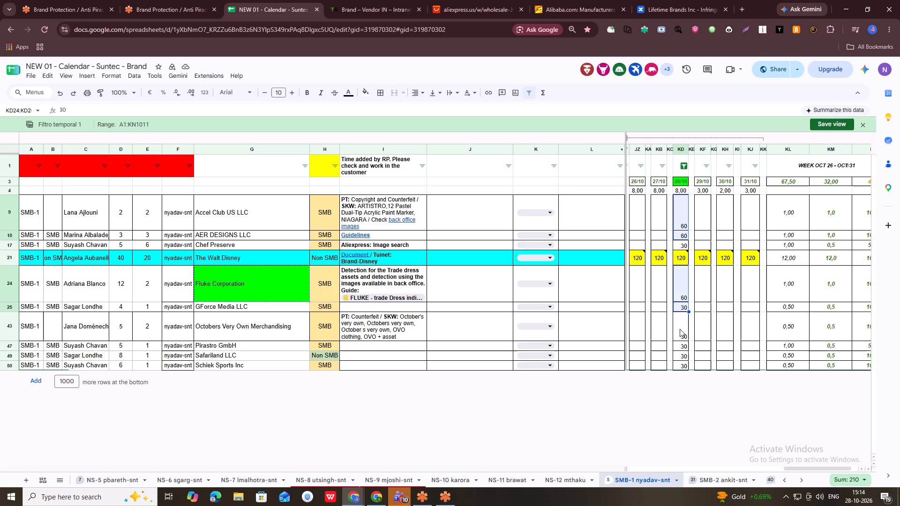
{"action": "left_click", "coordinate": [680, 329], "text": "ctrl"}
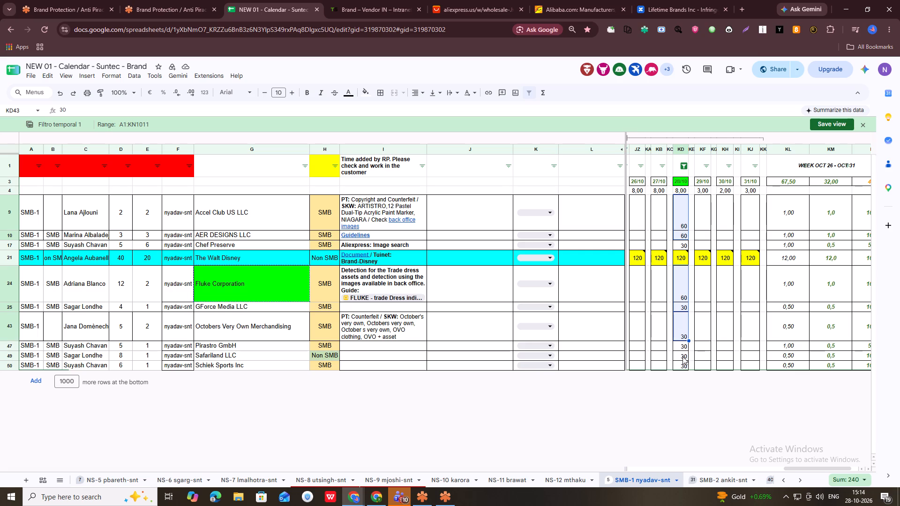
{"action": "left_click", "coordinate": [682, 355], "text": "ctrl"}
{"action": "left_click", "coordinate": [679, 366], "text": "ctrl"}
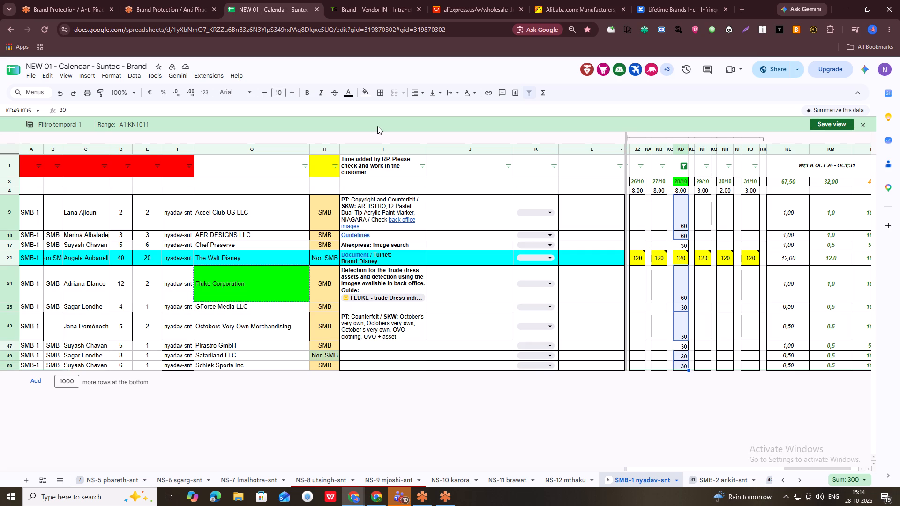
{"action": "left_click", "coordinate": [368, 95]}
{"action": "left_click", "coordinate": [398, 137]}
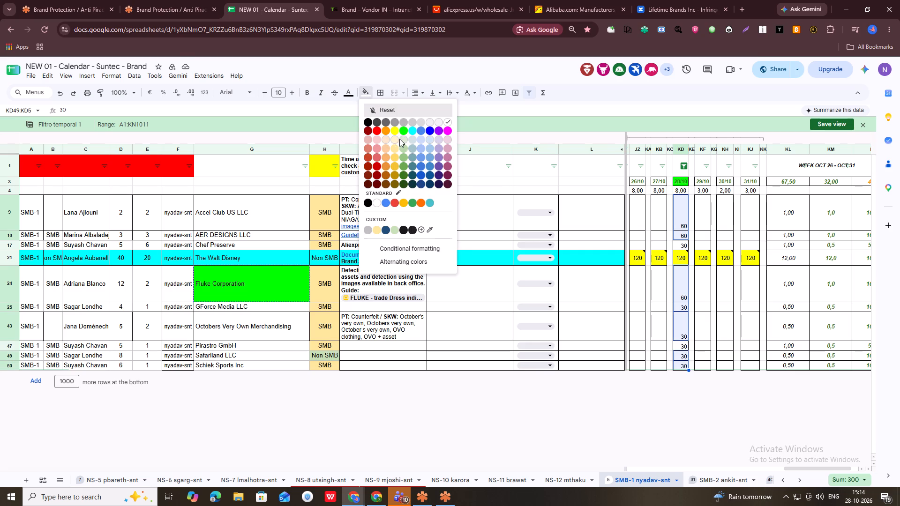
{"action": "left_click", "coordinate": [370, 97]}
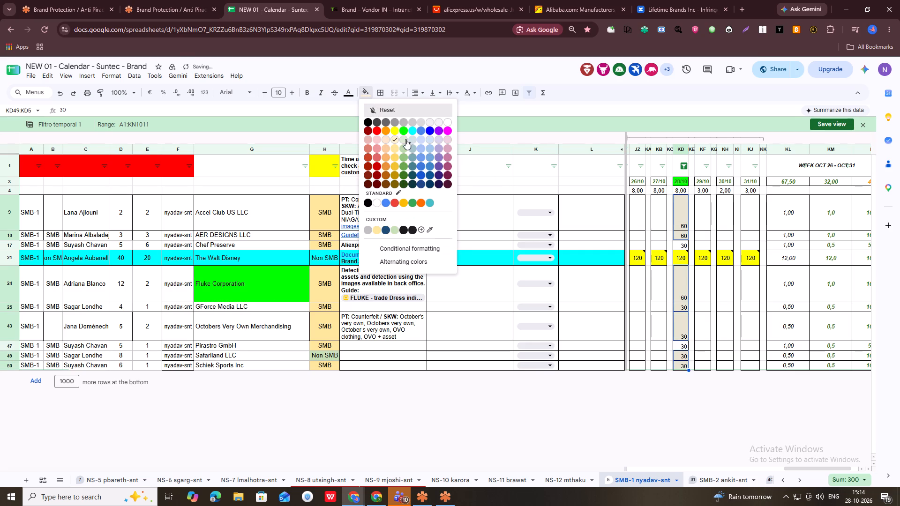
{"action": "left_click", "coordinate": [405, 139]}
Check the unshaded 28/10 entries for Chef Preserve and Pirastro GmbH.
{"action": "left_click", "coordinate": [681, 246]}
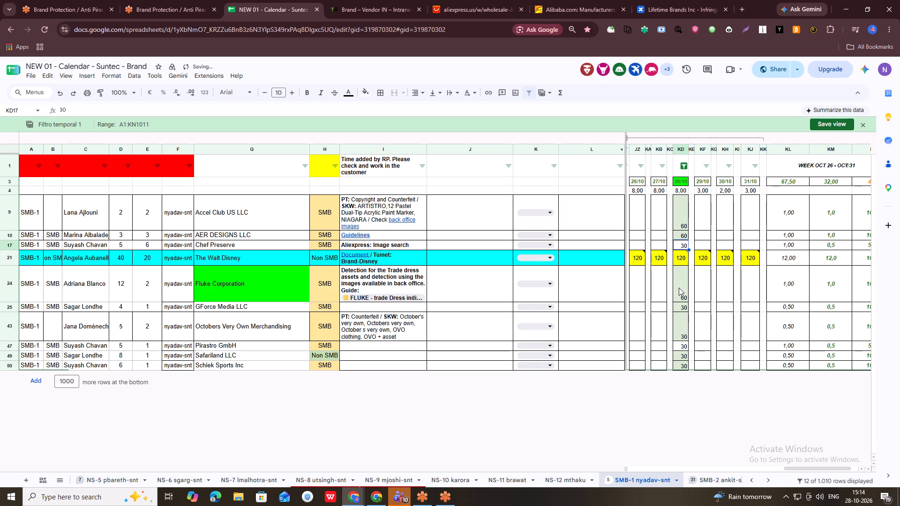
{"action": "left_click", "coordinate": [685, 347], "text": "ctrl"}
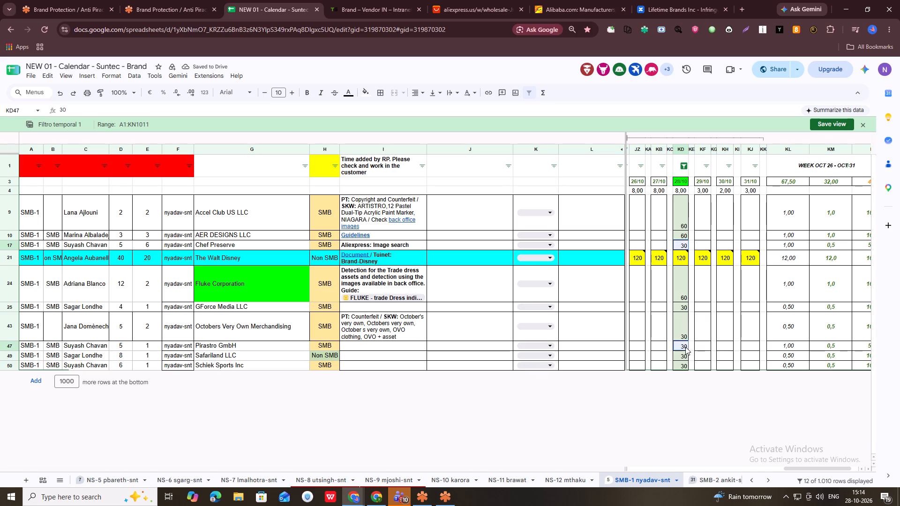
{"action": "left_click", "coordinate": [697, 325]}
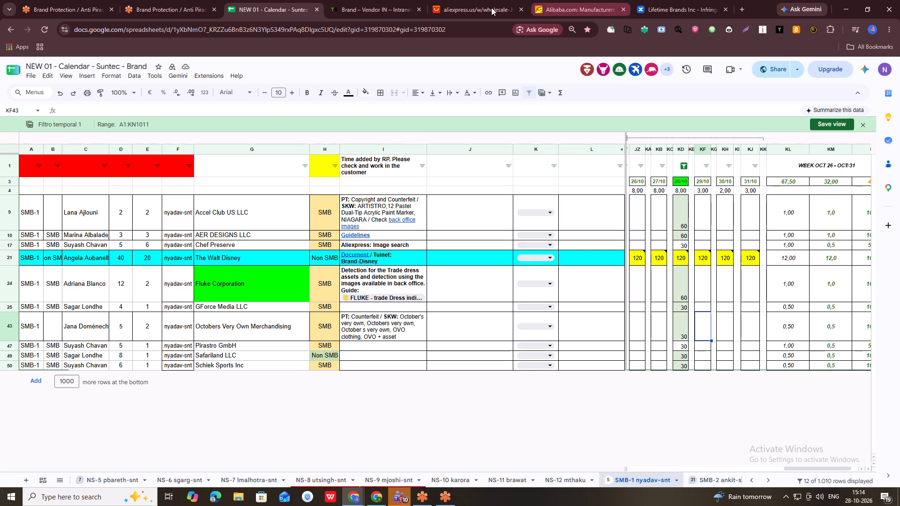
Close the AliExpress and Alibaba browser tabs.
{"action": "middle_click", "coordinate": [460, 0]}
{"action": "middle_click", "coordinate": [460, 0]}
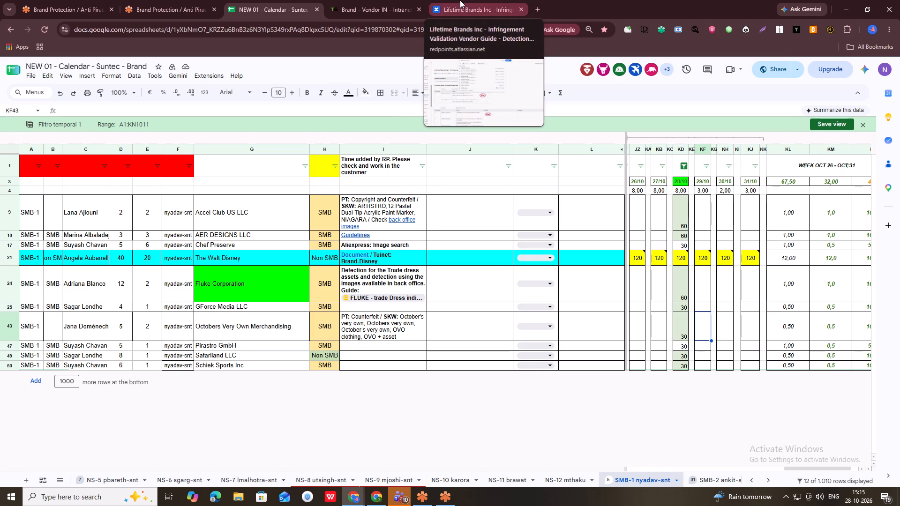
Open the 626 Sellers to Scrap spreadsheet in a new tab and go to its Shein Sellers sheet.
{"action": "left_click", "coordinate": [537, 7]}
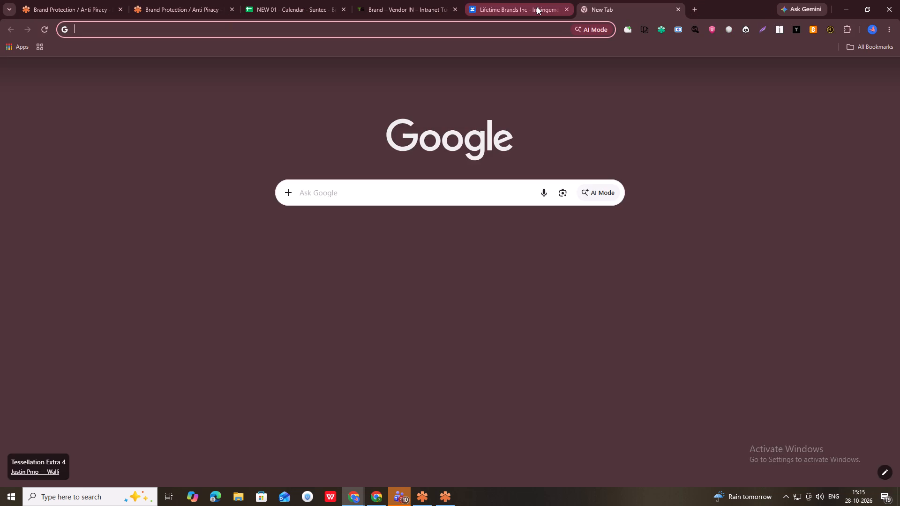
{"action": "key", "text": "6"}
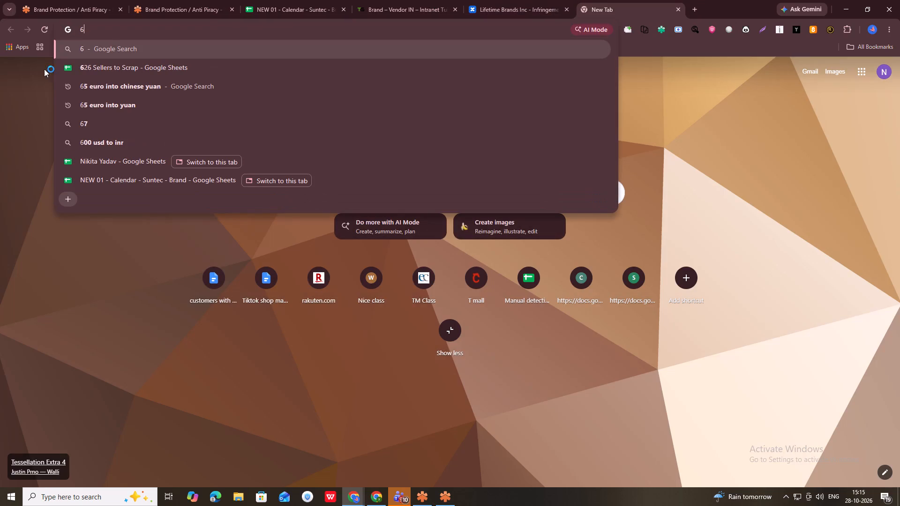
{"action": "left_click", "coordinate": [134, 70]}
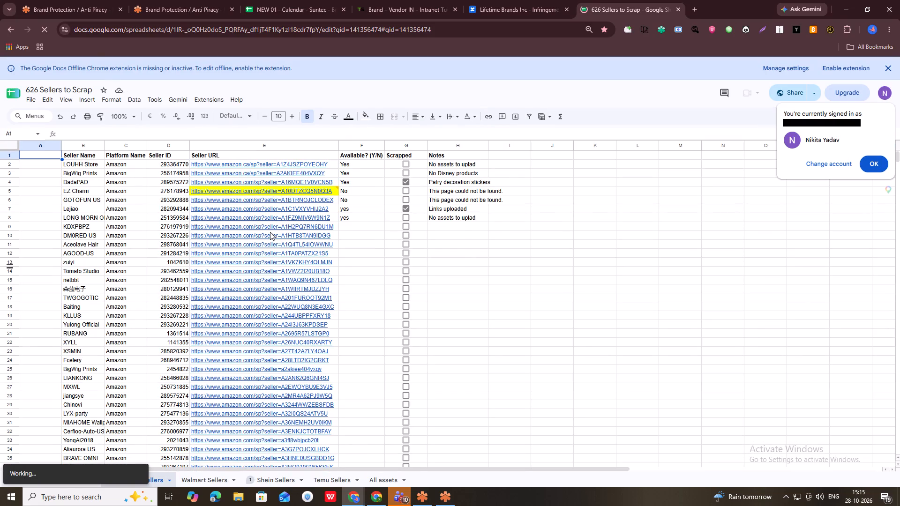
{"action": "scroll", "coordinate": [353, 332], "scroll_direction": "down", "scroll_amount": 7}
{"action": "left_click", "coordinate": [539, 305]}
{"action": "scroll", "coordinate": [299, 327], "scroll_direction": "down", "scroll_amount": 6}
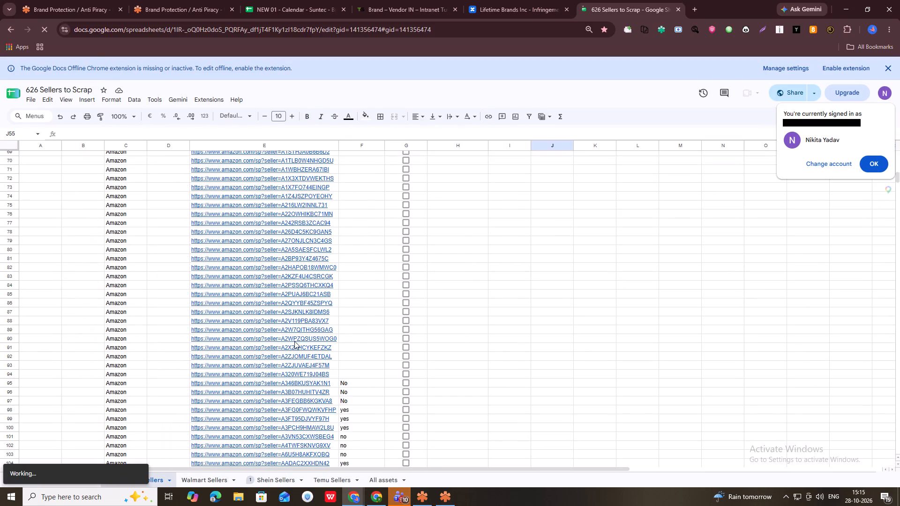
{"action": "scroll", "coordinate": [294, 341], "scroll_direction": "down", "scroll_amount": 6}
{"action": "left_click", "coordinate": [277, 481]}
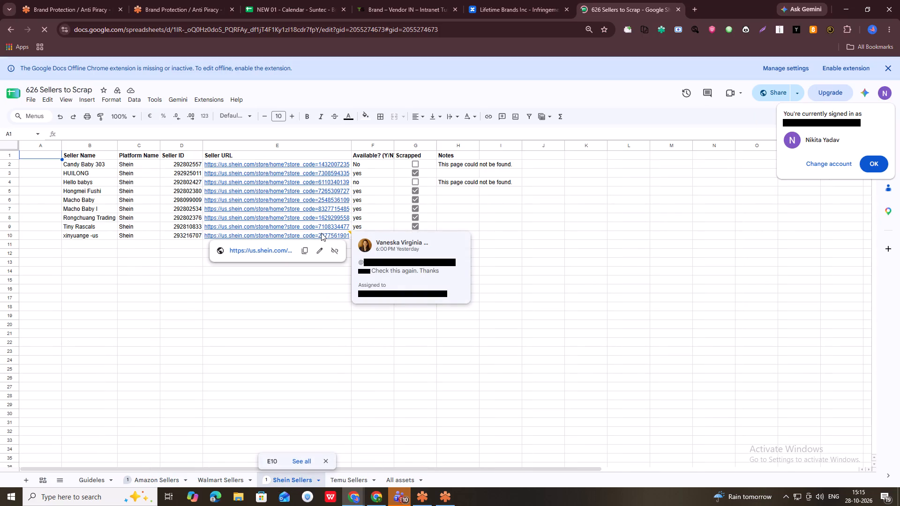
Review the edit history of the xinyuange -us seller's availability cell and the comment on its seller URL.
{"action": "left_click", "coordinate": [320, 404]}
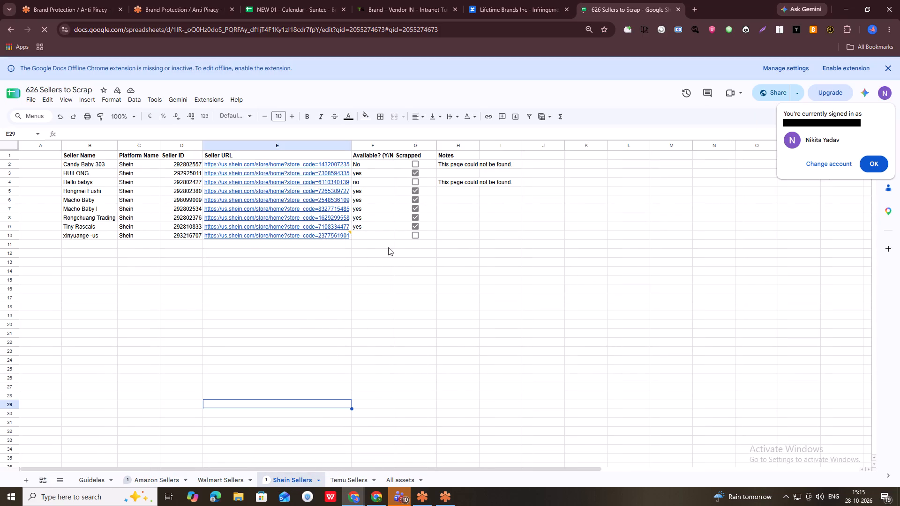
{"action": "left_click", "coordinate": [367, 234]}
{"action": "right_click", "coordinate": [367, 234]}
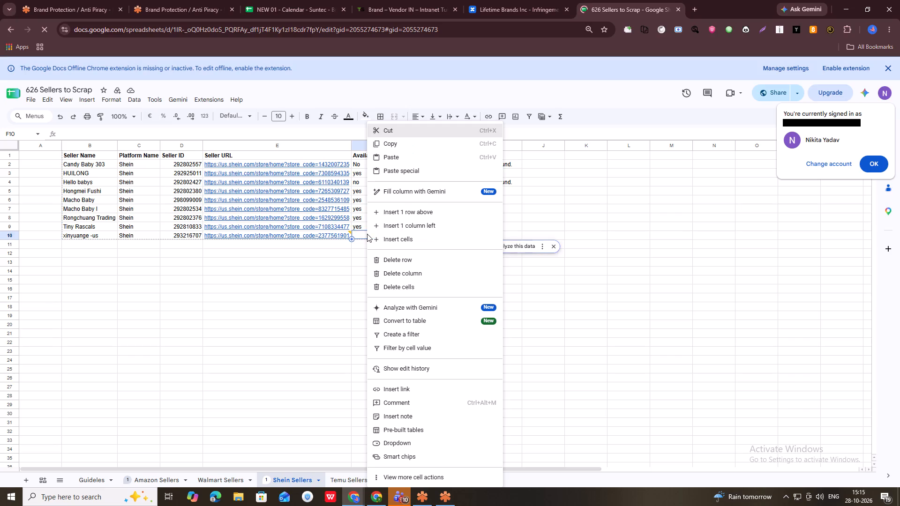
{"action": "left_click", "coordinate": [411, 374]}
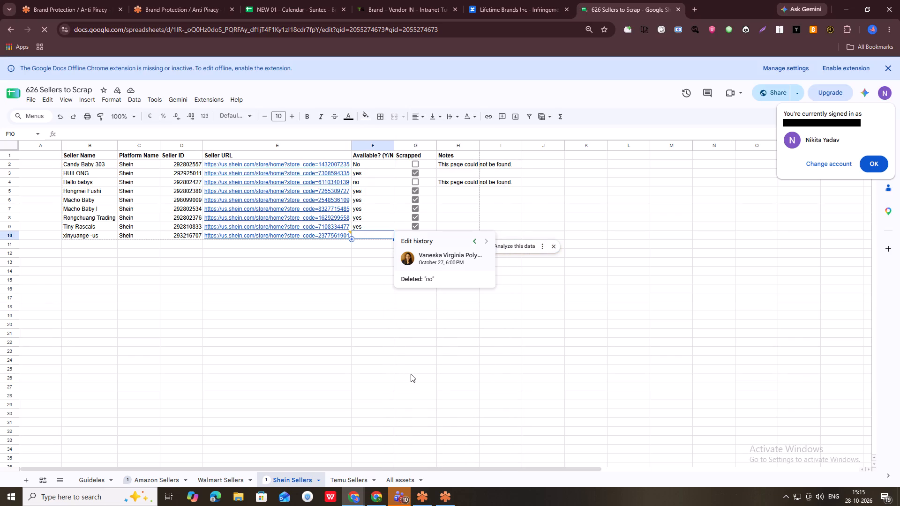
{"action": "left_click", "coordinate": [307, 347]}
{"action": "left_click", "coordinate": [308, 236]}
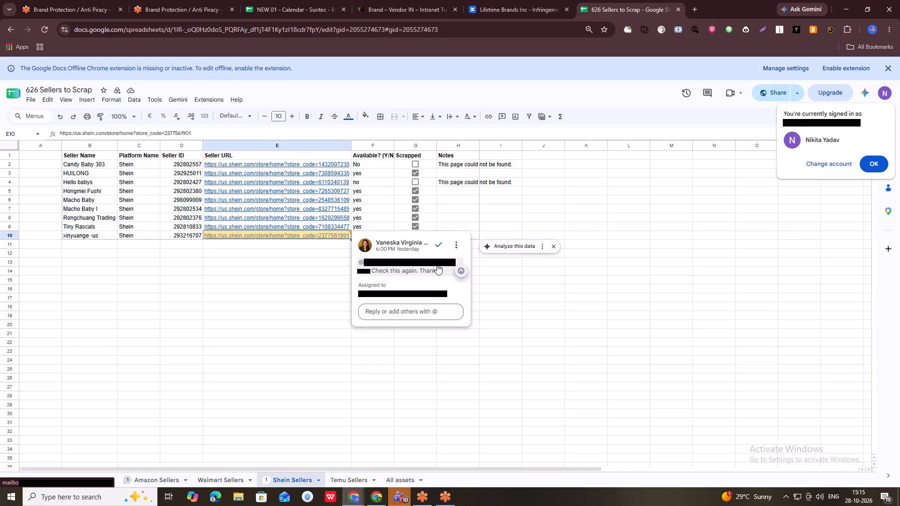
{"action": "left_click", "coordinate": [250, 316]}
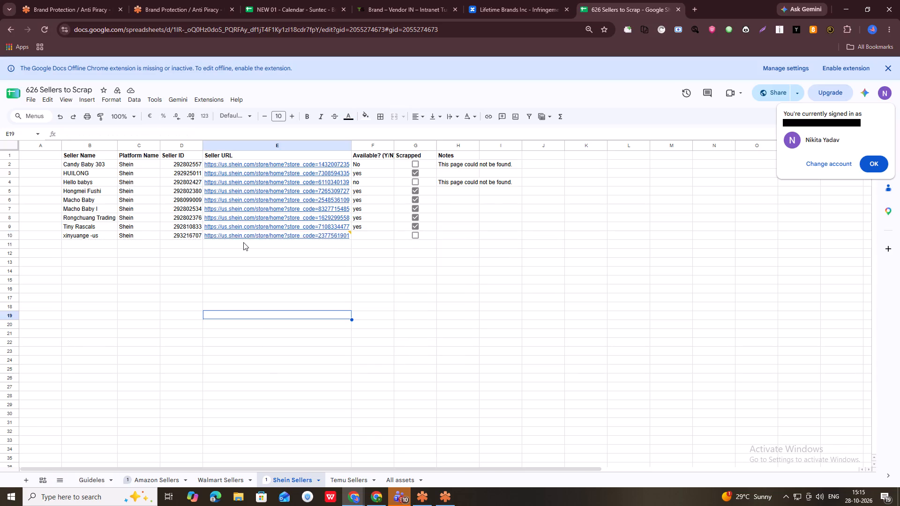
Open the Tiny Rascals seller's Shein store from the Shein Sellers sheet and look through its item listings.
{"action": "left_click", "coordinate": [252, 238]}
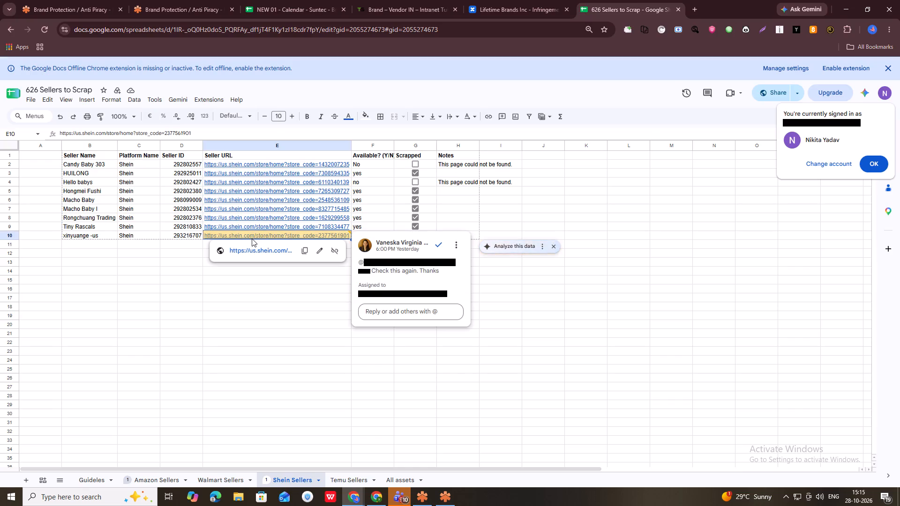
{"action": "key", "text": "alt+Return"}
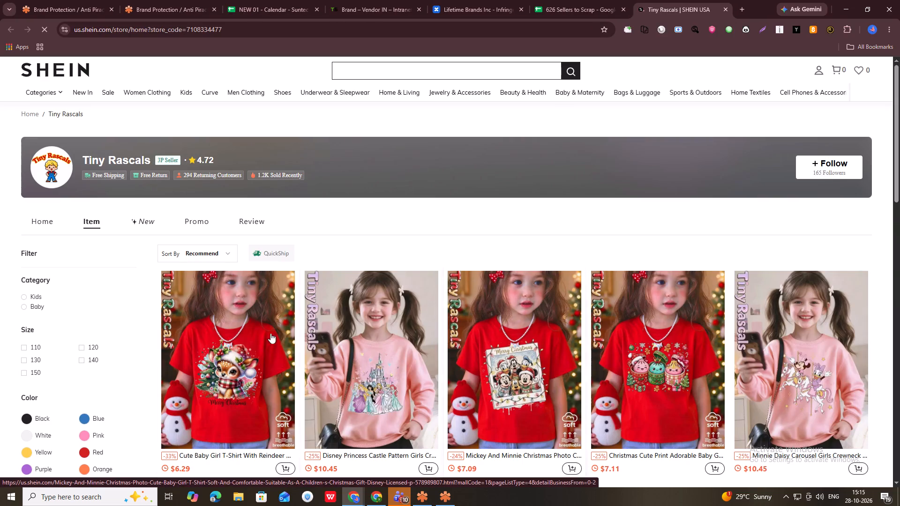
{"action": "scroll", "coordinate": [426, 331], "scroll_direction": "down", "scroll_amount": 7}
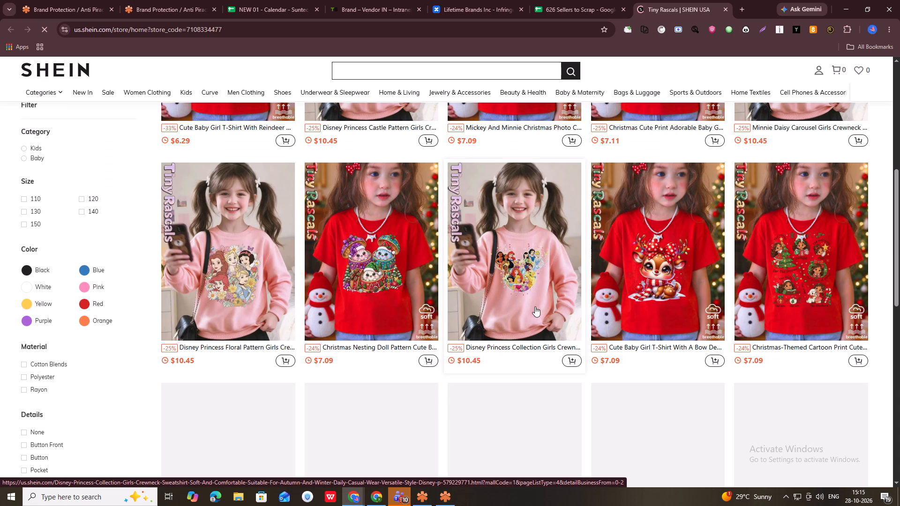
{"action": "scroll", "coordinate": [535, 306], "scroll_direction": "down", "scroll_amount": 7}
{"action": "scroll", "coordinate": [588, 288], "scroll_direction": "down", "scroll_amount": 7}
{"action": "scroll", "coordinate": [589, 288], "scroll_direction": "down", "scroll_amount": 15}
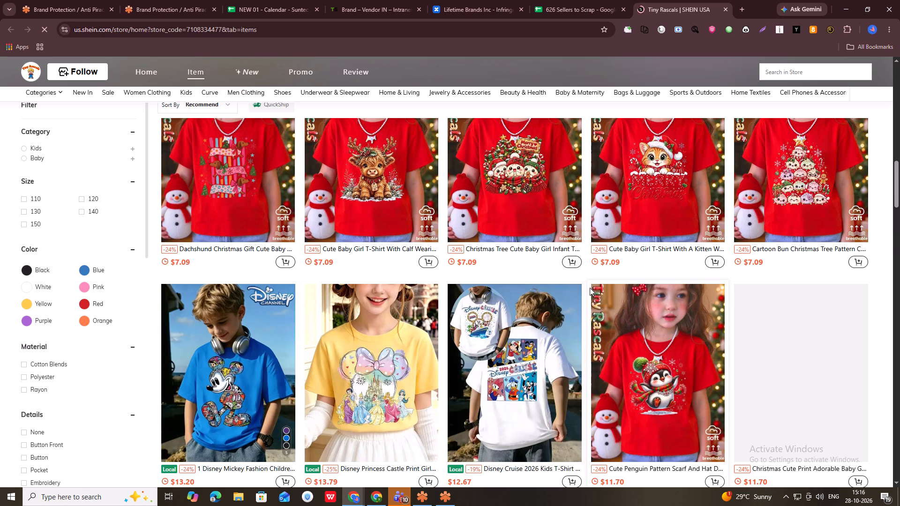
{"action": "scroll", "coordinate": [587, 249], "scroll_direction": "down", "scroll_amount": 6}
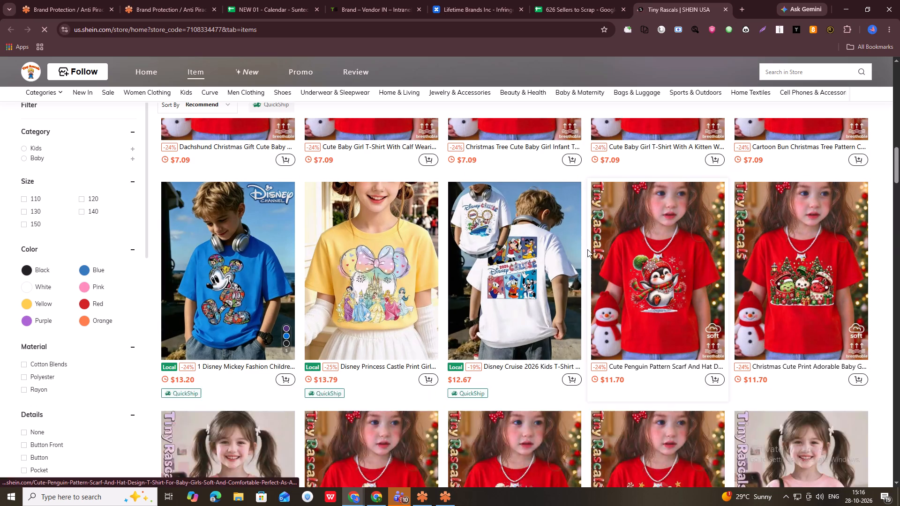
{"action": "scroll", "coordinate": [587, 249], "scroll_direction": "down", "scroll_amount": 7}
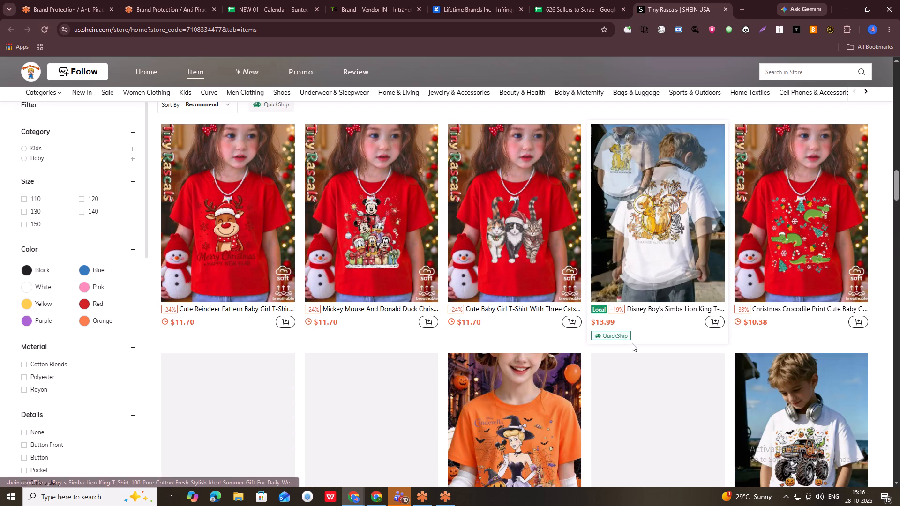
{"action": "scroll", "coordinate": [615, 326], "scroll_direction": "down", "scroll_amount": 7}
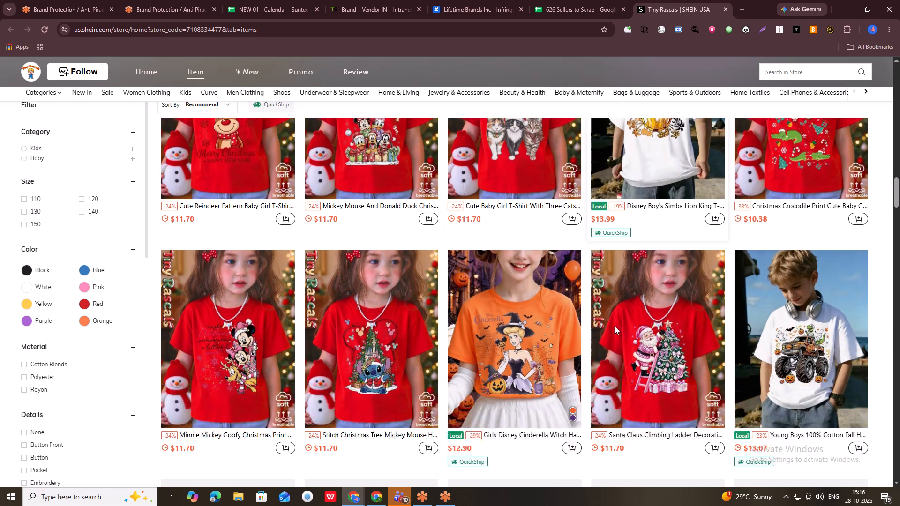
{"action": "scroll", "coordinate": [615, 326], "scroll_direction": "down", "scroll_amount": 20}
{"action": "scroll", "coordinate": [615, 326], "scroll_direction": "down", "scroll_amount": 20}
{"action": "scroll", "coordinate": [615, 326], "scroll_direction": "down", "scroll_amount": 8}
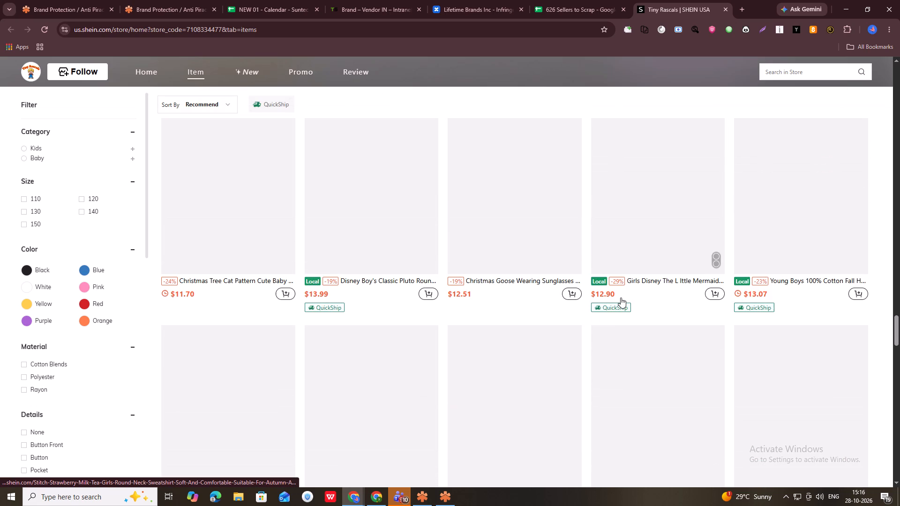
{"action": "scroll", "coordinate": [621, 298], "scroll_direction": "down", "scroll_amount": 17}
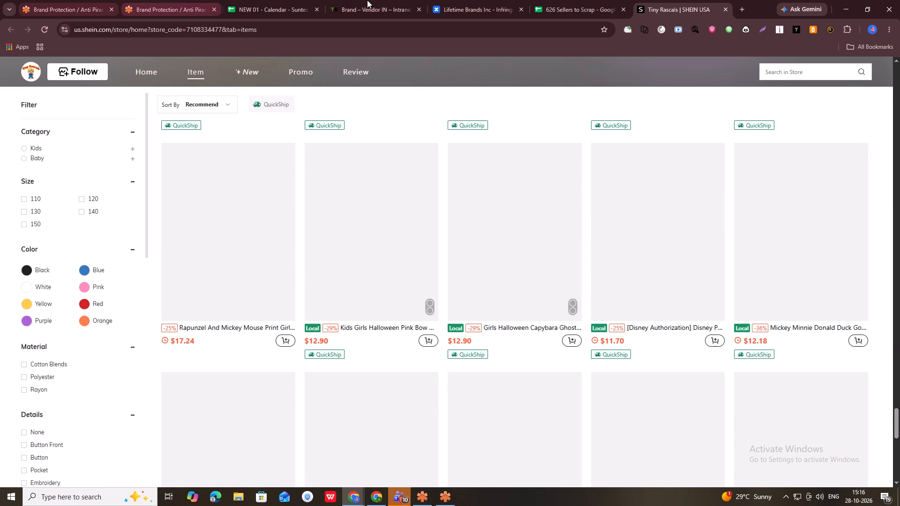
In the 626 Sellers to Scrap sheet, fill the xinyuange -us seller's availability cell with "yes" from the row above.
{"action": "left_click", "coordinate": [557, 0]}
{"action": "left_click", "coordinate": [362, 215]}
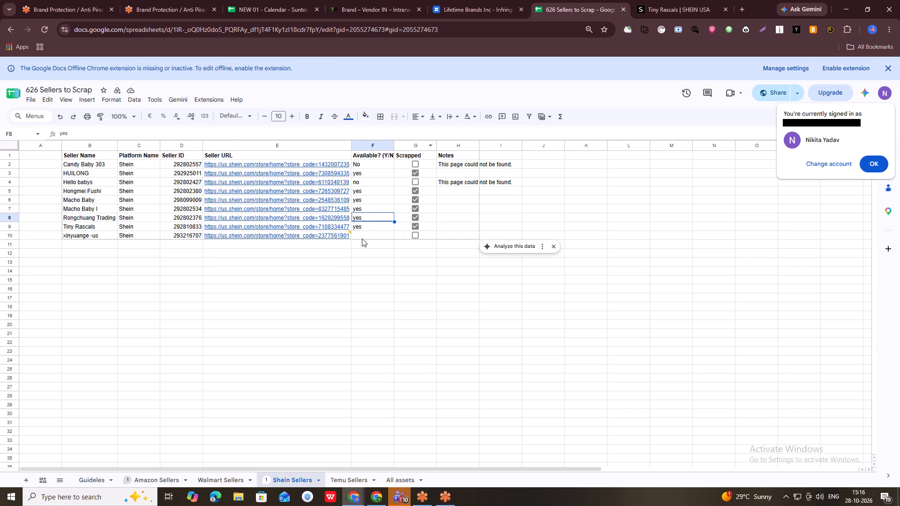
{"action": "left_click", "coordinate": [360, 236]}
{"action": "key", "text": "ctrl+d"}
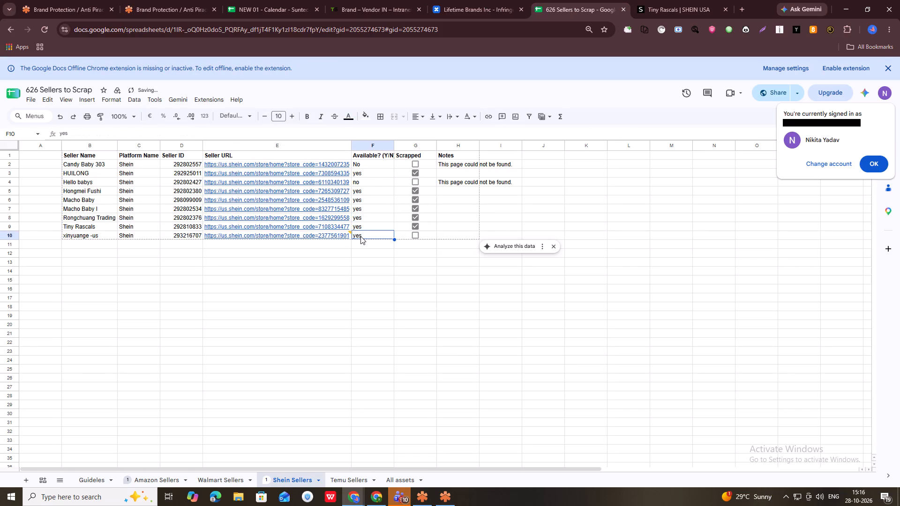
{"action": "left_click", "coordinate": [382, 256]}
Return to the Tiny Rascals Shein store and examine the listings to the end of the first page and back up.
{"action": "left_click", "coordinate": [665, 0]}
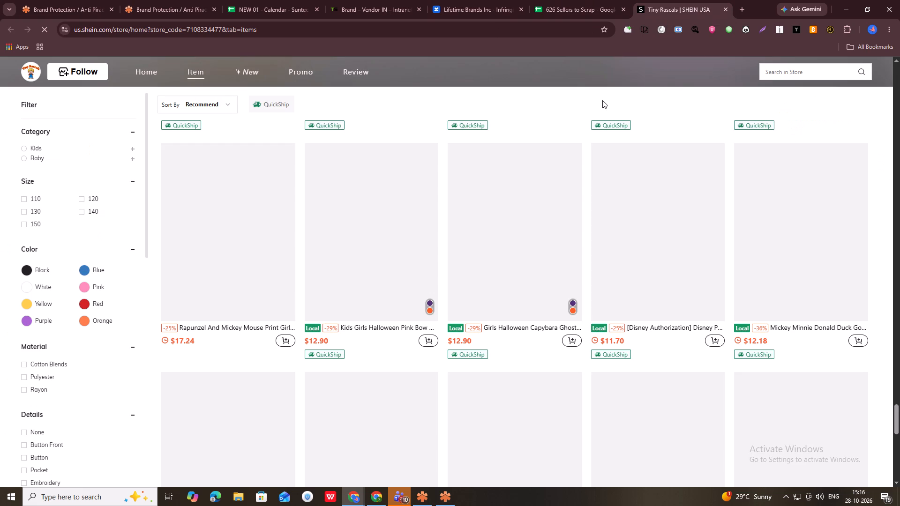
{"action": "scroll", "coordinate": [606, 293], "scroll_direction": "down", "scroll_amount": 7}
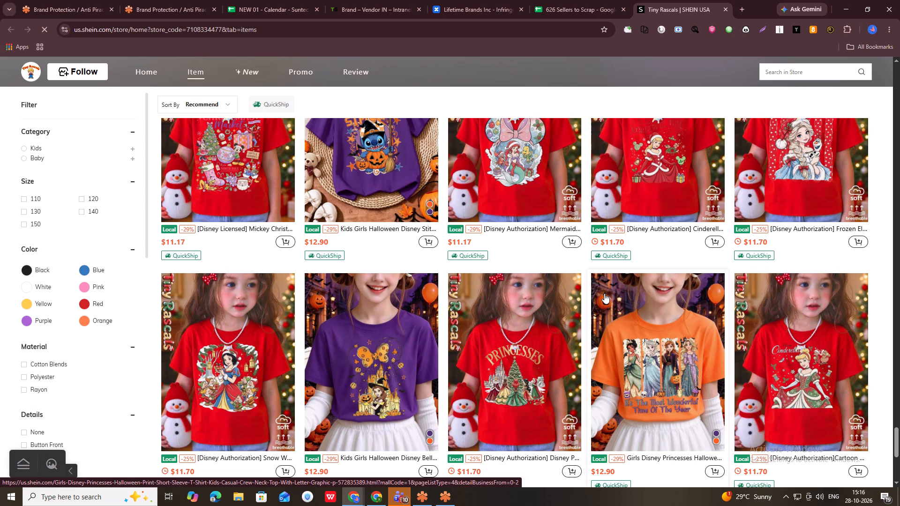
{"action": "scroll", "coordinate": [424, 354], "scroll_direction": "down", "scroll_amount": 13}
{"action": "scroll", "coordinate": [467, 349], "scroll_direction": "up", "scroll_amount": 5}
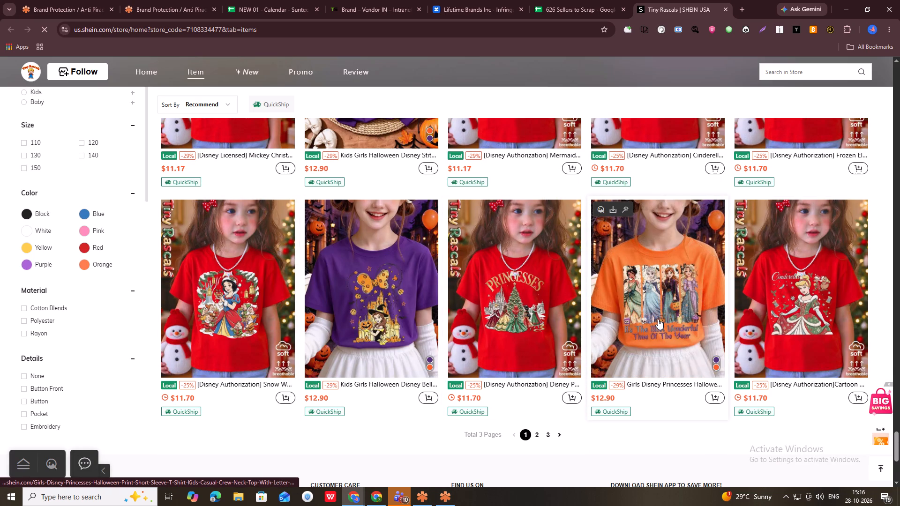
{"action": "scroll", "coordinate": [658, 319], "scroll_direction": "up", "scroll_amount": 6}
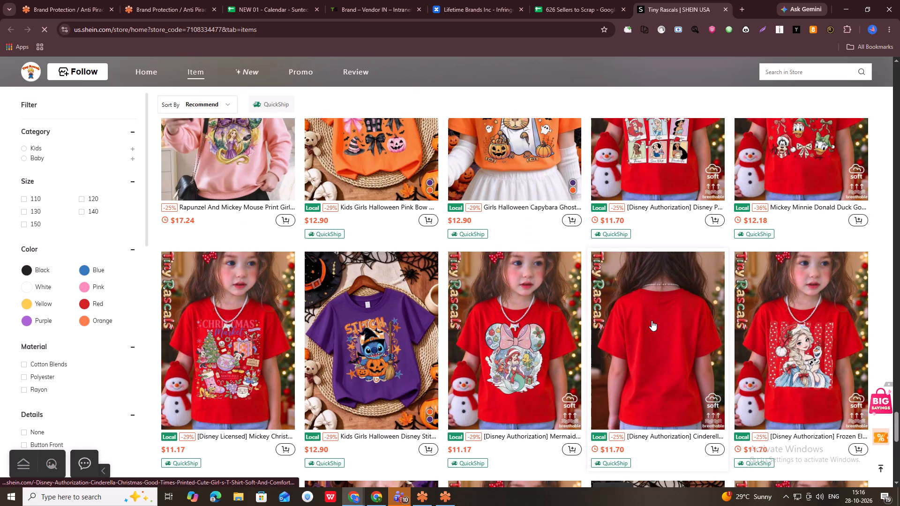
{"action": "scroll", "coordinate": [652, 320], "scroll_direction": "up", "scroll_amount": 6}
{"action": "scroll", "coordinate": [623, 331], "scroll_direction": "up", "scroll_amount": 20}
{"action": "scroll", "coordinate": [623, 331], "scroll_direction": "up", "scroll_amount": 3}
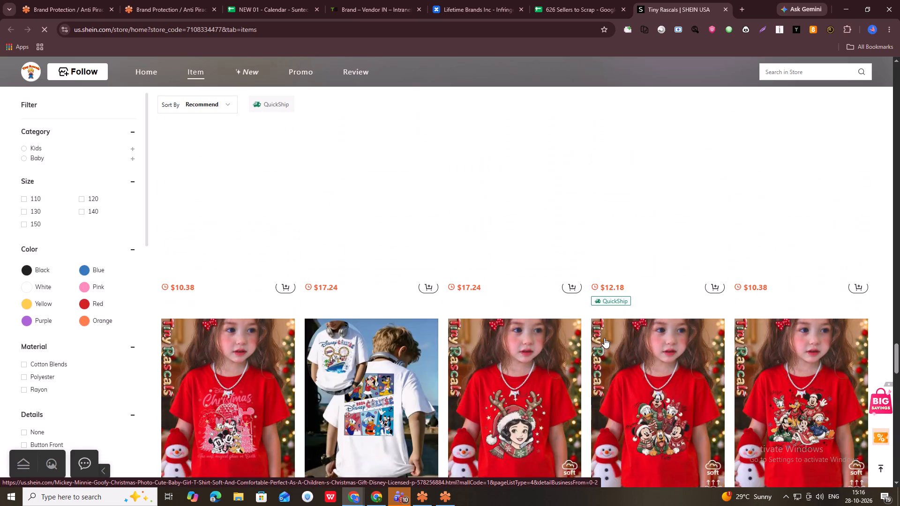
{"action": "scroll", "coordinate": [604, 338], "scroll_direction": "up", "scroll_amount": 20}
{"action": "scroll", "coordinate": [604, 338], "scroll_direction": "up", "scroll_amount": 20}
{"action": "scroll", "coordinate": [604, 338], "scroll_direction": "up", "scroll_amount": 14}
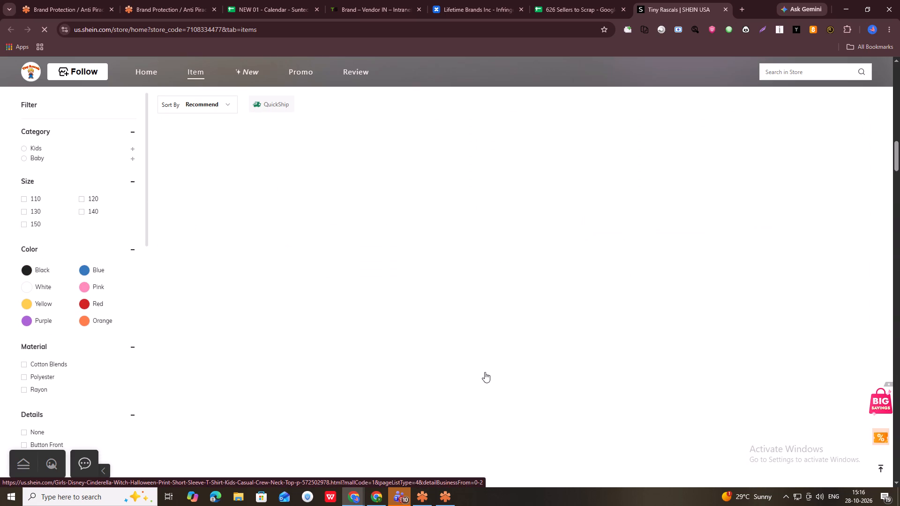
{"action": "scroll", "coordinate": [485, 372], "scroll_direction": "up", "scroll_amount": 20}
{"action": "scroll", "coordinate": [485, 372], "scroll_direction": "up", "scroll_amount": 20}
{"action": "scroll", "coordinate": [485, 372], "scroll_direction": "up", "scroll_amount": 12}
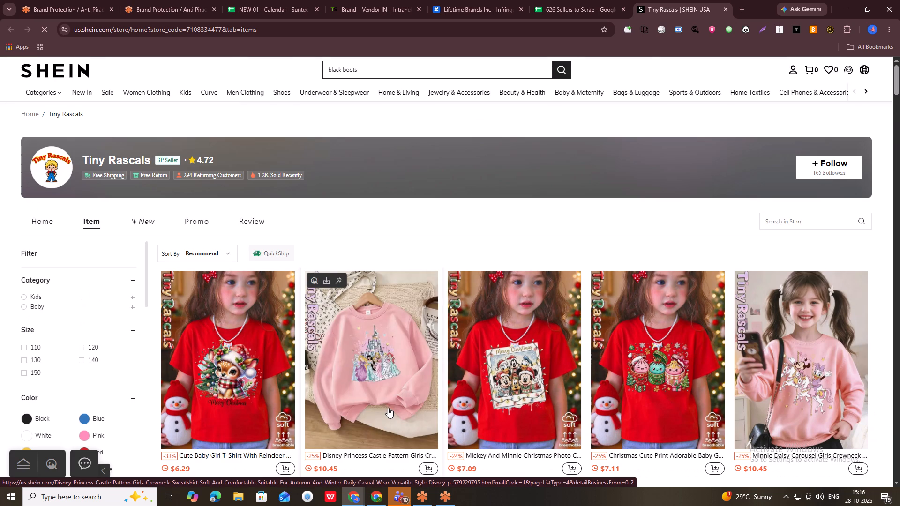
{"action": "scroll", "coordinate": [388, 408], "scroll_direction": "up", "scroll_amount": 14}
{"action": "scroll", "coordinate": [385, 406], "scroll_direction": "up", "scroll_amount": 8}
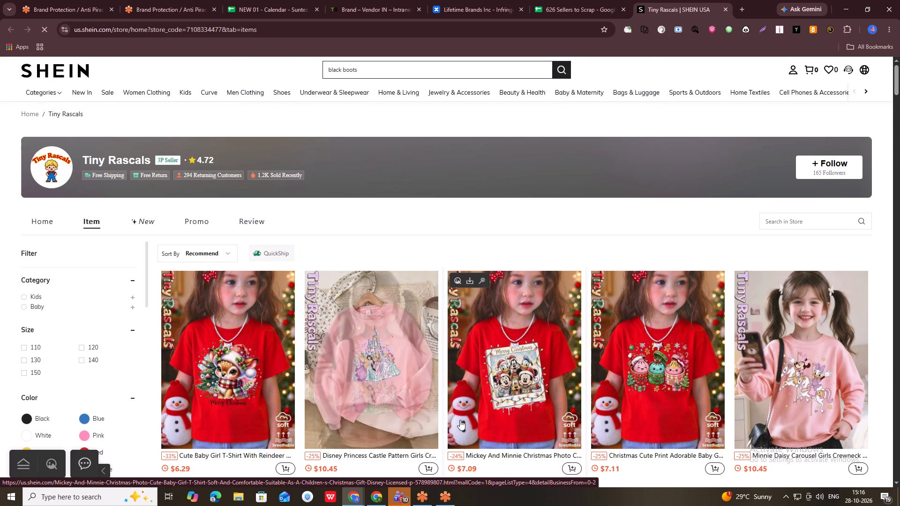
{"action": "scroll", "coordinate": [458, 415], "scroll_direction": "down", "scroll_amount": 2}
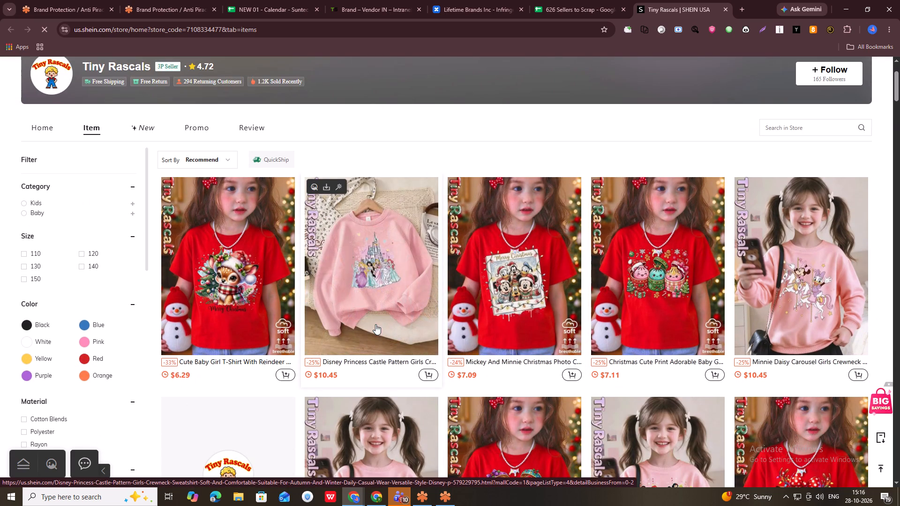
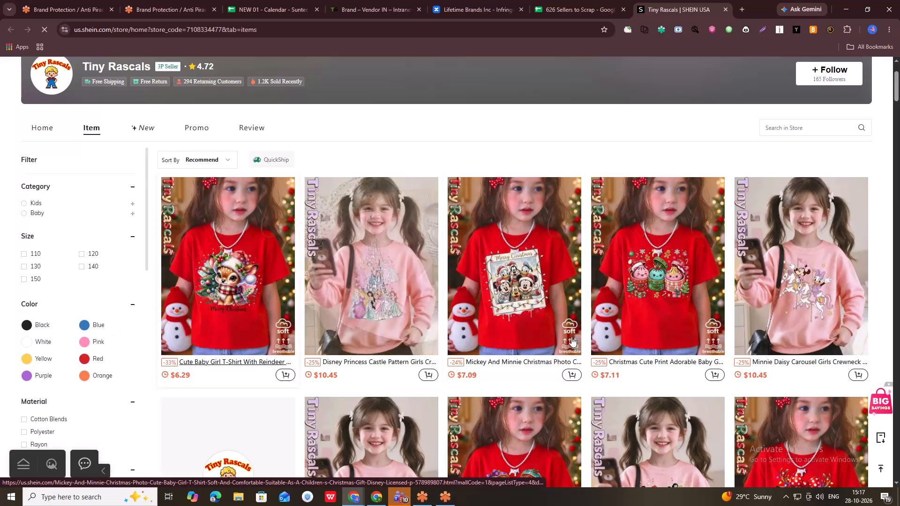
Look over the first rows of item listings in the Tiny Rascals Shein store.
{"action": "scroll", "coordinate": [495, 326], "scroll_direction": "down", "scroll_amount": 5}
{"action": "scroll", "coordinate": [495, 326], "scroll_direction": "up", "scroll_amount": 10}
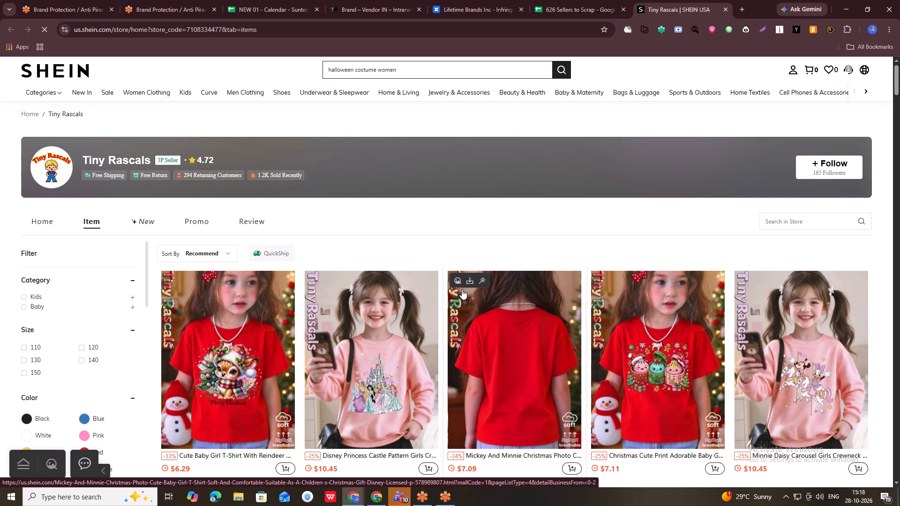
{"action": "scroll", "coordinate": [366, 214], "scroll_direction": "down", "scroll_amount": 3}
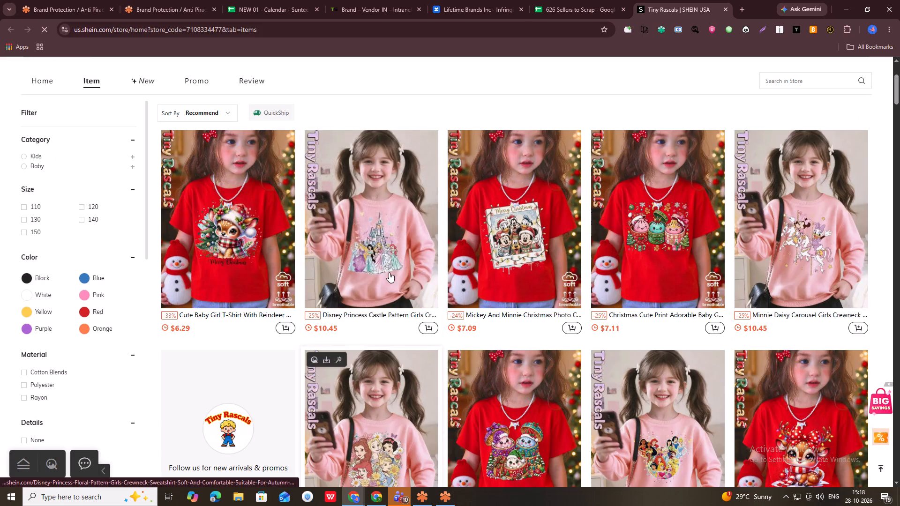
Check the last seller rows of the Walmart Sellers sheet in 626 Sellers to Scrap, and return to the Shein Sellers sheet.
{"action": "left_click", "coordinate": [540, 0]}
{"action": "left_click", "coordinate": [224, 482]}
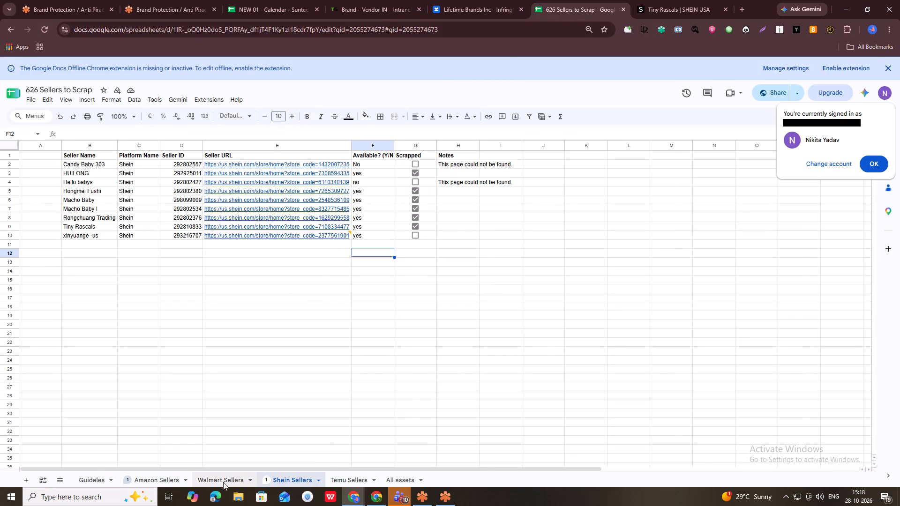
{"action": "scroll", "coordinate": [526, 350], "scroll_direction": "down", "scroll_amount": 10}
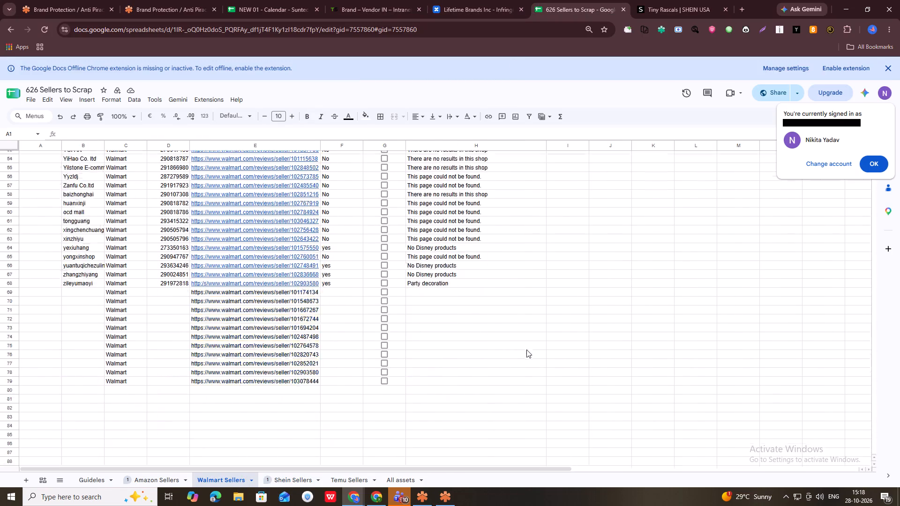
{"action": "scroll", "coordinate": [526, 350], "scroll_direction": "down", "scroll_amount": 3}
{"action": "scroll", "coordinate": [526, 350], "scroll_direction": "up", "scroll_amount": 4}
{"action": "left_click", "coordinate": [293, 480]}
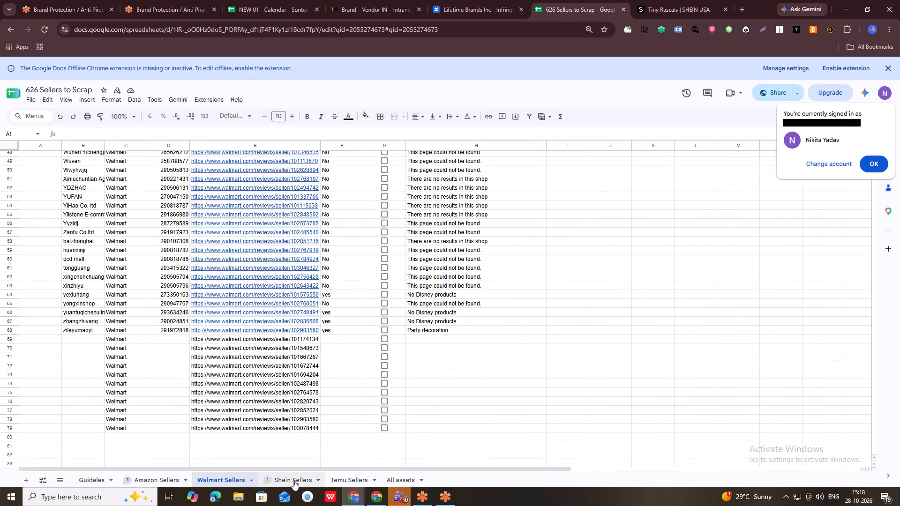
Move the Tiny Rascals store page into its own maximized browser window, separate from the 626 Sellers to Scrap spreadsheet.
{"action": "left_click", "coordinate": [664, 0]}
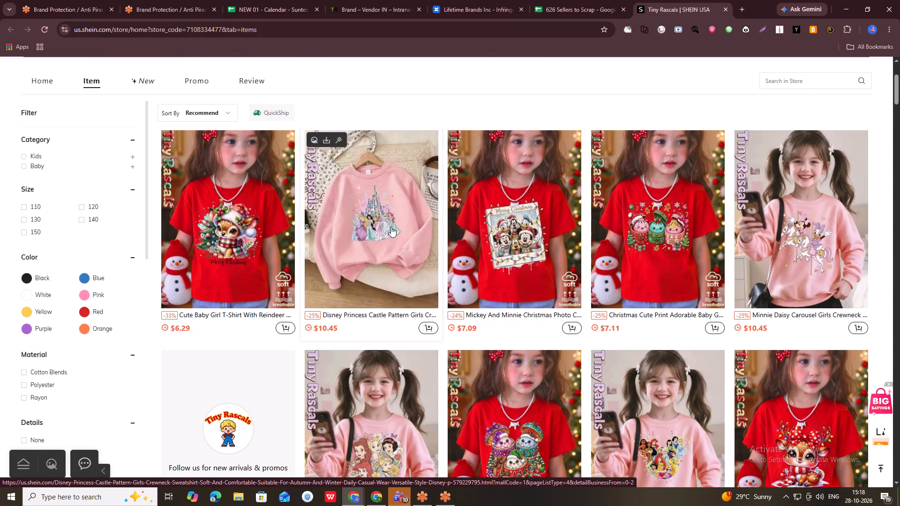
{"action": "left_click_drag", "start_coordinate": [690, 4], "coordinate": [680, 60]}
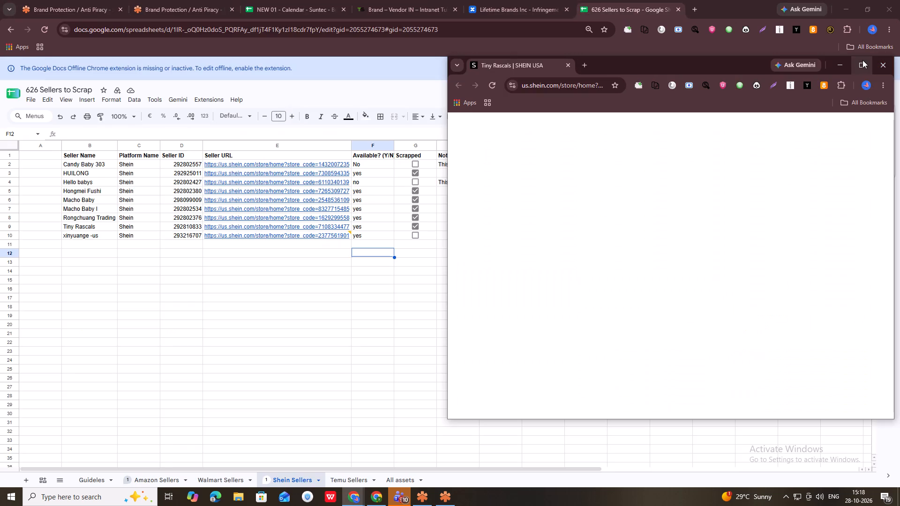
{"action": "left_click", "coordinate": [862, 60]}
{"action": "key", "text": "alt+Tab"}
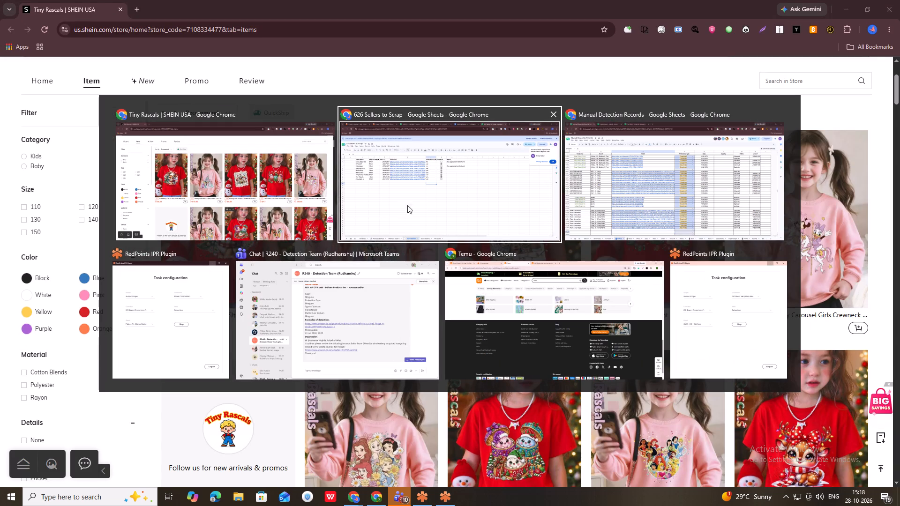
{"action": "left_click", "coordinate": [419, 200], "text": "alt"}
{"action": "key", "text": "alt+Tab"}
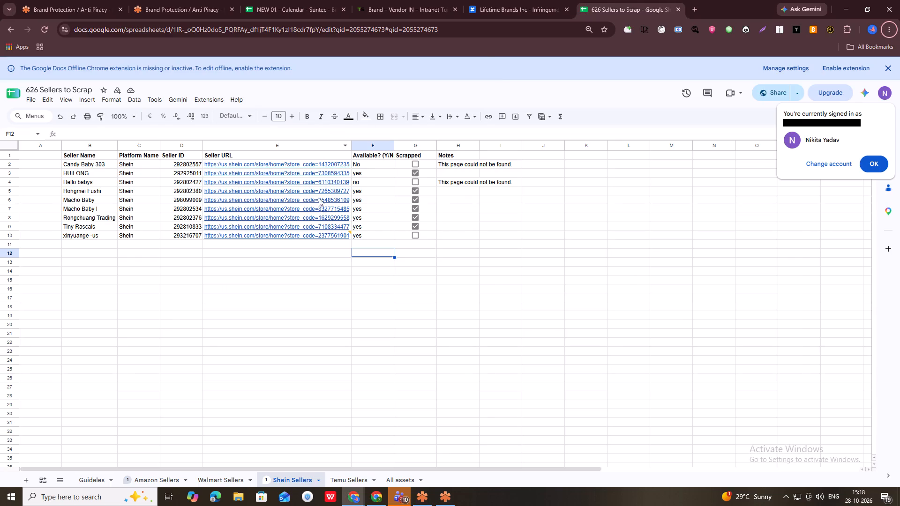
{"action": "left_click", "coordinate": [482, 182], "text": "alt"}
Open the Disney Princess Castle girls' crewneck sweatshirt listing from the Tiny Rascals store and reject all optional cookies.
{"action": "left_click", "coordinate": [397, 221], "text": "ctrl"}
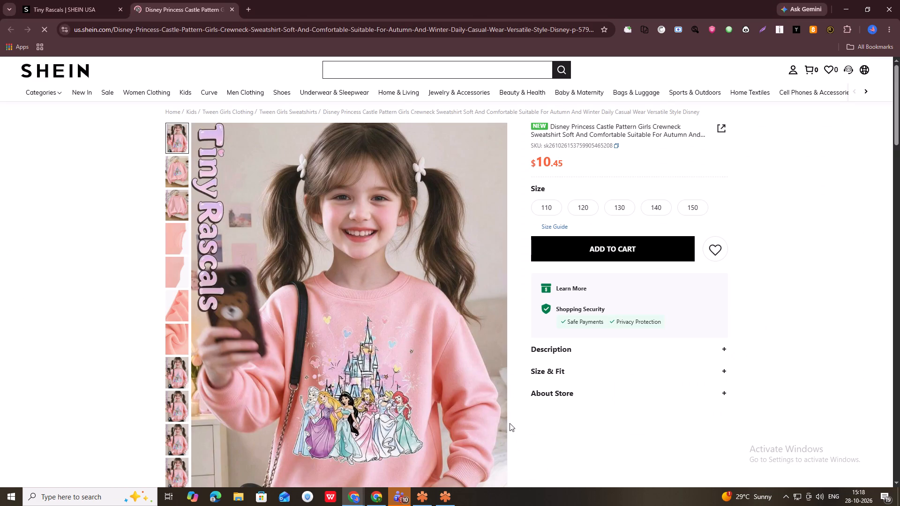
{"action": "scroll", "coordinate": [481, 357], "scroll_direction": "down", "scroll_amount": 2}
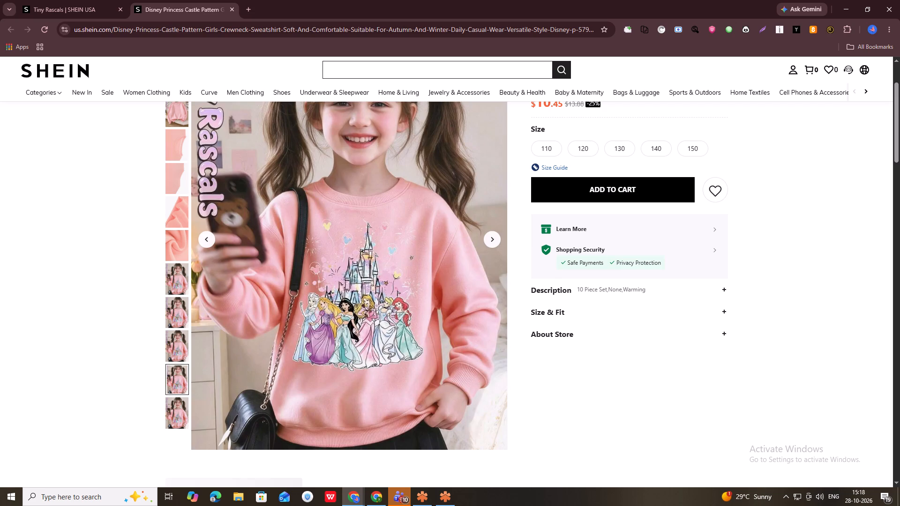
{"action": "right_click", "coordinate": [391, 283]}
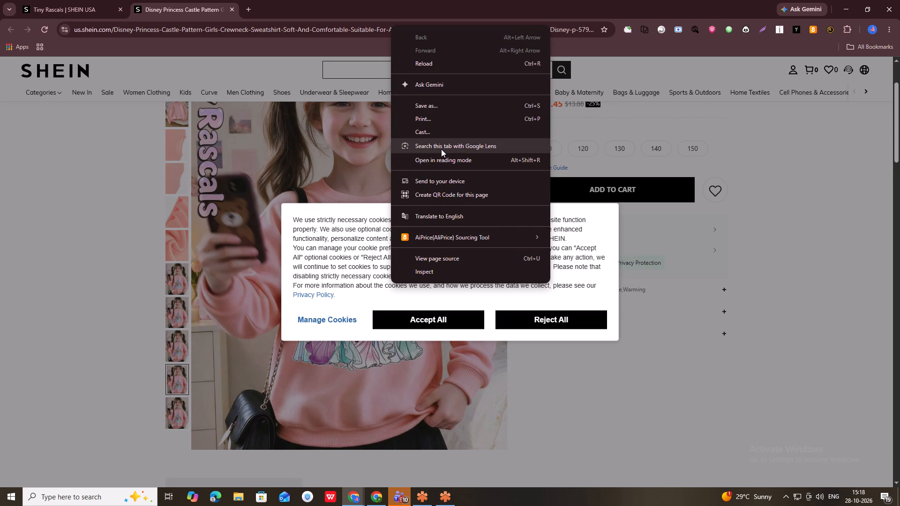
{"action": "left_click", "coordinate": [543, 320]}
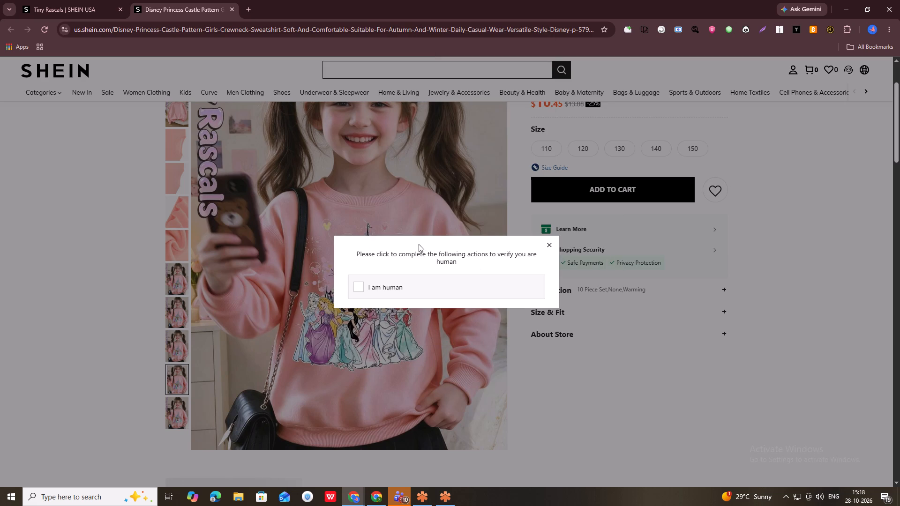
Complete Shein's human verification by picking the requested animal icons in sequence, and dismiss the coupon offer without claiming it.
{"action": "left_click", "coordinate": [392, 288]}
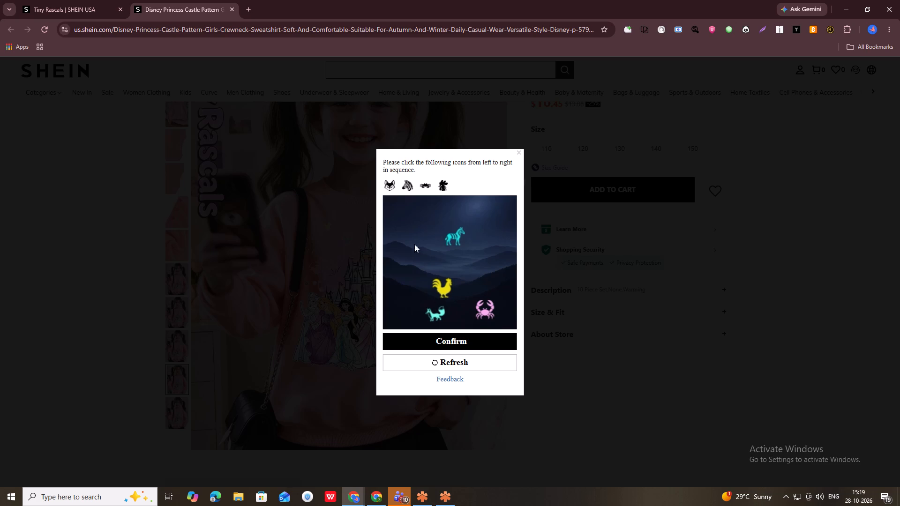
{"action": "left_click", "coordinate": [435, 315]}
{"action": "left_click", "coordinate": [457, 236]}
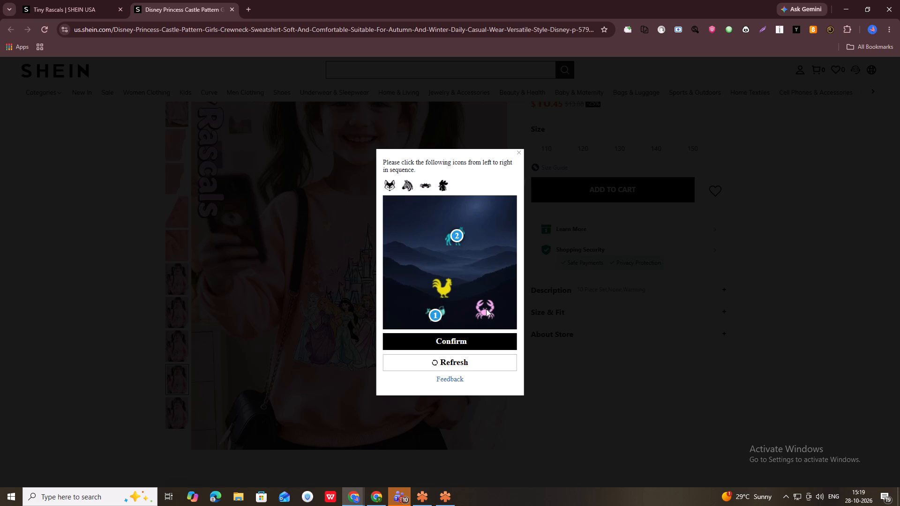
{"action": "left_click", "coordinate": [486, 309]}
{"action": "left_click", "coordinate": [443, 285]}
{"action": "left_click", "coordinate": [466, 343]}
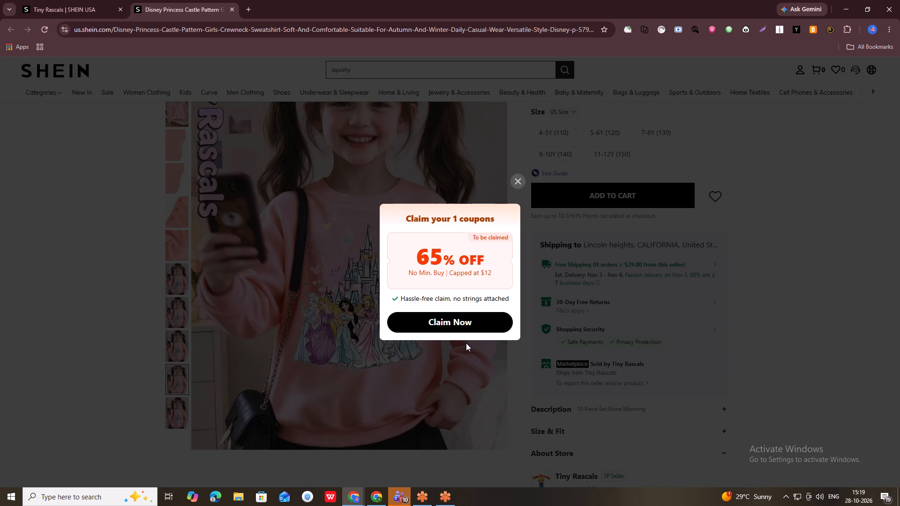
{"action": "left_click", "coordinate": [519, 179]}
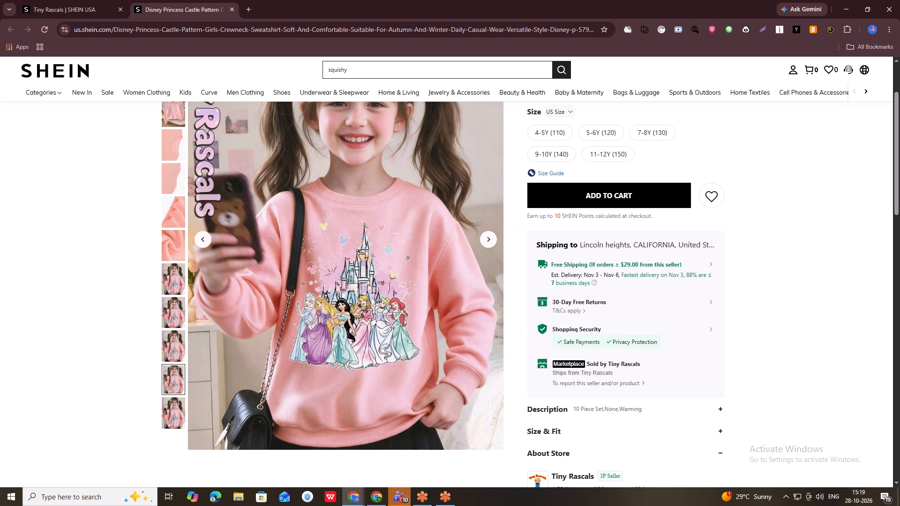
Run a Google Lens search on the area of the product photo showing the princess castle sweatshirt, and close the search overlay.
{"action": "right_click", "coordinate": [376, 298]}
{"action": "left_click", "coordinate": [423, 162]}
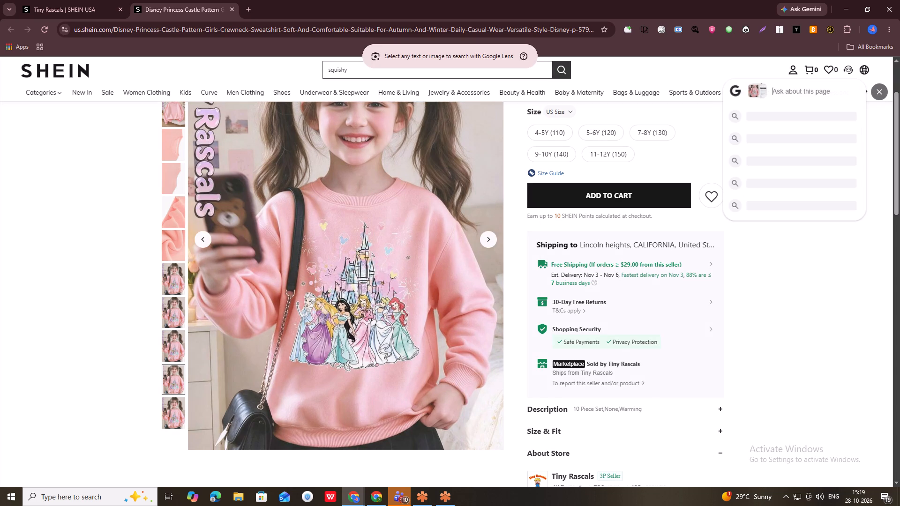
{"action": "left_click_drag", "start_coordinate": [212, 102], "coordinate": [275, 201]}
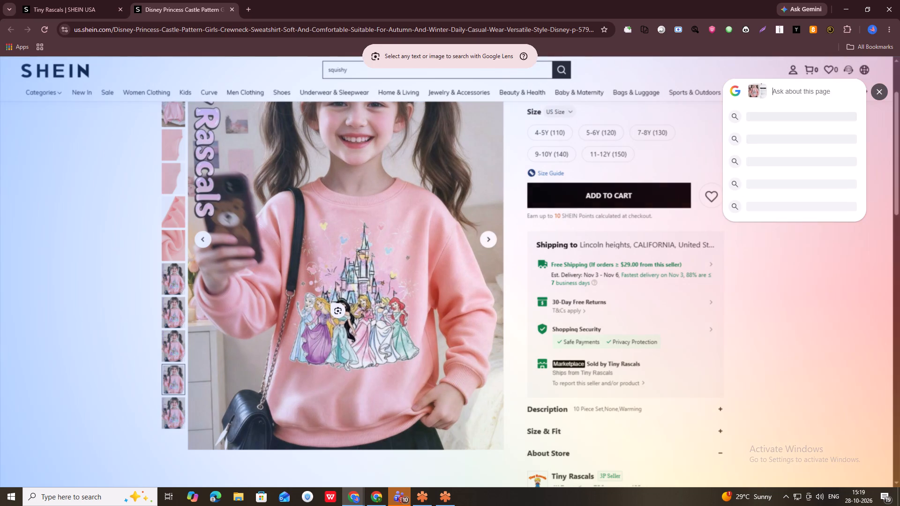
{"action": "left_click_drag", "start_coordinate": [275, 201], "coordinate": [499, 443]}
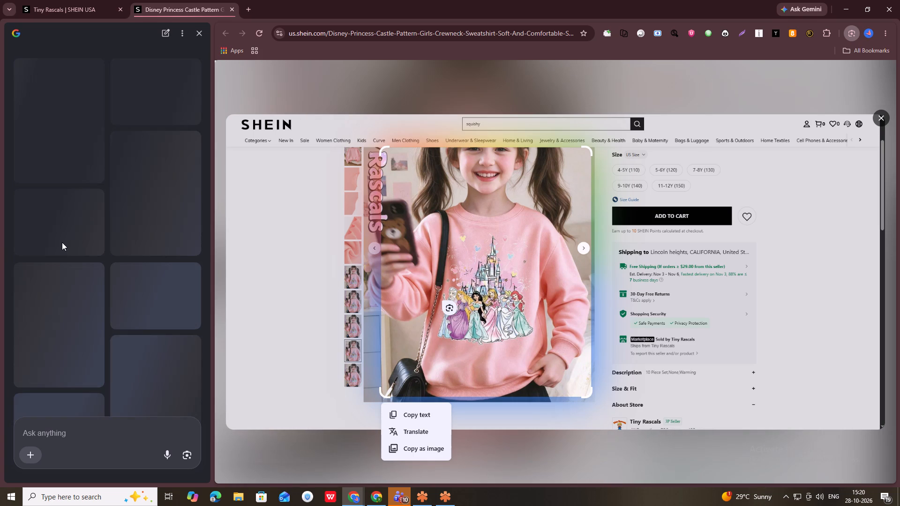
{"action": "scroll", "coordinate": [108, 230], "scroll_direction": "up", "scroll_amount": 5}
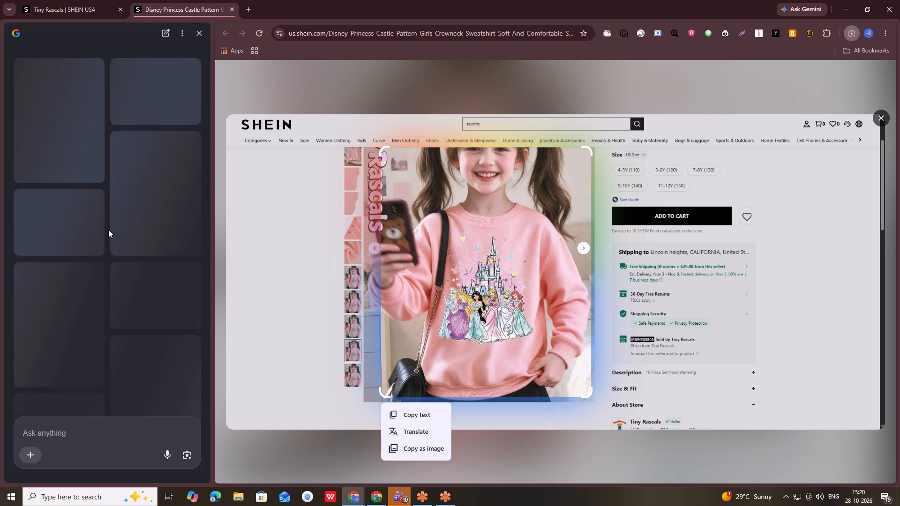
{"action": "left_click", "coordinate": [882, 120]}
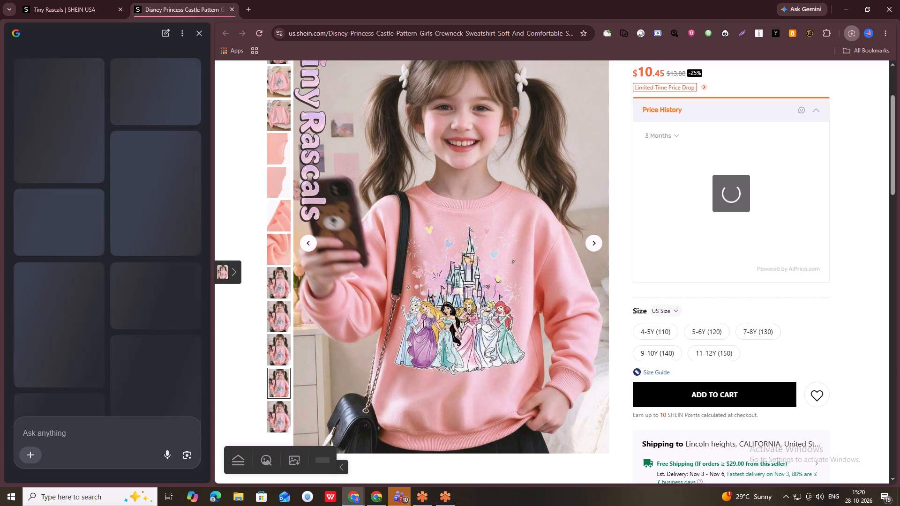
Copy the Disney Princess Castle listing's link from the Tiny Rascals store into the Links cell of row 102299 in Manual Detection Records.
{"action": "left_click", "coordinate": [80, 0]}
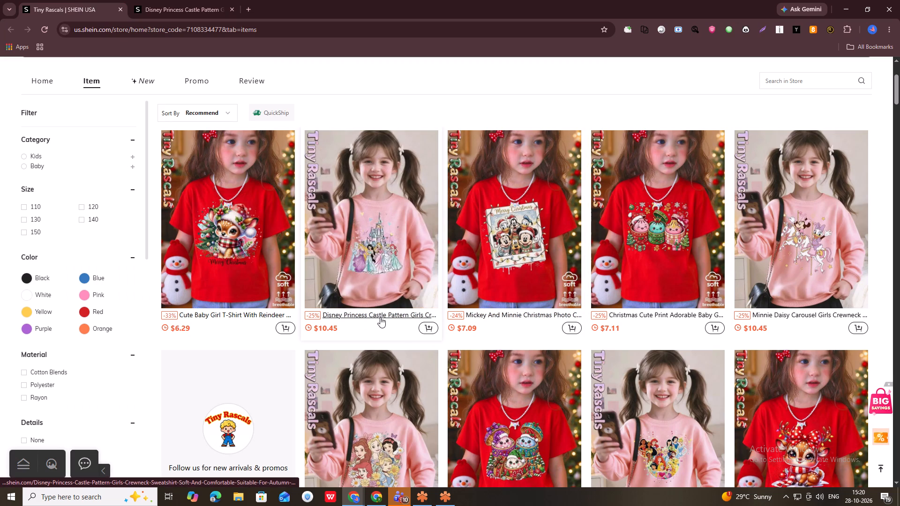
{"action": "right_click", "coordinate": [380, 317]}
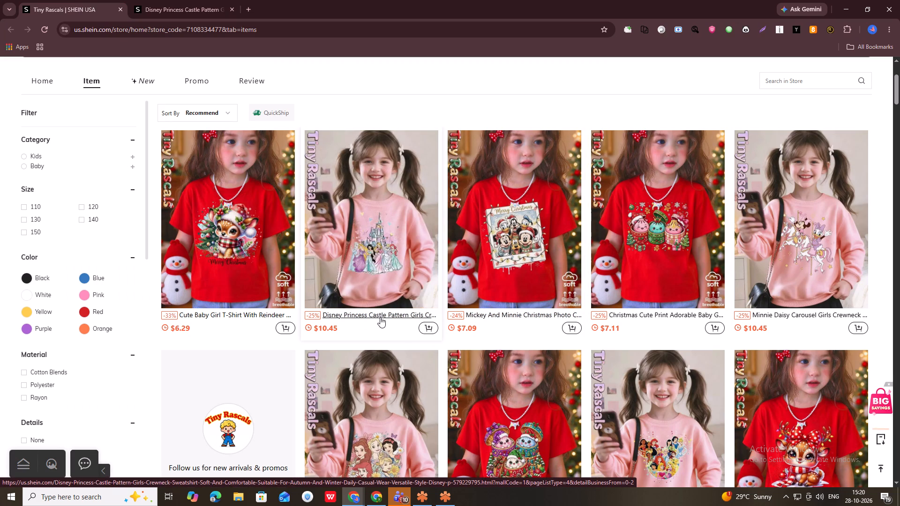
{"action": "left_click", "coordinate": [420, 415]}
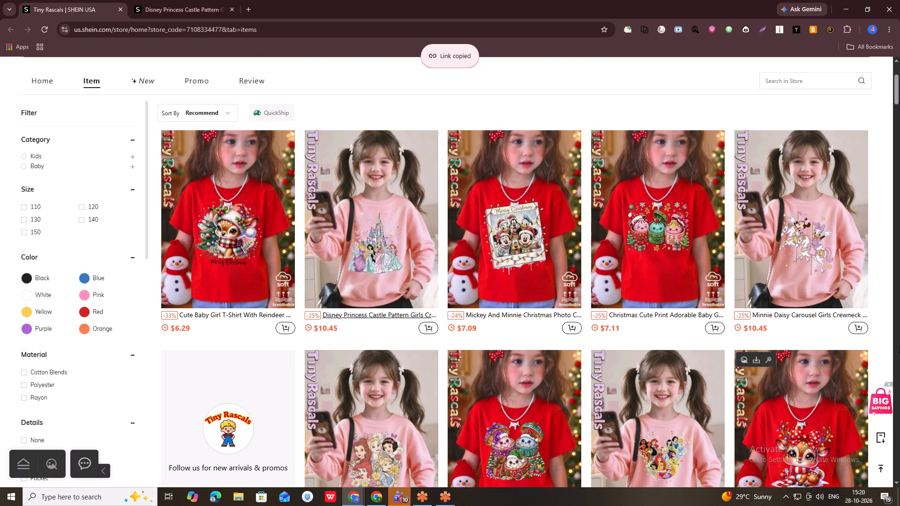
{"action": "key", "text": "alt+Tab"}
{"action": "key", "text": "alt+Tab"}
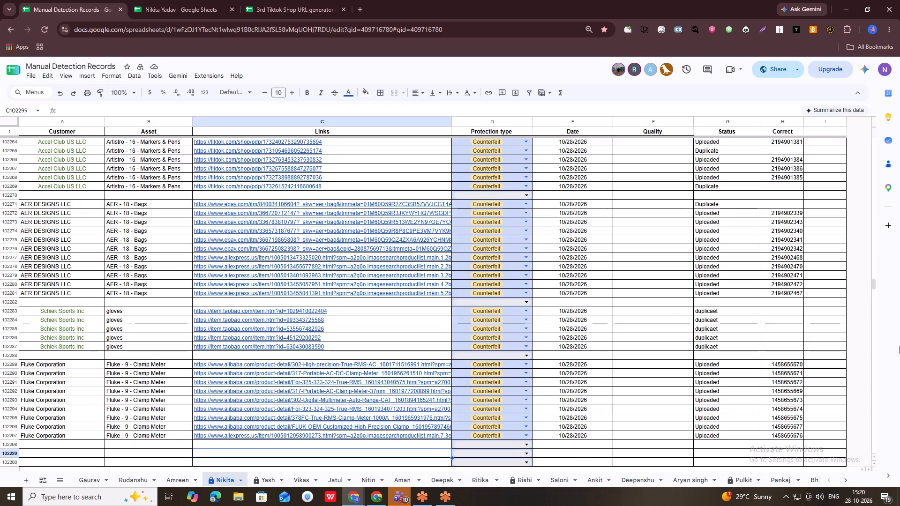
{"action": "key", "text": "ctrl+v"}
Enter "disney princess group tshirt" as the asset for the new Shein link in row 102299.
{"action": "key", "text": "Left"}
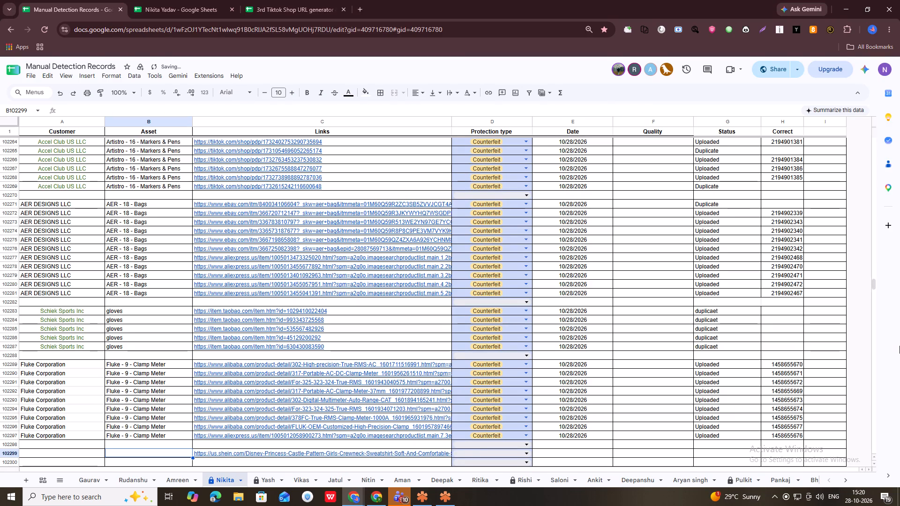
{"action": "type", "text": "disney"}
{"action": "key", "text": "space"}
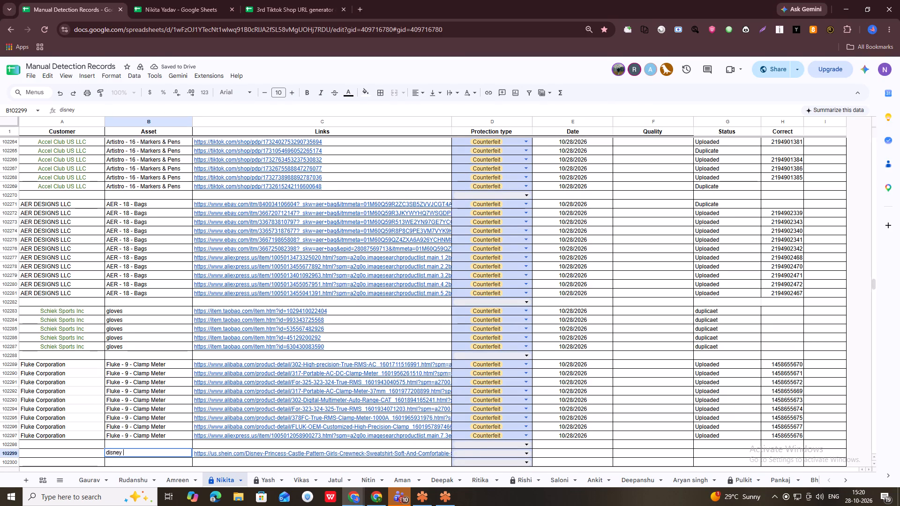
{"action": "type", "text": "princess group th"}
{"action": "key", "text": "BackSpace"}
{"action": "key", "text": "s"}
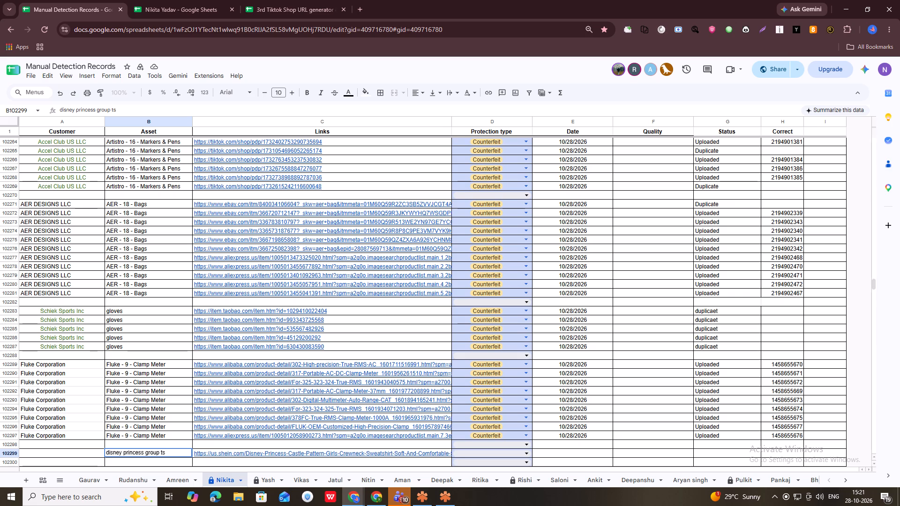
{"action": "type", "text": "hirt"}
{"action": "key", "text": "Right"}
Set the protection type of the Shein link in row 102299 to "copyright artwork".
{"action": "key", "text": "Right"}
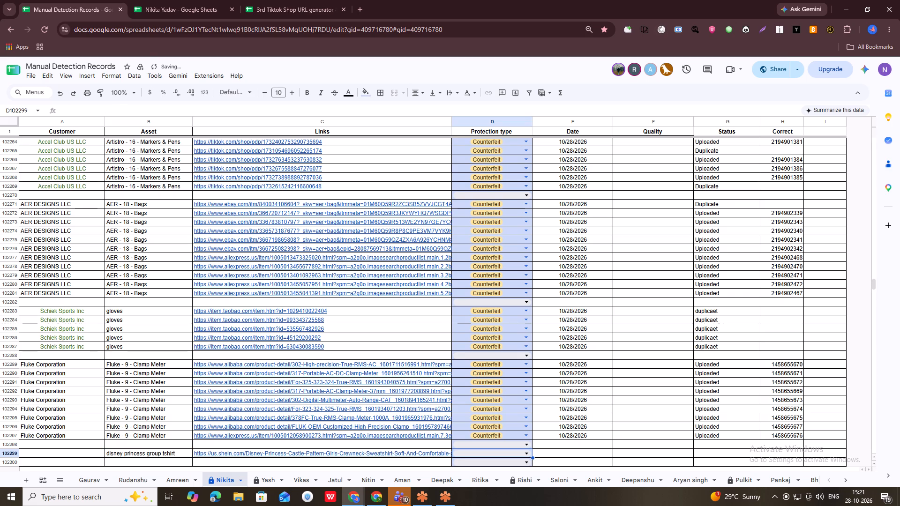
{"action": "type", "text": "copy"}
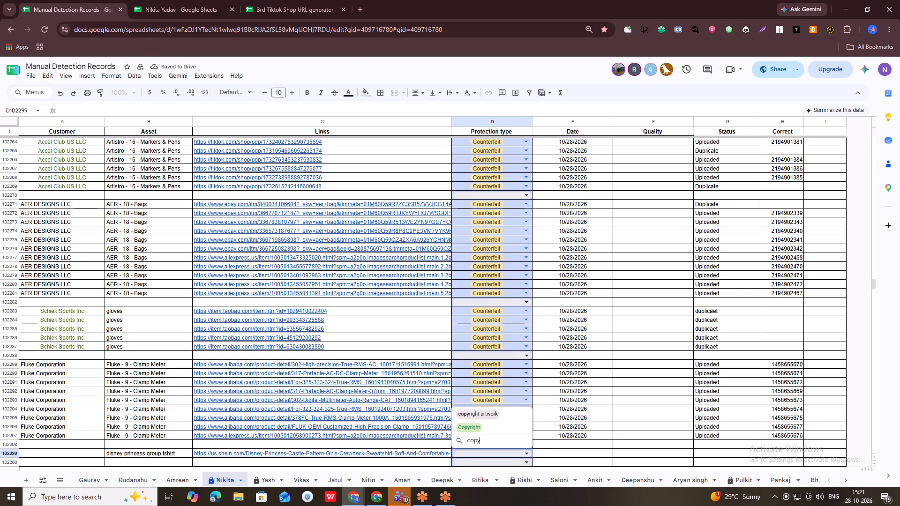
{"action": "key", "text": "Return"}
{"action": "key", "text": "Up"}
{"action": "type", "text": "copy"}
{"action": "key", "text": "Down"}
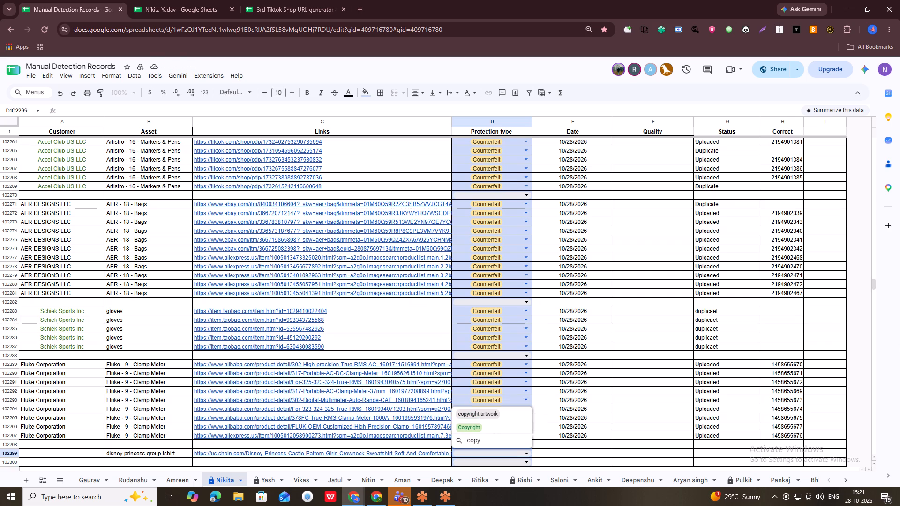
{"action": "key", "text": "Up"}
{"action": "key", "text": "Return"}
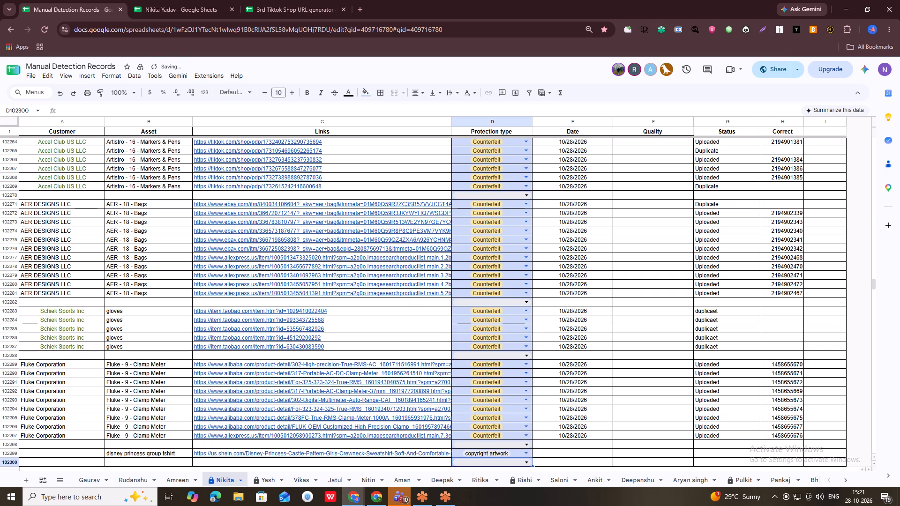
Fill the date cell of row 102299 with the current date, 10/28/2026.
{"action": "key", "text": "Right"}
{"action": "key", "text": "Up"}
{"action": "key", "text": "ctrl+semicolon"}
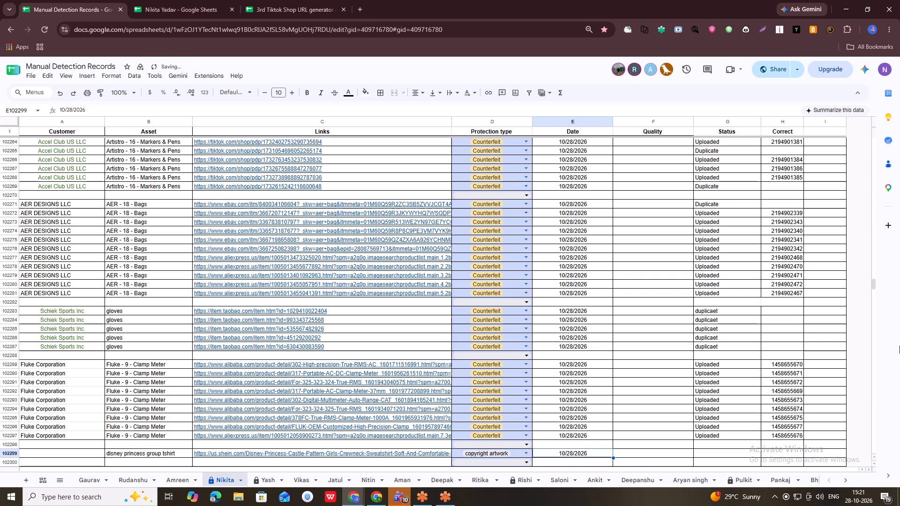
Copy the Mickey And Minnie Christmas Photo listing's link from the Tiny Rascals store into the Links cell of row 102305.
{"action": "key", "text": "Down"}
{"action": "key", "text": "Left"}
{"action": "key", "text": "Left"}
{"action": "key", "text": "alt+Tab"}
{"action": "key", "text": "Down"}
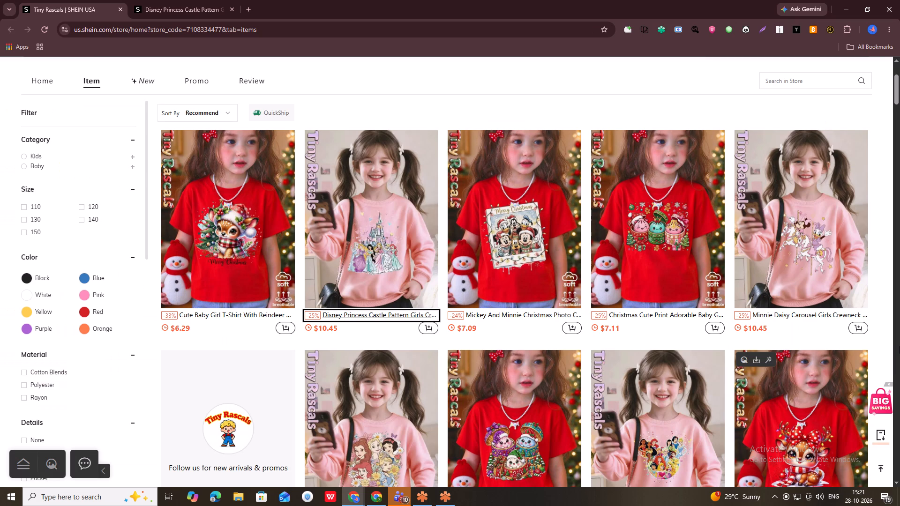
{"action": "right_click", "coordinate": [522, 314]}
{"action": "left_click", "coordinate": [554, 411]}
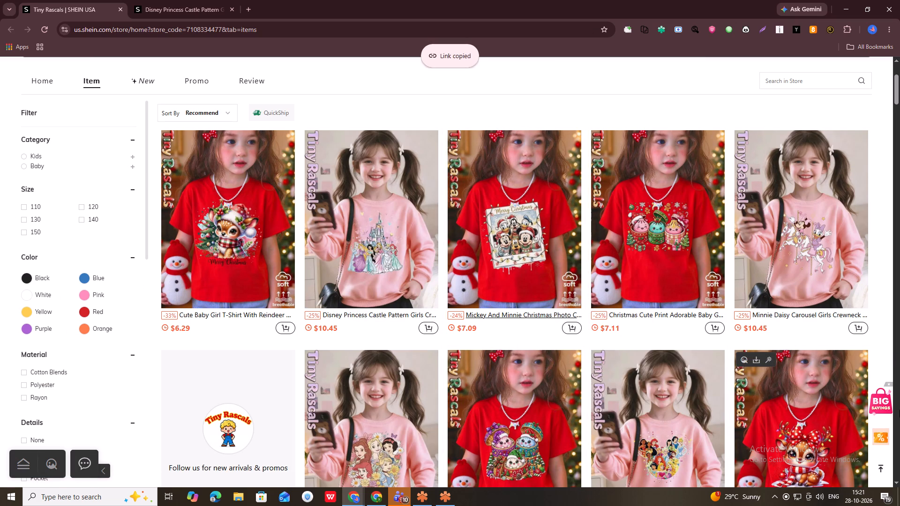
{"action": "key", "text": "alt+Tab"}
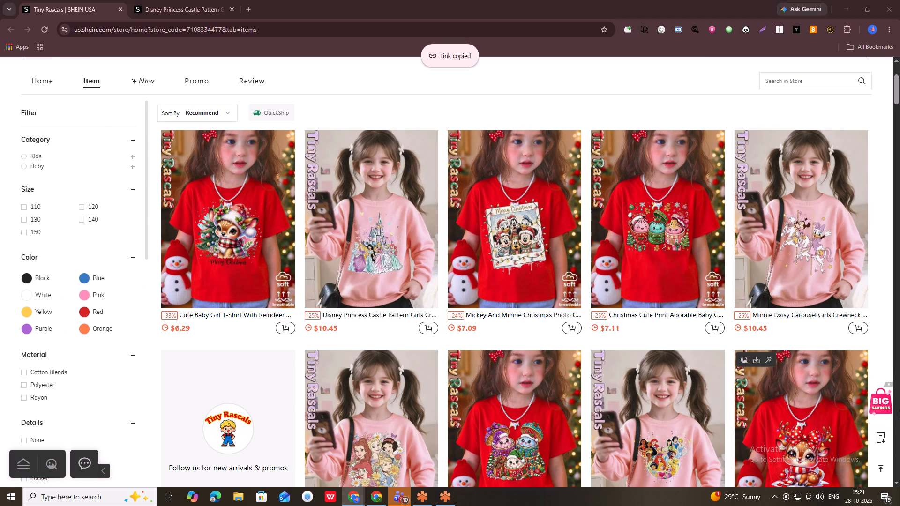
{"action": "key", "text": "Down"}
{"action": "key", "text": "Down"}
{"action": "key", "text": "Down"}
{"action": "key", "text": "Down"}
{"action": "key", "text": "Down"}
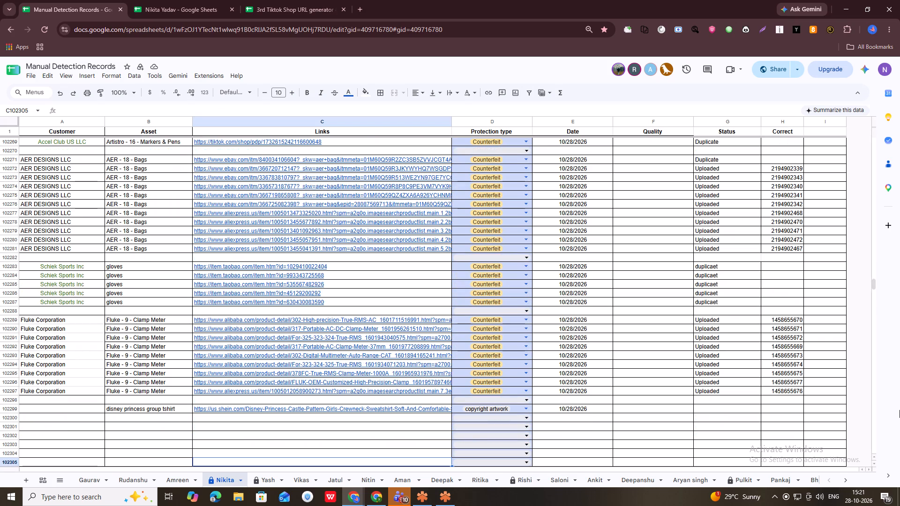
{"action": "key", "text": "ctrl+v"}
Enter "mickey tshirt" as the asset for the Shein link in row 102305.
{"action": "key", "text": "Left"}
{"action": "type", "text": "mickey th"}
{"action": "key", "text": "BackSpace"}
{"action": "type", "text": "shirt"}
{"action": "key", "text": "Right"}
Copy the protection type "copyright artwork" and the date 10/28/2026 from row 102299 into row 102305.
{"action": "key", "text": "Right"}
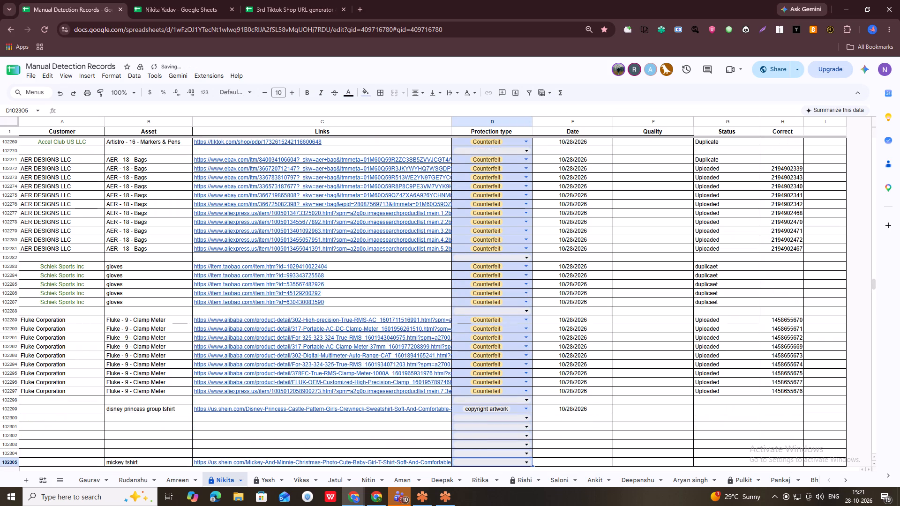
{"action": "key", "text": "ctrl+Up"}
{"action": "key", "text": "shift+Down"}
{"action": "key", "text": "shift+Right"}
{"action": "key", "text": "shift+Up"}
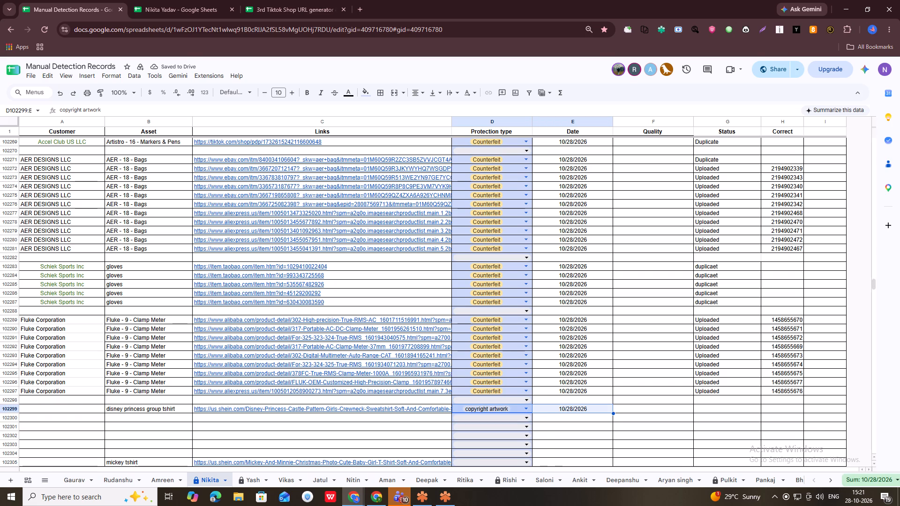
{"action": "key", "text": "ctrl+c"}
{"action": "key", "text": "Left"}
{"action": "key", "text": "ctrl+Down"}
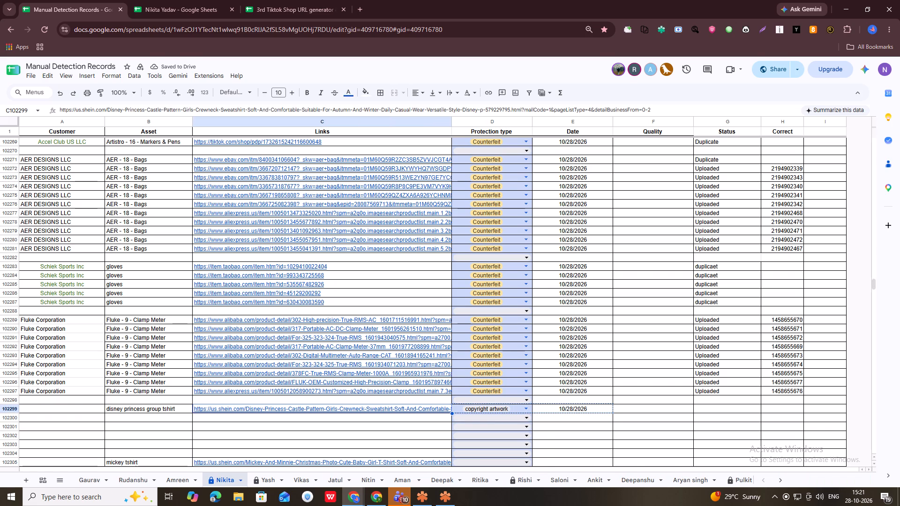
{"action": "key", "text": "Right"}
{"action": "key", "text": "Right"}
{"action": "key", "text": "Left"}
{"action": "key", "text": "ctrl+v"}
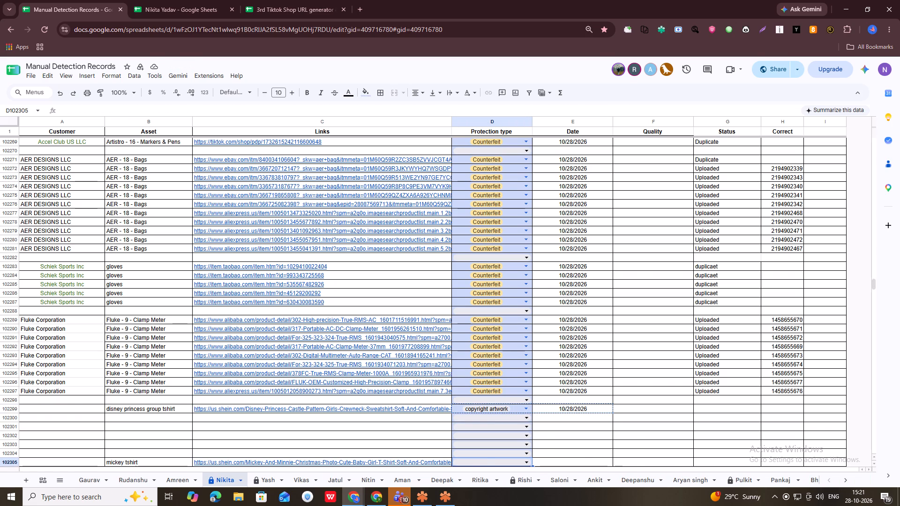
Copy the Minnie Daisy Carousel sweatshirt listing's link from the Tiny Rascals store into the Links cell of row 102306.
{"action": "key", "text": "Down"}
{"action": "key", "text": "Left"}
{"action": "key", "text": "alt+Tab"}
{"action": "key", "text": "Down"}
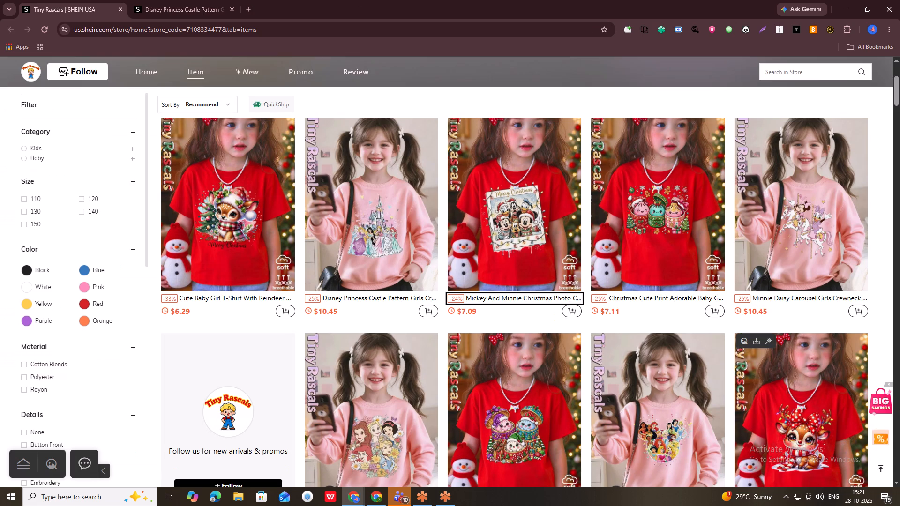
{"action": "right_click", "coordinate": [808, 298]}
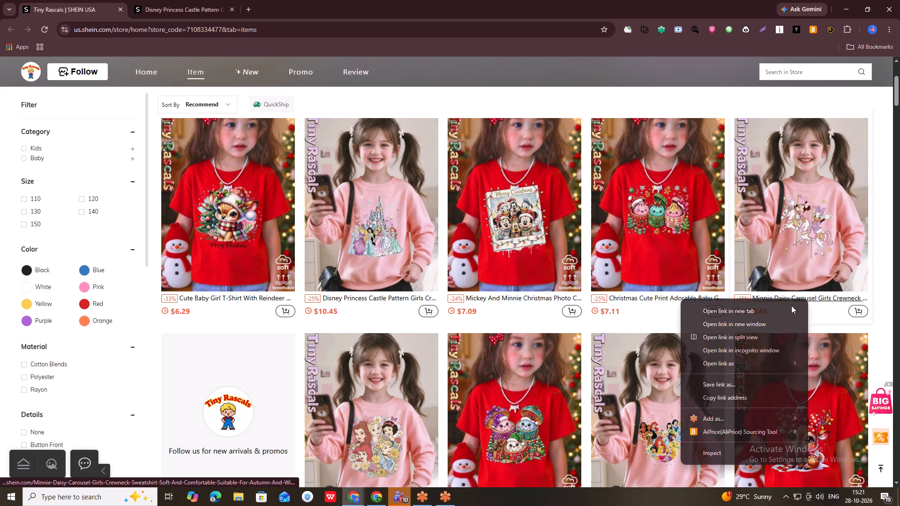
{"action": "left_click", "coordinate": [726, 394]}
{"action": "key", "text": "alt+Tab"}
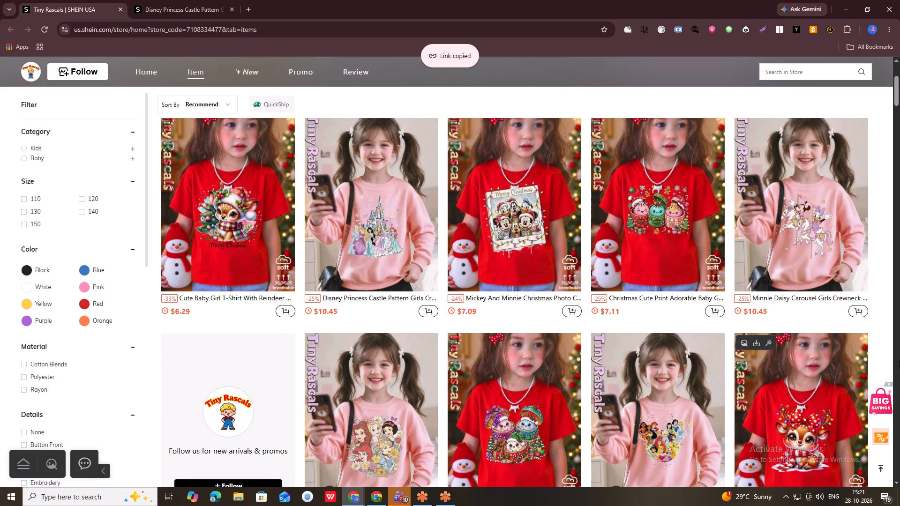
{"action": "key", "text": "ctrl+v"}
Copy the Disney Princess Floral Pattern listing's link from the Tiny Rascals store into the Links cell of row 102300.
{"action": "key", "text": "Down"}
{"action": "key", "text": "alt+Tab"}
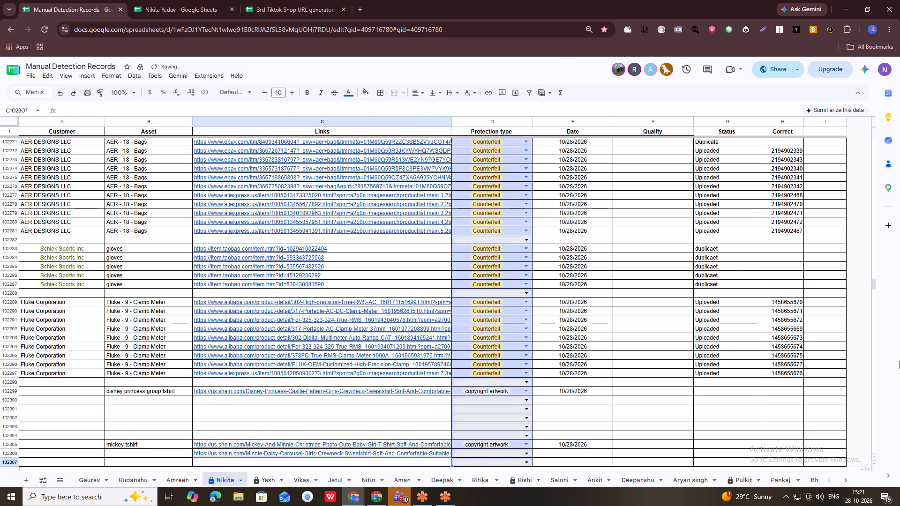
{"action": "key", "text": "Down"}
{"action": "scroll", "coordinate": [563, 384], "scroll_direction": "down", "scroll_amount": 3}
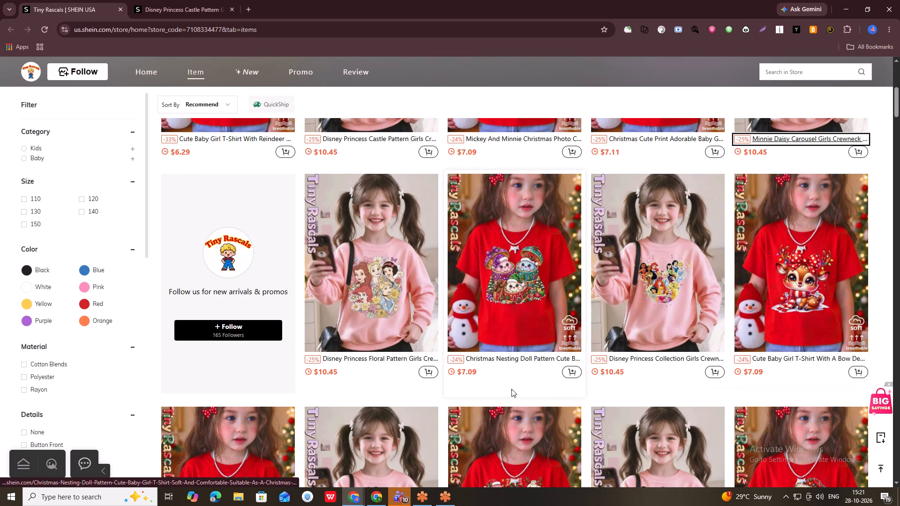
{"action": "right_click", "coordinate": [393, 358]}
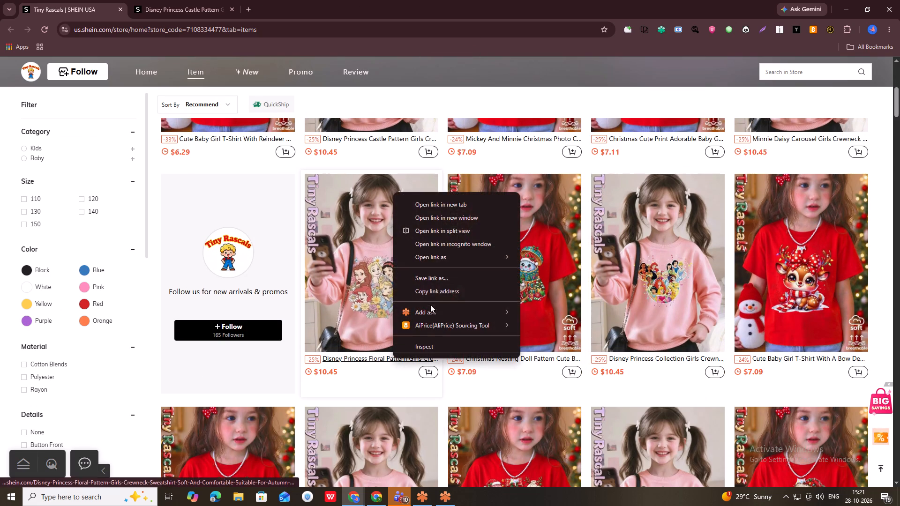
{"action": "left_click", "coordinate": [436, 289]}
{"action": "key", "text": "alt+Tab"}
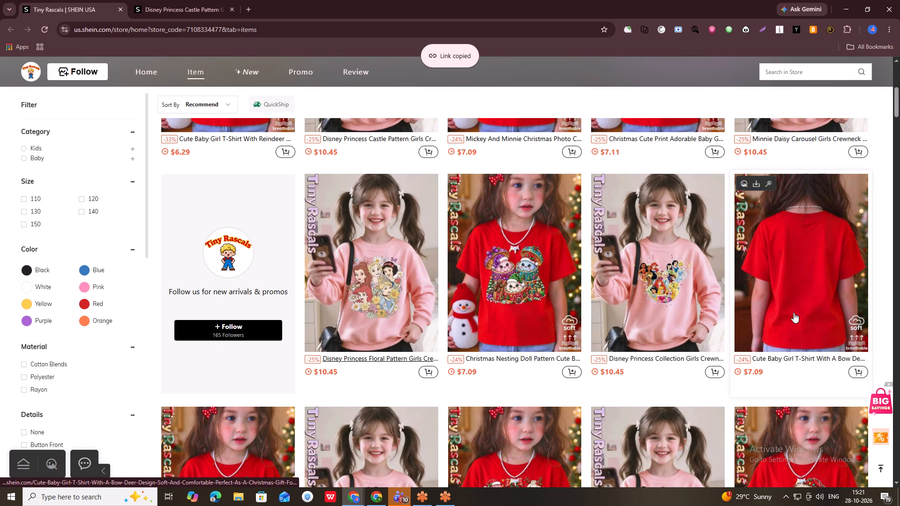
{"action": "key", "text": "ctrl+Up"}
{"action": "key", "text": "ctrl+Up"}
{"action": "key", "text": "ctrl+Up"}
{"action": "key", "text": "Down"}
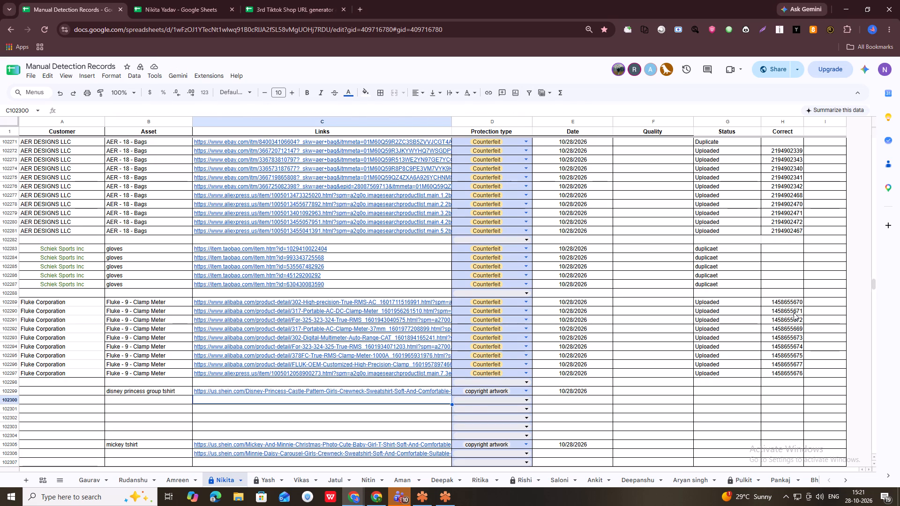
{"action": "key", "text": "ctrl+v"}
Copy the Disney Princess Collection listing's link from the Tiny Rascals store into the Links cell of row 102312.
{"action": "key", "text": "Down"}
{"action": "key", "text": "alt+Tab"}
{"action": "key", "text": "Down"}
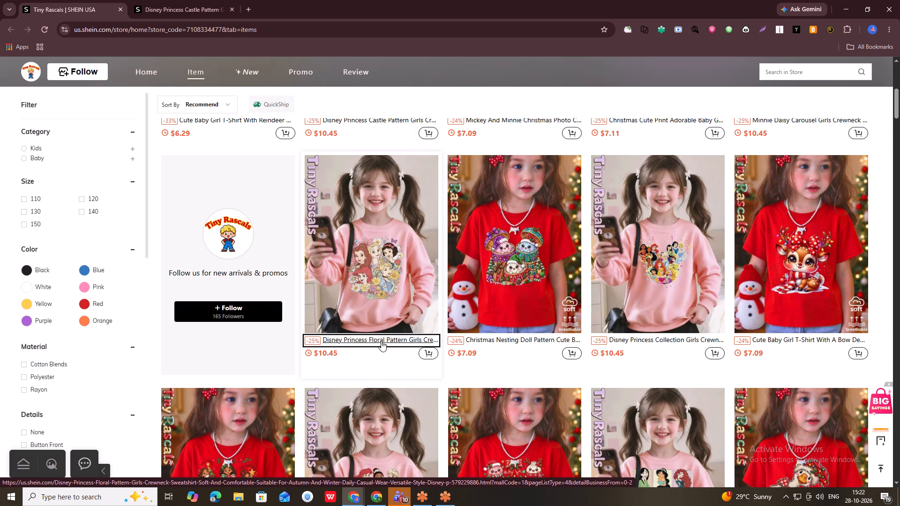
{"action": "right_click", "coordinate": [662, 341]}
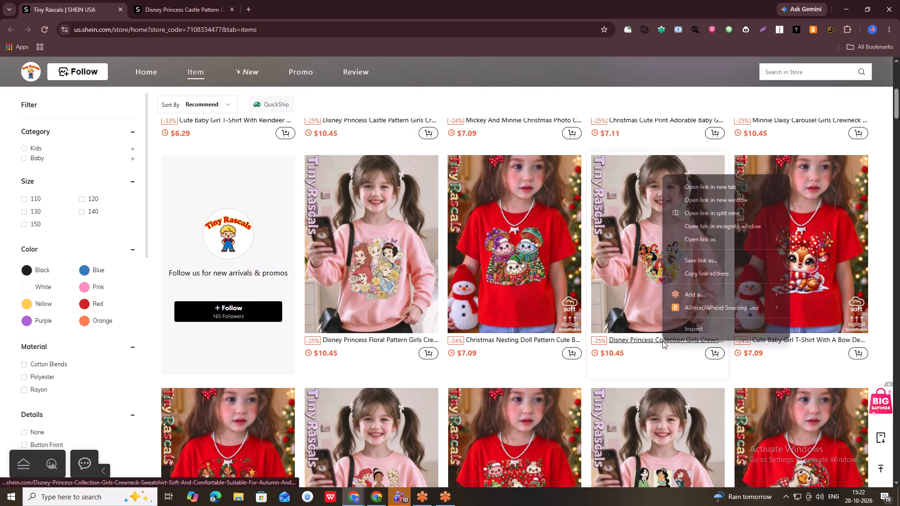
{"action": "left_click", "coordinate": [699, 275]}
{"action": "key", "text": "alt+Tab"}
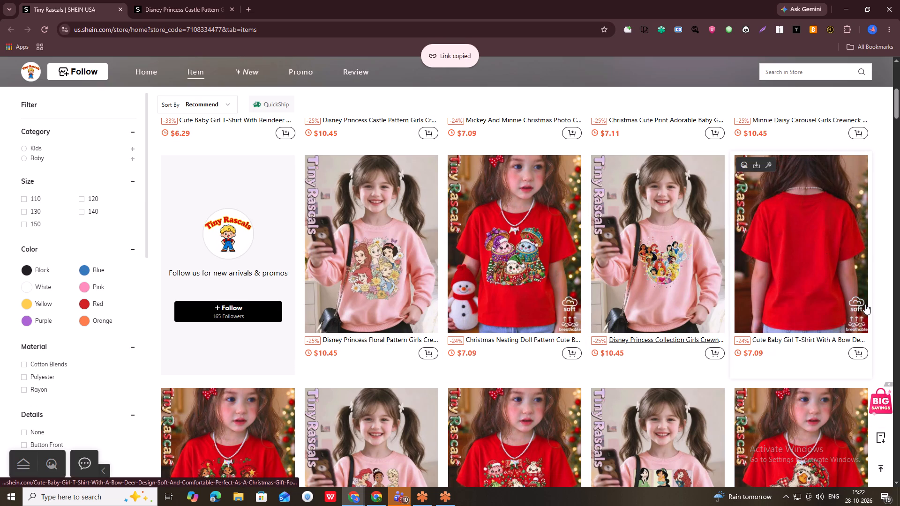
{"action": "key", "text": "Up"}
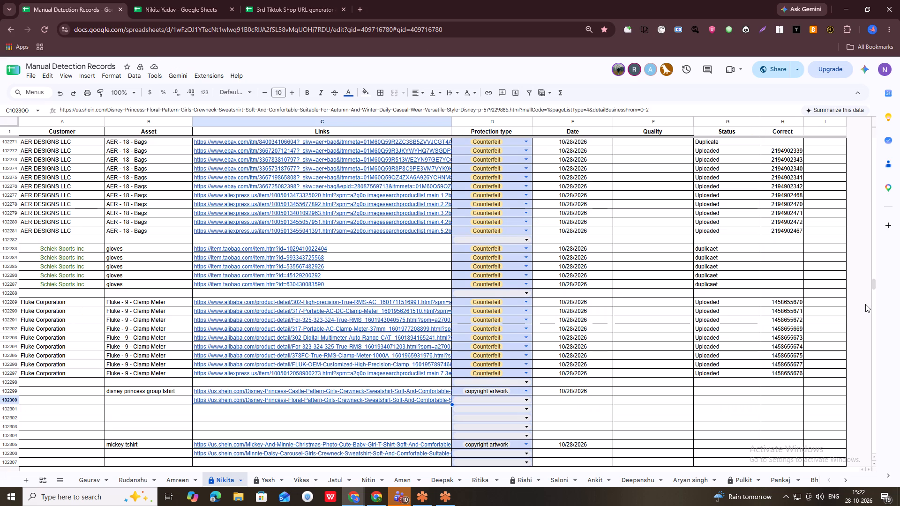
{"action": "key", "text": "Left"}
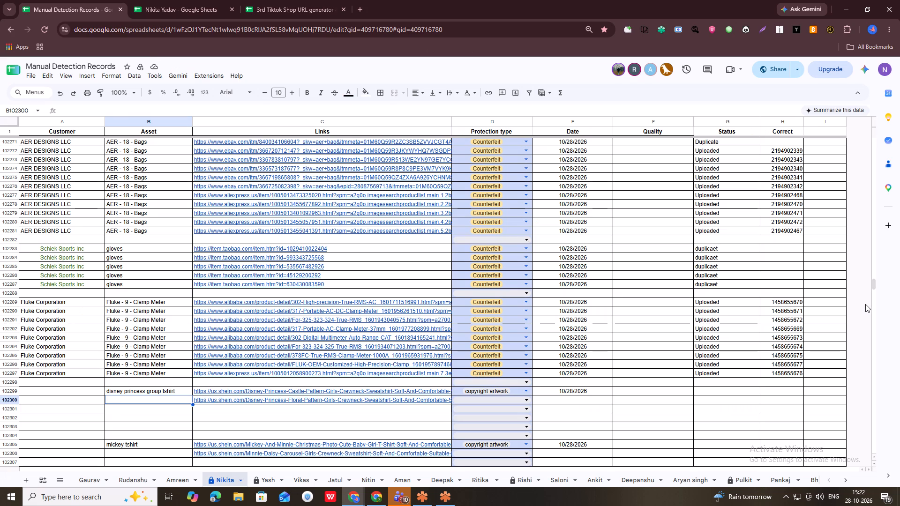
{"action": "key", "text": "alt+Tab"}
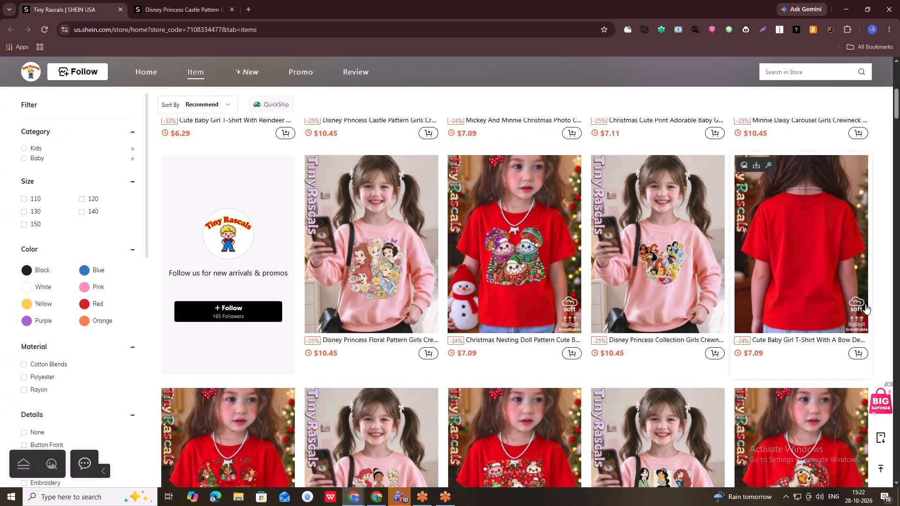
{"action": "key", "text": "alt+Tab"}
{"action": "scroll", "coordinate": [340, 337], "scroll_direction": "down", "scroll_amount": 4}
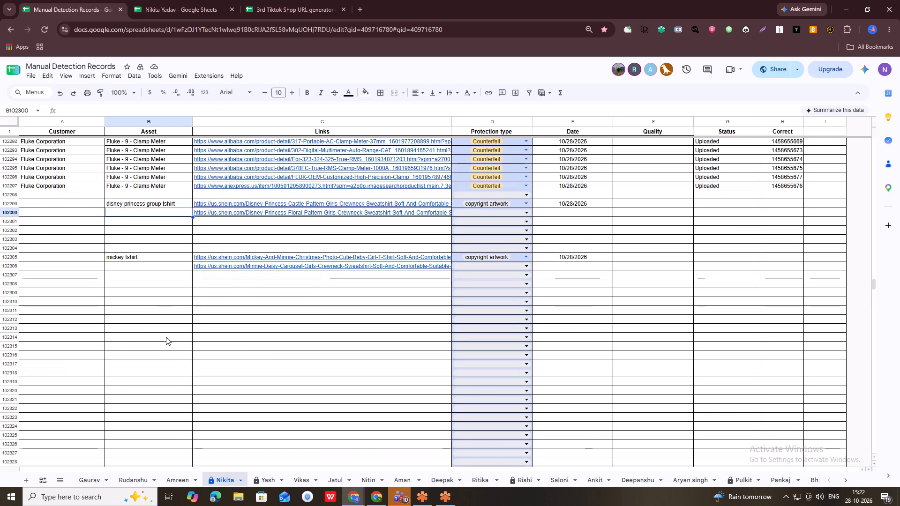
{"action": "left_click", "coordinate": [193, 316]}
{"action": "key", "text": "Right"}
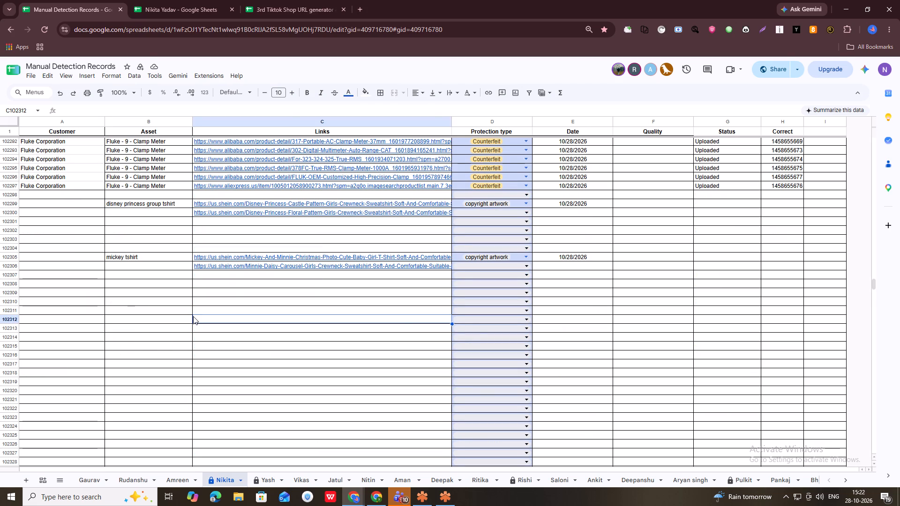
{"action": "key", "text": "ctrl+v"}
Enter "moana sweatshirt" as the asset for the Shein link in row 102312.
{"action": "key", "text": "Left"}
{"action": "type", "text": "mi"}
{"action": "key", "text": "BackSpace"}
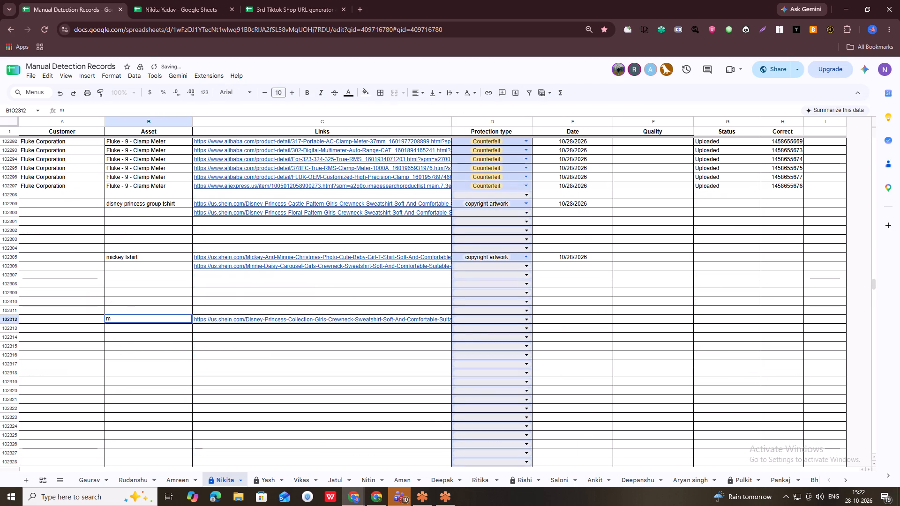
{"action": "type", "text": "oana"}
{"action": "key", "text": "space"}
{"action": "type", "text": "sweat"}
{"action": "type", "text": "shirt"}
{"action": "key", "text": "Right"}
Copy the protection type "copyright artwork" and the date 10/28/2026 from row 102305 into row 102312.
{"action": "key", "text": "Right"}
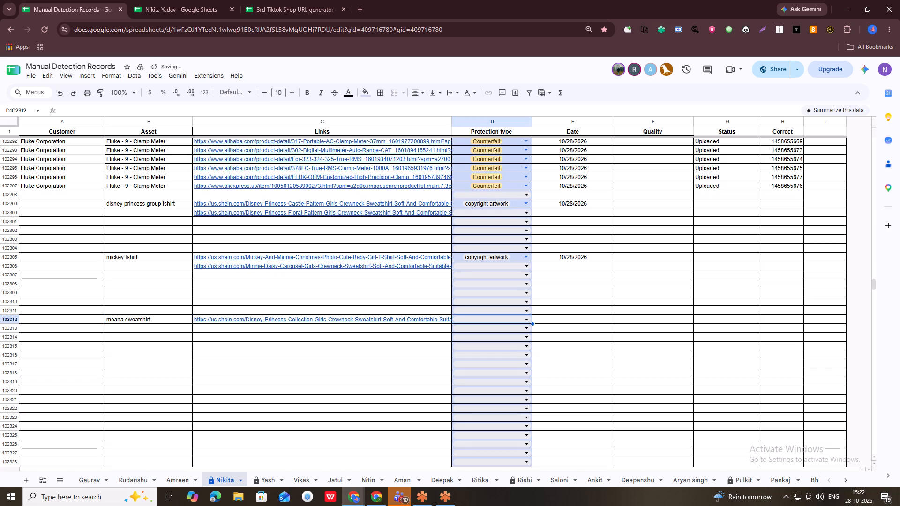
{"action": "key", "text": "ctrl+Up"}
{"action": "key", "text": "shift+Right"}
{"action": "key", "text": "ctrl+c"}
{"action": "key", "text": "Left"}
{"action": "key", "text": "ctrl+Down"}
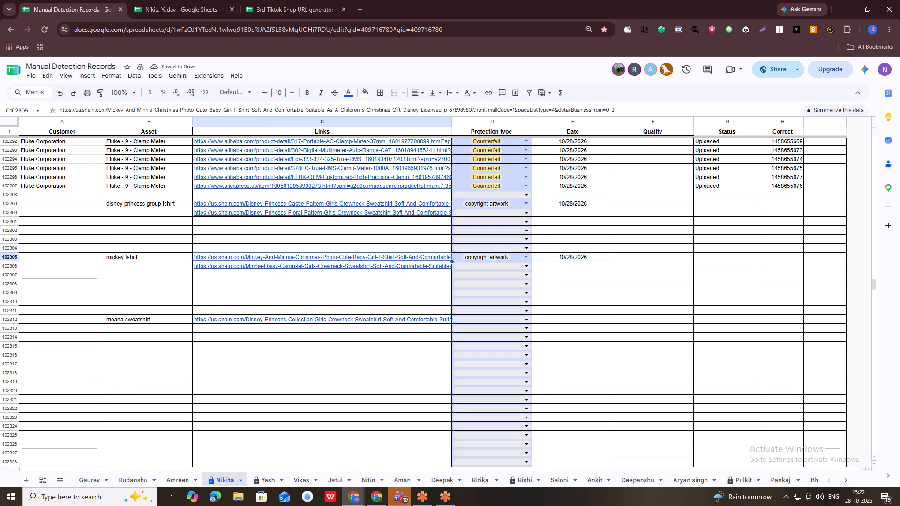
{"action": "key", "text": "ctrl+Down"}
{"action": "key", "text": "Right"}
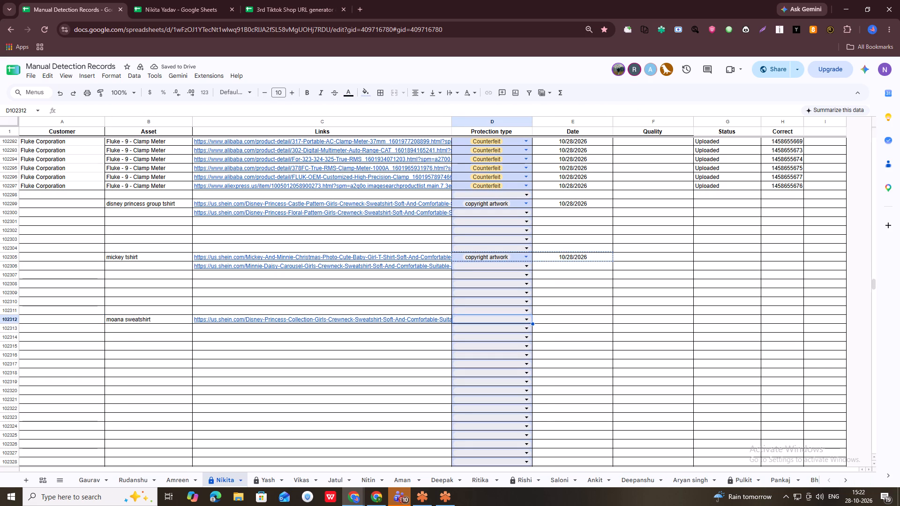
{"action": "key", "text": "ctrl+v"}
Open the Minnie Daisy Carousel link from row 102306 to examine the product, and return to the Manual Detection Records sheet.
{"action": "key", "text": "ctrl+Left"}
{"action": "key", "text": "ctrl+Up"}
{"action": "key", "text": "Right"}
{"action": "key", "text": "Down"}
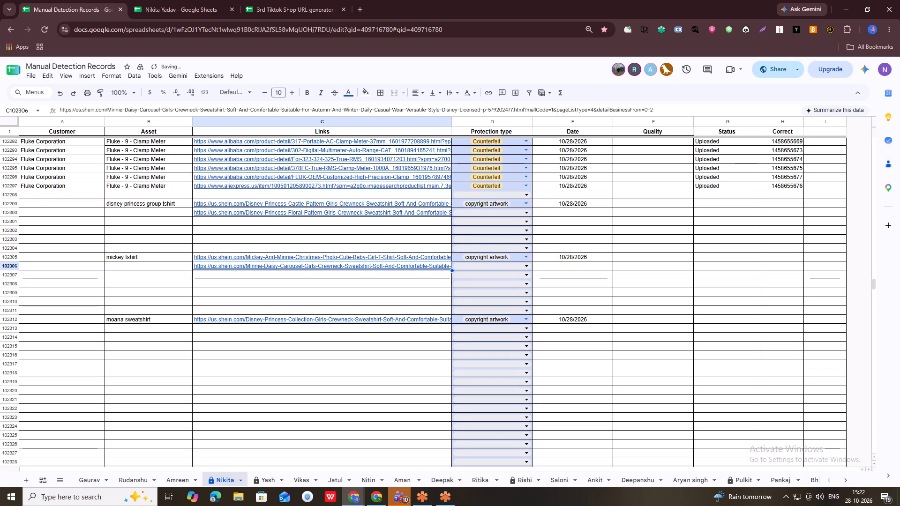
{"action": "key", "text": "alt+Return"}
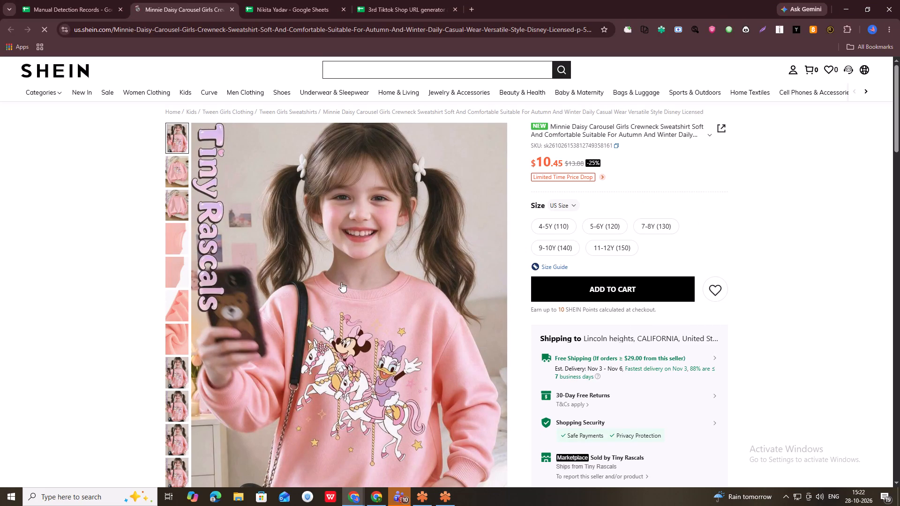
{"action": "key", "text": "alt+Tab"}
{"action": "key", "text": "alt+Tab"}
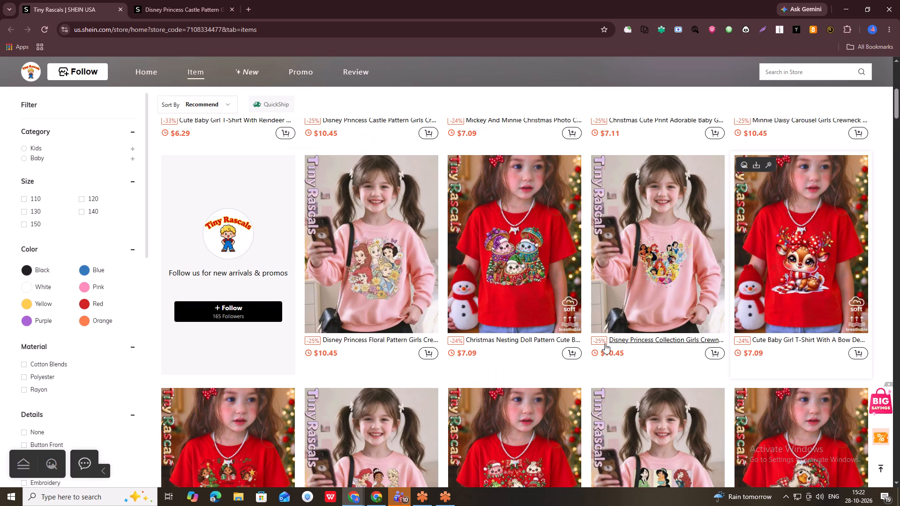
{"action": "left_click", "coordinate": [42, 0]}
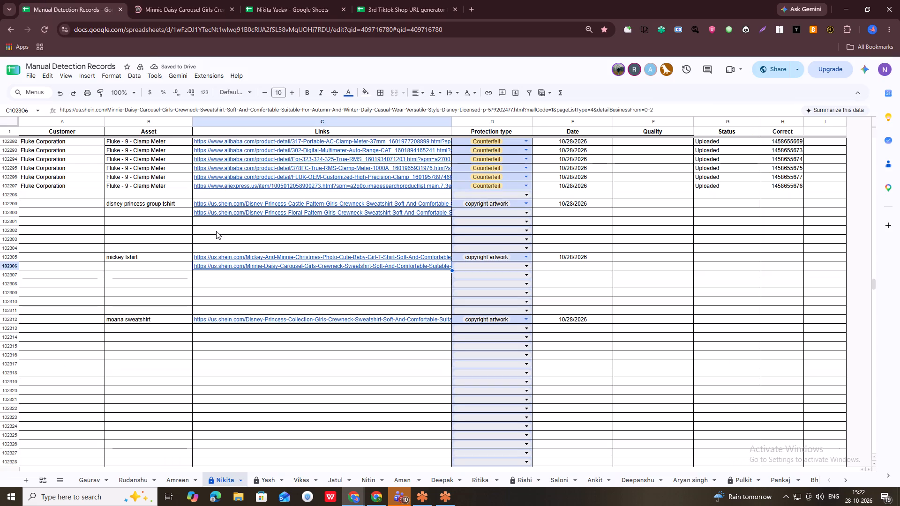
Enter "mickey sweatshirt" as the asset for the Minnie Daisy Carousel link in row 102306.
{"action": "left_click", "coordinate": [128, 259]}
{"action": "left_click", "coordinate": [132, 266]}
{"action": "type", "text": "mickey s"}
{"action": "type", "text": "weatshirt"}
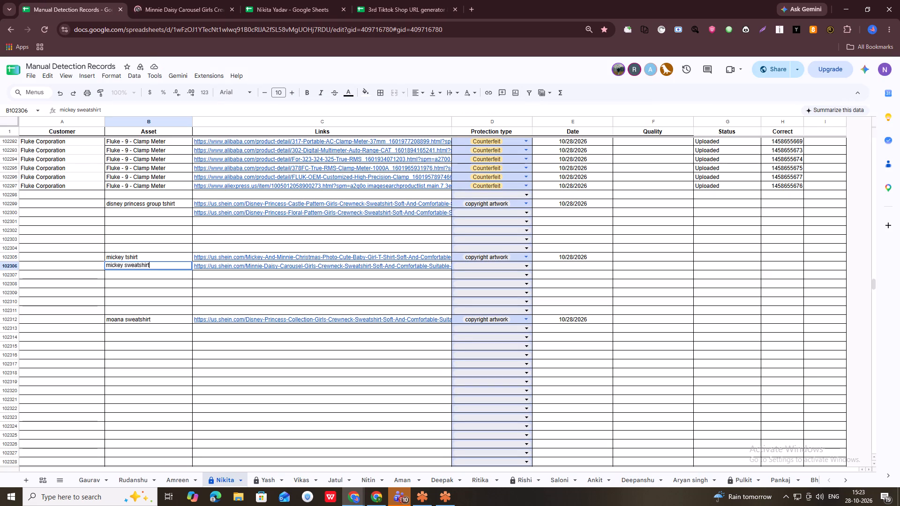
{"action": "key", "text": "Down"}
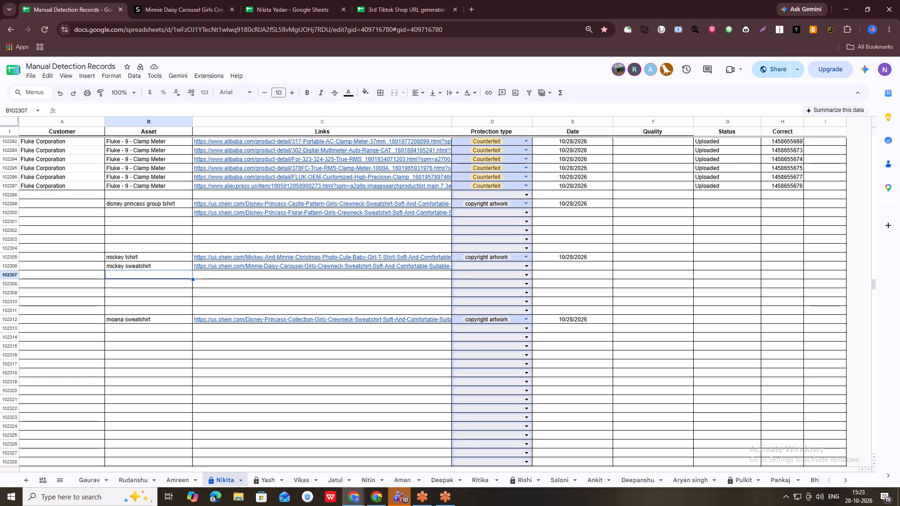
{"action": "key", "text": "Up"}
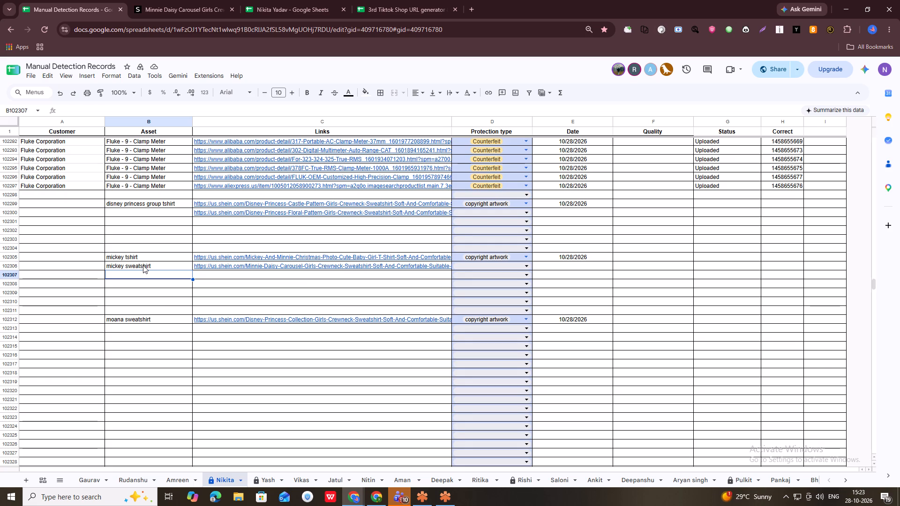
{"action": "key", "text": "Up"}
{"action": "key", "text": "Right"}
{"action": "key", "text": "ctrl+Up"}
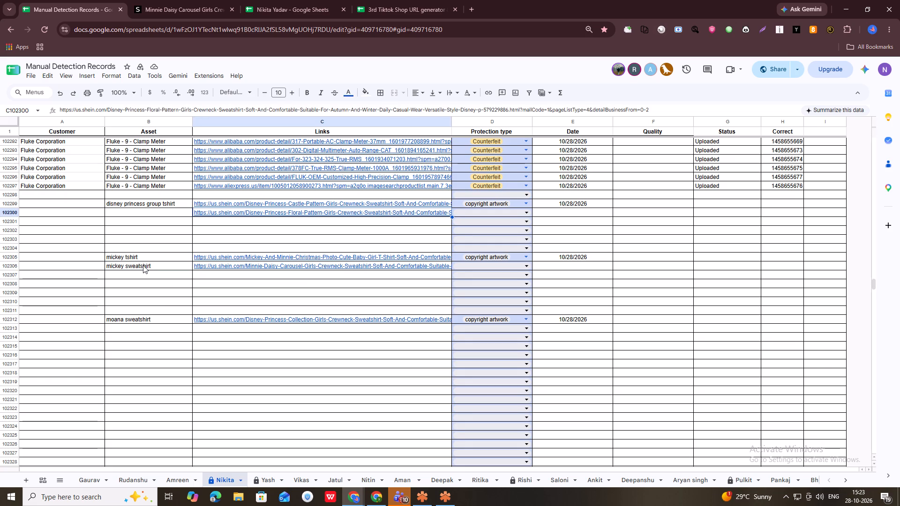
{"action": "key", "text": "Up"}
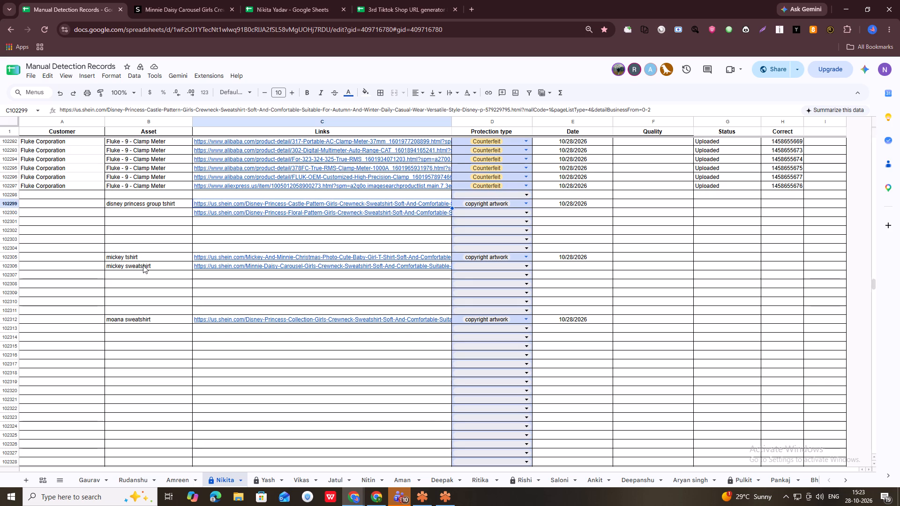
{"action": "key", "text": "alt+Return"}
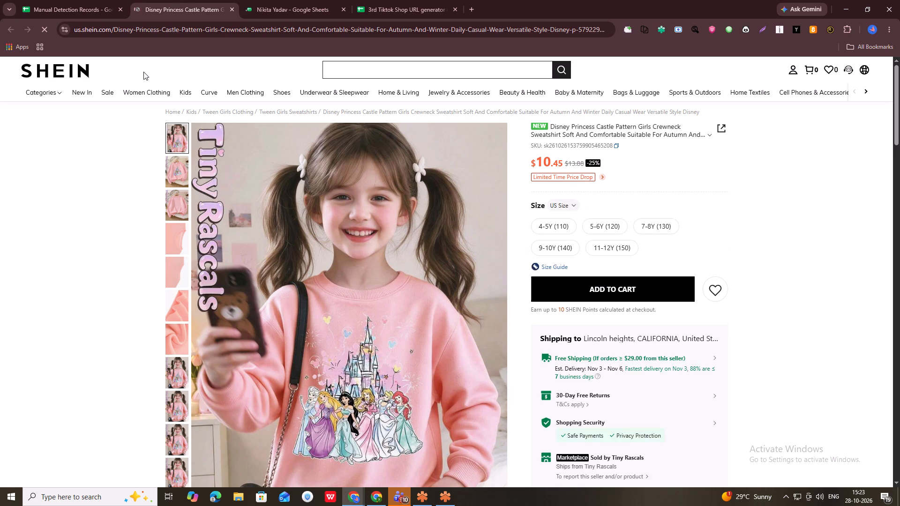
{"action": "left_click", "coordinate": [95, 0]}
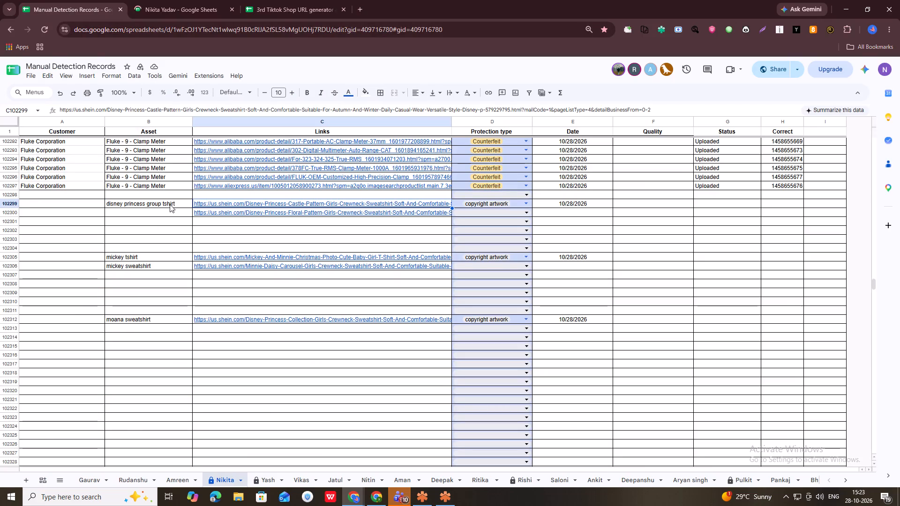
Change the asset in row 102299 to "disney princess group sweatshirt" and fill it down into row 102300.
{"action": "left_click", "coordinate": [171, 204]}
{"action": "double_click", "coordinate": [118, 109]}
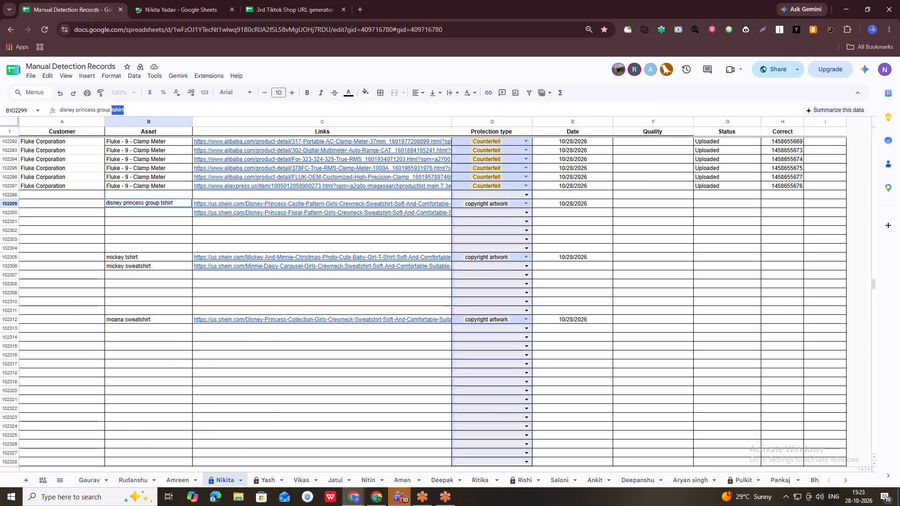
{"action": "type", "text": "sweatshirt"}
{"action": "key", "text": "Down"}
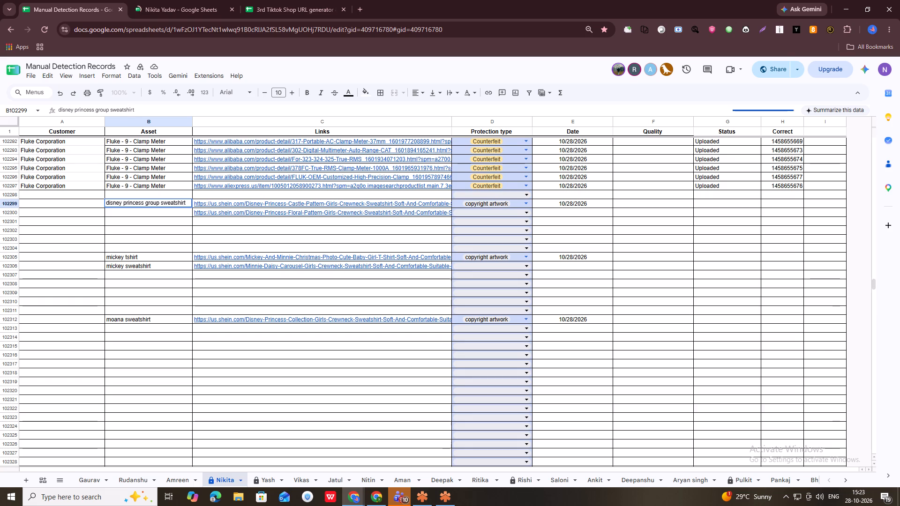
{"action": "left_click", "coordinate": [112, 208]}
{"action": "left_click", "coordinate": [120, 211]}
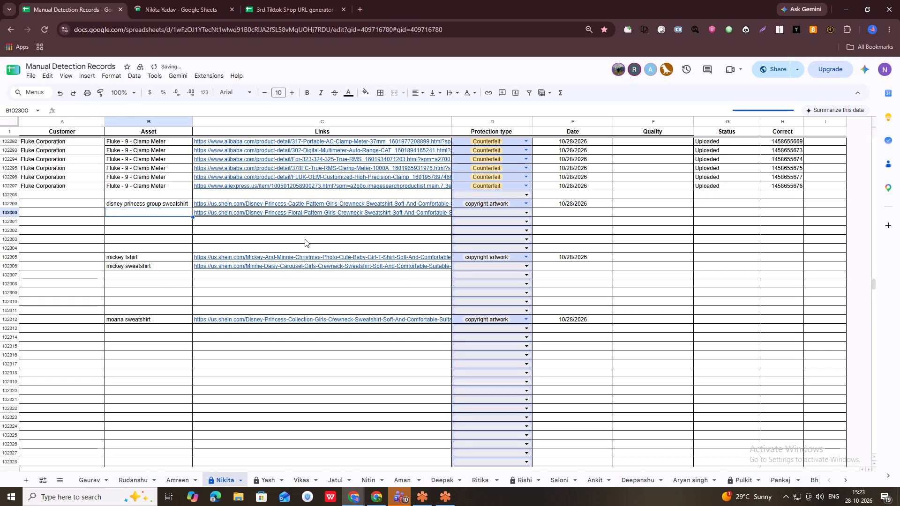
{"action": "key", "text": "ctrl+d"}
{"action": "left_click", "coordinate": [264, 350]}
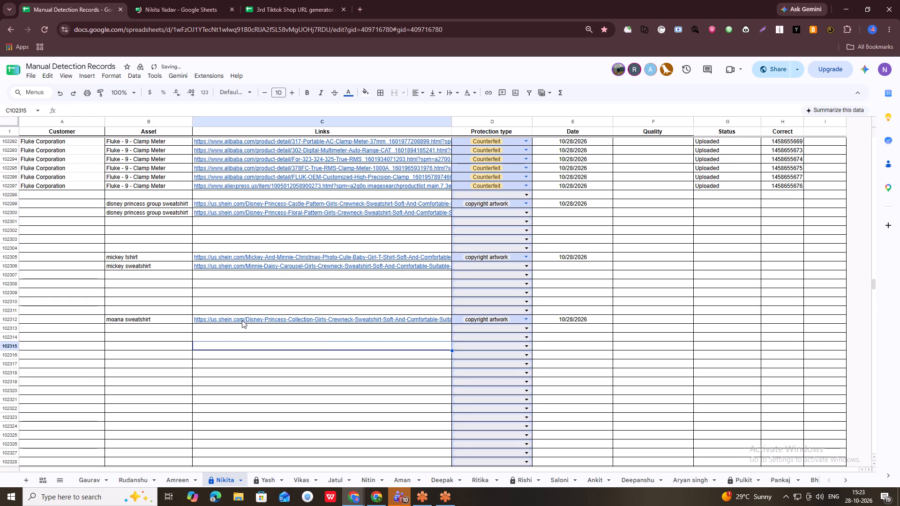
Copy the link of the Disney Princess Collection sweatshirt with two rows of princess portraits from the Tiny Rascals store into row 102301.
{"action": "key", "text": "alt+Tab"}
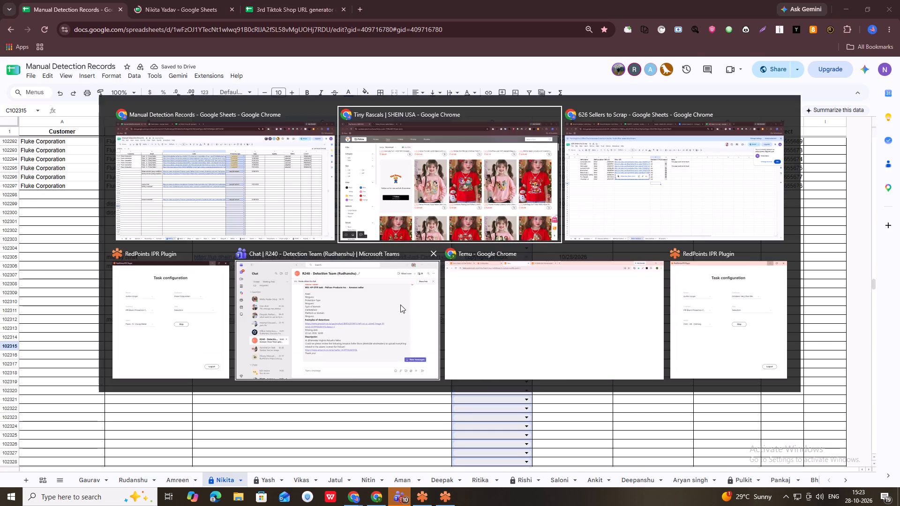
{"action": "scroll", "coordinate": [626, 363], "scroll_direction": "down", "scroll_amount": 3}
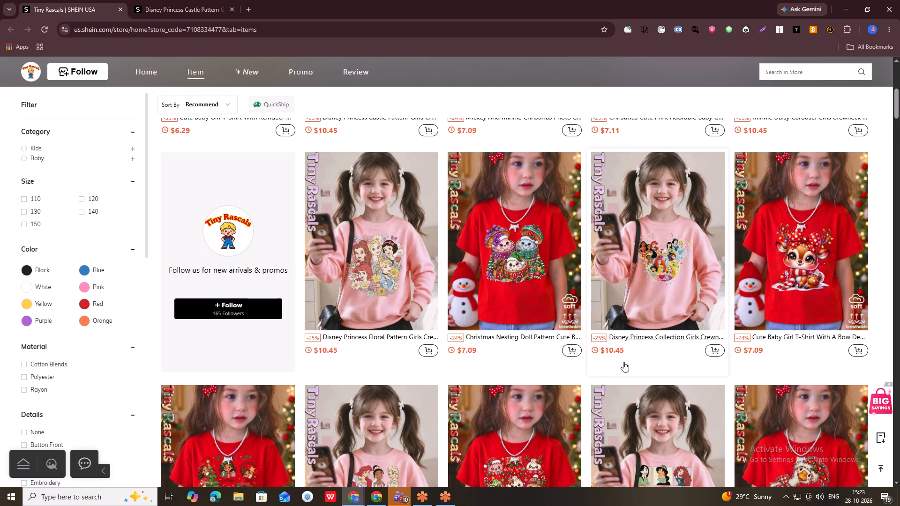
{"action": "scroll", "coordinate": [623, 362], "scroll_direction": "down", "scroll_amount": 2}
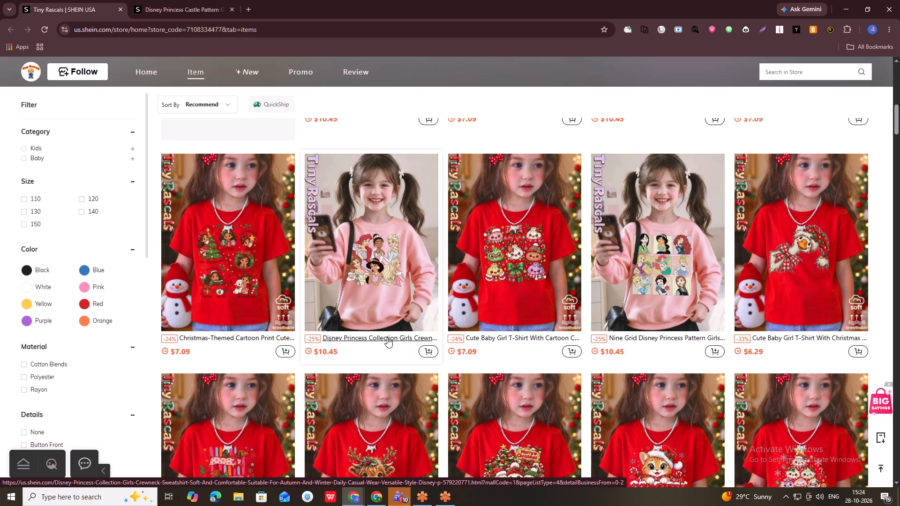
{"action": "right_click", "coordinate": [387, 337]}
{"action": "left_click", "coordinate": [430, 268]}
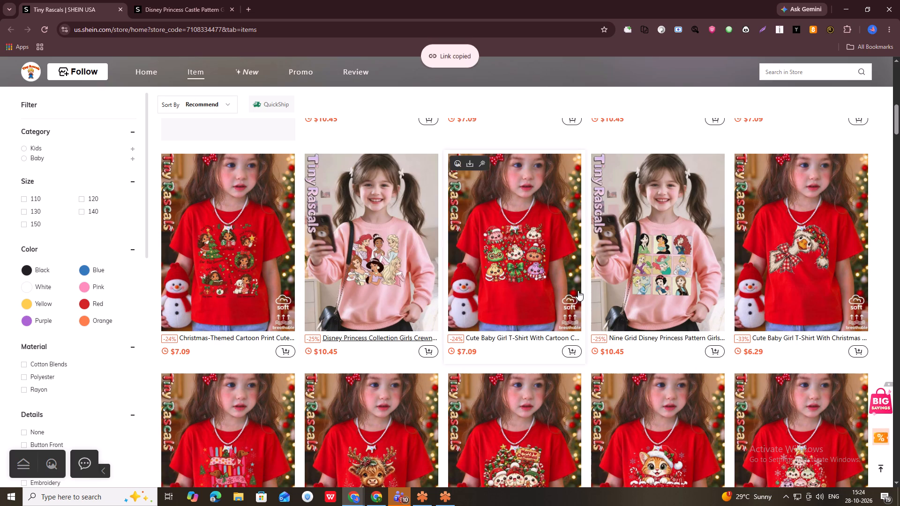
{"action": "key", "text": "alt+Tab"}
{"action": "key", "text": "ctrl+Up"}
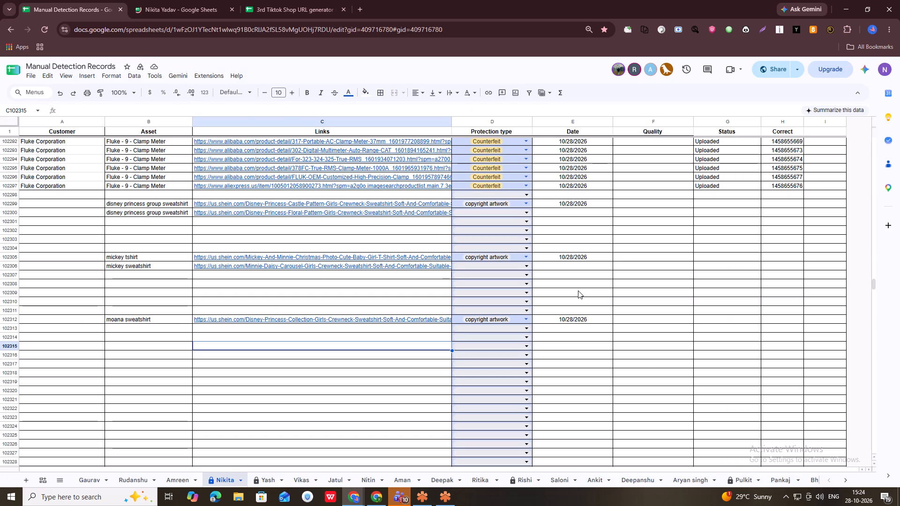
{"action": "key", "text": "ctrl+Up"}
{"action": "key", "text": "ctrl+Up"}
{"action": "key", "text": "ctrl+Up"}
{"action": "key", "text": "Down"}
{"action": "key", "text": "ctrl+v"}
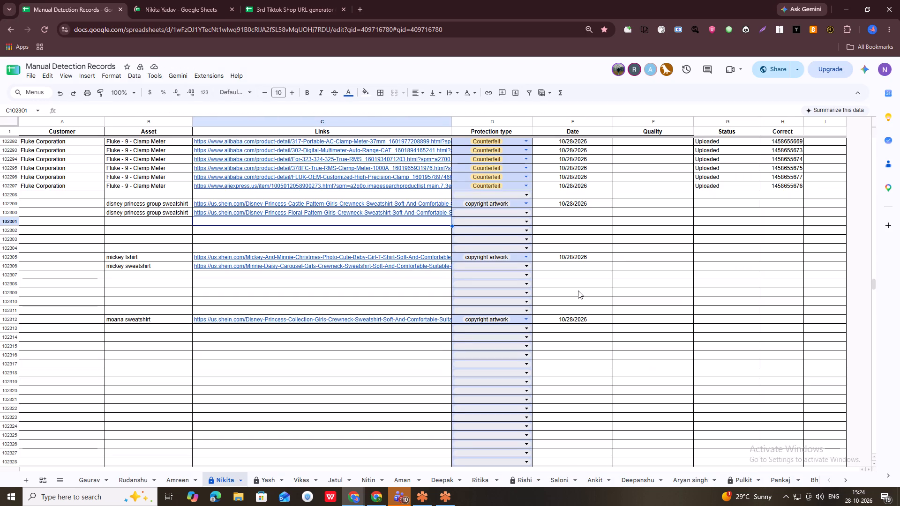
{"action": "key", "text": "Down"}
Copy the Nine Grid Disney Princess Pattern sweatshirt link from the Tiny Rascals store into row 102302.
{"action": "key", "text": "alt+Tab"}
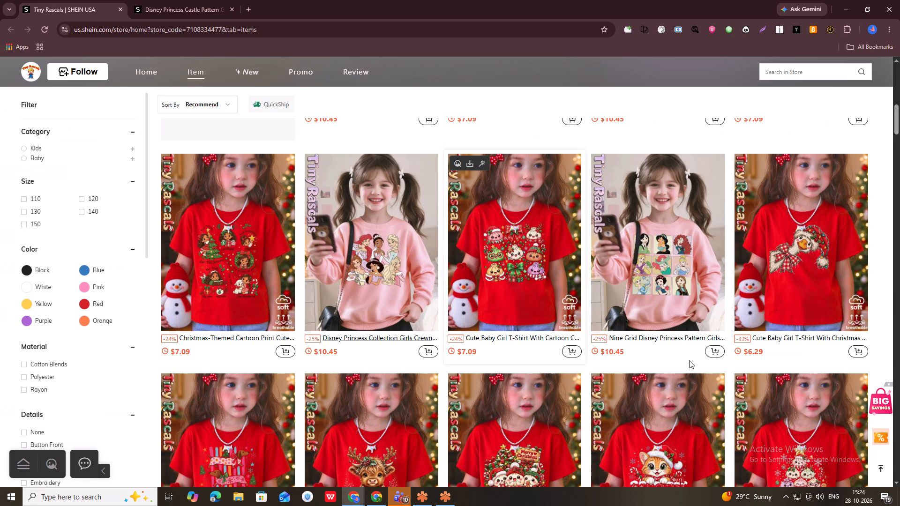
{"action": "right_click", "coordinate": [672, 343]}
{"action": "left_click", "coordinate": [703, 274]}
{"action": "key", "text": "alt+Tab"}
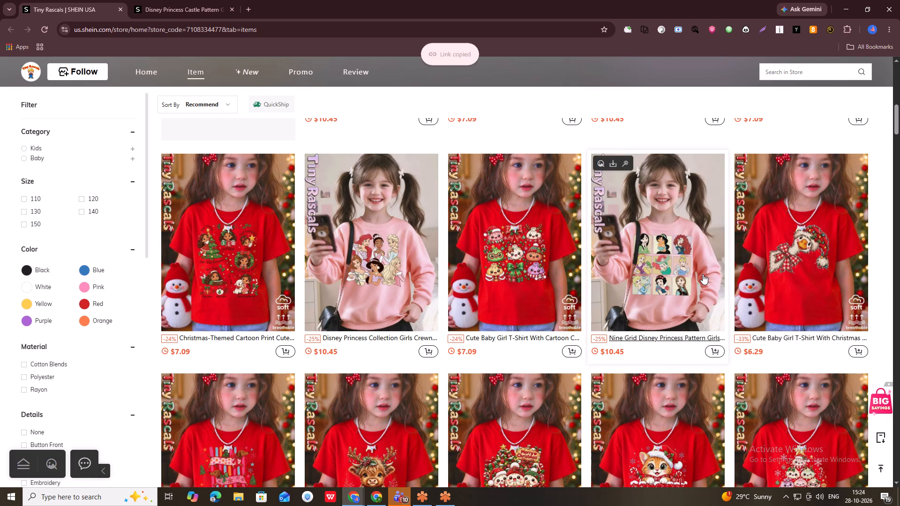
{"action": "key", "text": "ctrl+v"}
{"action": "key", "text": "Down"}
Copy the link address of the Disney Mickey Fashion Children's T-shirt in the Tiny Rascals store and return to Manual Detection Records.
{"action": "key", "text": "alt+Tab"}
{"action": "scroll", "coordinate": [662, 291], "scroll_direction": "down", "scroll_amount": 6}
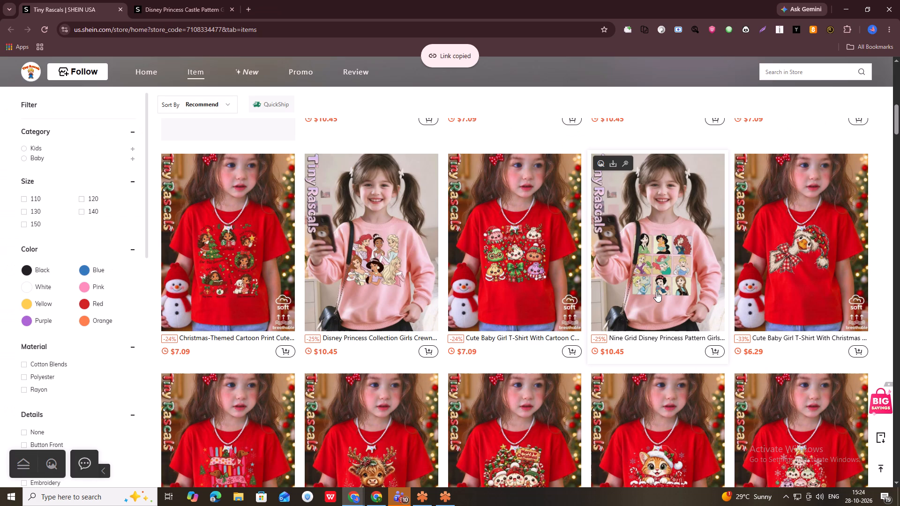
{"action": "scroll", "coordinate": [654, 344], "scroll_direction": "down", "scroll_amount": 3}
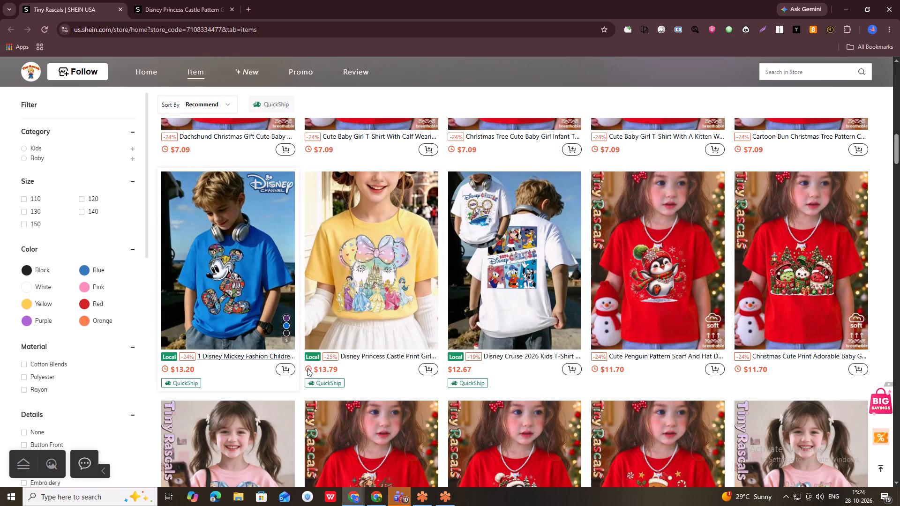
{"action": "right_click", "coordinate": [230, 359]}
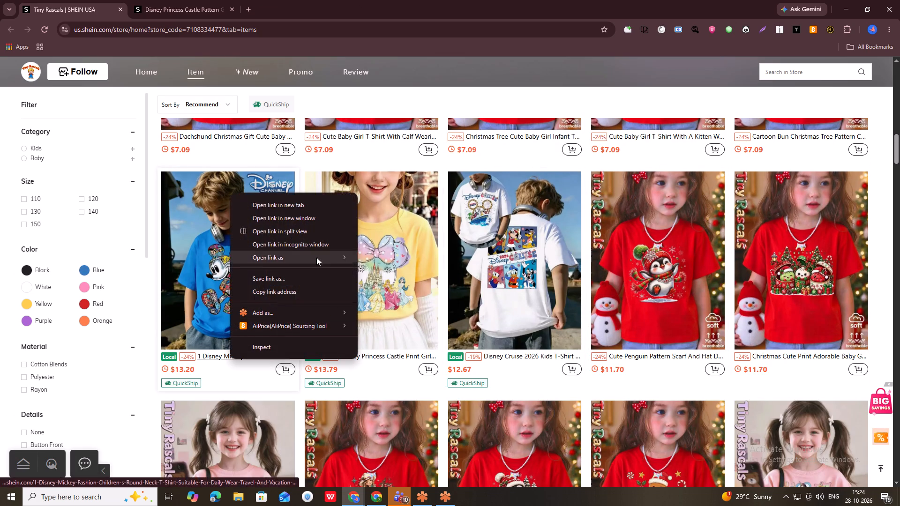
{"action": "left_click", "coordinate": [277, 291]}
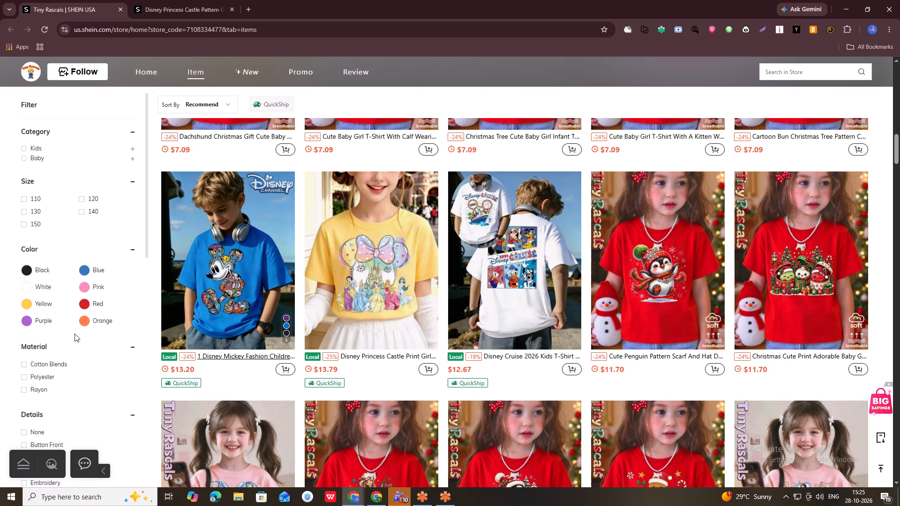
{"action": "key", "text": "Right"}
{"action": "key", "text": "alt+Tab"}
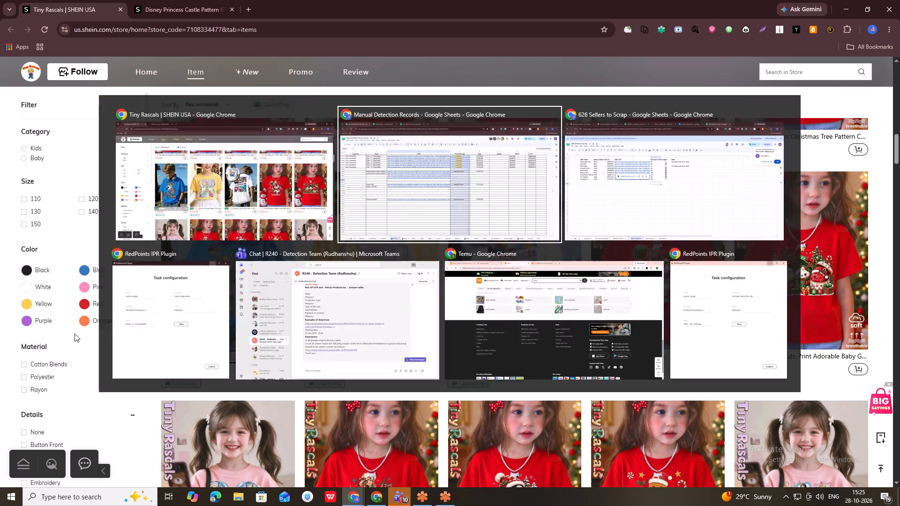
Insert eleven blank rows above the mickey sweatshirt entry in row 102306.
{"action": "left_click", "coordinate": [0, 265]}
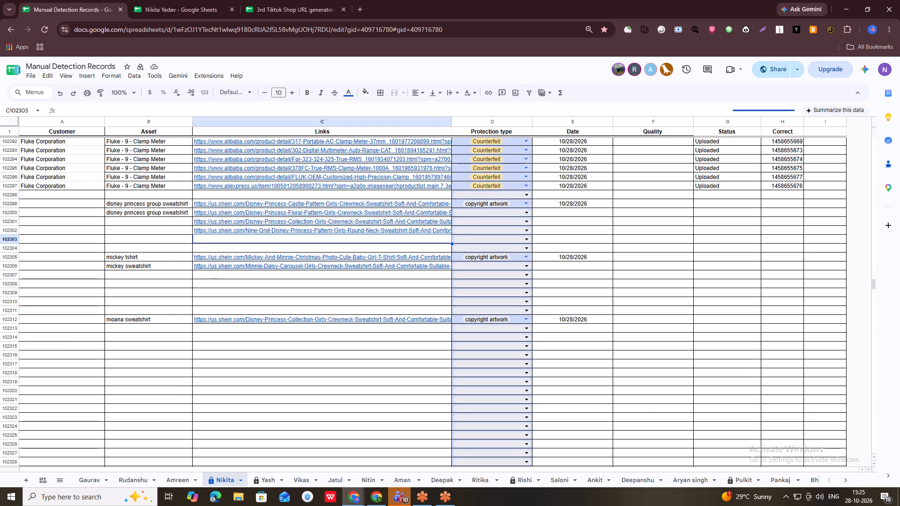
{"action": "key", "text": "ctrl+alt+equal"}
{"action": "key", "text": "ctrl+alt+equal"}
{"action": "key", "text": "ctrl+alt+equal"}
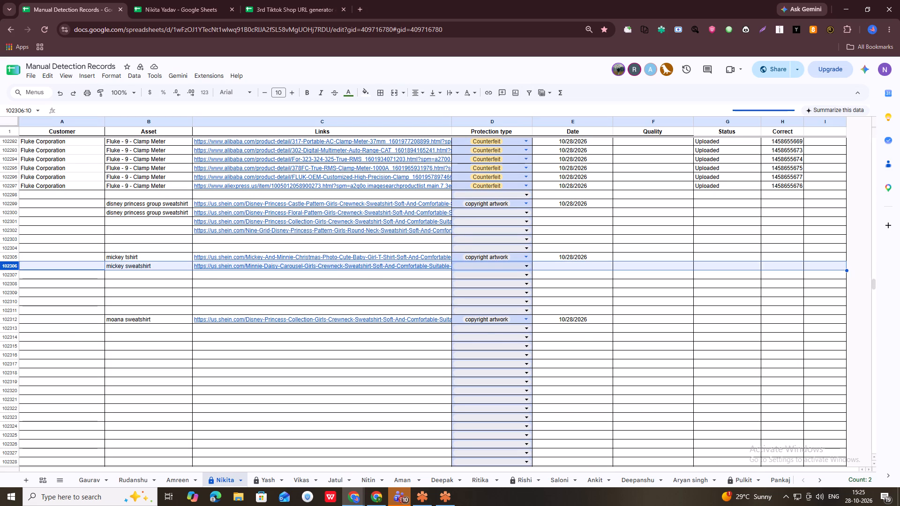
{"action": "key", "text": "ctrl+alt+equal"}
{"action": "key", "text": "ctrl+alt+equal"}
{"action": "key", "text": "ctrl+alt+equal"}
{"action": "key", "text": "ctrl+alt+equal"}
{"action": "key", "text": "ctrl+alt+equal"}
{"action": "key", "text": "ctrl+alt+equal"}
{"action": "key", "text": "ctrl+alt+equal"}
{"action": "key", "text": "ctrl+alt+equal"}
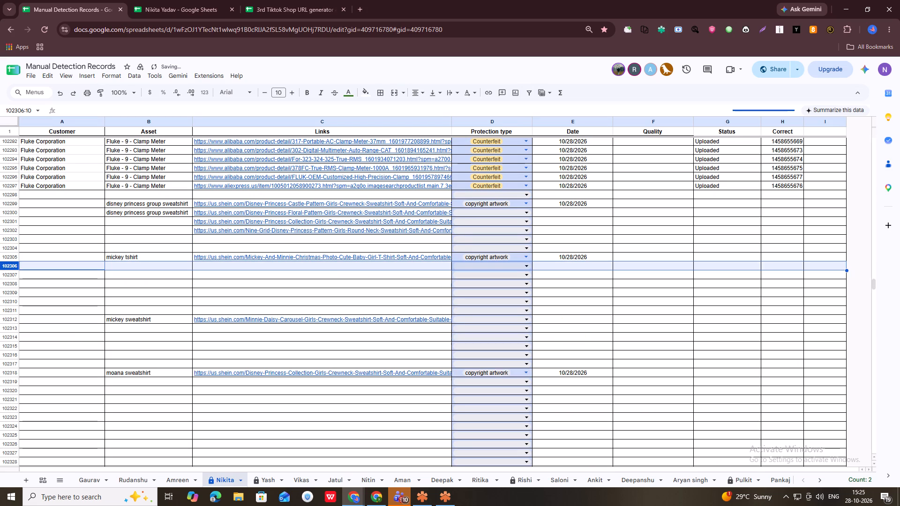
Paste the copied Disney Mickey Fashion T-shirt link into the Links column of row 102306.
{"action": "key", "text": "Right"}
{"action": "key", "text": "Right"}
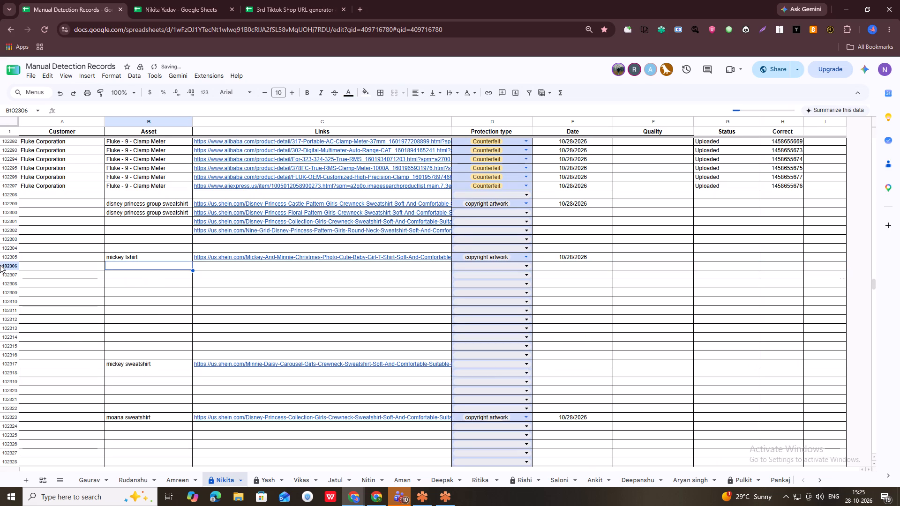
{"action": "key", "text": "Right"}
{"action": "key", "text": "Left"}
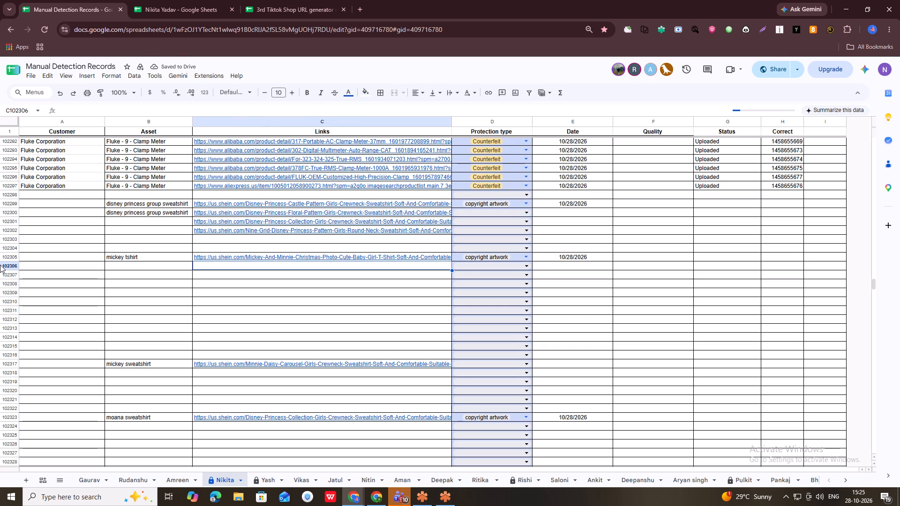
{"action": "key", "text": "ctrl+v"}
{"action": "key", "text": "Down"}
Copy the Disney Cruise 2026 Kids T-shirt link from the Tiny Rascals store into row 102307, and return to the store.
{"action": "key", "text": "alt+Tab"}
{"action": "key", "text": "Down"}
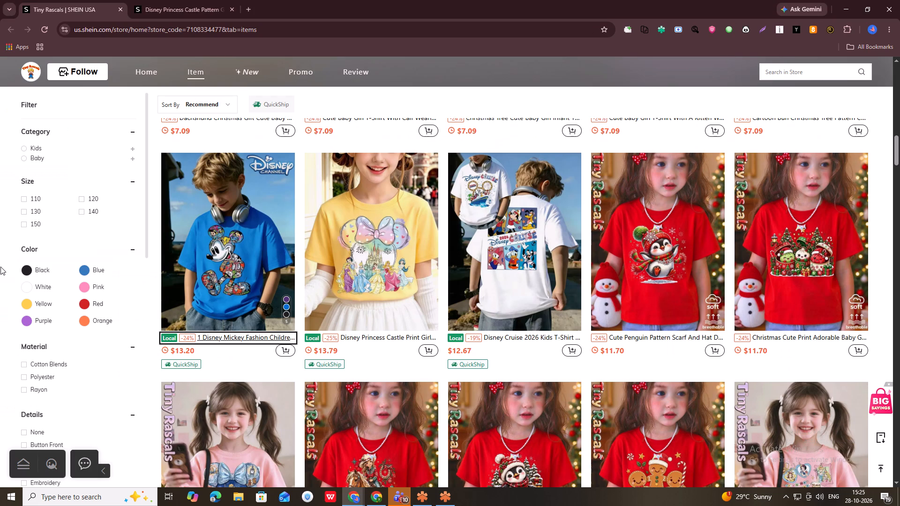
{"action": "key", "text": "alt+Tab"}
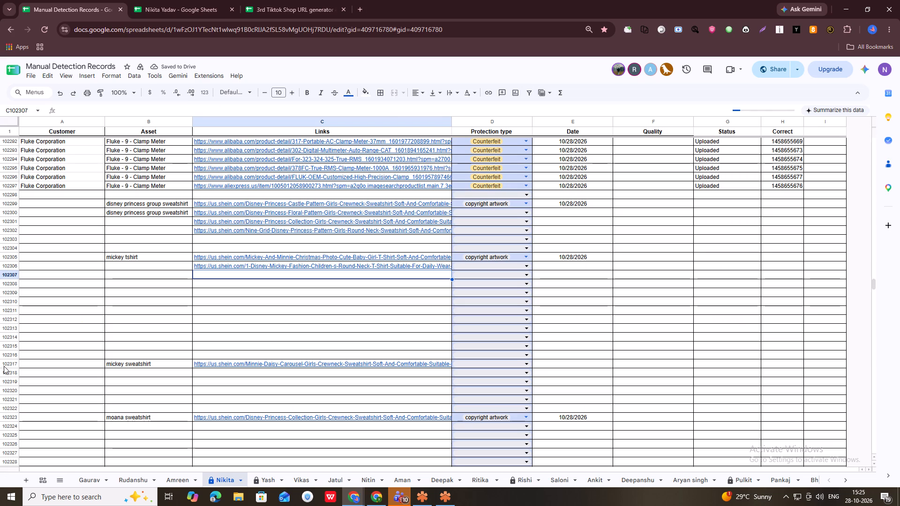
{"action": "key", "text": "alt+Tab"}
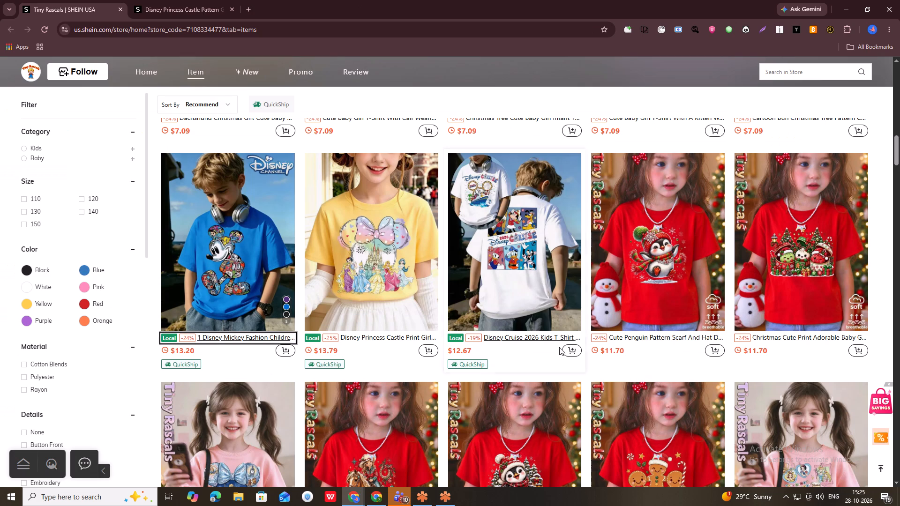
{"action": "right_click", "coordinate": [525, 340]}
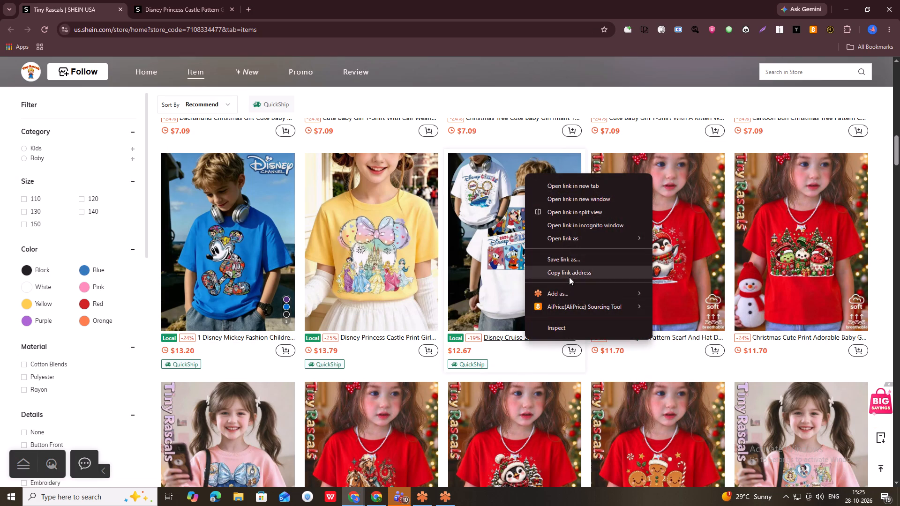
{"action": "left_click", "coordinate": [569, 272]}
{"action": "key", "text": "alt+Tab"}
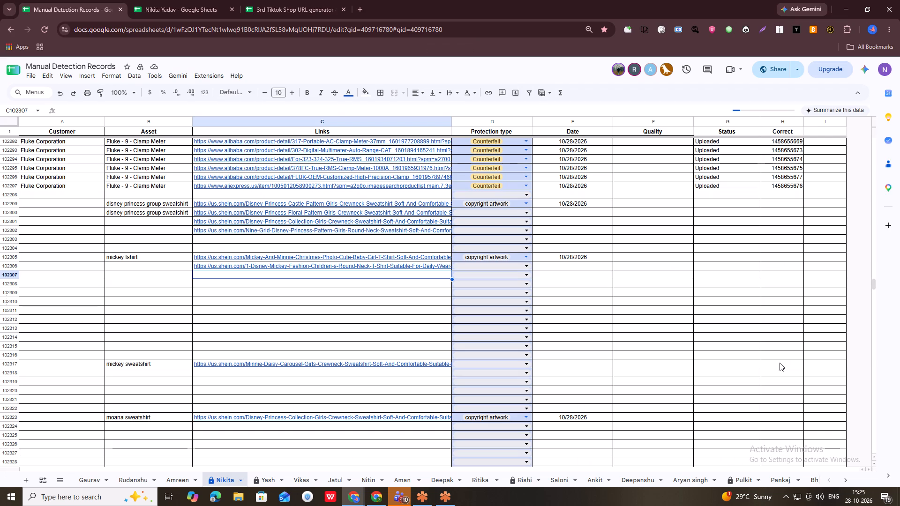
{"action": "key", "text": "ctrl+v"}
{"action": "key", "text": "Down"}
{"action": "key", "text": "alt+Tab"}
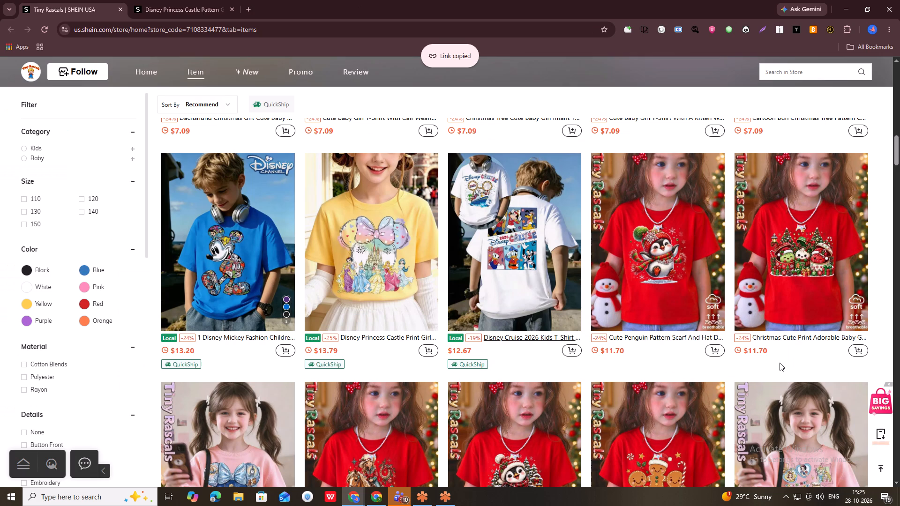
Copy the link address of the Disney Princess Castle Print Girls' Yellow T-shirt and switch to Manual Detection Records.
{"action": "right_click", "coordinate": [382, 337]}
{"action": "left_click", "coordinate": [427, 266]}
{"action": "key", "text": "alt+Tab"}
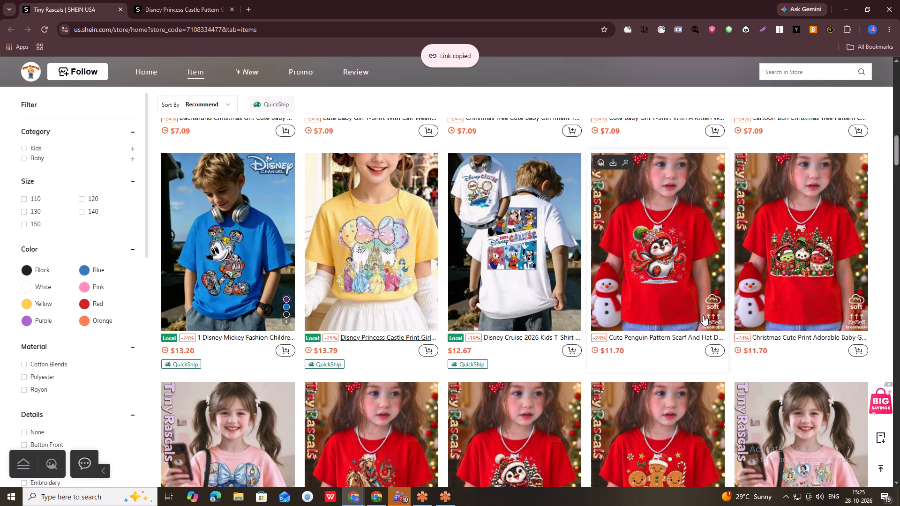
Insert eleven blank rows at row 102303, between the disney princess group sweatshirt links and the mickey tshirt entry.
{"action": "left_click", "coordinate": [1, 243]}
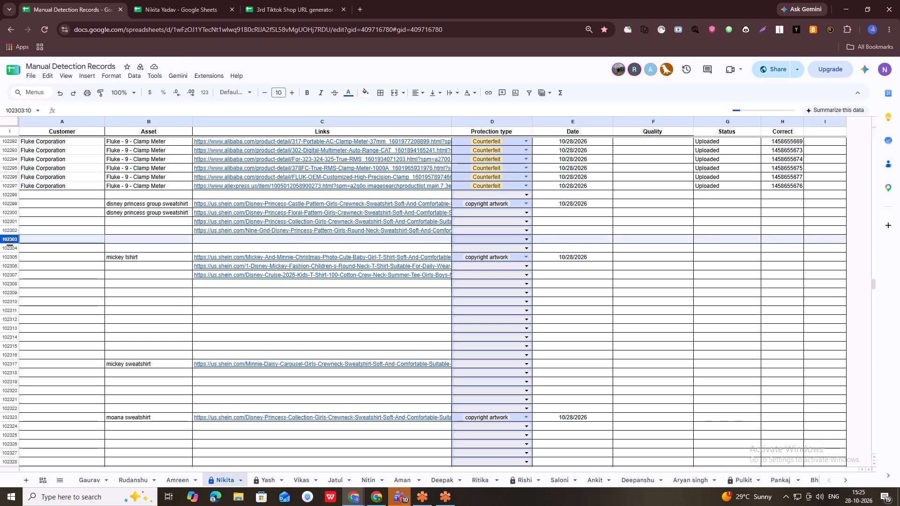
{"action": "key", "text": "ctrl+alt+equal"}
{"action": "key", "text": "ctrl+alt+equal"}
{"action": "key", "text": "ctrl+alt+equal"}
{"action": "key", "text": "ctrl+alt+equal"}
{"action": "key", "text": "ctrl+alt+equal"}
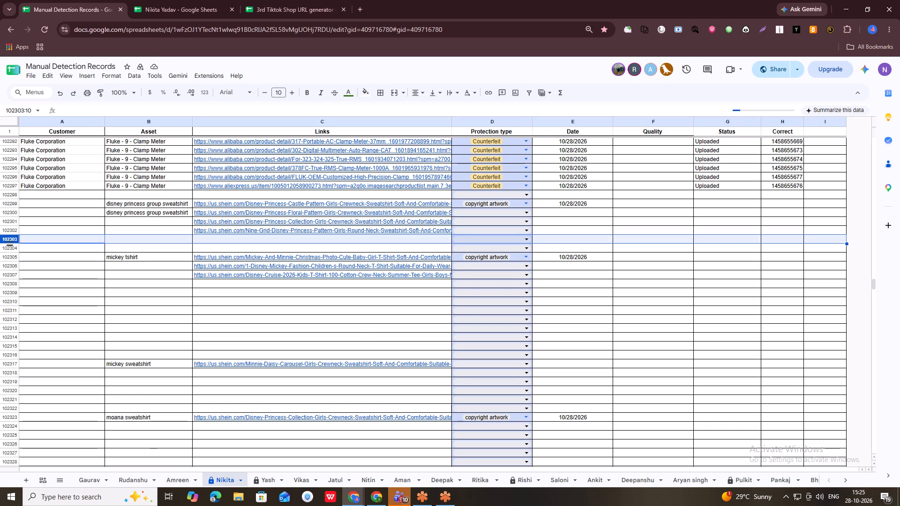
{"action": "key", "text": "ctrl+alt+equal"}
{"action": "key", "text": "ctrl+alt+equal"}
{"action": "key", "text": "ctrl+alt+equal"}
{"action": "key", "text": "ctrl+alt+equal"}
{"action": "key", "text": "ctrl+alt+equal"}
{"action": "key", "text": "ctrl+alt+equal"}
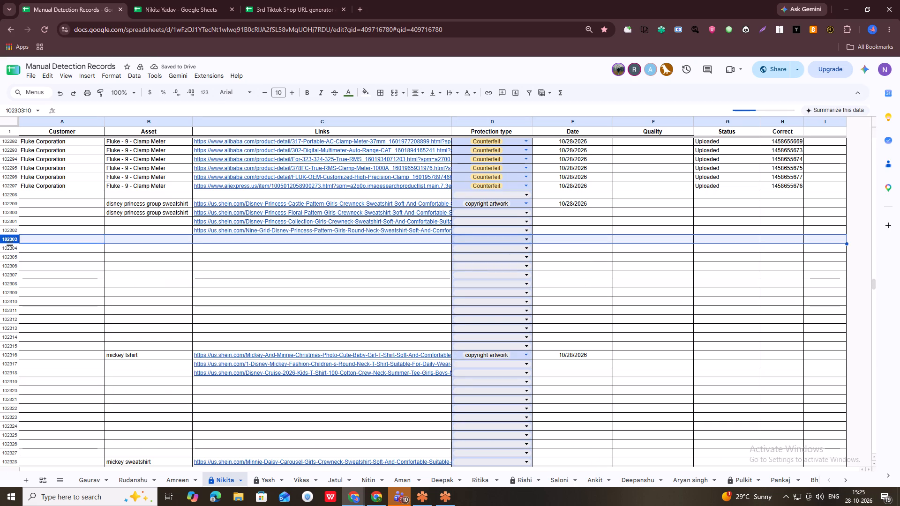
Log the copied yellow T-shirt link in row 102305 with the asset name "disney princess group tshirt".
{"action": "key", "text": "Right"}
{"action": "key", "text": "Right"}
{"action": "key", "text": "Down"}
{"action": "key", "text": "Down"}
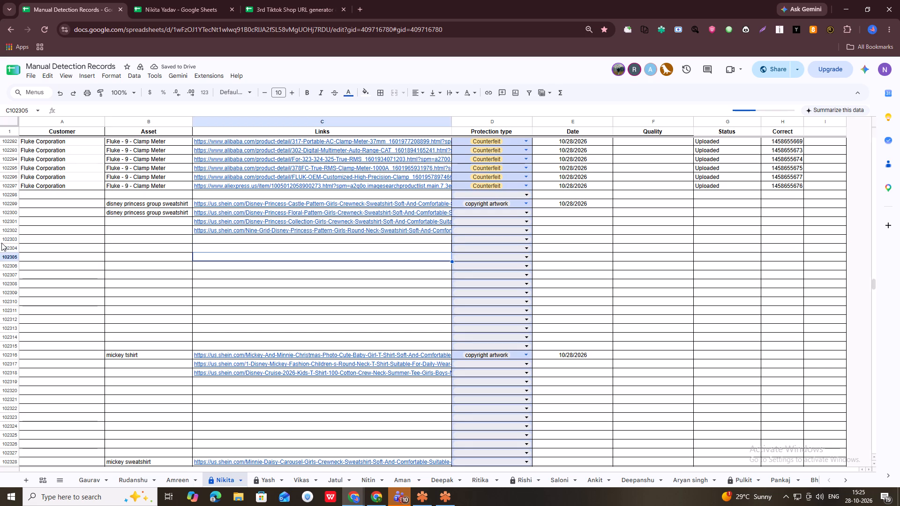
{"action": "key", "text": "ctrl+v"}
{"action": "key", "text": "Left"}
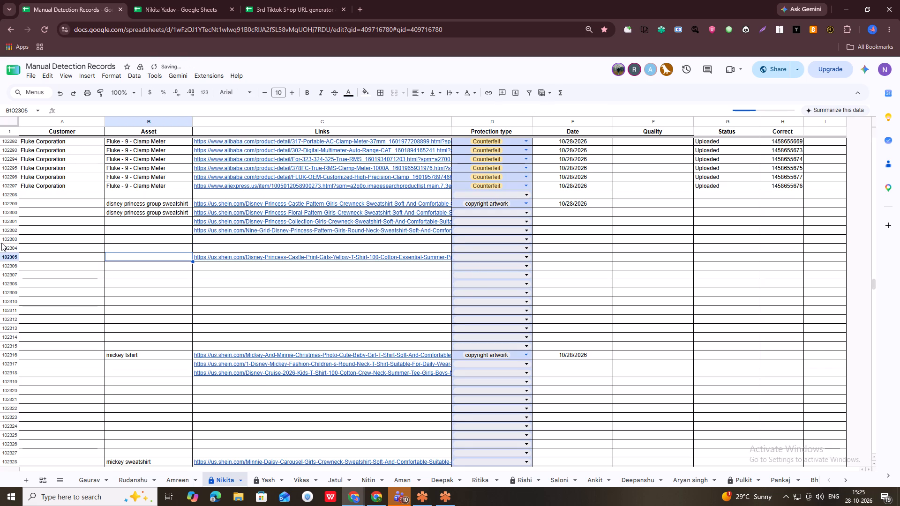
{"action": "type", "text": "disney princess"}
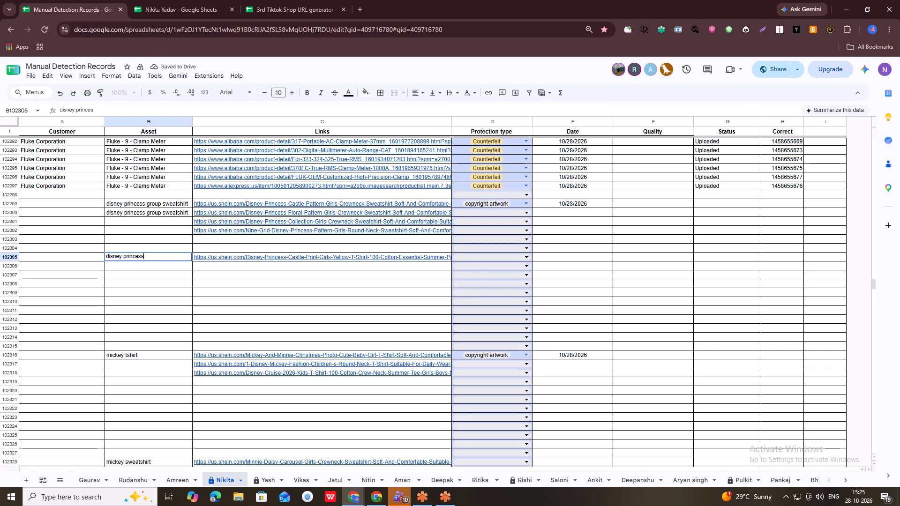
{"action": "key", "text": "space"}
{"action": "type", "text": "group tshirt"}
{"action": "key", "text": "Right"}
{"action": "key", "text": "Down"}
Copy the Mickey Head Cinderella Castle sweatshirt link from the Tiny Rascals store into the Links column of row 102303.
{"action": "key", "text": "alt+Tab"}
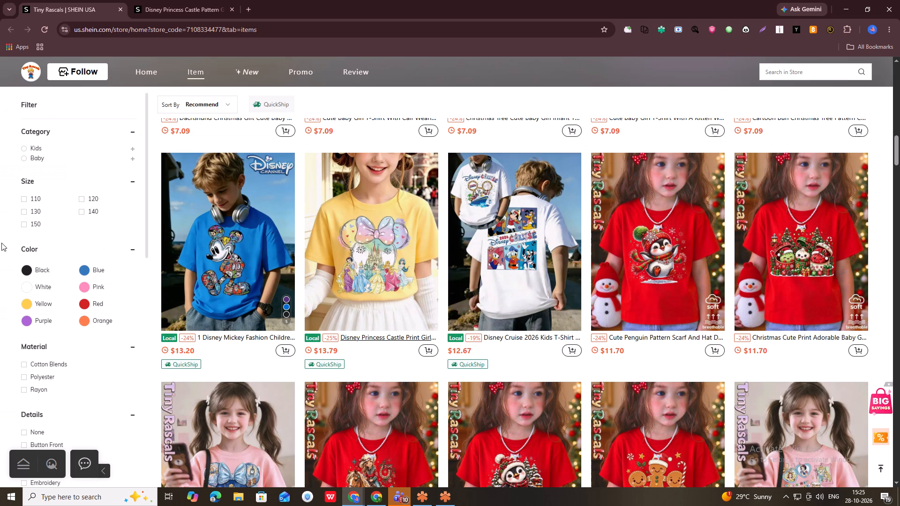
{"action": "scroll", "coordinate": [282, 313], "scroll_direction": "down", "scroll_amount": 5}
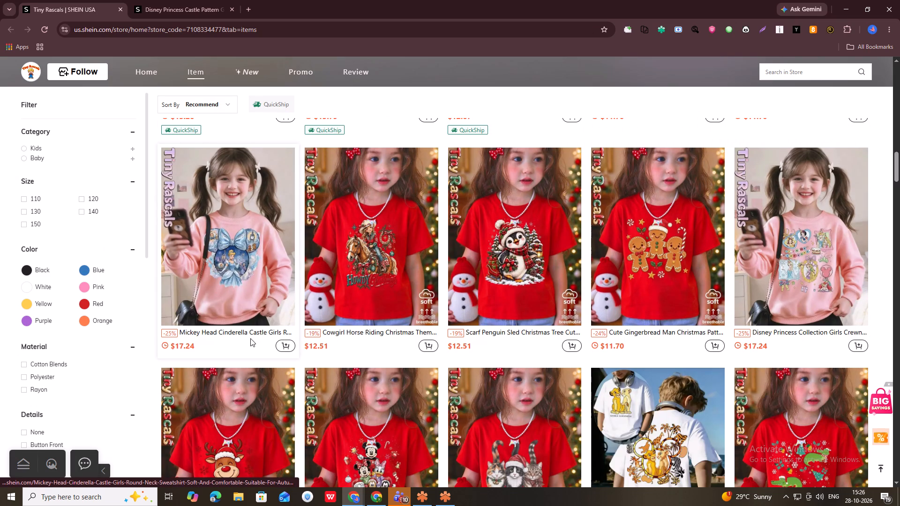
{"action": "right_click", "coordinate": [250, 333]}
{"action": "left_click", "coordinate": [284, 265]}
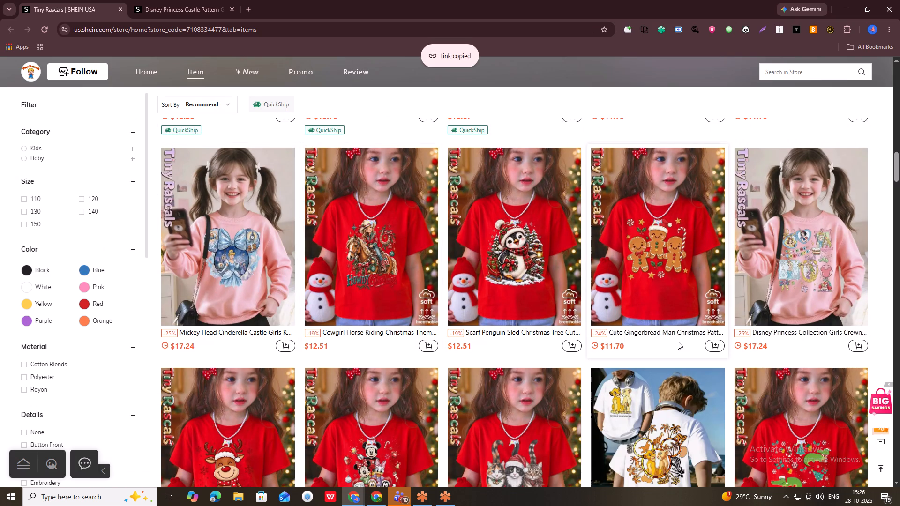
{"action": "key", "text": "alt+Tab"}
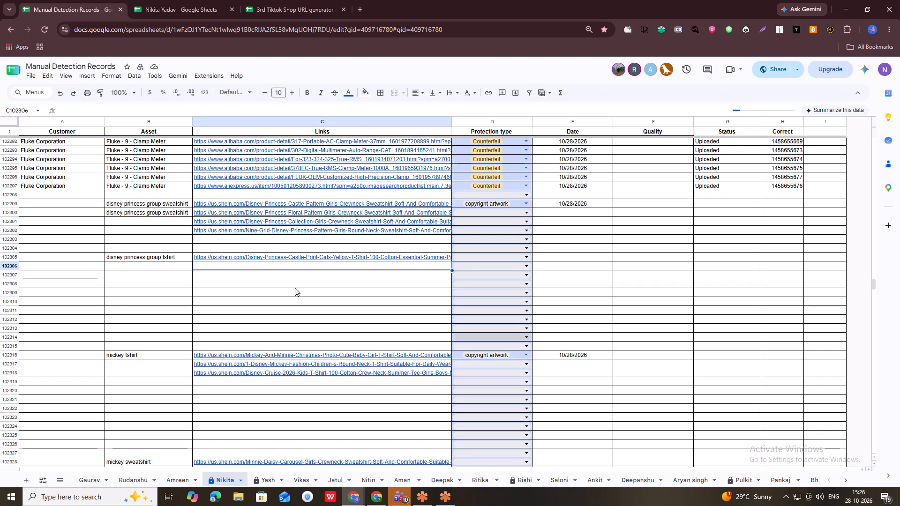
{"action": "key", "text": "alt+Tab"}
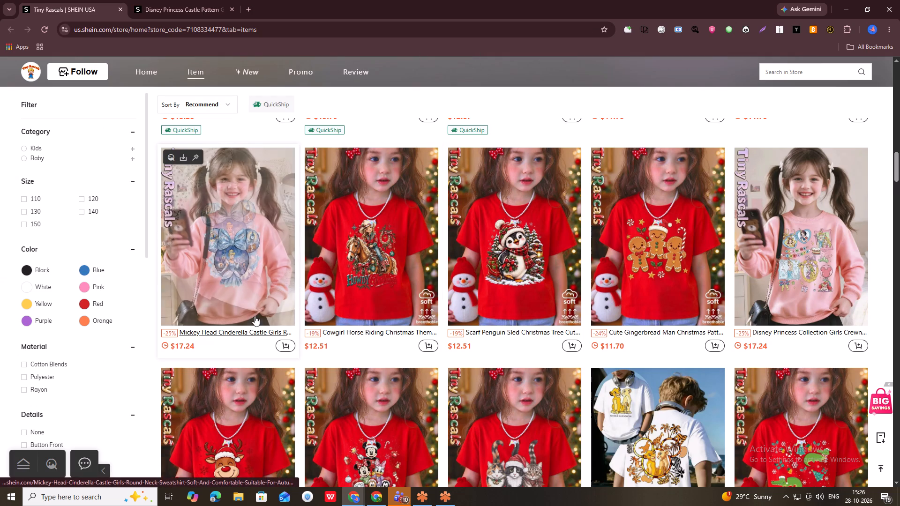
{"action": "key", "text": "alt+Tab"}
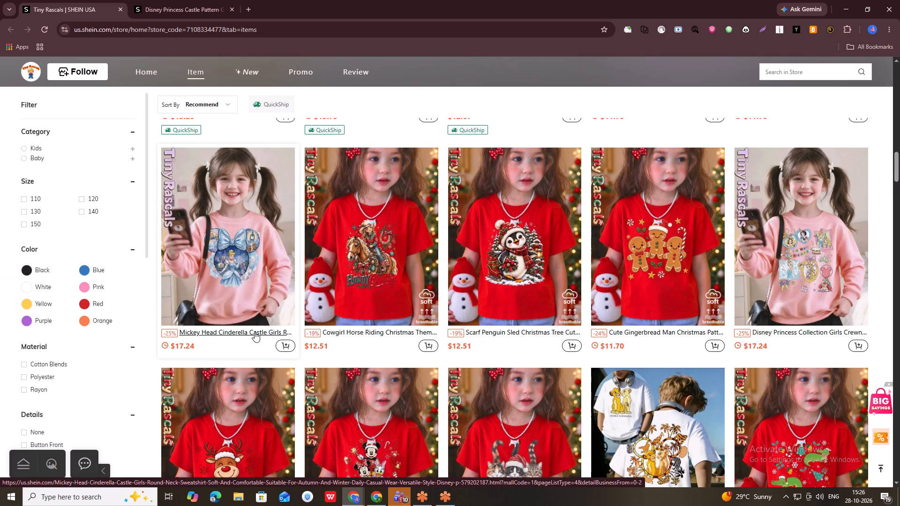
{"action": "left_click", "coordinate": [270, 244]}
{"action": "key", "text": "ctrl+v"}
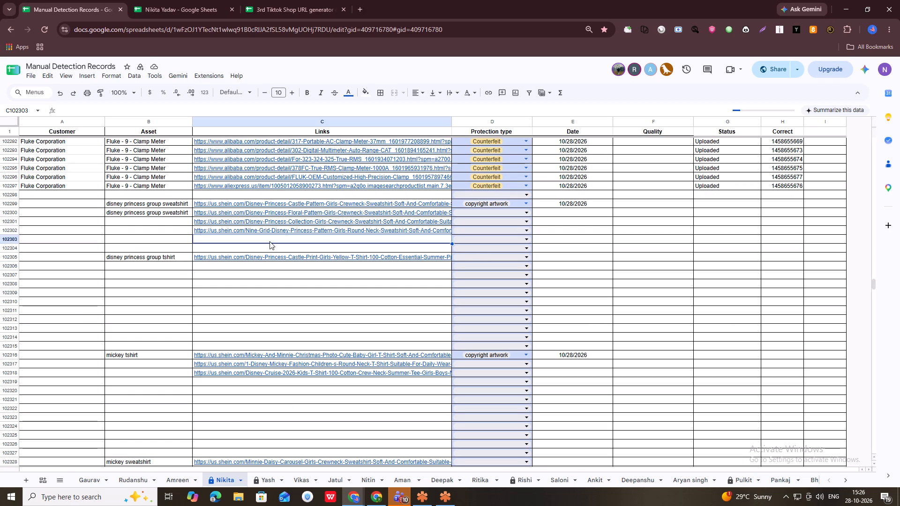
Copy the link address of the Disney Princess Collection Girls Crewneck Sweatshirt in the store and return to Manual Detection Records.
{"action": "key", "text": "alt+Tab"}
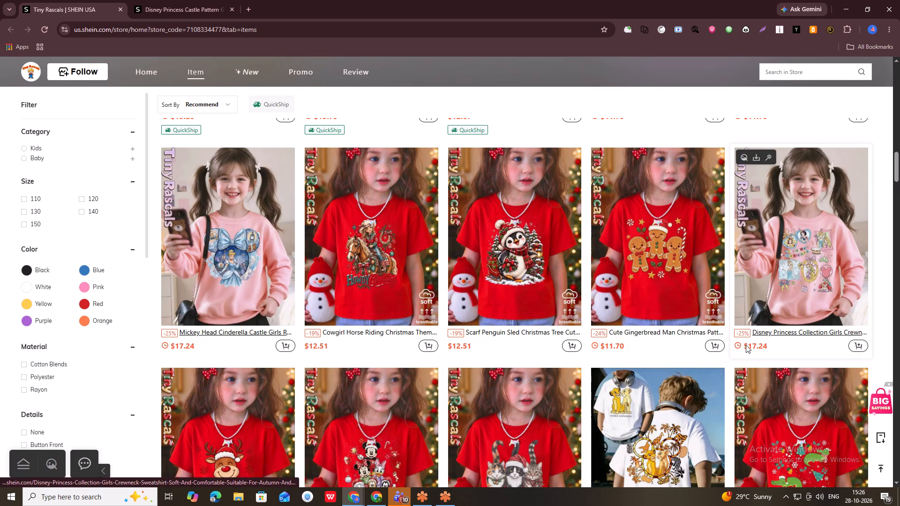
{"action": "right_click", "coordinate": [804, 333]}
{"action": "left_click", "coordinate": [750, 268]}
{"action": "key", "text": "alt+Tab"}
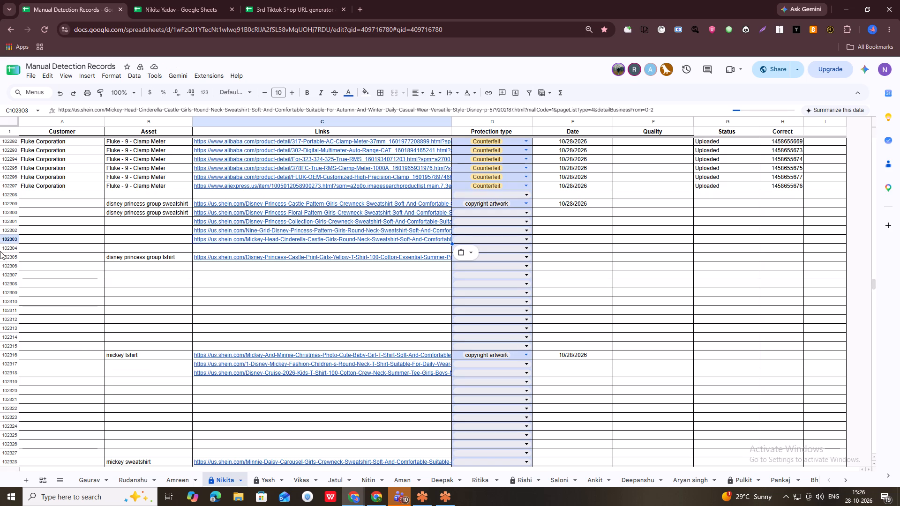
Insert ten blank rows at row 102304, above the disney princess group tshirt entry.
{"action": "left_click", "coordinate": [0, 248]}
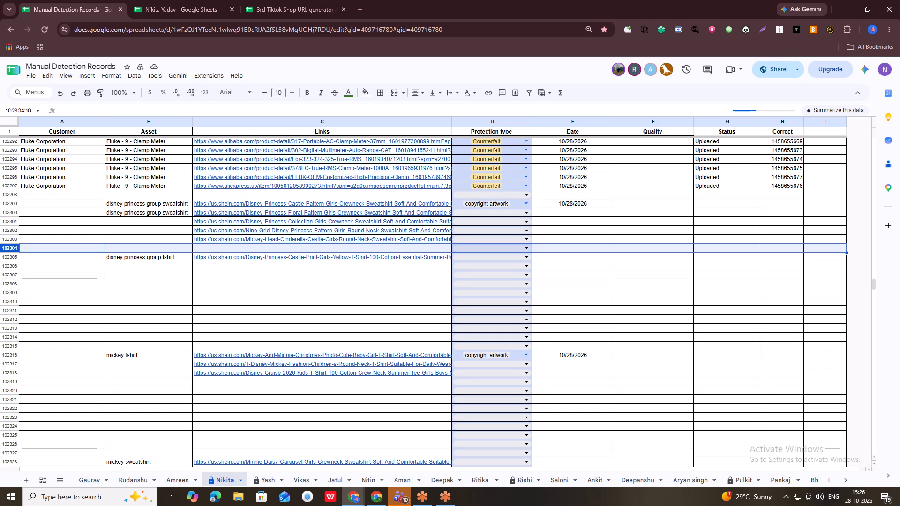
{"action": "key", "text": "ctrl+alt+equal"}
{"action": "key", "text": "ctrl+alt+equal"}
{"action": "key", "text": "ctrl+alt+equal"}
{"action": "key", "text": "ctrl+alt+equal"}
{"action": "key", "text": "ctrl+alt+equal"}
{"action": "key", "text": "ctrl+alt+equal"}
{"action": "key", "text": "ctrl+alt+equal"}
{"action": "key", "text": "ctrl+alt+equal"}
{"action": "key", "text": "ctrl+alt+equal"}
{"action": "key", "text": "ctrl+alt+equal"}
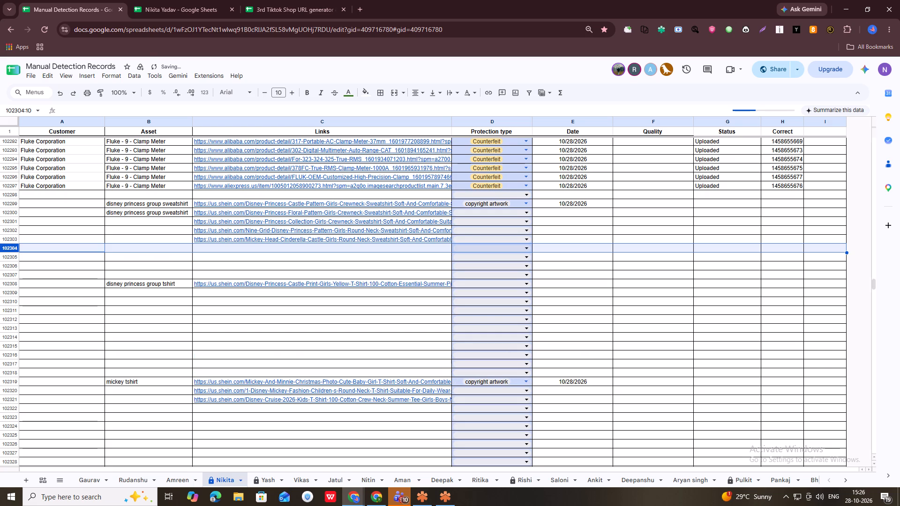
Paste the copied Disney Princess Collection sweatshirt link into the Links column of row 102304.
{"action": "key", "text": "Right"}
{"action": "key", "text": "Right"}
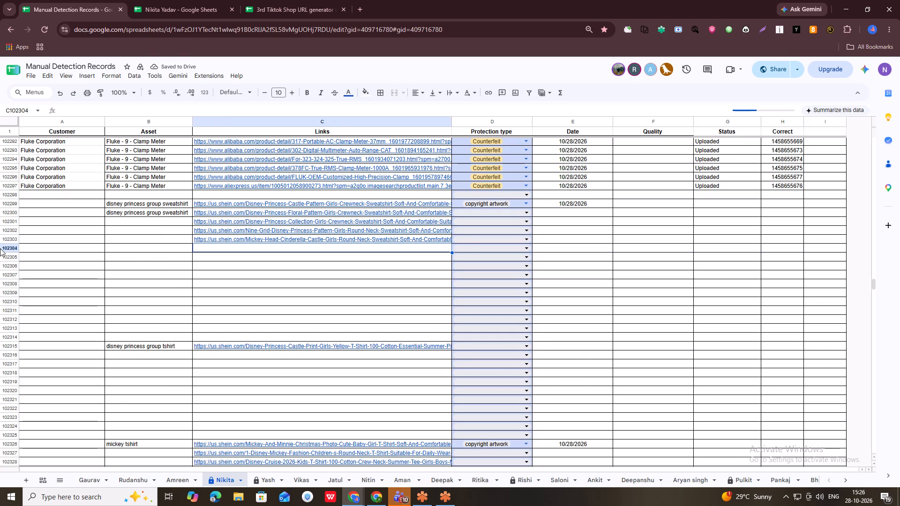
{"action": "key", "text": "ctrl+v"}
{"action": "key", "text": "Down"}
Copy the Mickey Mouse And Donald Duck Christmas T-shirt link from the store into row 102329 of the mickey tshirt group.
{"action": "key", "text": "alt+Tab"}
{"action": "key", "text": "Down"}
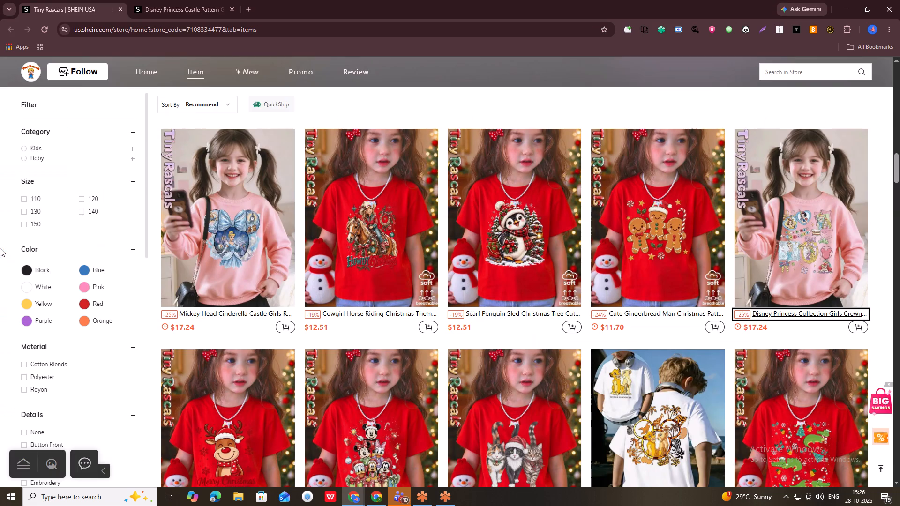
{"action": "scroll", "coordinate": [30, 271], "scroll_direction": "down", "scroll_amount": 5}
{"action": "scroll", "coordinate": [487, 281], "scroll_direction": "down", "scroll_amount": 4}
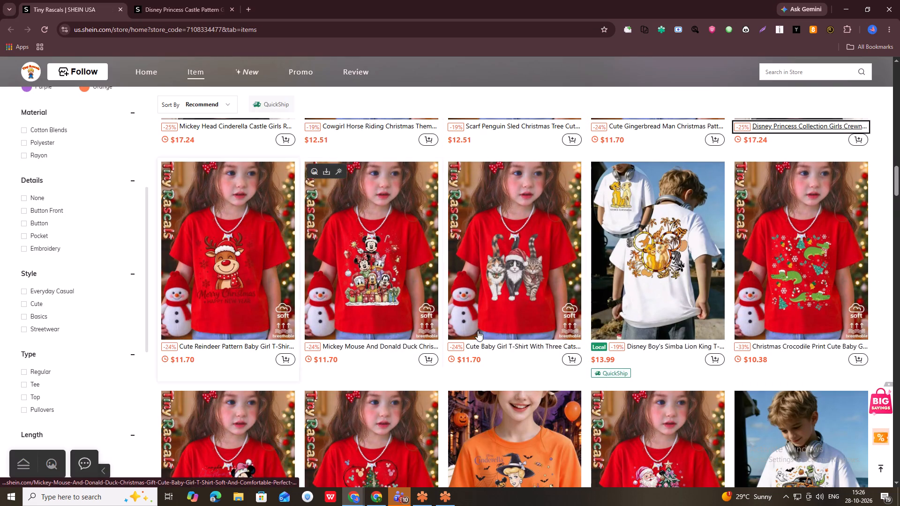
{"action": "right_click", "coordinate": [403, 350]}
{"action": "left_click", "coordinate": [454, 281]}
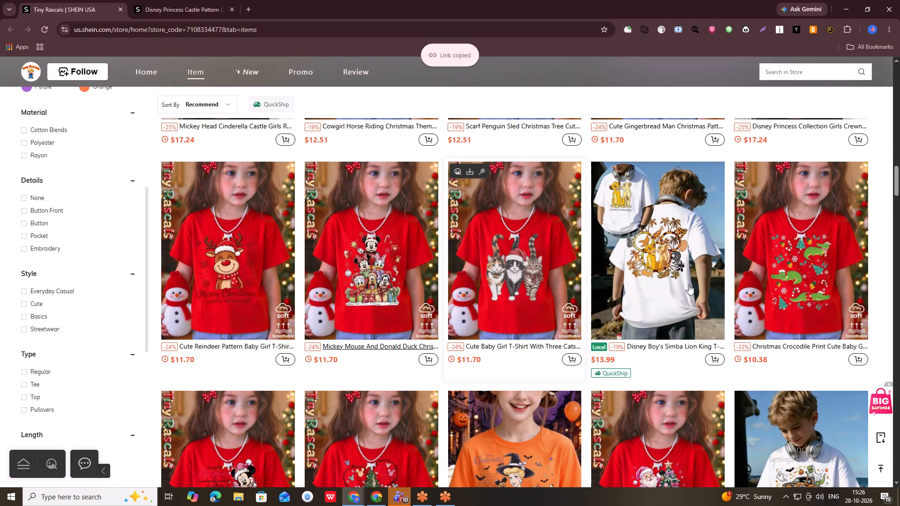
{"action": "key", "text": "alt+Tab"}
{"action": "key", "text": "ctrl+Down"}
{"action": "key", "text": "ctrl+Down"}
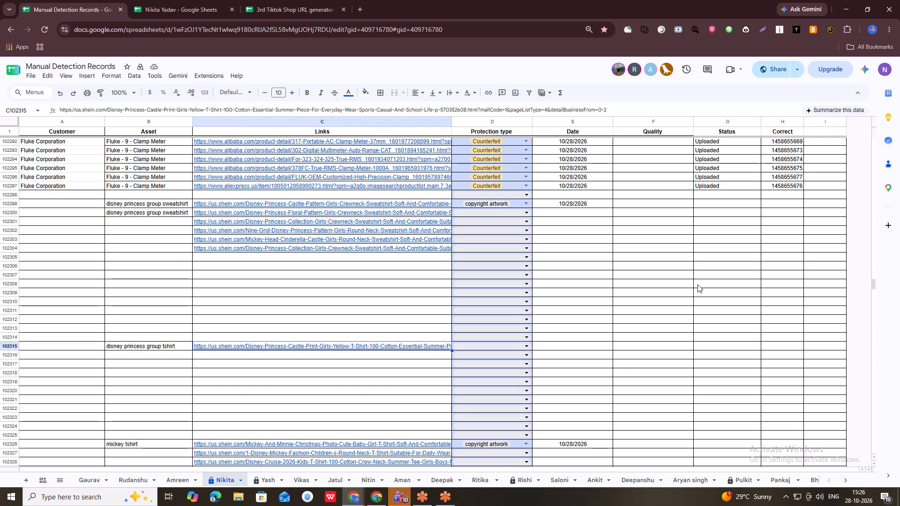
{"action": "key", "text": "ctrl+Down"}
{"action": "key", "text": "Down"}
{"action": "key", "text": "Down"}
{"action": "key", "text": "Up"}
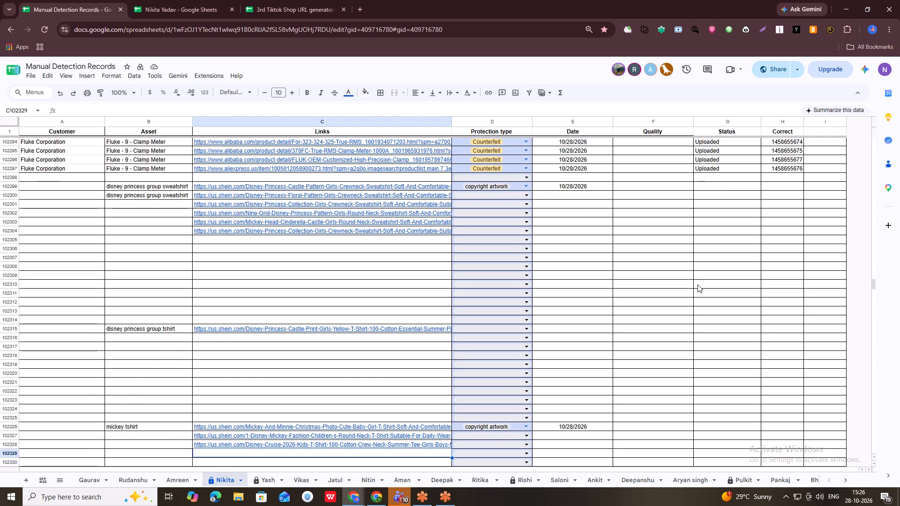
{"action": "key", "text": "Up"}
{"action": "key", "text": "Down"}
{"action": "key", "text": "ctrl+v"}
{"action": "key", "text": "Down"}
Copy the Minnie Mickey Goofy Christmas Print T-shirt link from the store into row 102330 of the mickey tshirt group.
{"action": "key", "text": "alt+Tab"}
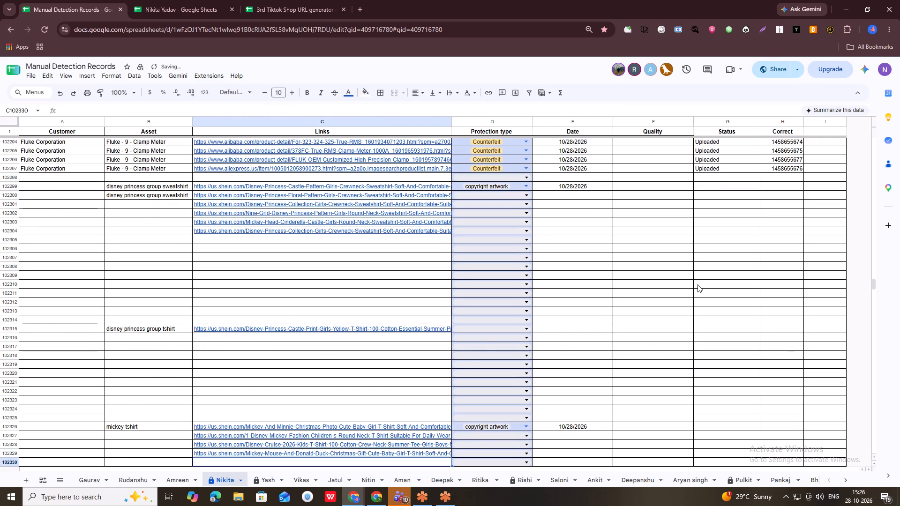
{"action": "scroll", "coordinate": [785, 351], "scroll_direction": "down", "scroll_amount": 6}
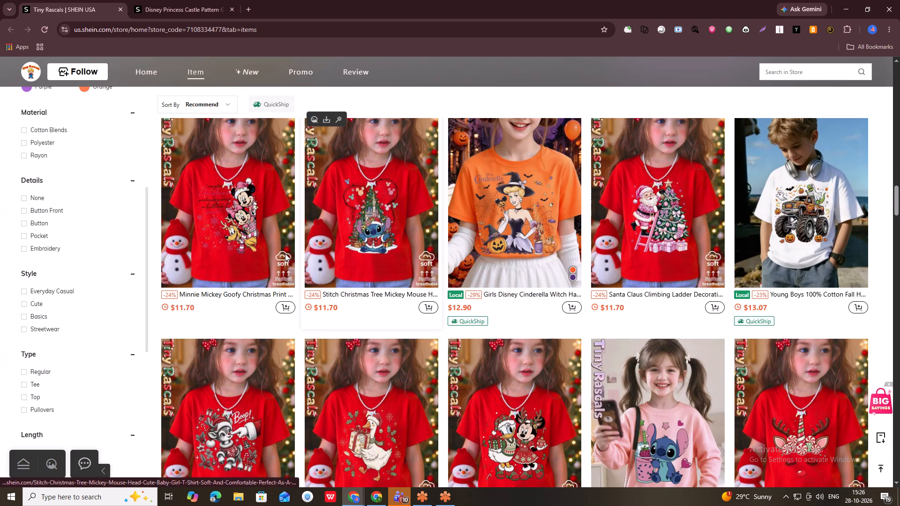
{"action": "right_click", "coordinate": [245, 292]}
{"action": "left_click", "coordinate": [296, 392]}
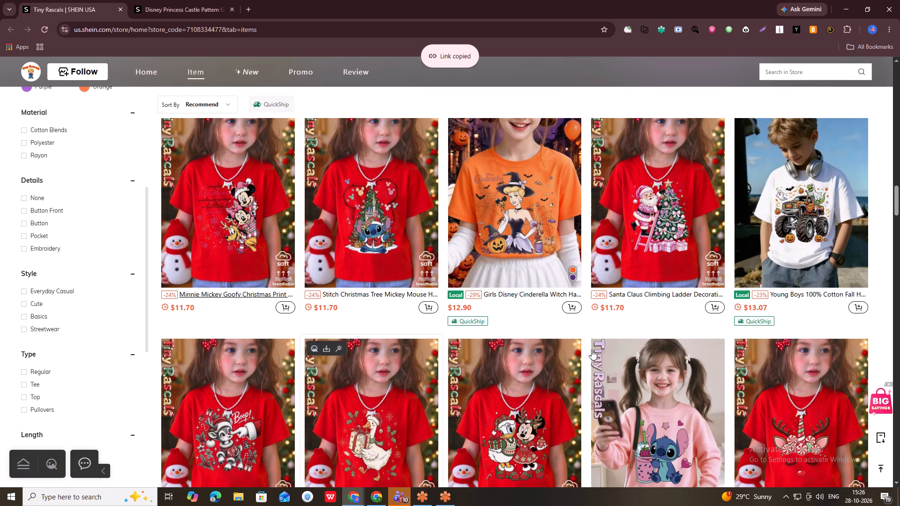
{"action": "key", "text": "alt+Tab"}
{"action": "key", "text": "ctrl+v"}
{"action": "key", "text": "Down"}
Copy the Stitch Christmas Tree Mickey Mouse Head T-shirt link from the store into the Links column of row 102348.
{"action": "key", "text": "alt+Tab"}
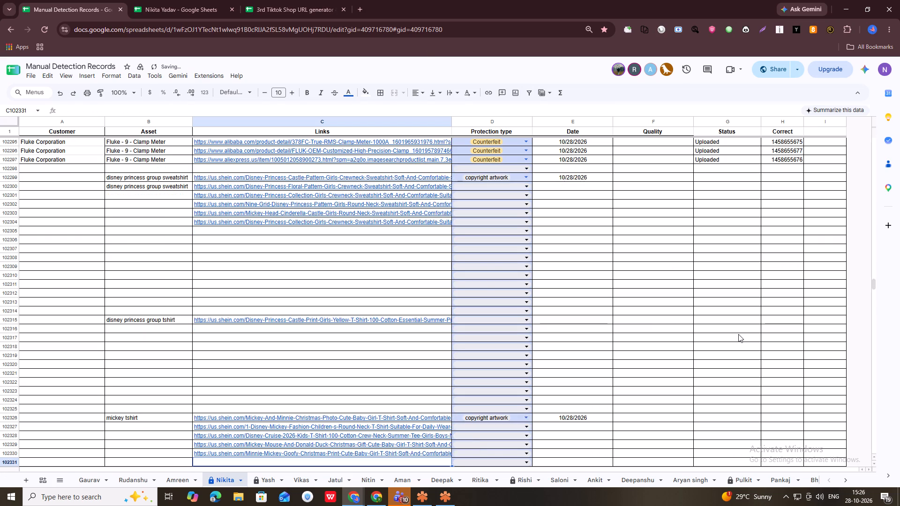
{"action": "right_click", "coordinate": [380, 293]}
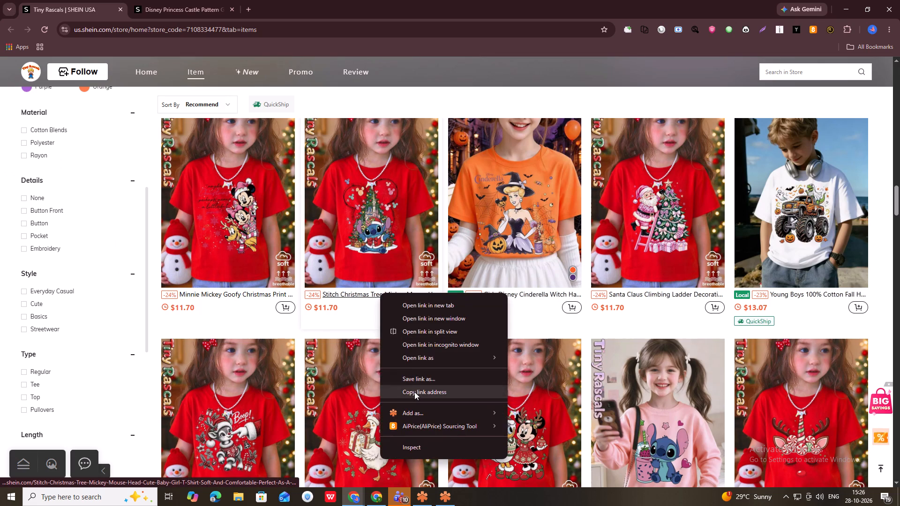
{"action": "left_click", "coordinate": [414, 392]}
{"action": "key", "text": "alt+Tab"}
{"action": "scroll", "coordinate": [341, 332], "scroll_direction": "down", "scroll_amount": 5}
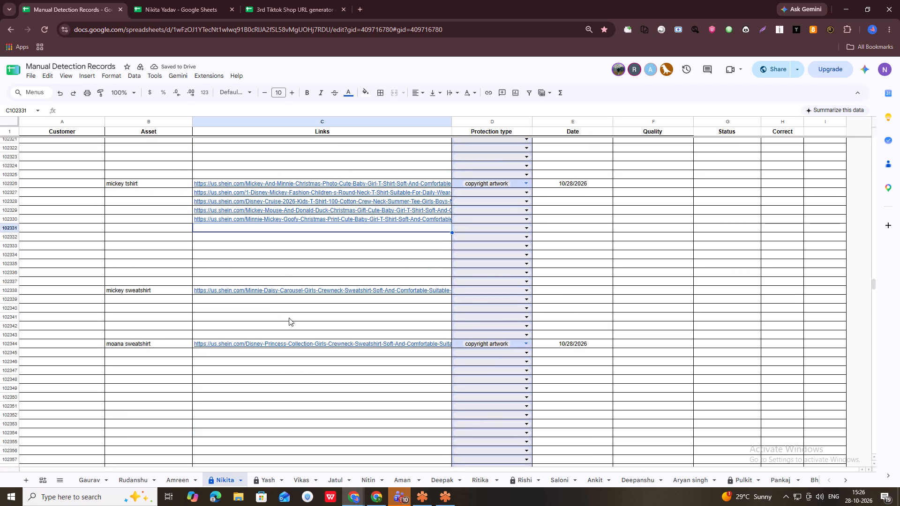
{"action": "left_click", "coordinate": [249, 379]}
{"action": "key", "text": "ctrl+v"}
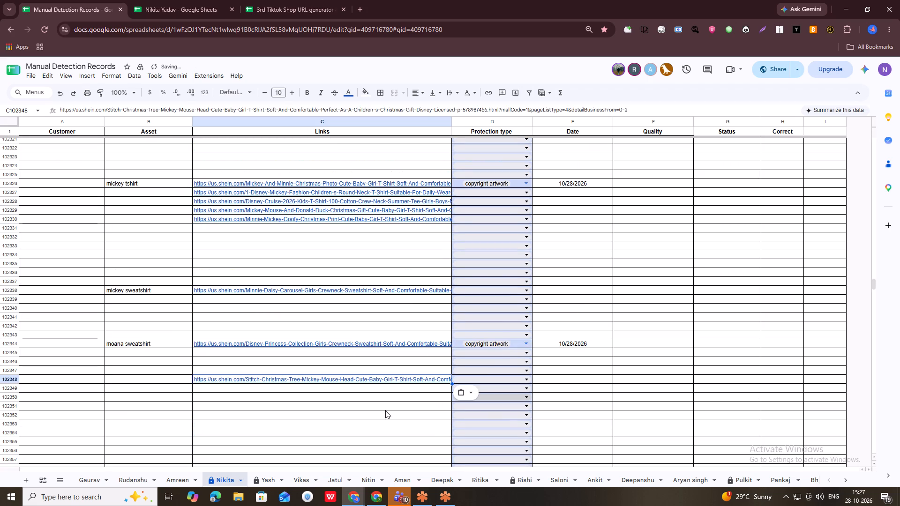
Enter "stitch tshirt" as the asset for row 102348.
{"action": "left_click", "coordinate": [150, 382]}
{"action": "type", "text": "stitch tshirt"}
Copy the protection type "copyright artwork" and date 10/28/2026 from the moana sweatshirt row into row 102348.
{"action": "key", "text": "Right"}
{"action": "key", "text": "Right"}
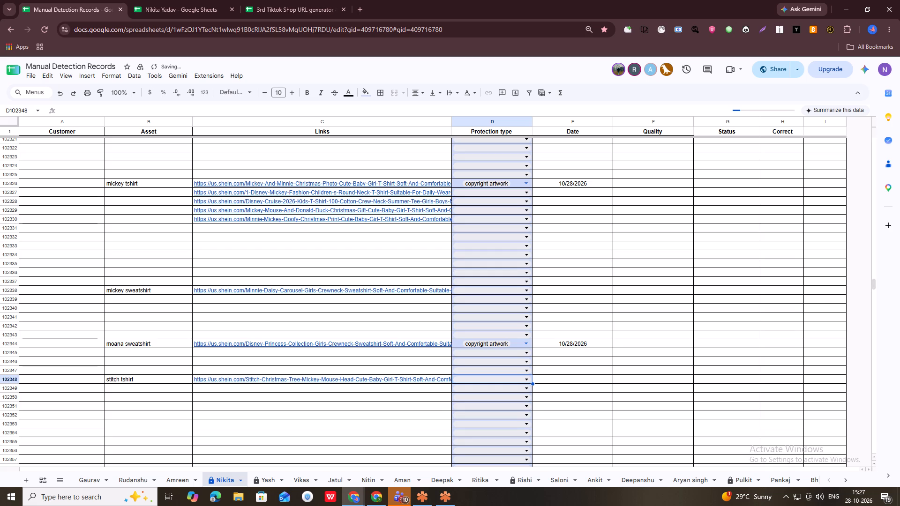
{"action": "key", "text": "ctrl+Up"}
{"action": "key", "text": "shift+Right"}
{"action": "key", "text": "ctrl+c"}
{"action": "key", "text": "Left"}
{"action": "key", "text": "ctrl+Down"}
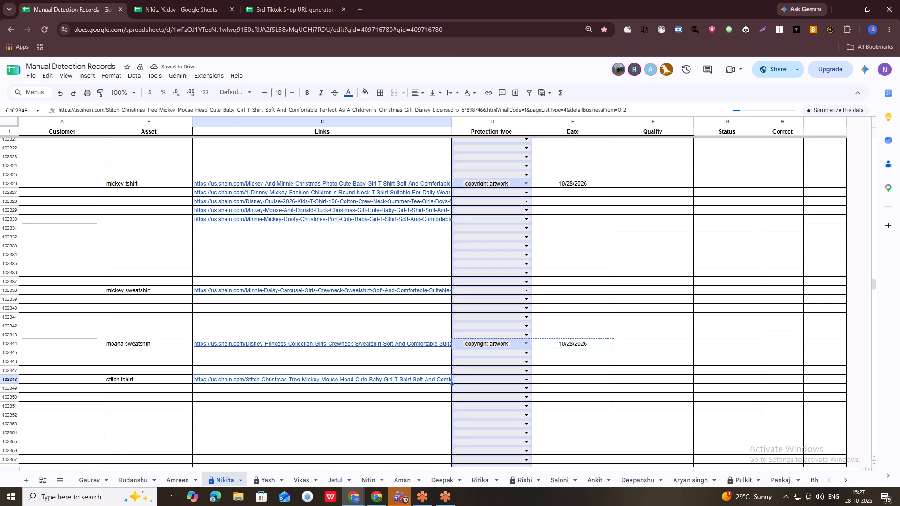
{"action": "key", "text": "Right"}
{"action": "key", "text": "ctrl+v"}
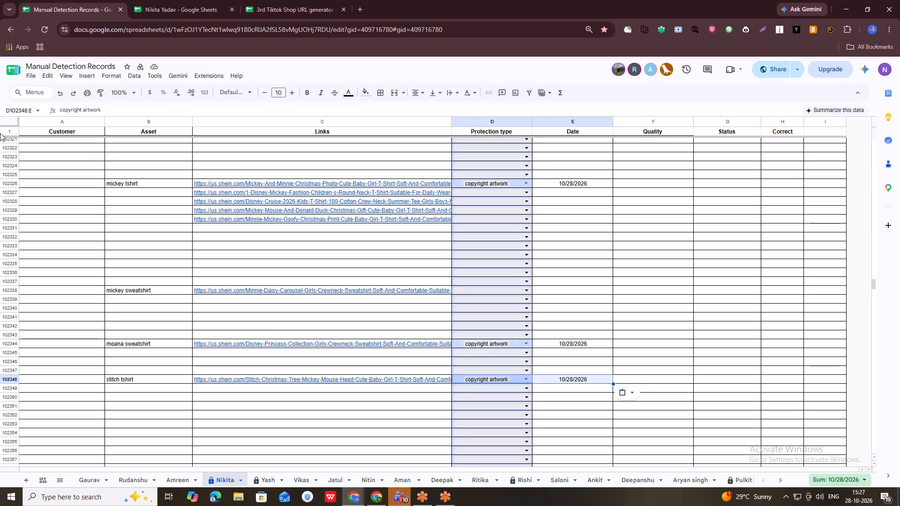
Paste the copied protection type "copyright artwork" and date 10/28/2026 into the mickey sweatshirt row 102338.
{"action": "key", "text": "alt+Tab"}
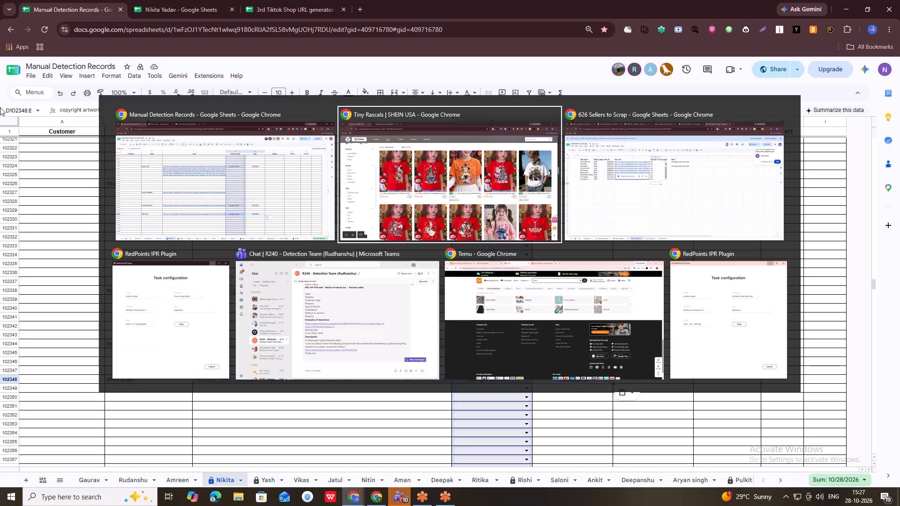
{"action": "key", "text": "alt+Tab"}
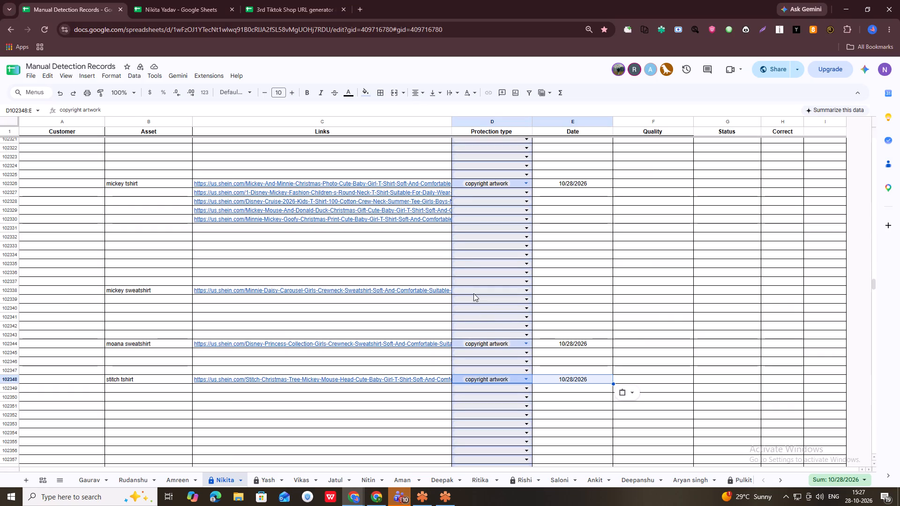
{"action": "left_click", "coordinate": [581, 279]}
{"action": "left_click", "coordinate": [580, 288]}
{"action": "key", "text": "Left"}
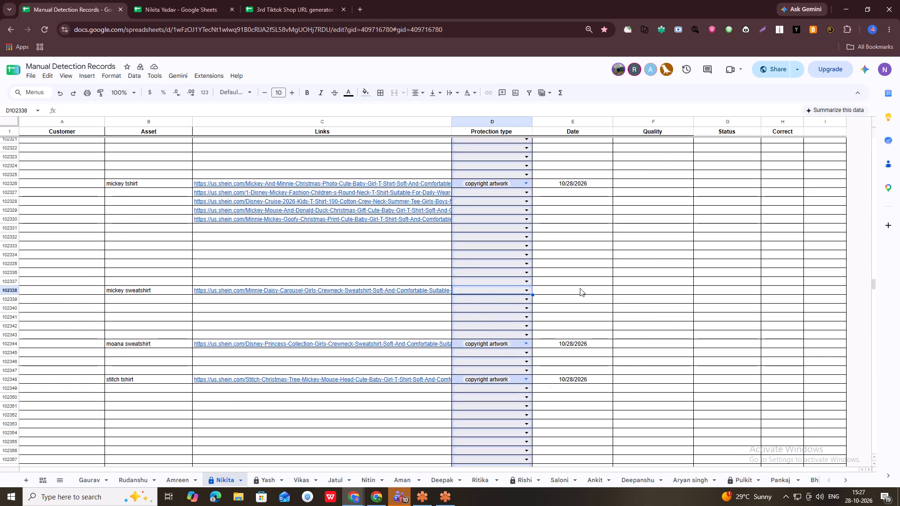
{"action": "key", "text": "ctrl+v"}
Copy the Daisy Minnie Christmas Outfit T-shirt link from the Tiny Rascals store into row 102331 of the mickey tshirt group.
{"action": "key", "text": "alt+Tab"}
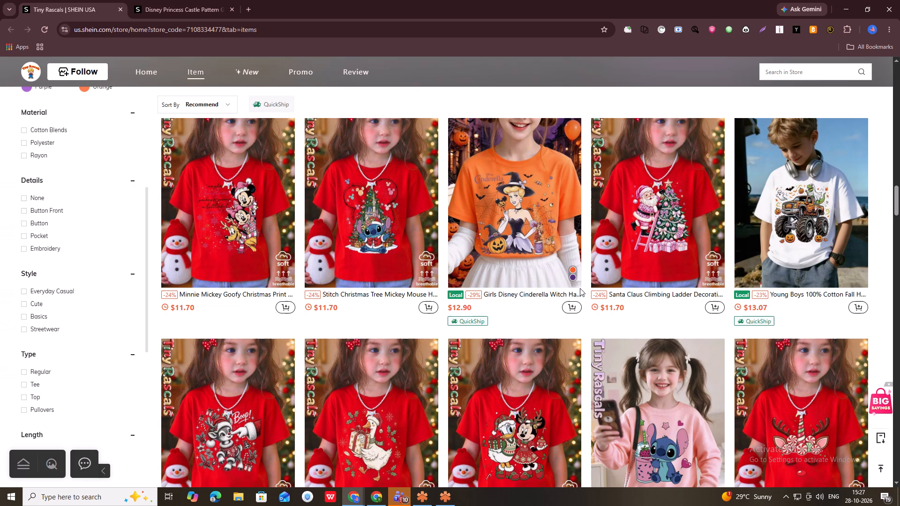
{"action": "key", "text": "Right"}
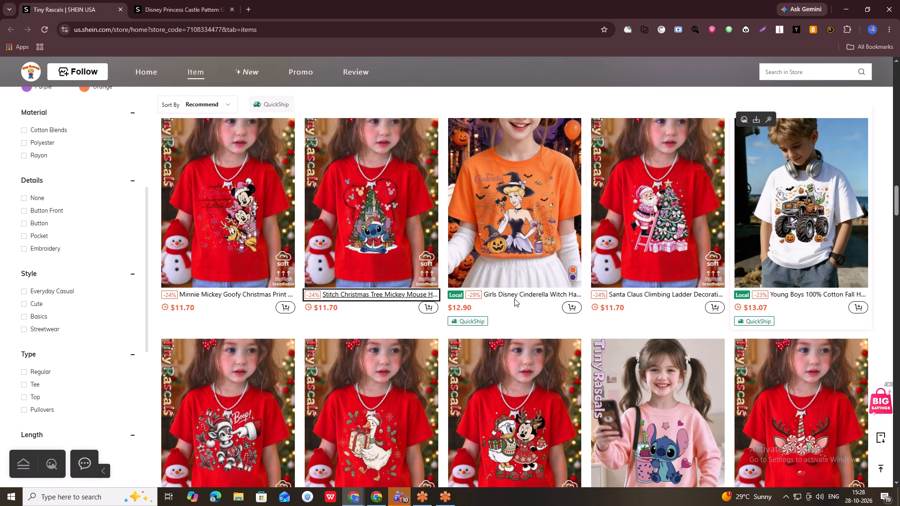
{"action": "scroll", "coordinate": [509, 298], "scroll_direction": "down", "scroll_amount": 4}
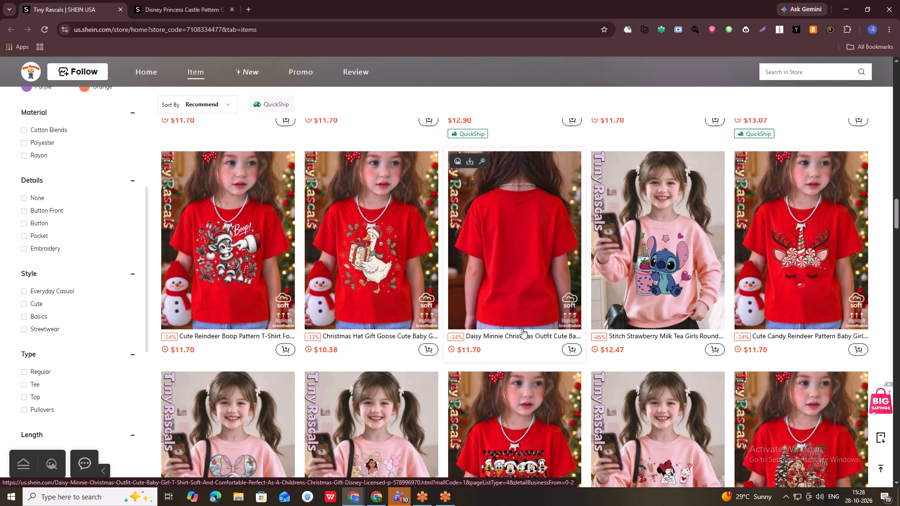
{"action": "right_click", "coordinate": [528, 334]}
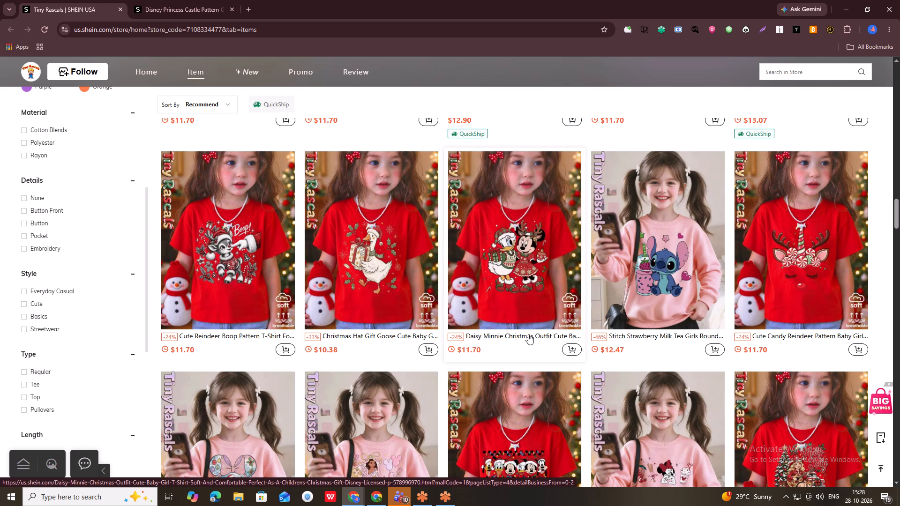
{"action": "left_click", "coordinate": [584, 267]}
{"action": "key", "text": "alt+Tab"}
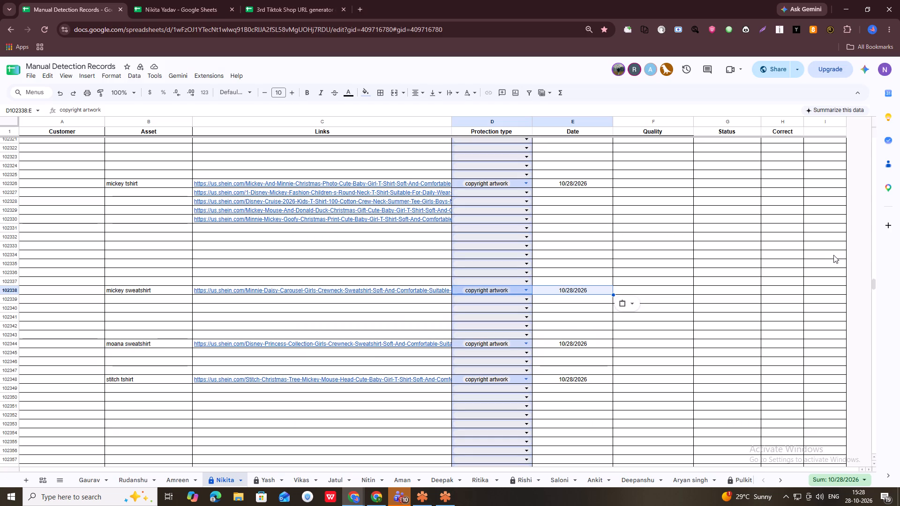
{"action": "key", "text": "Left"}
{"action": "key", "text": "ctrl+Up"}
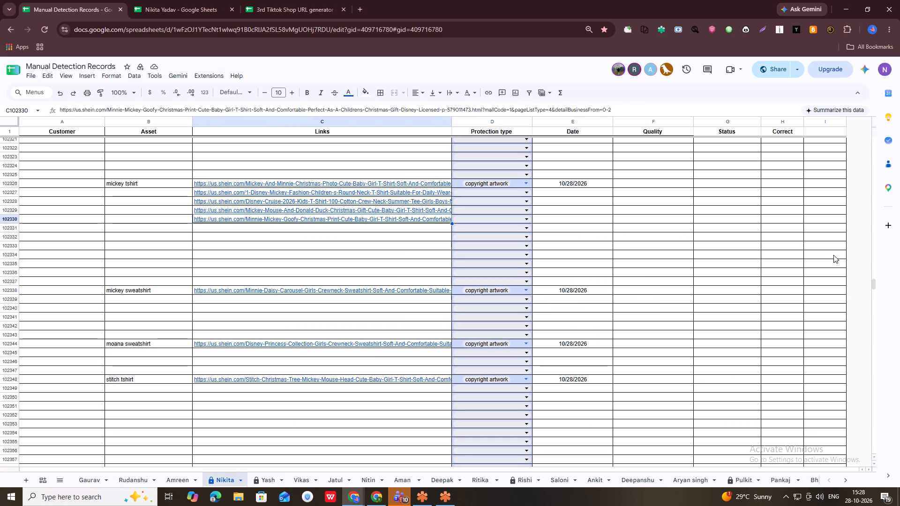
{"action": "key", "text": "Down"}
{"action": "key", "text": "ctrl+c"}
{"action": "key", "text": "ctrl+v"}
{"action": "key", "text": "alt+Tab"}
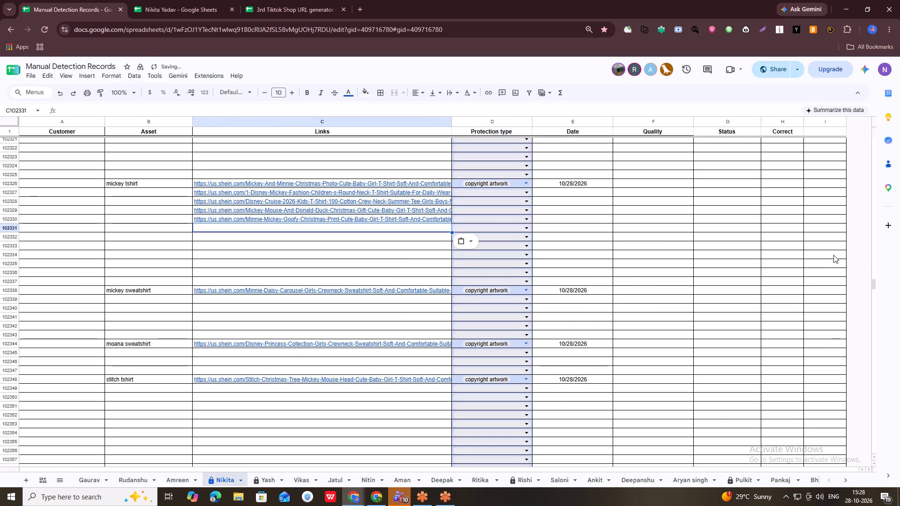
{"action": "right_click", "coordinate": [505, 338]}
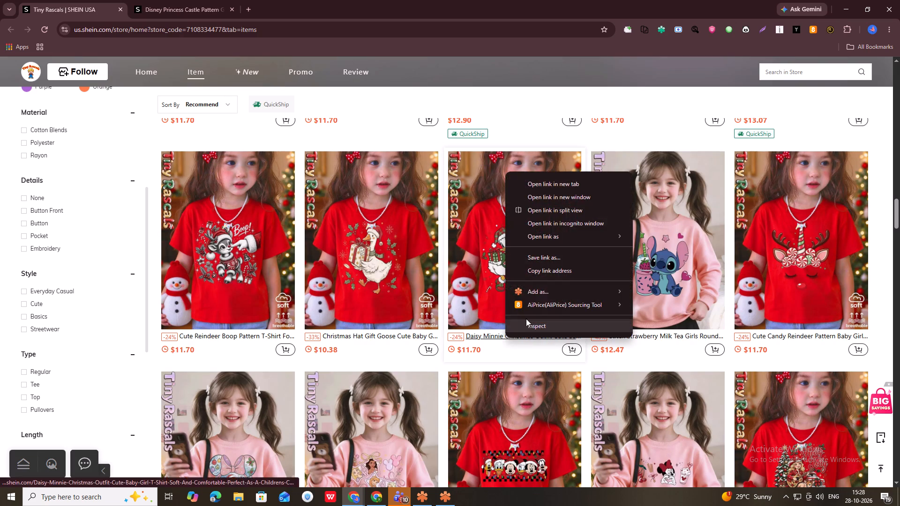
{"action": "left_click", "coordinate": [558, 273]}
{"action": "key", "text": "alt+Tab"}
{"action": "key", "text": "ctrl+v"}
{"action": "key", "text": "Down"}
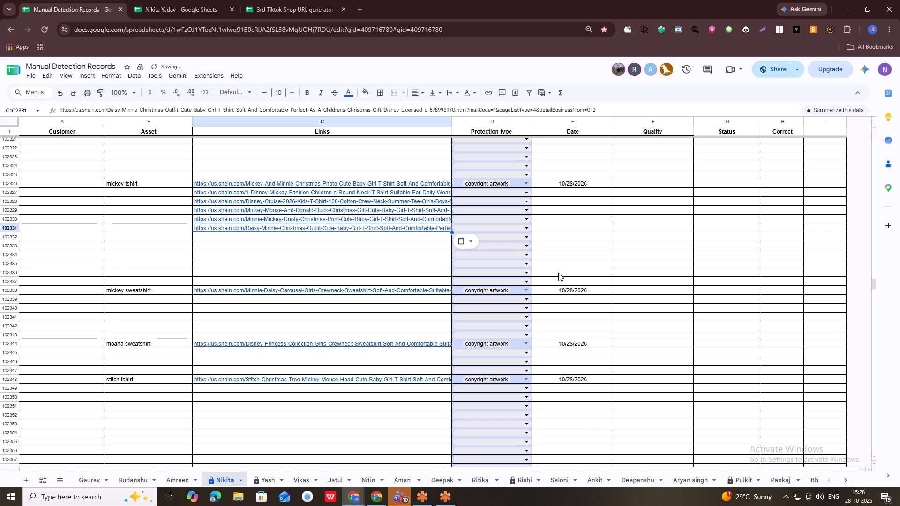
Copy the Stitch Strawberry Milk Tea sweatshirt link from the store into the Links column of row 102350.
{"action": "key", "text": "alt+Tab"}
{"action": "key", "text": "Down"}
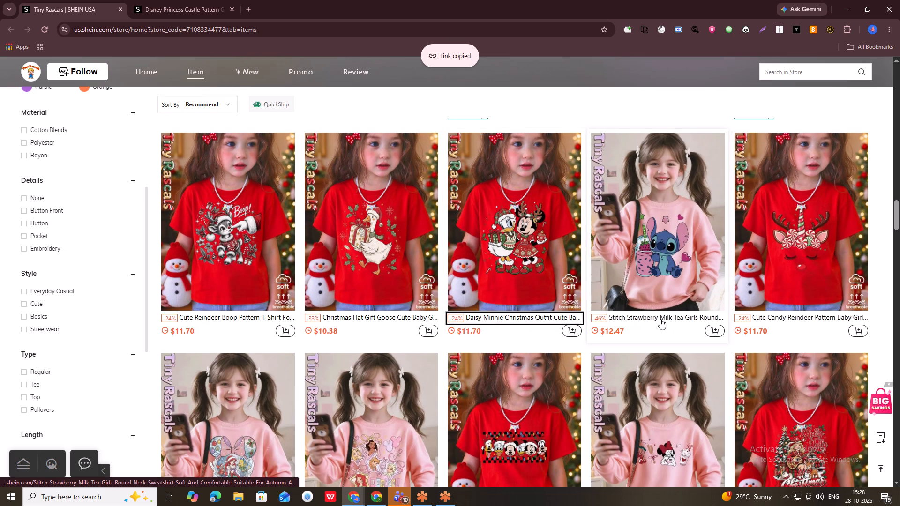
{"action": "right_click", "coordinate": [660, 319]}
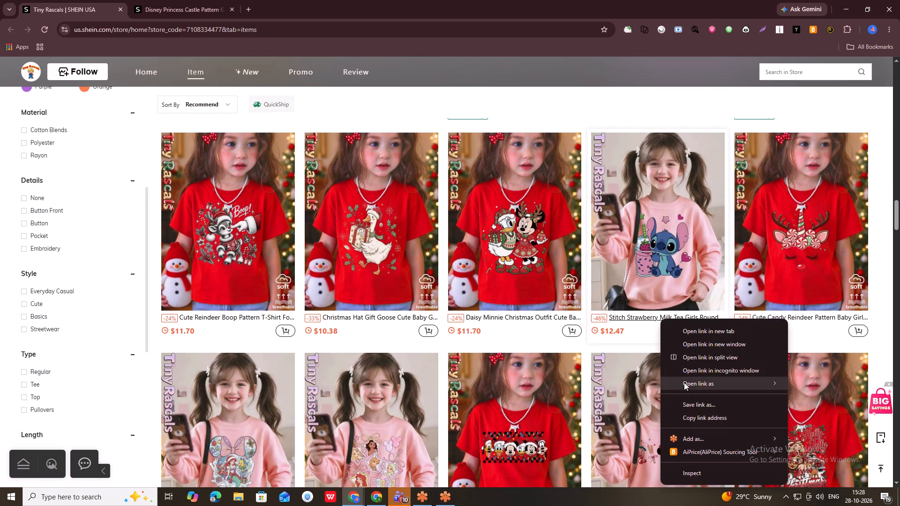
{"action": "left_click", "coordinate": [689, 415]}
{"action": "key", "text": "alt+Tab"}
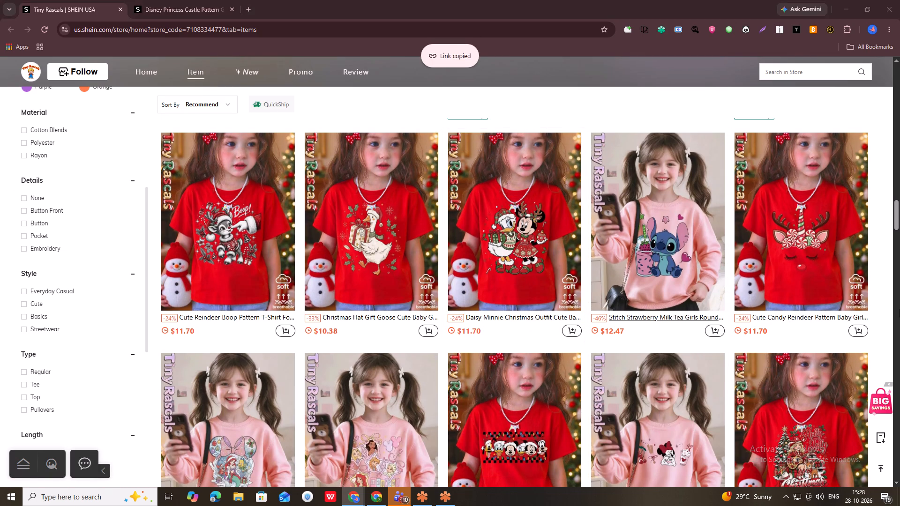
{"action": "key", "text": "ctrl+Down"}
{"action": "key", "text": "ctrl+Down"}
{"action": "key", "text": "ctrl+Down"}
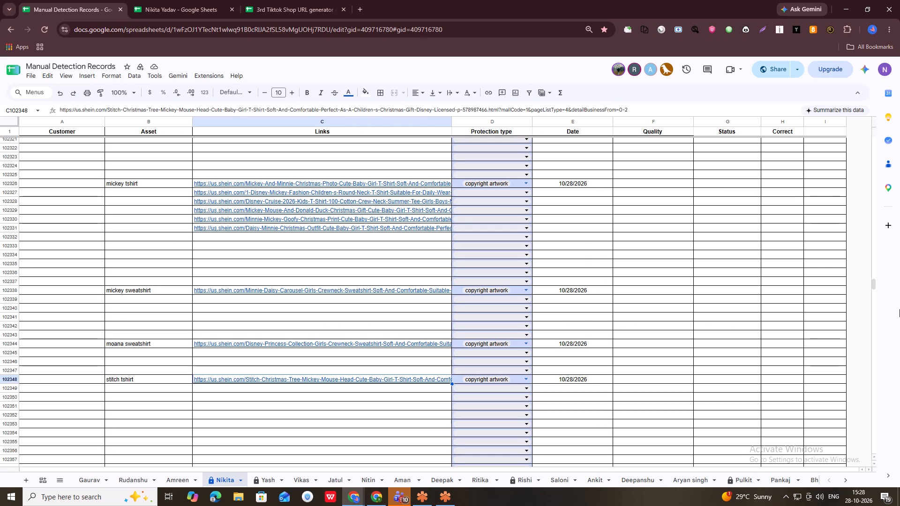
{"action": "key", "text": "Down"}
{"action": "key", "text": "Down"}
{"action": "key", "text": "ctrl+v"}
Enter "stitch sweatshirt" as the asset for row 102350.
{"action": "key", "text": "Left"}
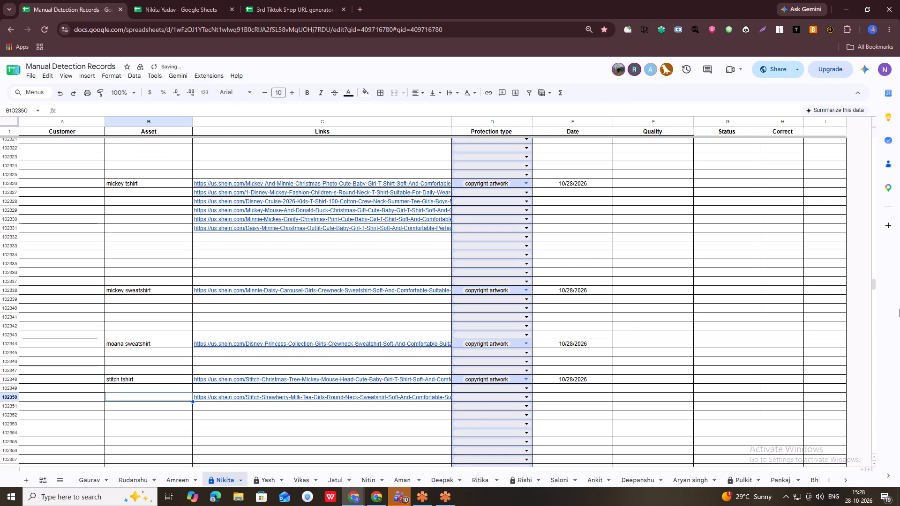
{"action": "type", "text": "stitch sweatshirt"}
{"action": "key", "text": "Down"}
{"action": "key", "text": "Right"}
Copy the [Disney Authorization] Mermaid Princess Print listing's link from the store into the Links column of row 102353.
{"action": "key", "text": "alt+Tab"}
{"action": "key", "text": "Down"}
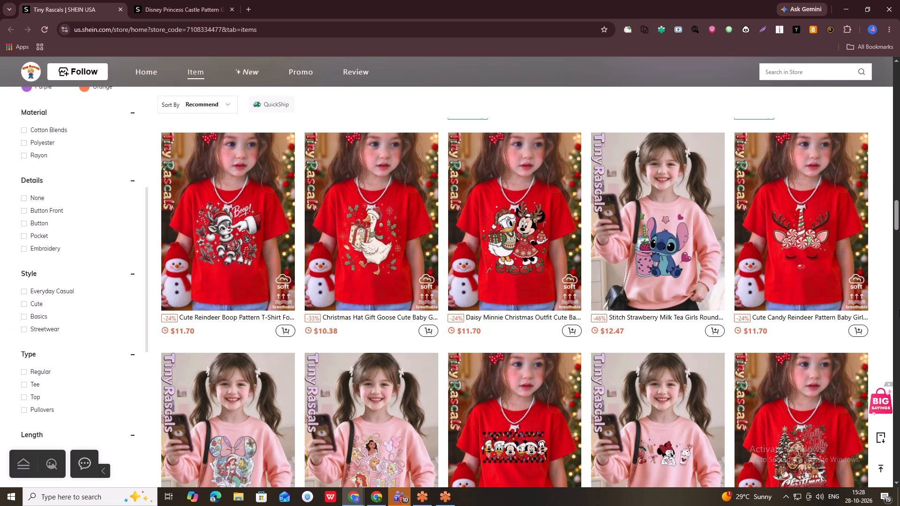
{"action": "scroll", "coordinate": [562, 265], "scroll_direction": "down", "scroll_amount": 4}
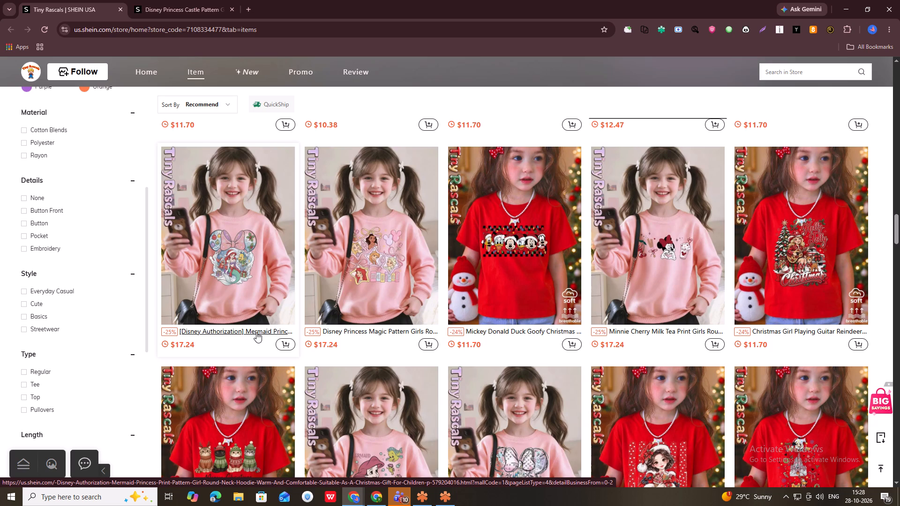
{"action": "right_click", "coordinate": [256, 332]}
{"action": "left_click", "coordinate": [314, 265]}
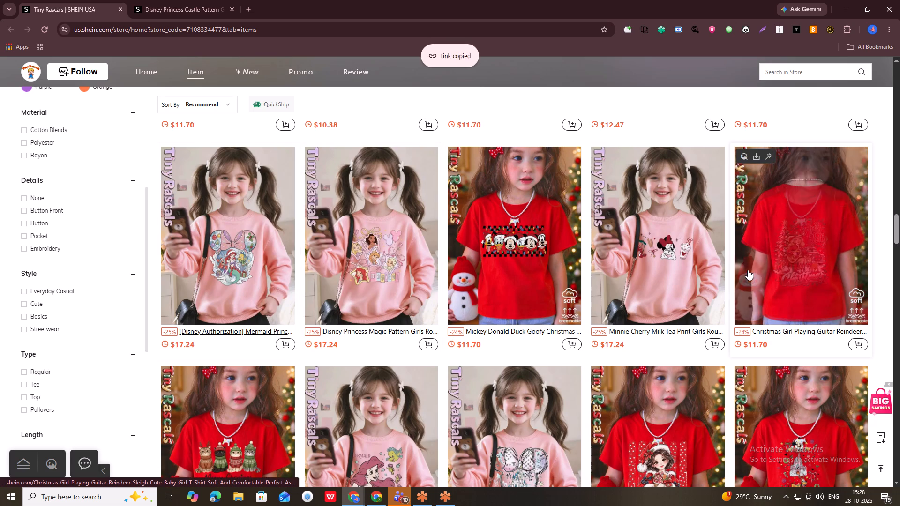
{"action": "key", "text": "alt+Tab"}
{"action": "key", "text": "Down"}
{"action": "key", "text": "Down"}
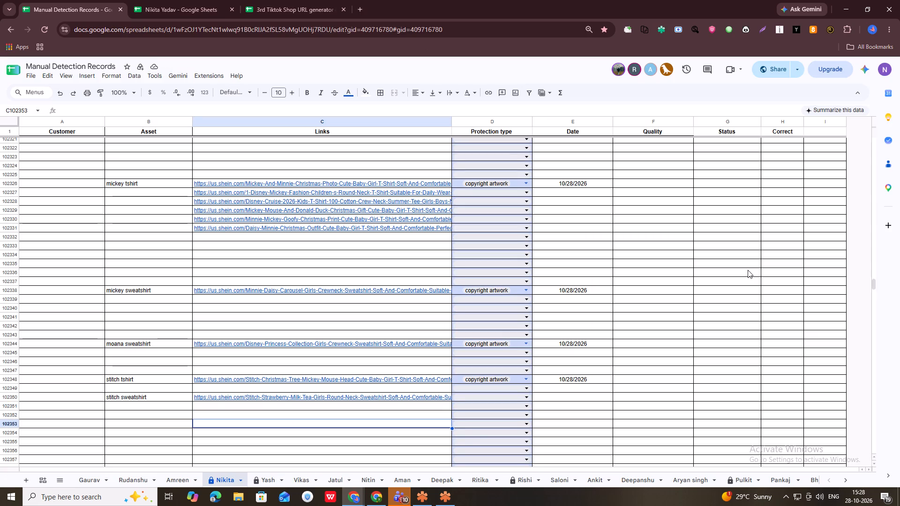
{"action": "key", "text": "ctrl+v"}
Enter "arial sweatshirt" as the asset for row 102353.
{"action": "key", "text": "Left"}
{"action": "type", "text": "arial sw"}
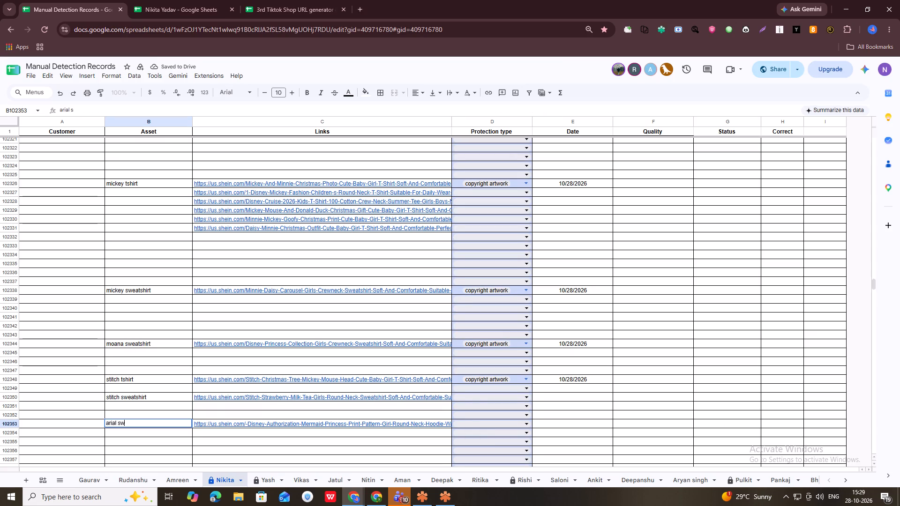
{"action": "type", "text": "eatshirt"}
Copy "copyright artwork" and date 10/28/2026 from the stitch tshirt row into the stitch sweatshirt and arial sweatshirt rows, 102350 and 102353.
{"action": "key", "text": "Right"}
{"action": "key", "text": "Right"}
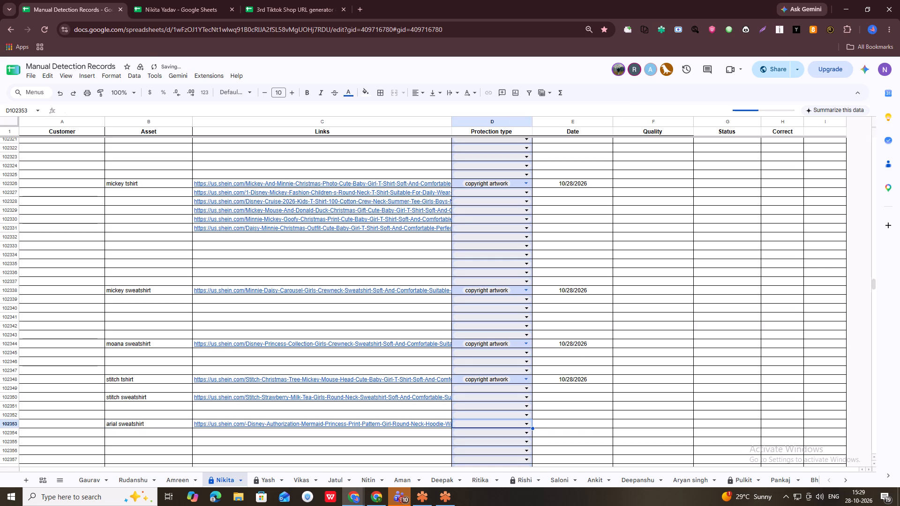
{"action": "key", "text": "ctrl+Up"}
{"action": "key", "text": "shift+Right"}
{"action": "key", "text": "ctrl+c"}
{"action": "key", "text": "Down"}
{"action": "key", "text": "Down"}
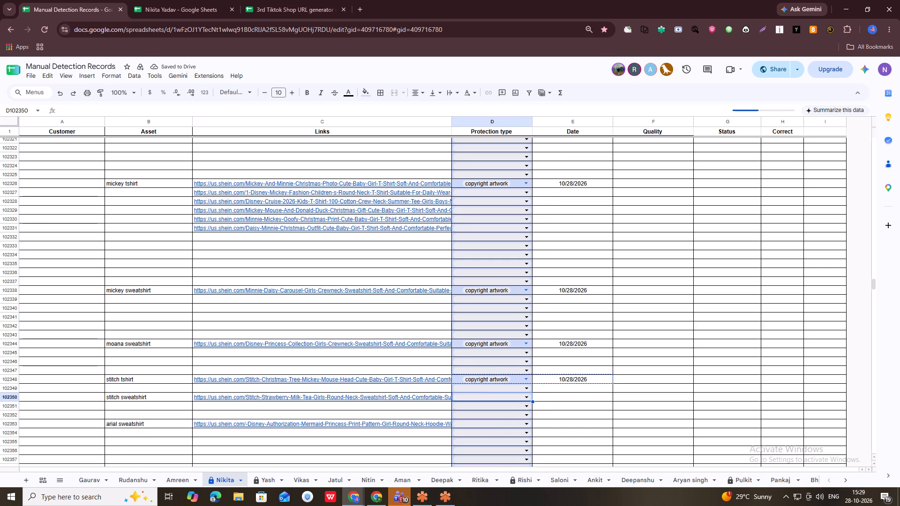
{"action": "key", "text": "ctrl+v"}
{"action": "key", "text": "Down"}
{"action": "key", "text": "Down"}
{"action": "key", "text": "Down"}
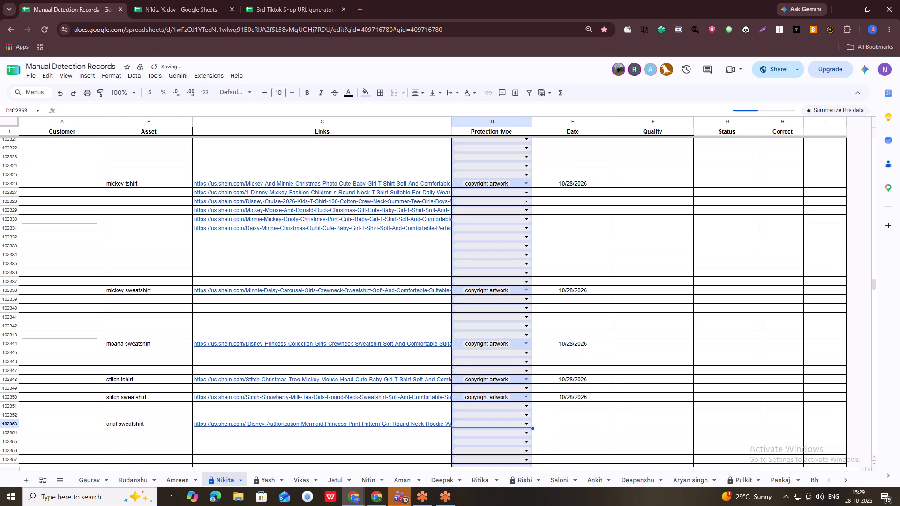
{"action": "key", "text": "ctrl+v"}
{"action": "key", "text": "Down"}
{"action": "key", "text": "Left"}
Copy the Disney Princess Magic Pattern sweatshirt link from the store into row 102345 of the moana sweatshirt group.
{"action": "key", "text": "alt+Tab"}
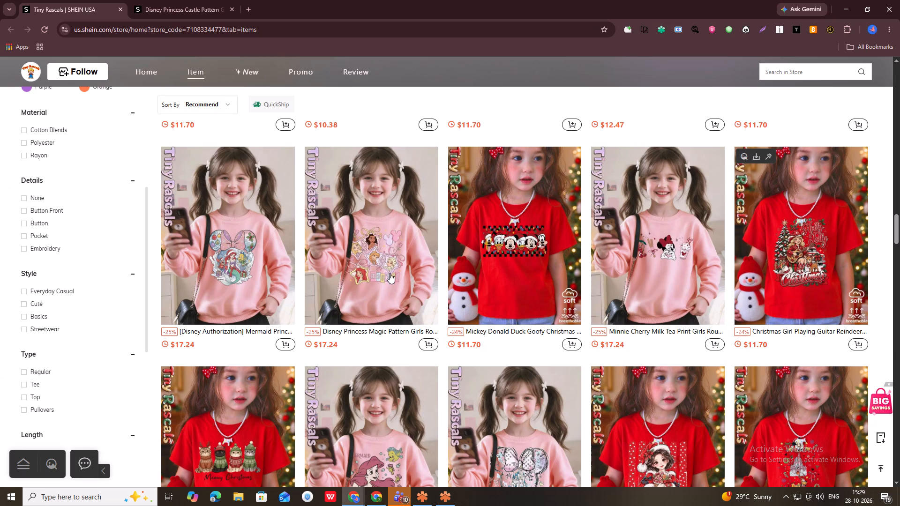
{"action": "right_click", "coordinate": [394, 329]}
{"action": "left_click", "coordinate": [433, 264]}
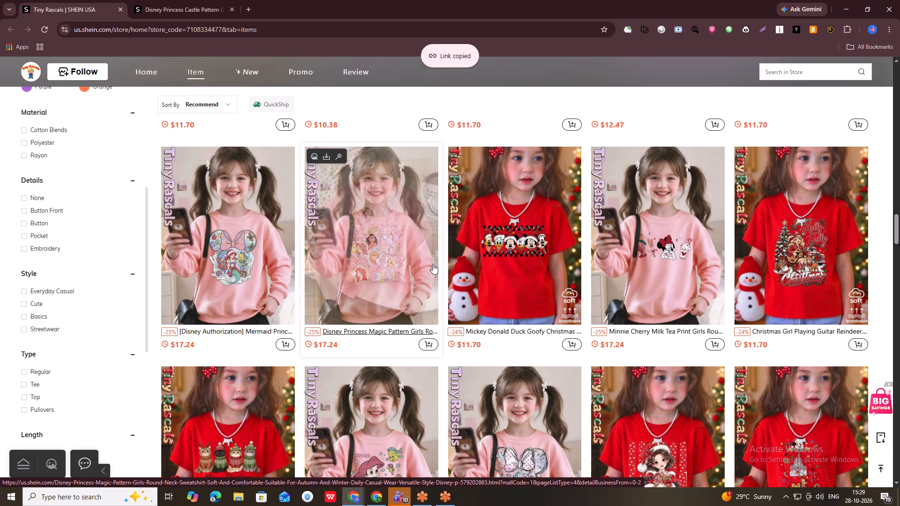
{"action": "key", "text": "alt+Tab"}
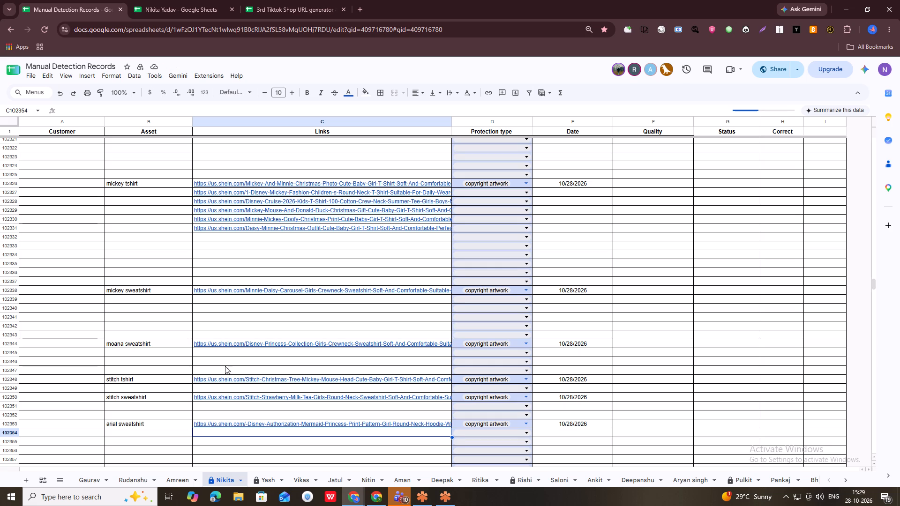
{"action": "left_click", "coordinate": [235, 352]}
{"action": "key", "text": "ctrl+v"}
{"action": "key", "text": "Down"}
Copy the Mickey Donald Duck Goofy Christmas Print T-shirt link from the store into row 102332 of the mickey tshirt group.
{"action": "key", "text": "alt+Tab"}
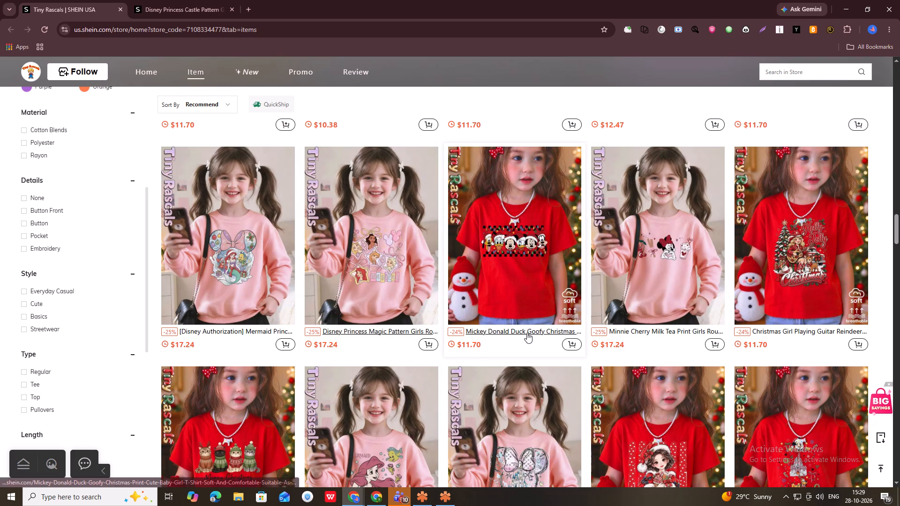
{"action": "right_click", "coordinate": [527, 333]}
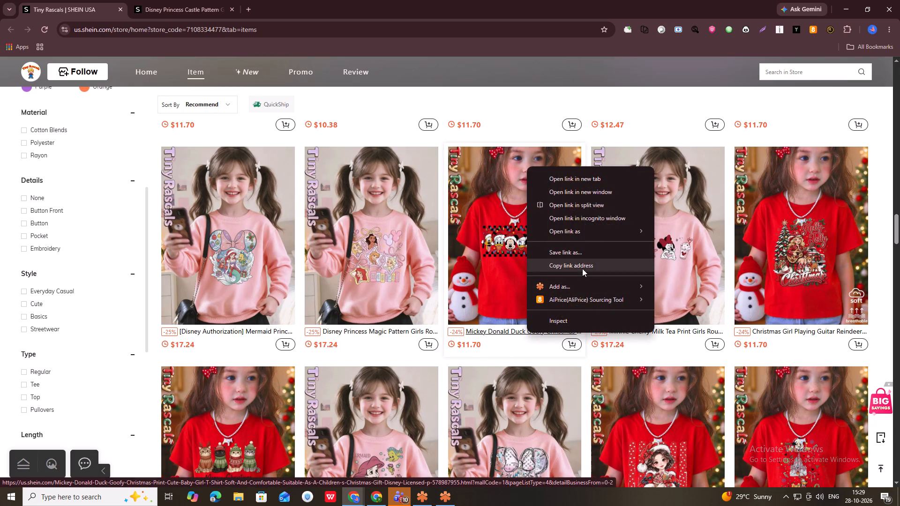
{"action": "left_click", "coordinate": [582, 268]}
{"action": "key", "text": "alt+Tab"}
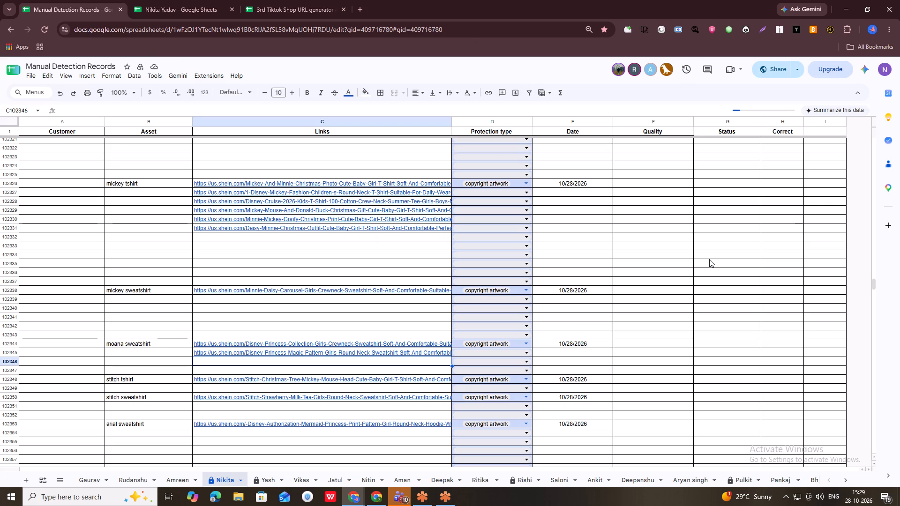
{"action": "key", "text": "ctrl+Up"}
{"action": "key", "text": "ctrl+Up"}
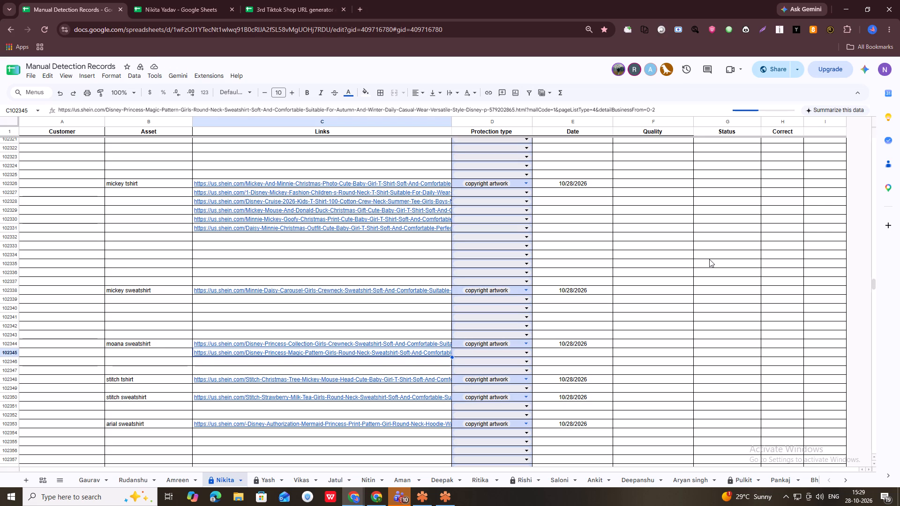
{"action": "key", "text": "ctrl+Up"}
{"action": "key", "text": "ctrl+Up"}
{"action": "key", "text": "ctrl+Up"}
{"action": "key", "text": "ctrl+Down"}
{"action": "key", "text": "Down"}
{"action": "key", "text": "ctrl+v"}
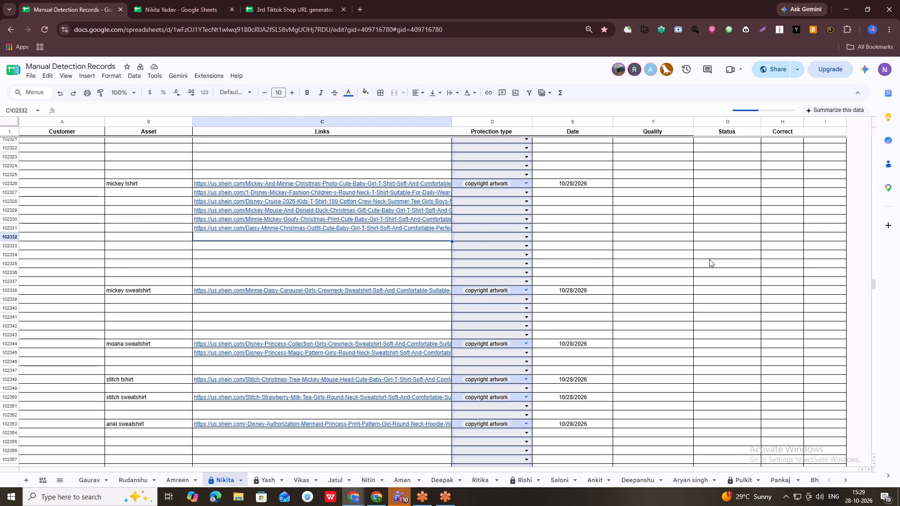
{"action": "key", "text": "Down"}
Copy the Disney Authorized Mermaid Print sweatshirt link from the store into row 102354 of the arial sweatshirt group.
{"action": "key", "text": "alt+Tab"}
{"action": "scroll", "coordinate": [610, 333], "scroll_direction": "down", "scroll_amount": 5}
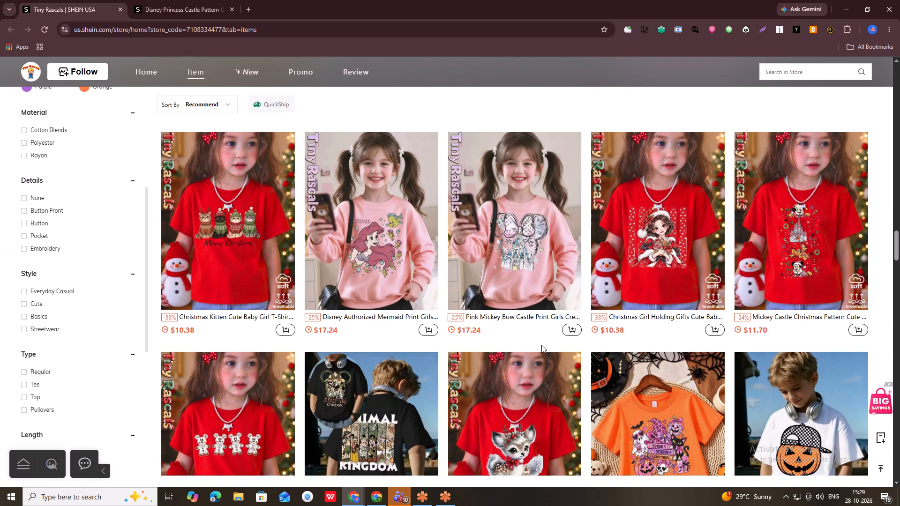
{"action": "right_click", "coordinate": [388, 317]}
{"action": "left_click", "coordinate": [411, 415]}
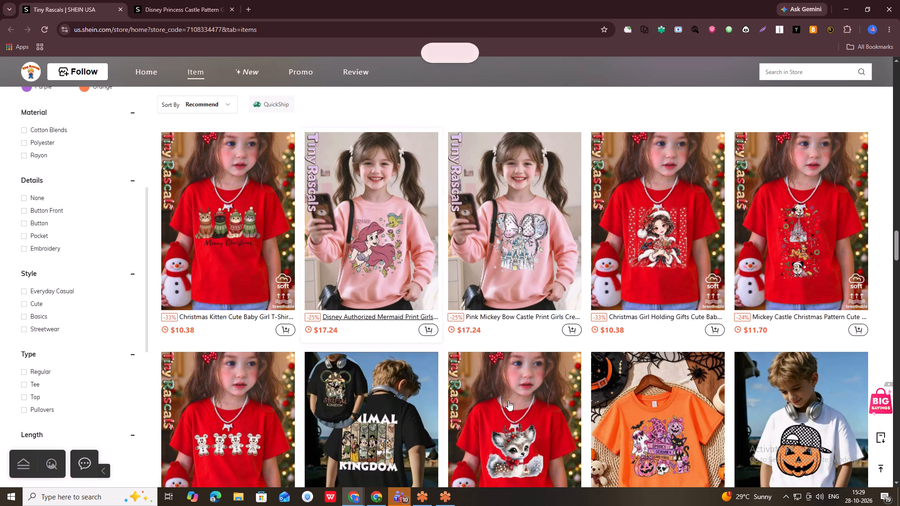
{"action": "key", "text": "alt+Tab"}
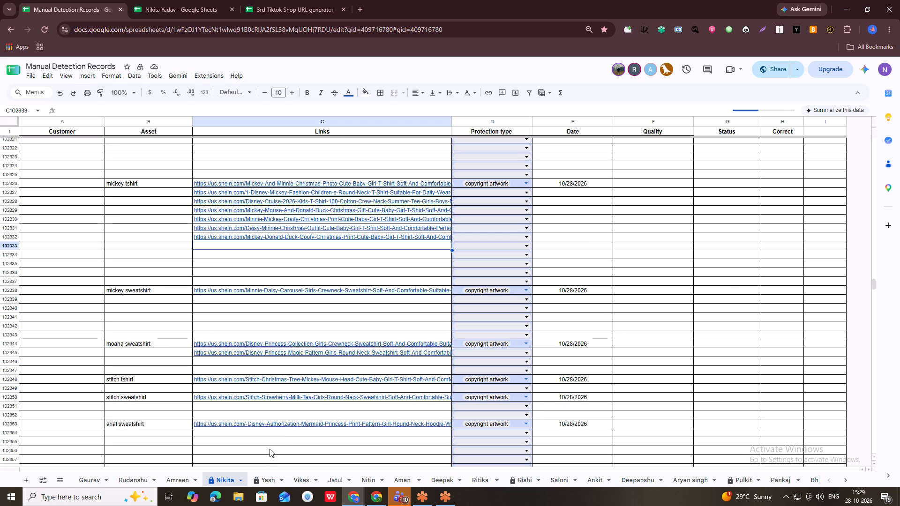
{"action": "left_click", "coordinate": [282, 439]}
{"action": "key", "text": "ctrl+Up"}
{"action": "key", "text": "Down"}
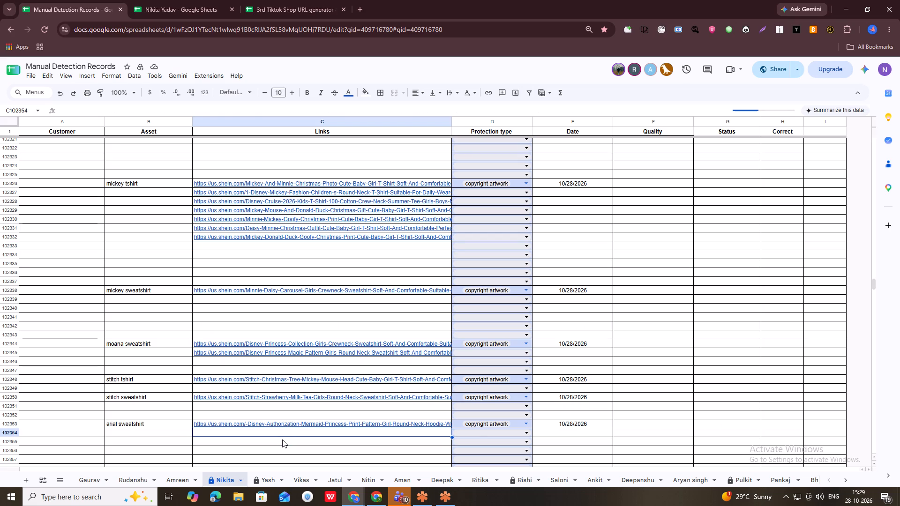
{"action": "key", "text": "ctrl+v"}
{"action": "key", "text": "Down"}
Copy the Mickey Castle Christmas Pattern T-shirt link from the store into row 102333 of the mickey tshirt group.
{"action": "key", "text": "alt+Tab"}
{"action": "key", "text": "Down"}
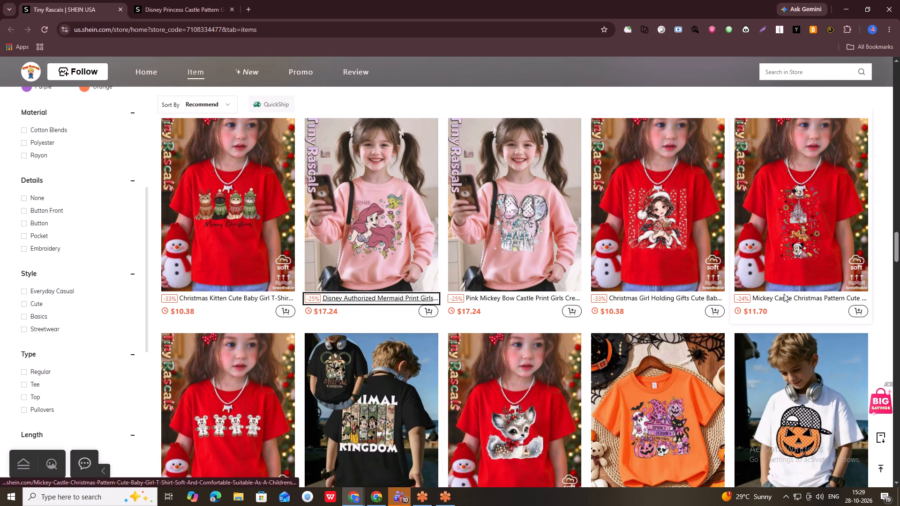
{"action": "right_click", "coordinate": [815, 298]}
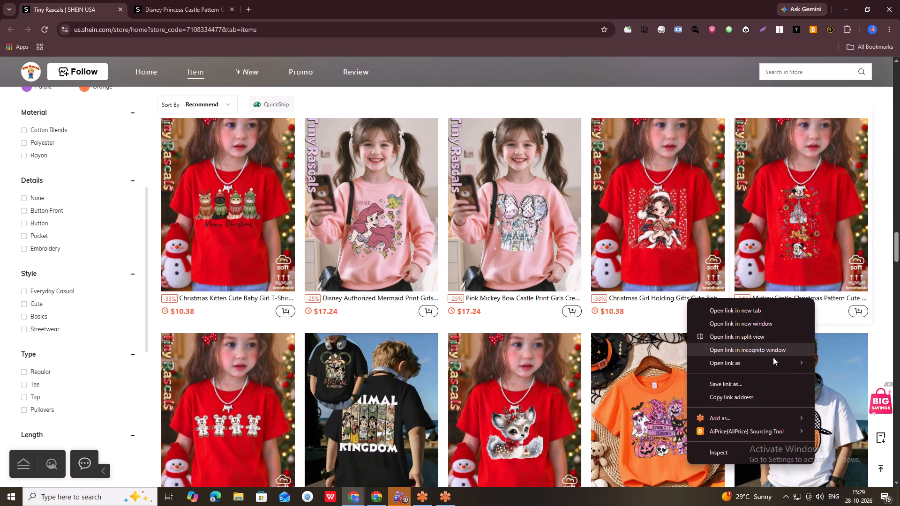
{"action": "left_click", "coordinate": [731, 396]}
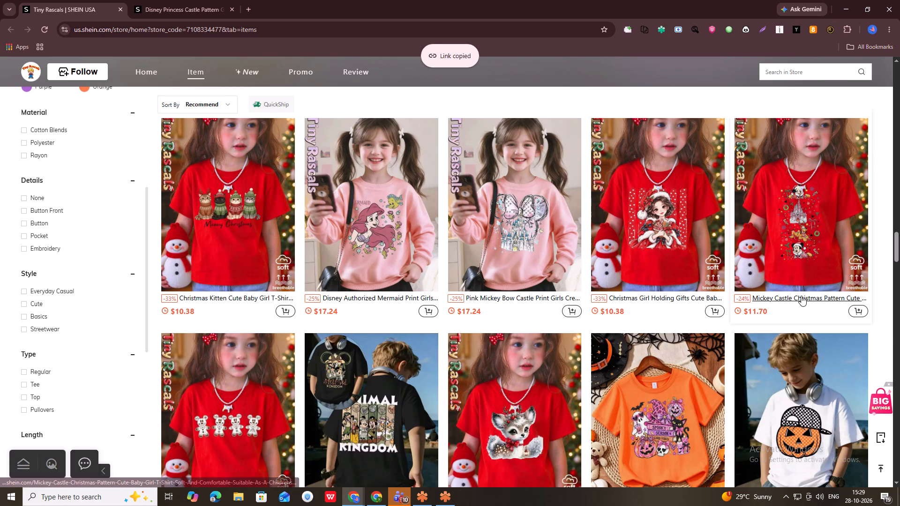
{"action": "key", "text": "alt+Tab"}
{"action": "key", "text": "ctrl+Up"}
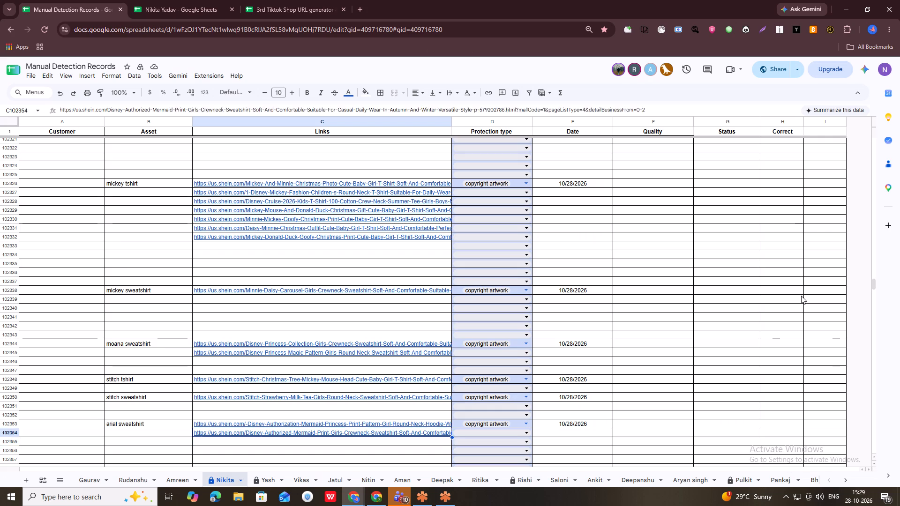
{"action": "key", "text": "ctrl+Up"}
{"action": "key", "text": "ctrl+Up"}
{"action": "key", "text": "ctrl+Up"}
{"action": "key", "text": "ctrl+Up"}
{"action": "key", "text": "ctrl+Up"}
{"action": "key", "text": "ctrl+Up"}
{"action": "key", "text": "ctrl+Up"}
{"action": "key", "text": "Down"}
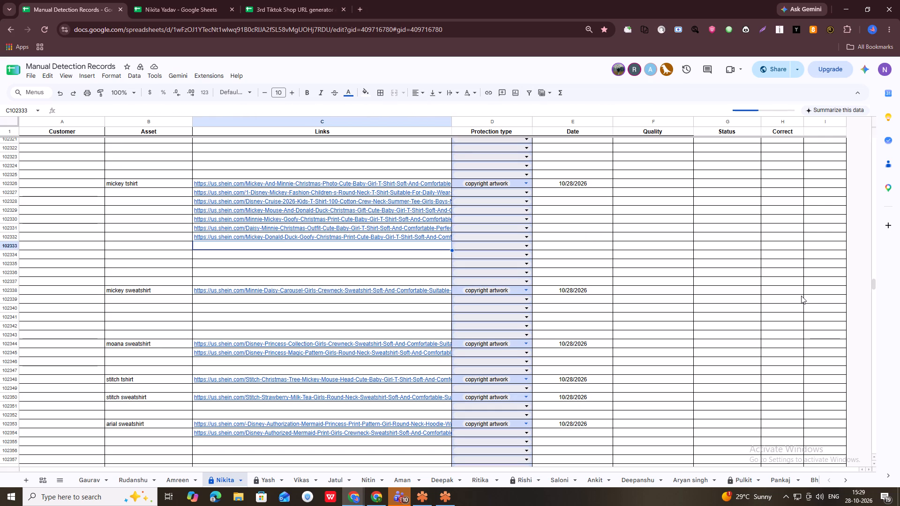
{"action": "key", "text": "ctrl+v"}
{"action": "key", "text": "Down"}
Copy the Disney Boy's Mickey Animal Kingdom T-shirt link from the store into row 102334 of the mickey tshirt group.
{"action": "key", "text": "alt+Tab"}
{"action": "key", "text": "Down"}
{"action": "key", "text": "Down"}
{"action": "key", "text": "Down"}
{"action": "key", "text": "Down"}
{"action": "key", "text": "Down"}
{"action": "key", "text": "Down"}
{"action": "key", "text": "Down"}
{"action": "key", "text": "Down"}
{"action": "key", "text": "Down"}
{"action": "key", "text": "Down"}
{"action": "key", "text": "Down"}
{"action": "key", "text": "Down"}
{"action": "key", "text": "Down"}
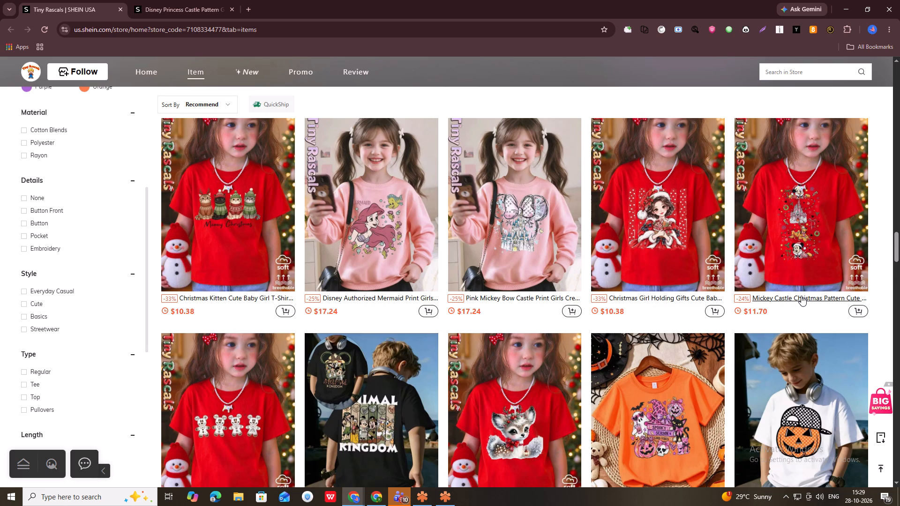
{"action": "key", "text": "Down"}
{"action": "key", "text": "Down"}
{"action": "scroll", "coordinate": [801, 296], "scroll_direction": "up", "scroll_amount": 5}
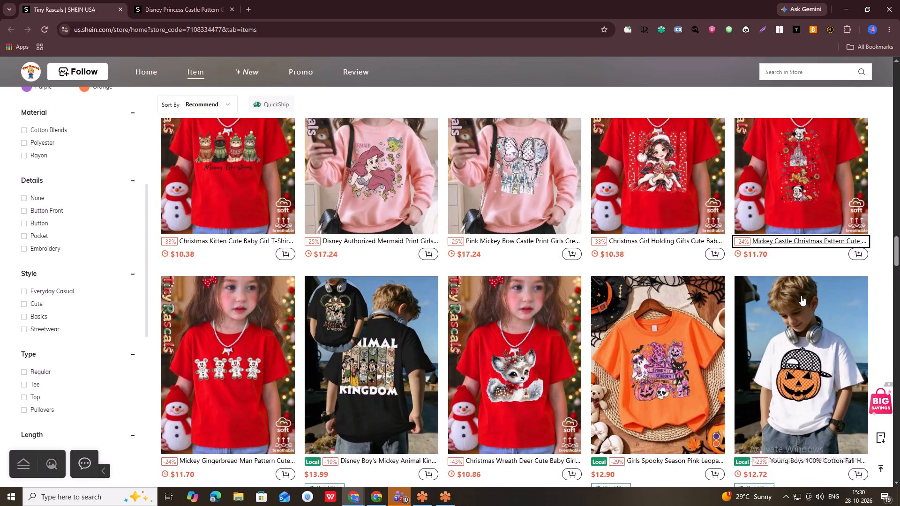
{"action": "scroll", "coordinate": [801, 296], "scroll_direction": "down", "scroll_amount": 3}
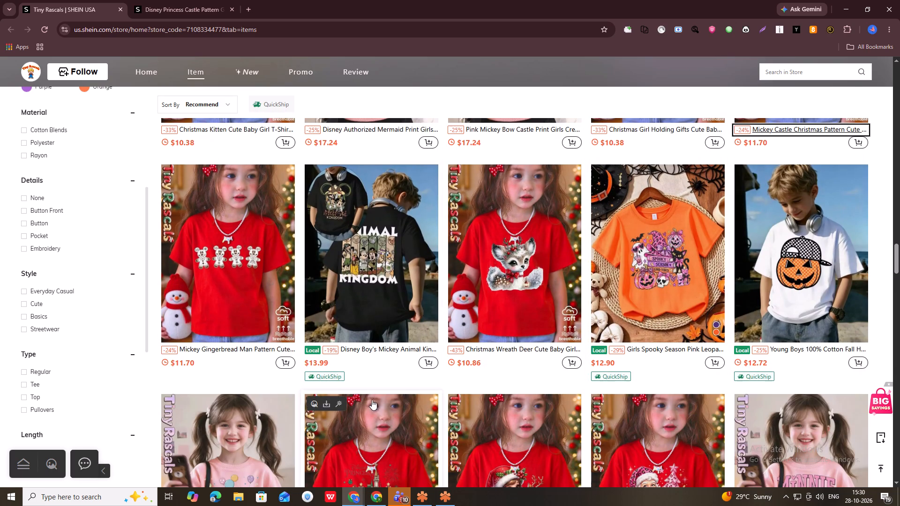
{"action": "right_click", "coordinate": [391, 350]}
{"action": "left_click", "coordinate": [437, 283]}
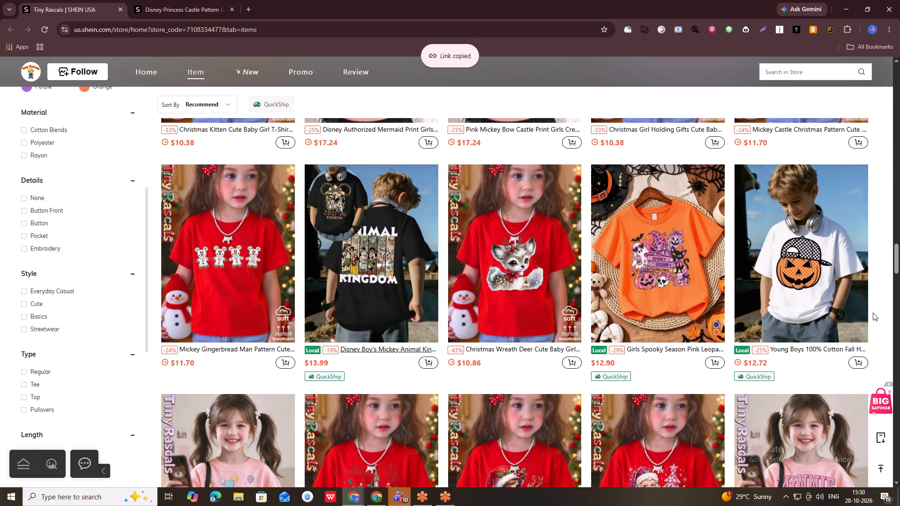
{"action": "key", "text": "alt+Tab"}
{"action": "key", "text": "ctrl+v"}
{"action": "key", "text": "Down"}
Copy the Minnie Mouse Heart Print sweatshirt link from the store into row 102339 of the mickey sweatshirt group.
{"action": "key", "text": "alt+Tab"}
{"action": "key", "text": "Down"}
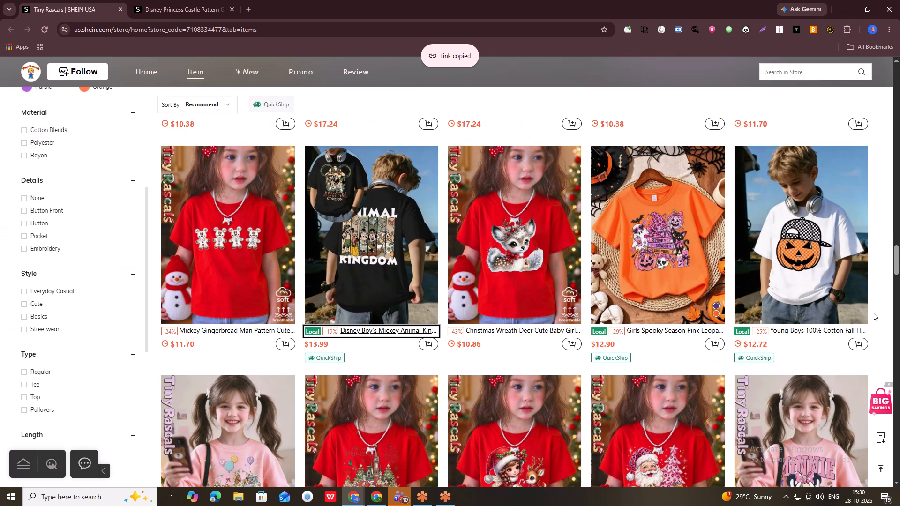
{"action": "scroll", "coordinate": [792, 362], "scroll_direction": "down", "scroll_amount": 4}
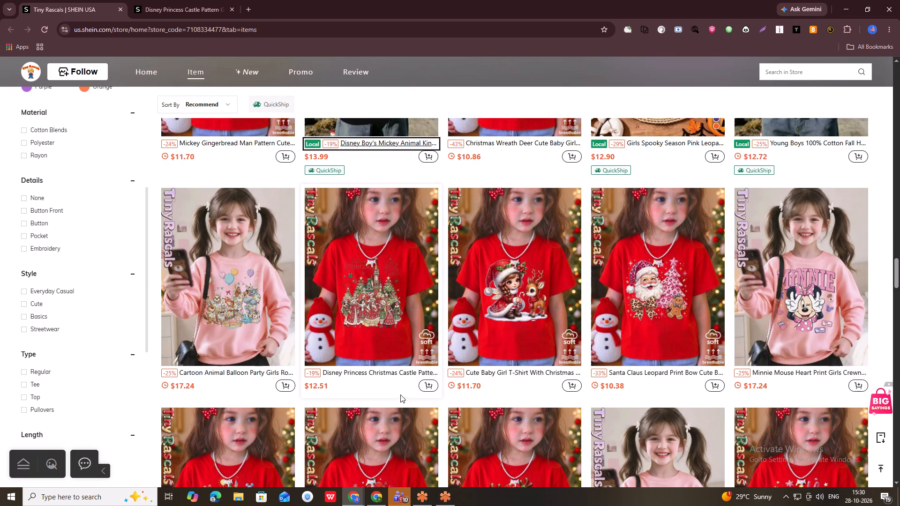
{"action": "right_click", "coordinate": [800, 373]}
{"action": "left_click", "coordinate": [722, 304]}
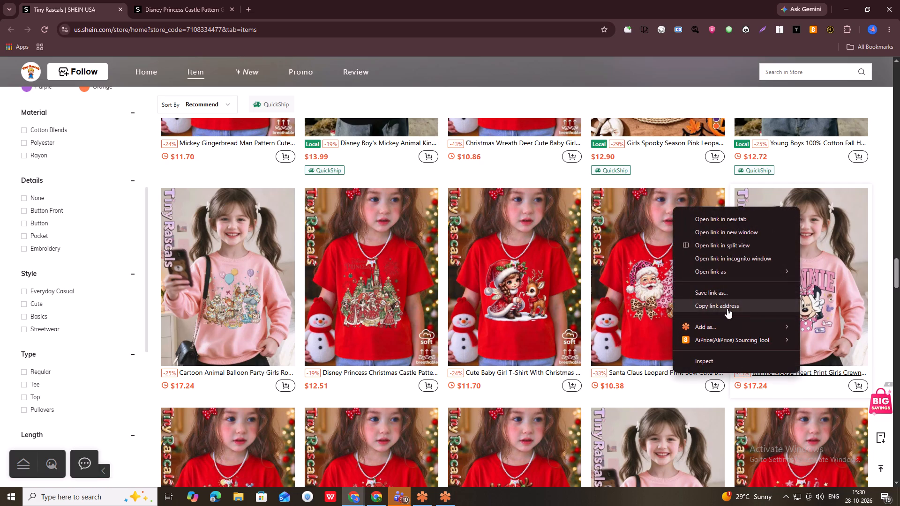
{"action": "key", "text": "alt+Tab"}
{"action": "left_click", "coordinate": [278, 301]}
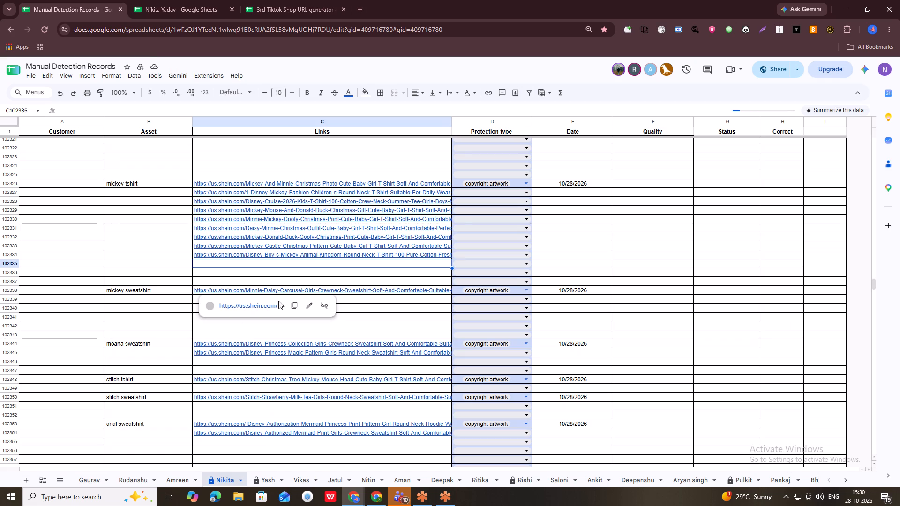
{"action": "left_click", "coordinate": [367, 296]}
{"action": "key", "text": "ctrl+v"}
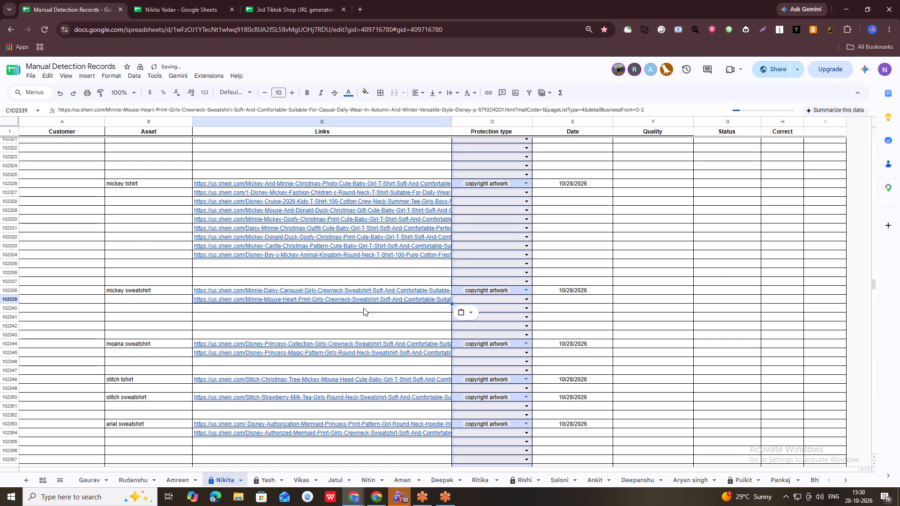
{"action": "left_click", "coordinate": [363, 308]}
Copy the Disney Cinderella Glass Slipper Print sweatshirt link from the store into row 102305 of the disney princess group sweatshirt rows.
{"action": "key", "text": "alt+Tab"}
{"action": "scroll", "coordinate": [653, 357], "scroll_direction": "down", "scroll_amount": 4}
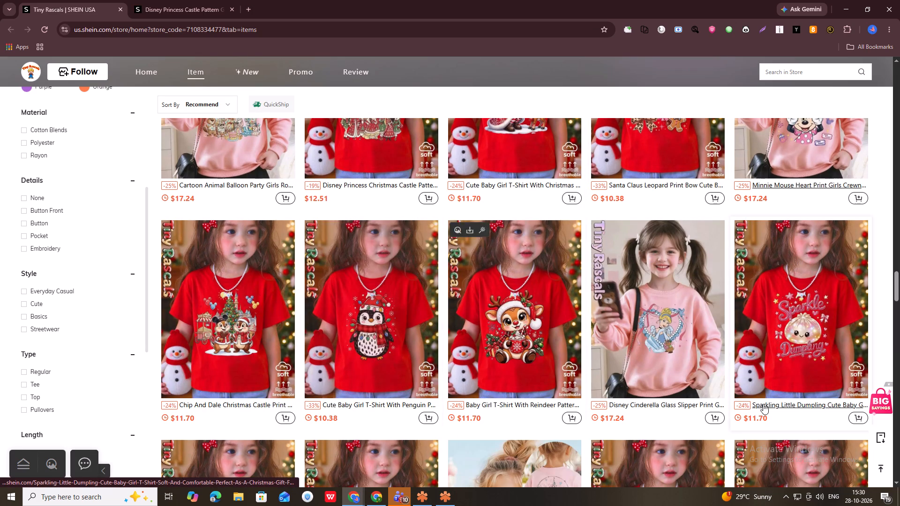
{"action": "right_click", "coordinate": [662, 404]}
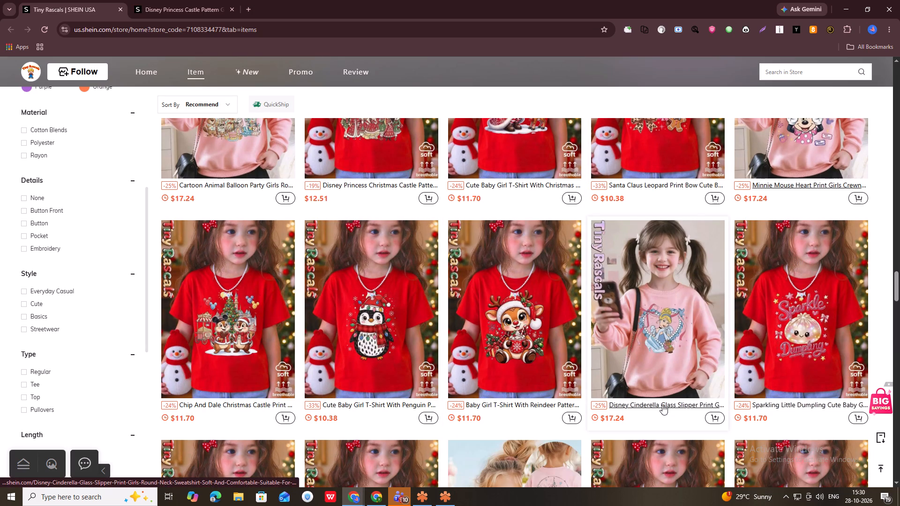
{"action": "left_click", "coordinate": [695, 338]}
{"action": "key", "text": "alt+Tab"}
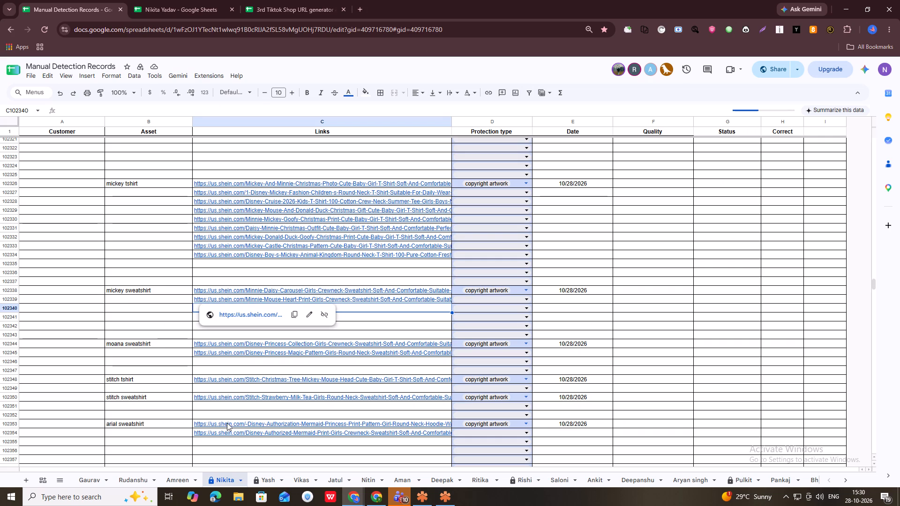
{"action": "key", "text": "alt+Tab"}
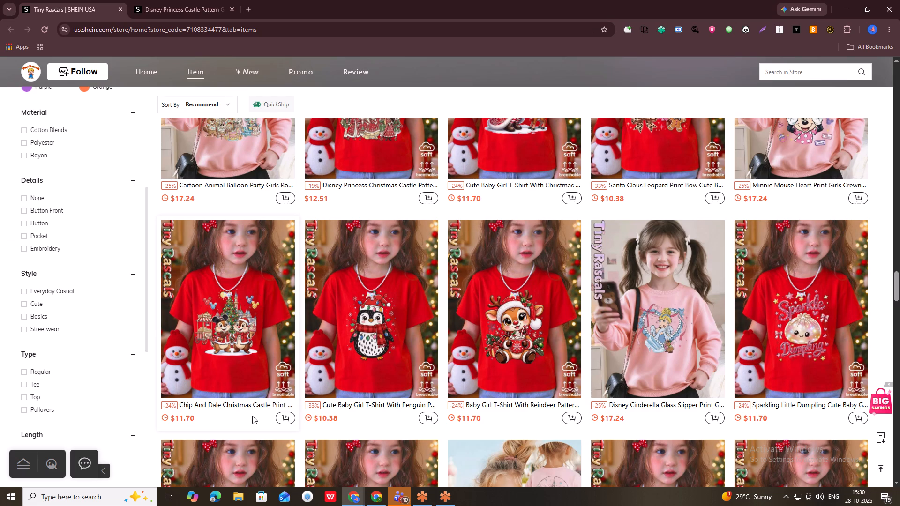
{"action": "key", "text": "alt+Tab"}
{"action": "scroll", "coordinate": [219, 380], "scroll_direction": "up", "scroll_amount": 5}
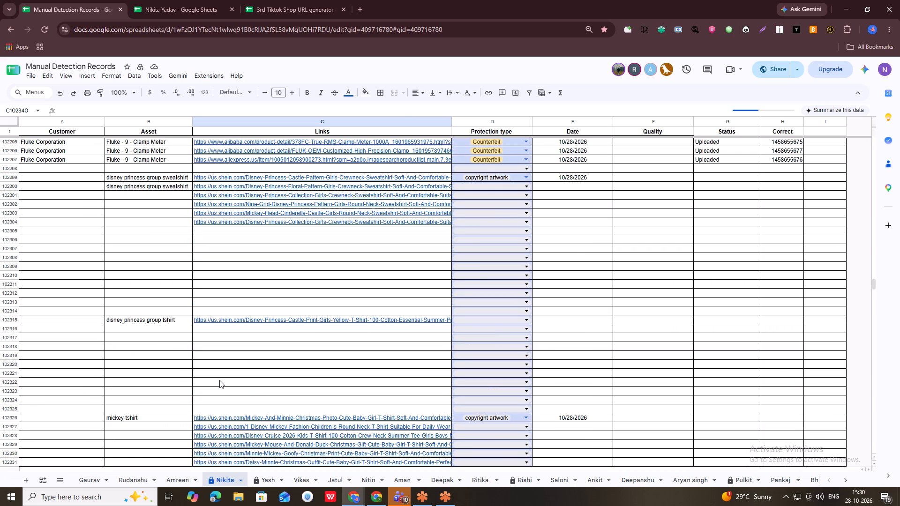
{"action": "left_click", "coordinate": [227, 233]}
{"action": "key", "text": "ctrl+v"}
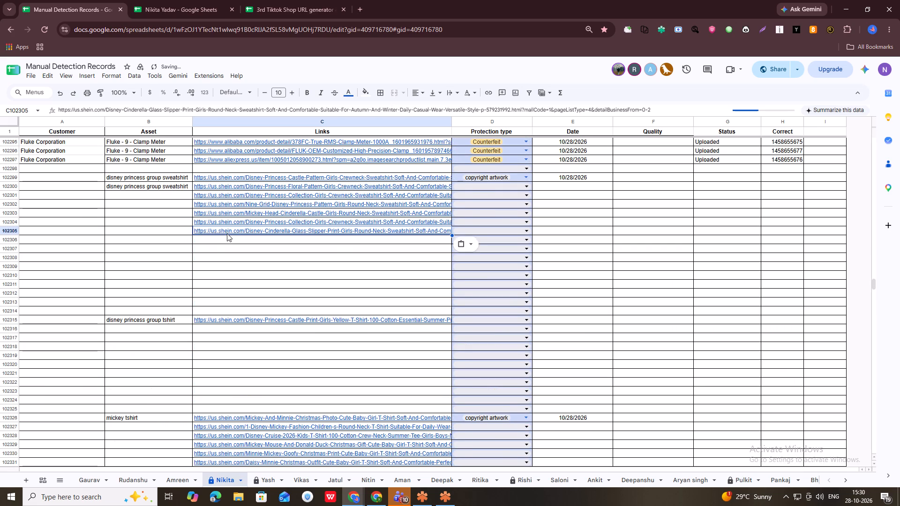
{"action": "key", "text": "Down"}
Copy the Disney Princesses & Castle Girls T-shirt link from the store into row 102316 of the disney princess group tshirt rows.
{"action": "key", "text": "alt+Tab"}
{"action": "key", "text": "Down"}
{"action": "key", "text": "Down"}
{"action": "key", "text": "Down"}
{"action": "key", "text": "Down"}
{"action": "key", "text": "Down"}
{"action": "key", "text": "Down"}
{"action": "key", "text": "Down"}
{"action": "key", "text": "Down"}
{"action": "key", "text": "Down"}
{"action": "key", "text": "Down"}
{"action": "key", "text": "Down"}
{"action": "key", "text": "Down"}
{"action": "key", "text": "Down"}
{"action": "key", "text": "Down"}
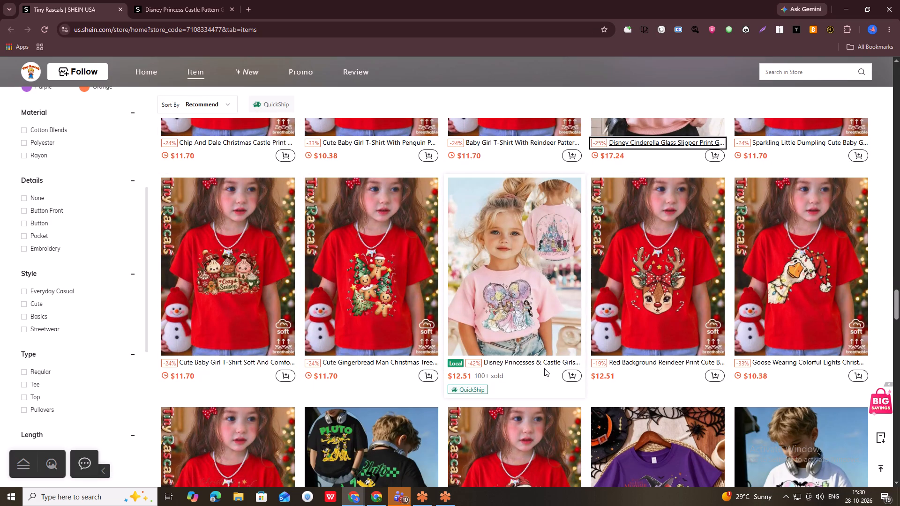
{"action": "right_click", "coordinate": [521, 364]}
{"action": "left_click", "coordinate": [553, 295]}
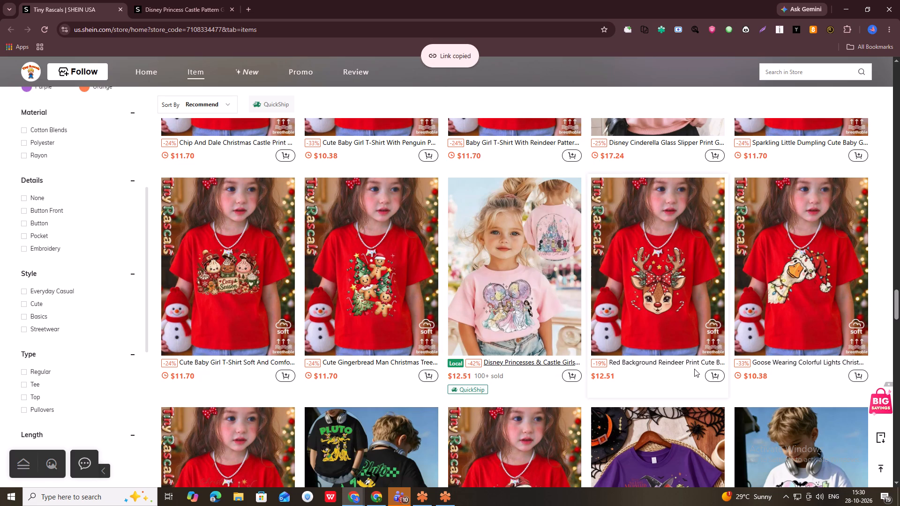
{"action": "key", "text": "alt+Tab"}
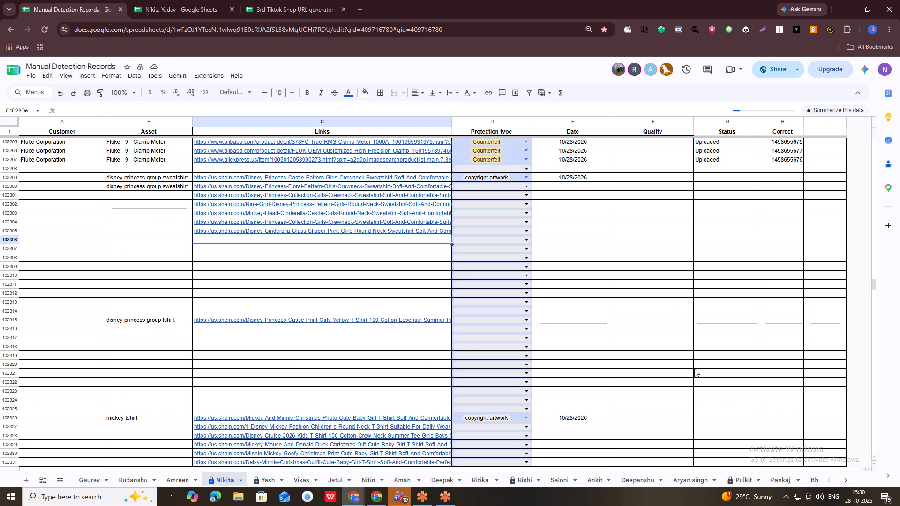
{"action": "key", "text": "ctrl+Down"}
{"action": "key", "text": "Down"}
{"action": "key", "text": "ctrl+v"}
{"action": "key", "text": "Down"}
Copy the Stitch And Lilo Floral Pattern sweatshirt link from the store into row 102351 of the stitch sweatshirt group.
{"action": "key", "text": "alt+Tab"}
{"action": "key", "text": "Down"}
{"action": "key", "text": "Down"}
{"action": "key", "text": "Down"}
{"action": "key", "text": "Down"}
{"action": "key", "text": "Down"}
{"action": "key", "text": "Down"}
{"action": "key", "text": "Down"}
{"action": "key", "text": "Down"}
{"action": "key", "text": "Down"}
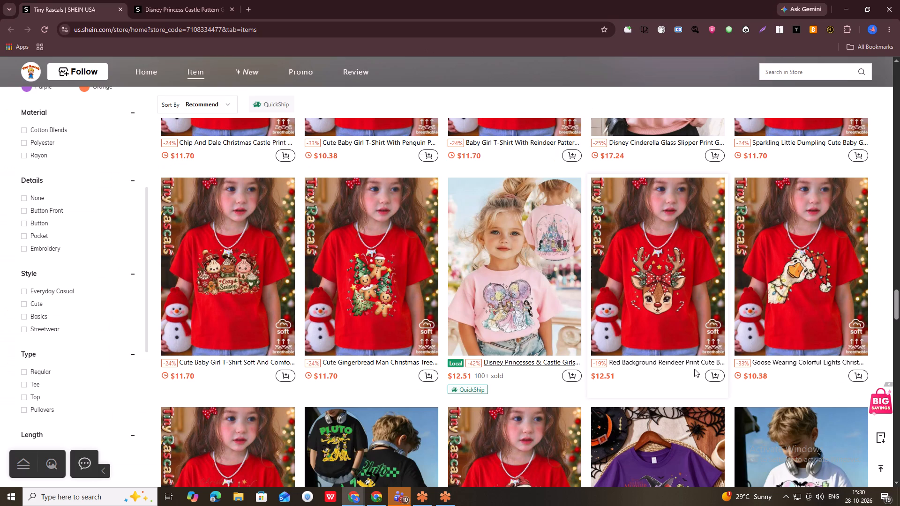
{"action": "scroll", "coordinate": [471, 381], "scroll_direction": "down", "scroll_amount": 4}
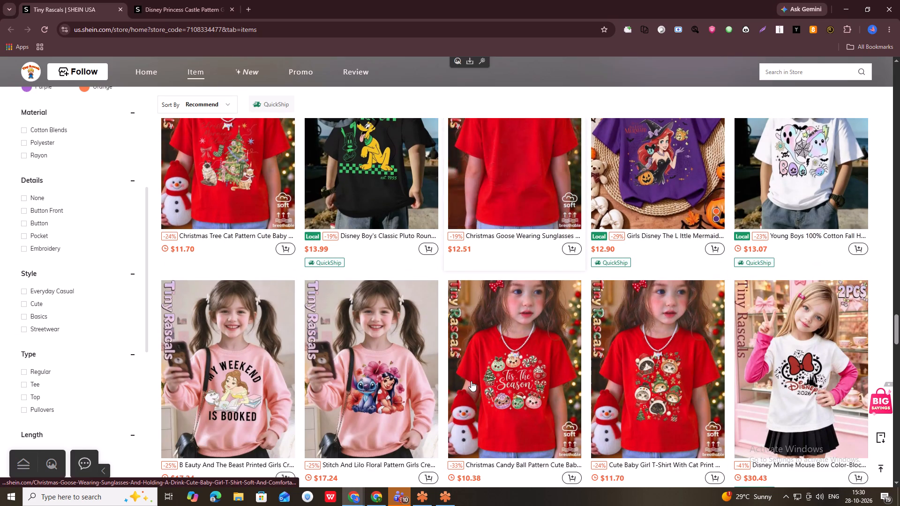
{"action": "scroll", "coordinate": [582, 359], "scroll_direction": "down", "scroll_amount": 3}
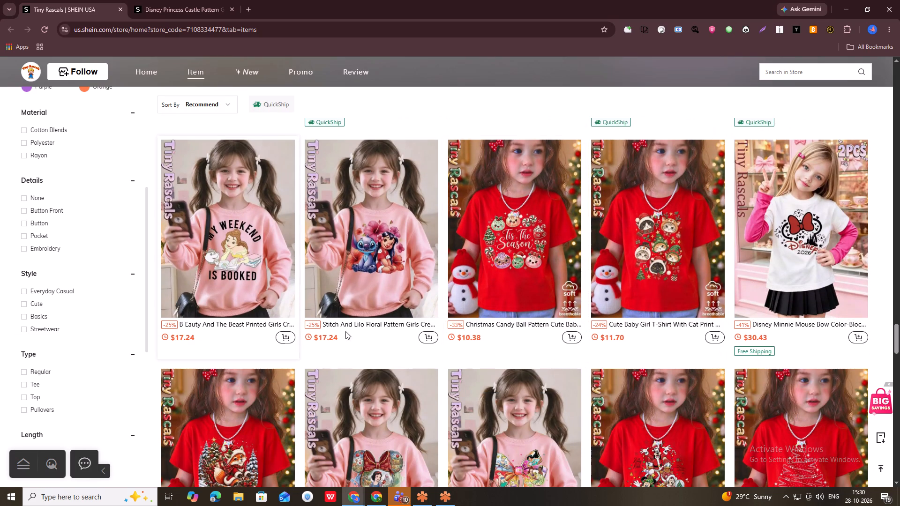
{"action": "right_click", "coordinate": [381, 324]}
{"action": "left_click", "coordinate": [411, 259]}
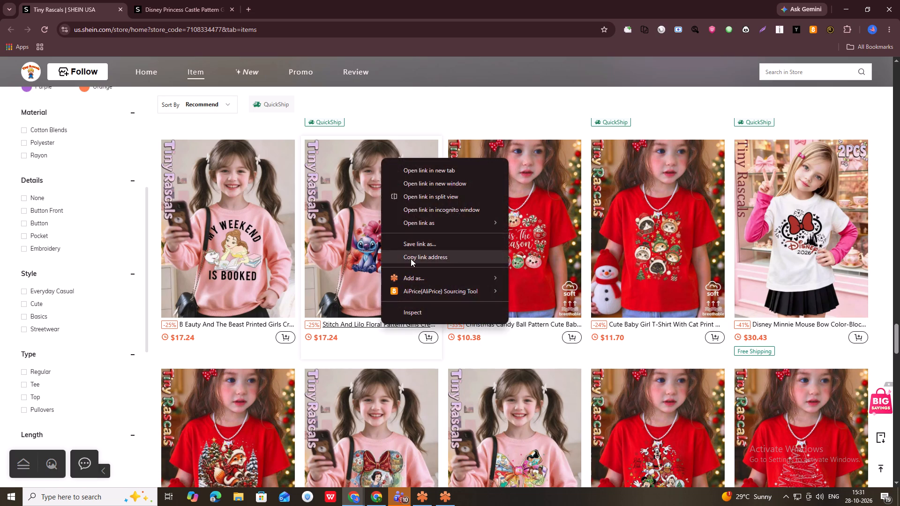
{"action": "key", "text": "alt+Tab"}
{"action": "key", "text": "ctrl+Down"}
{"action": "key", "text": "ctrl+Down"}
{"action": "key", "text": "ctrl+Down"}
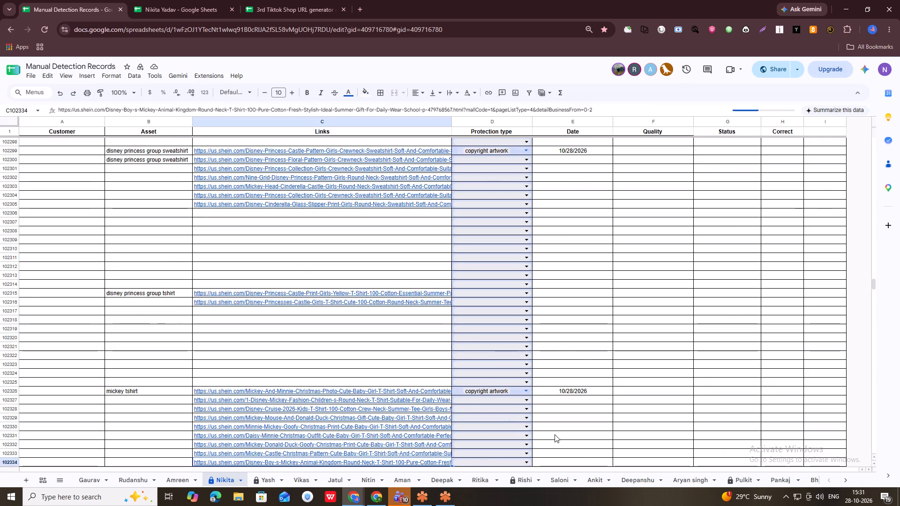
{"action": "key", "text": "ctrl+Down"}
{"action": "key", "text": "Down"}
{"action": "key", "text": "ctrl+Down"}
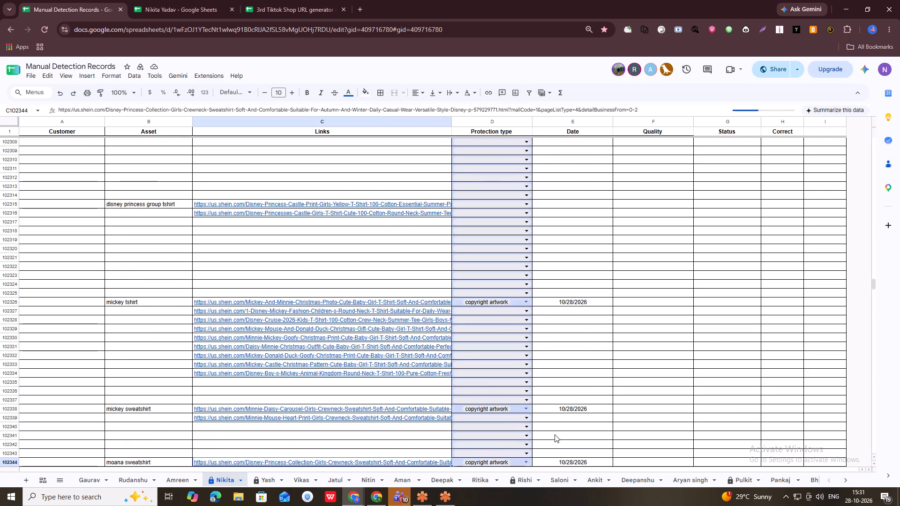
{"action": "key", "text": "ctrl+Down"}
{"action": "key", "text": "ctrl+Down"}
{"action": "key", "text": "ctrl+Down"}
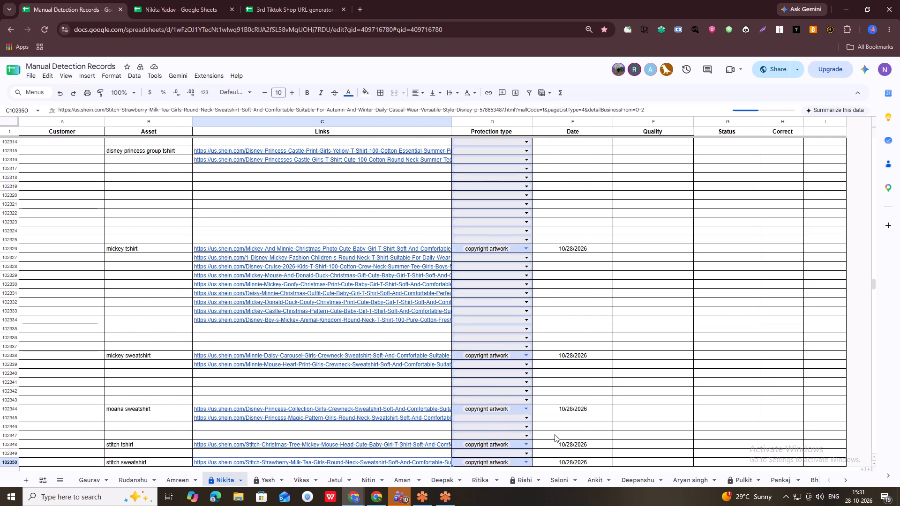
{"action": "key", "text": "Down"}
{"action": "key", "text": "ctrl+v"}
{"action": "key", "text": "alt+Tab"}
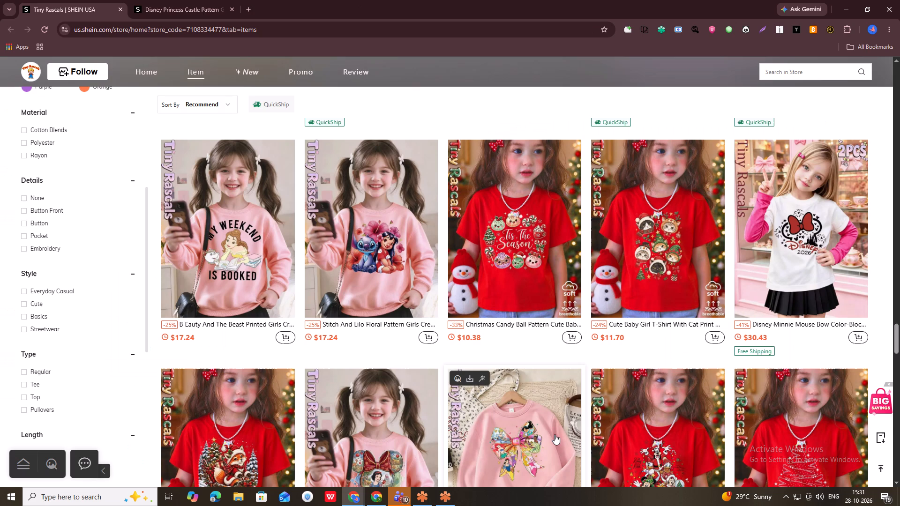
Copy the Snow White Mickey Head Print sweatshirt link from the store into row 102306 of the disney princess group sweatshirt rows.
{"action": "scroll", "coordinate": [467, 391], "scroll_direction": "down", "scroll_amount": 3}
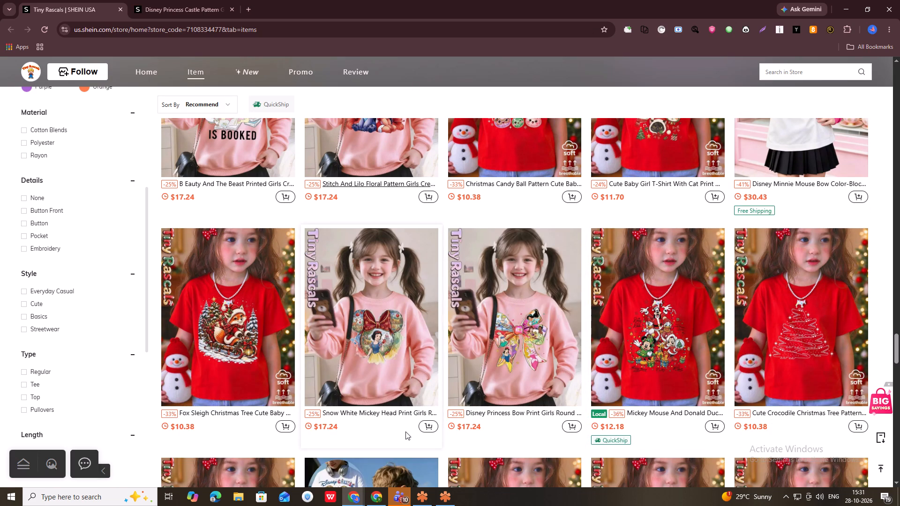
{"action": "right_click", "coordinate": [389, 413]}
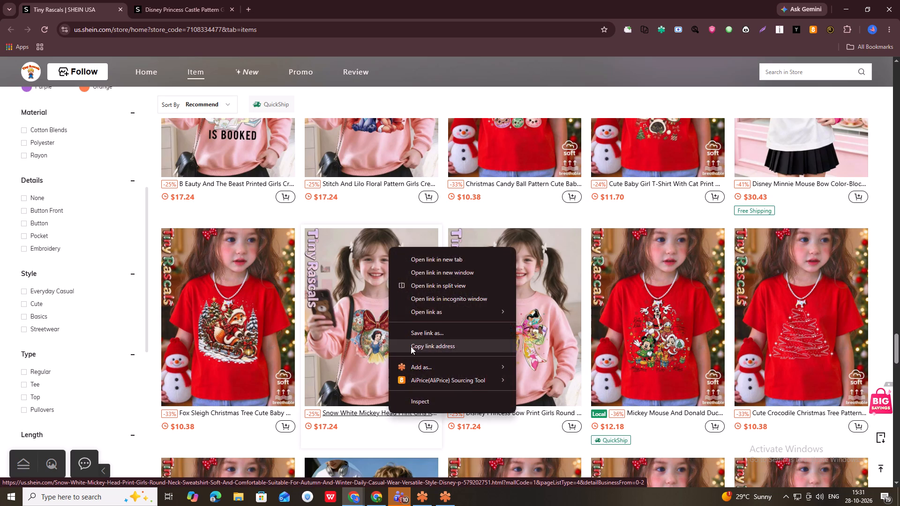
{"action": "left_click", "coordinate": [411, 346]}
{"action": "key", "text": "alt+Tab"}
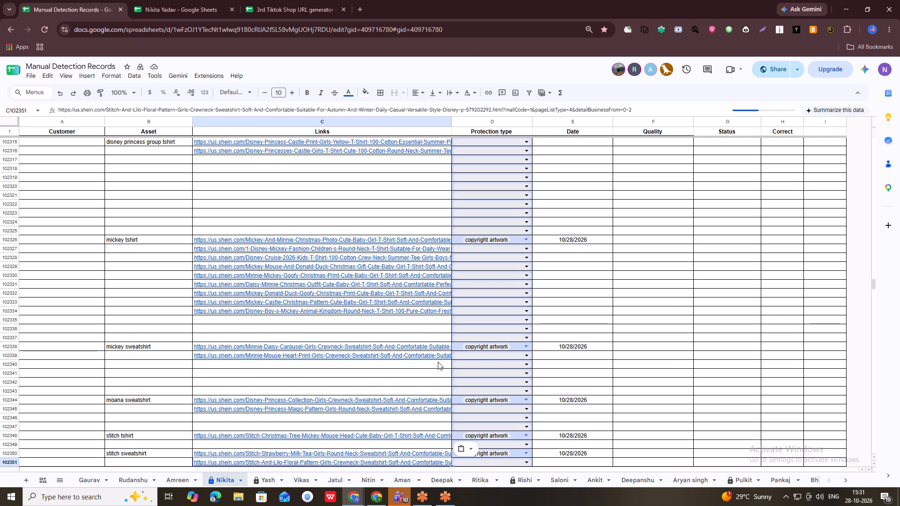
{"action": "key", "text": "ctrl+Up"}
{"action": "key", "text": "ctrl+Up"}
{"action": "key", "text": "ctrl+Up"}
{"action": "key", "text": "ctrl+Up"}
{"action": "key", "text": "ctrl+Up"}
{"action": "key", "text": "ctrl+Up"}
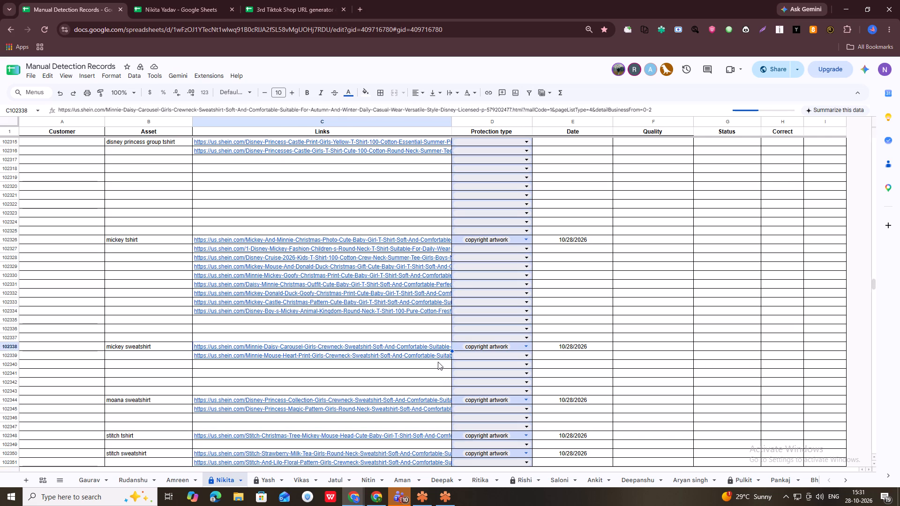
{"action": "key", "text": "ctrl+Up"}
{"action": "key", "text": "ctrl+Up"}
{"action": "key", "text": "ctrl+Up"}
{"action": "key", "text": "alt+Tab"}
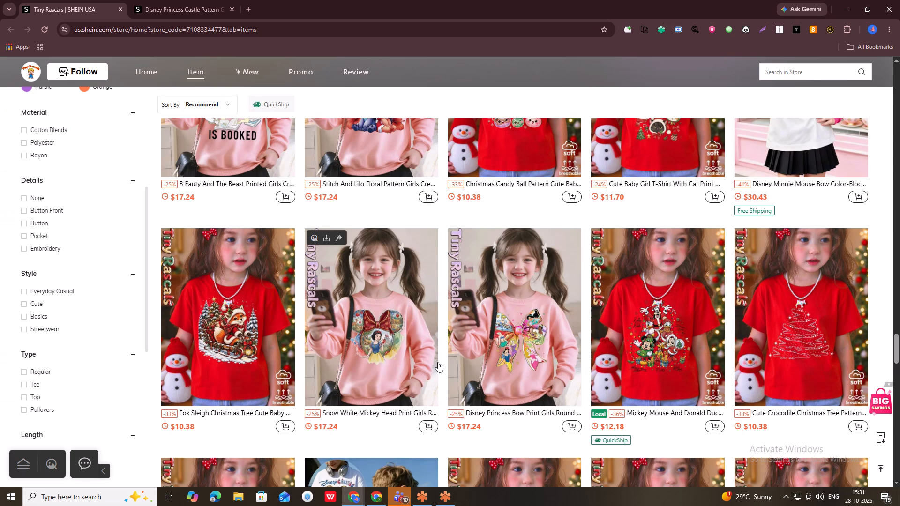
{"action": "key", "text": "alt+Tab"}
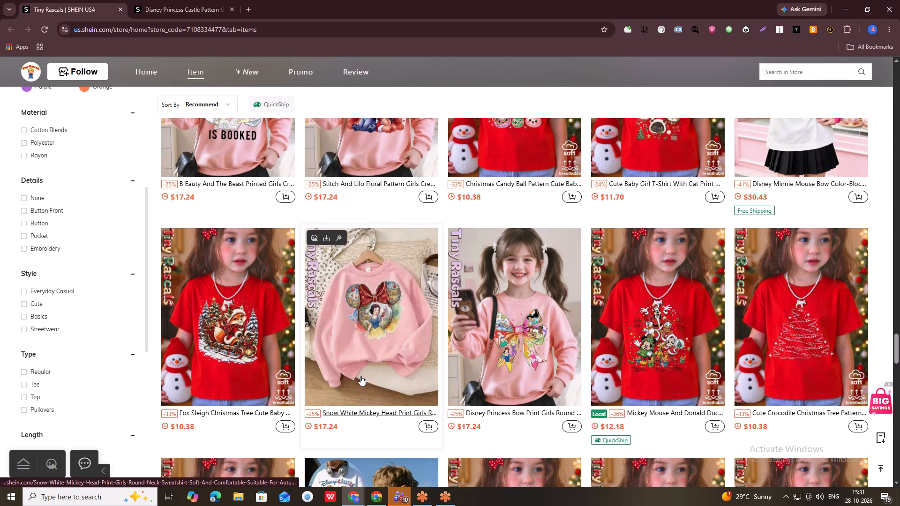
{"action": "key", "text": "ctrl+Up"}
{"action": "key", "text": "ctrl+Up"}
{"action": "key", "text": "ctrl+Up"}
{"action": "key", "text": "Down"}
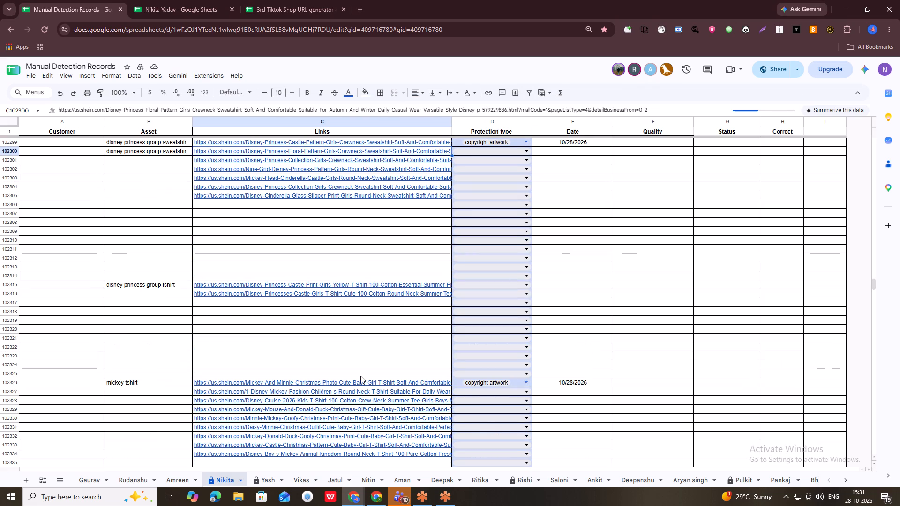
{"action": "key", "text": "ctrl+Down"}
{"action": "key", "text": "Down"}
{"action": "key", "text": "ctrl+b"}
{"action": "key", "text": "ctrl+v"}
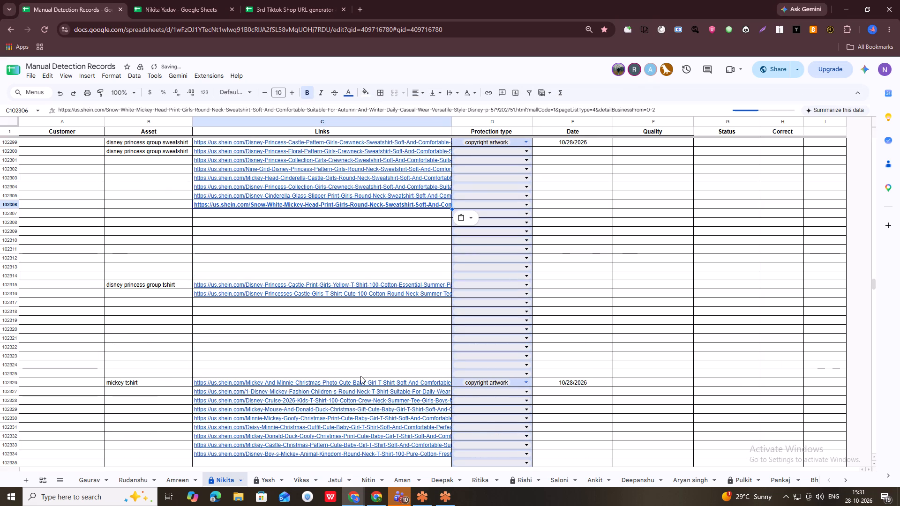
{"action": "key", "text": "Down"}
Copy the Disney Princess Bow Print sweatshirt link from the store into row 102355 of the arial sweatshirt group.
{"action": "key", "text": "alt+Tab"}
{"action": "key", "text": "Right"}
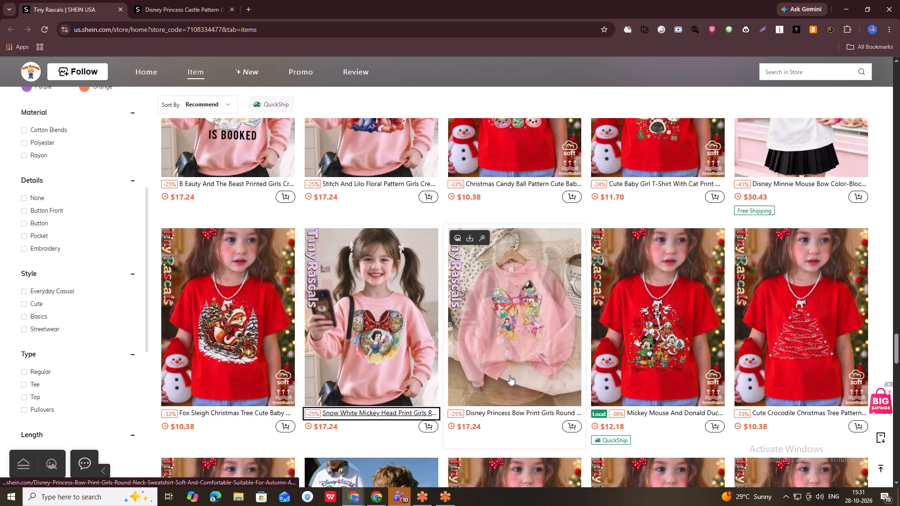
{"action": "right_click", "coordinate": [521, 412]}
{"action": "left_click", "coordinate": [557, 346]}
{"action": "key", "text": "alt+Tab"}
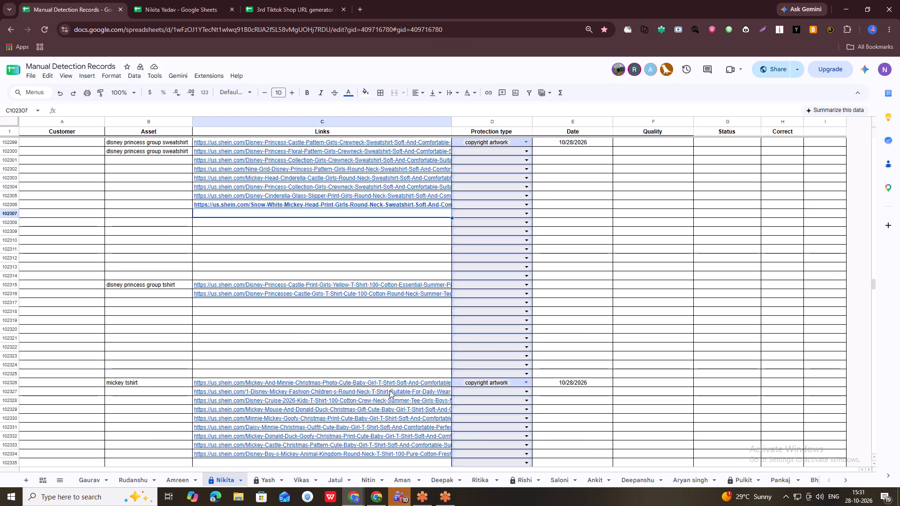
{"action": "scroll", "coordinate": [384, 384], "scroll_direction": "down", "scroll_amount": 6}
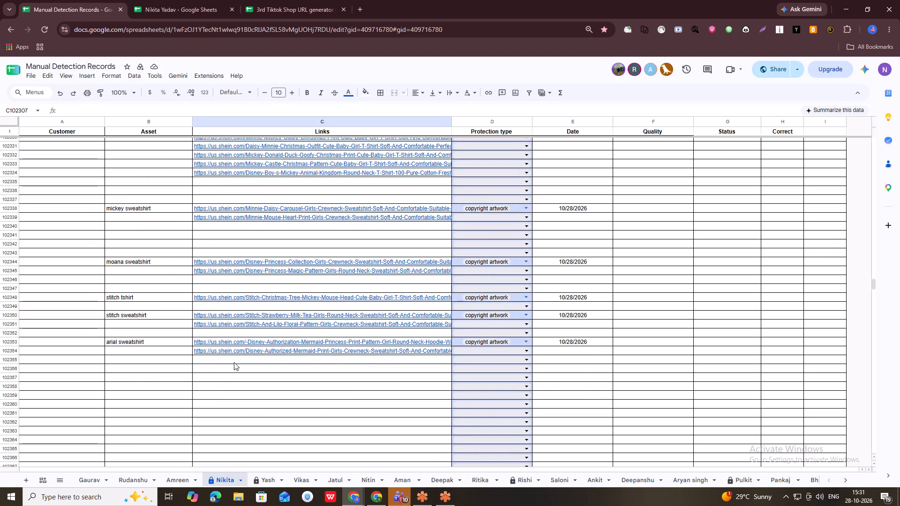
{"action": "left_click", "coordinate": [234, 362]}
{"action": "key", "text": "ctrl+v"}
{"action": "left_click", "coordinate": [247, 373]}
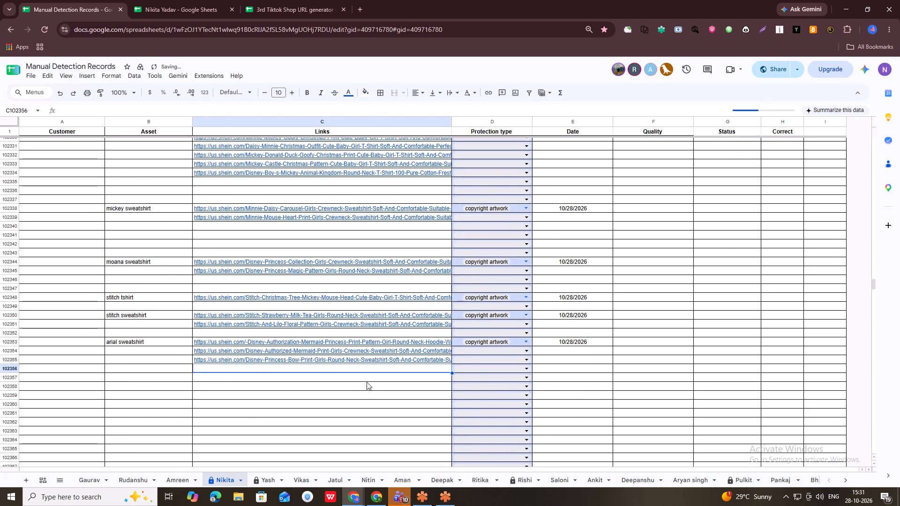
Copy the Mickey Mouse And Donald Duck Christmas Party T-shirt link from the store into row 102335 of the mickey tshirt group.
{"action": "key", "text": "alt+Tab"}
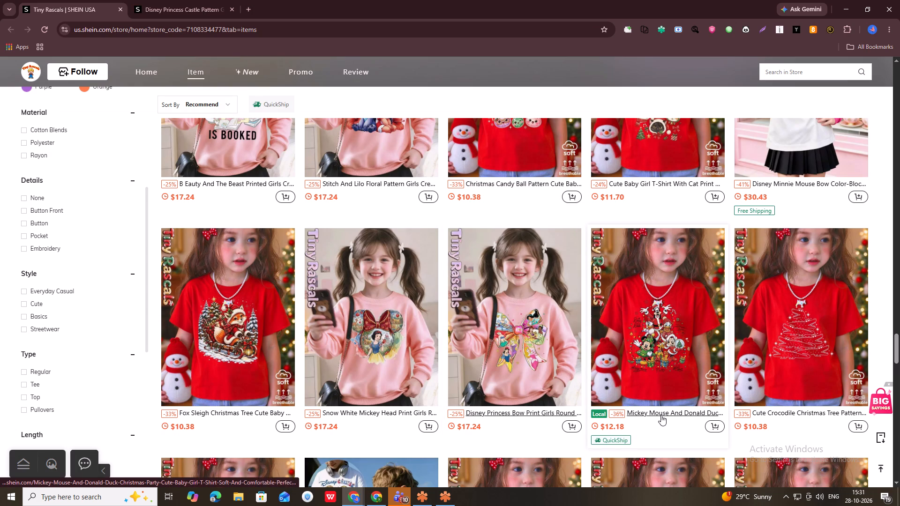
{"action": "right_click", "coordinate": [661, 415]}
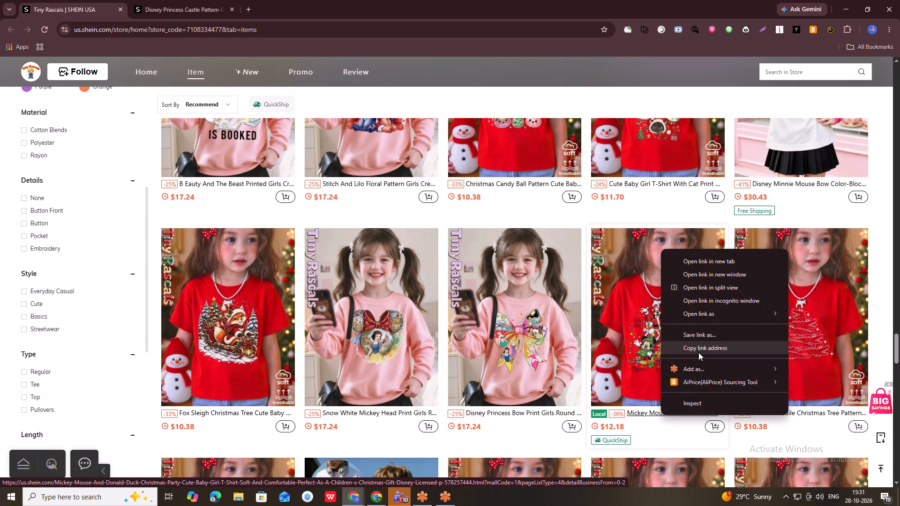
{"action": "left_click", "coordinate": [699, 350]}
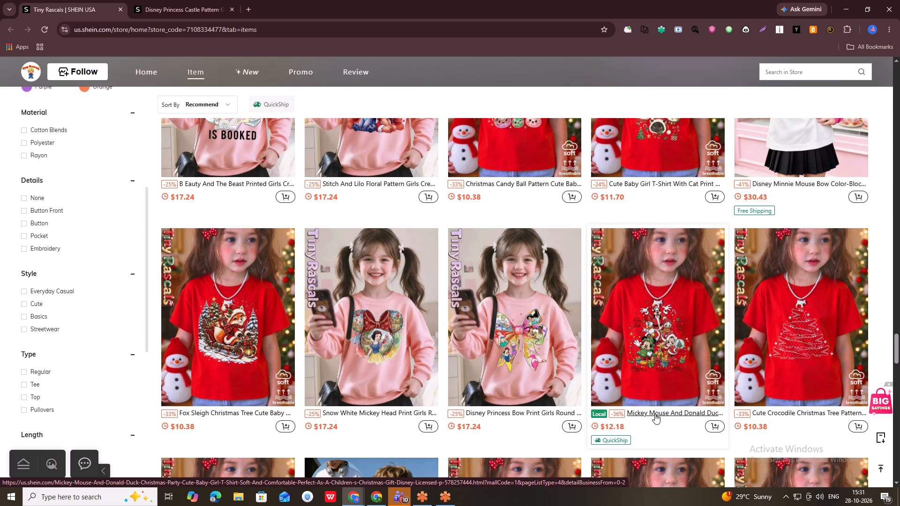
{"action": "key", "text": "alt+Tab"}
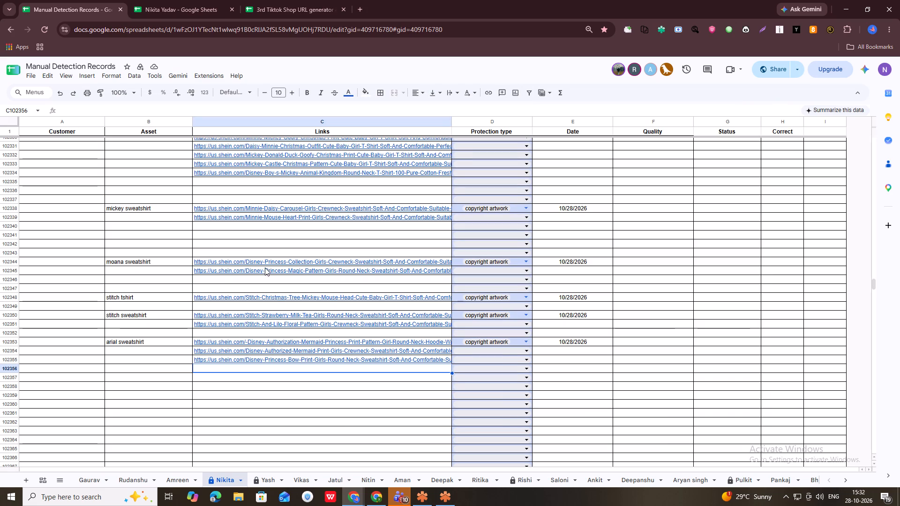
{"action": "scroll", "coordinate": [259, 287], "scroll_direction": "up", "scroll_amount": 3}
{"action": "left_click", "coordinate": [308, 321]}
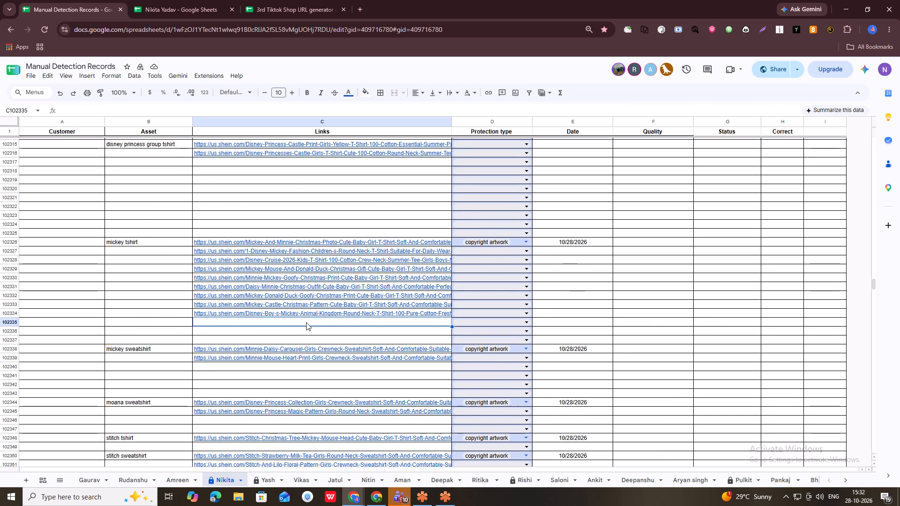
{"action": "key", "text": "ctrl+v"}
Copy the Disney Licensed Mickey Christmas Themed T-shirt link into row 102336 of the mickey tshirt group, adding three blank rows there for more links.
{"action": "key", "text": "alt+Tab"}
{"action": "scroll", "coordinate": [749, 329], "scroll_direction": "down", "scroll_amount": 6}
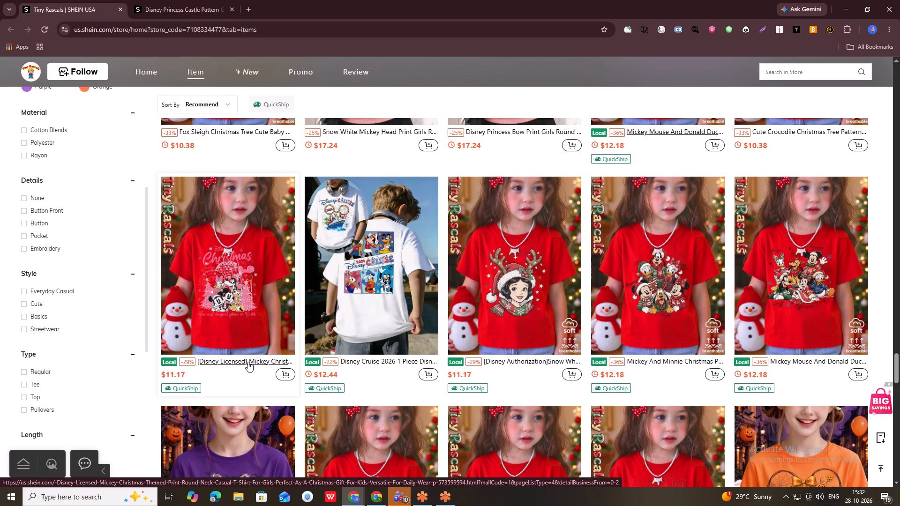
{"action": "right_click", "coordinate": [248, 362]}
{"action": "left_click", "coordinate": [291, 295]}
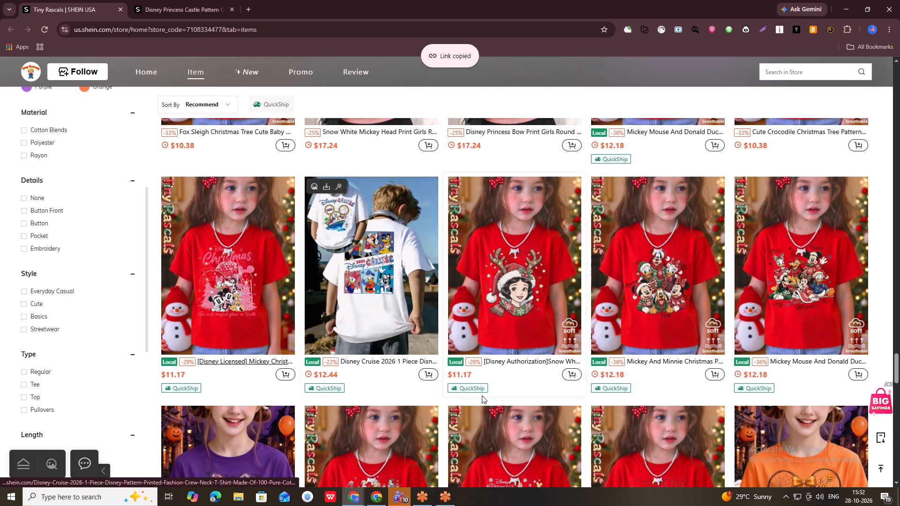
{"action": "key", "text": "alt+Tab"}
{"action": "left_click", "coordinate": [0, 331]}
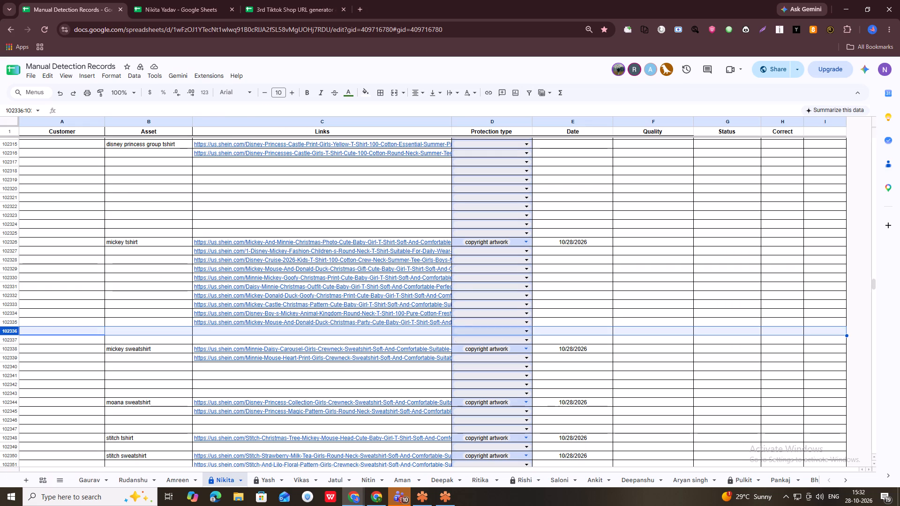
{"action": "key", "text": "ctrl+alt+equal"}
{"action": "key", "text": "ctrl+alt+equal"}
{"action": "key", "text": "ctrl+alt+equal"}
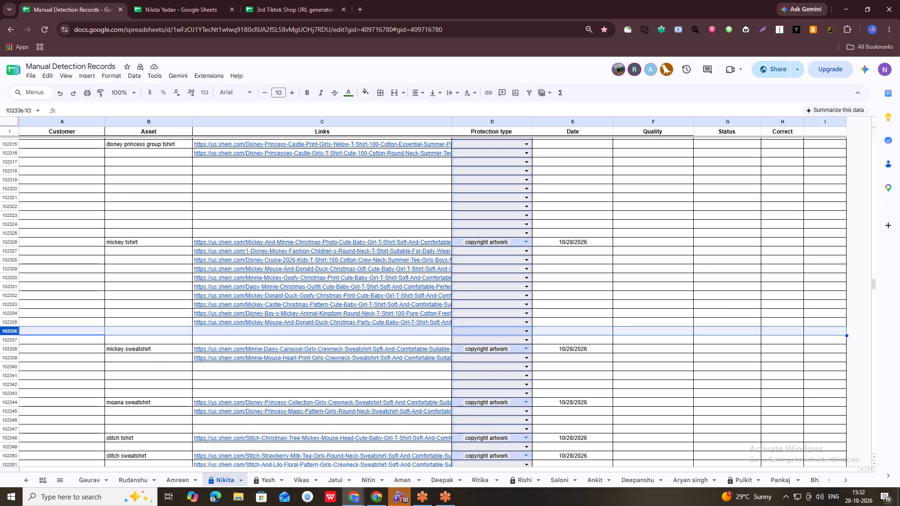
{"action": "key", "text": "Right"}
{"action": "key", "text": "Right"}
{"action": "key", "text": "ctrl+v"}
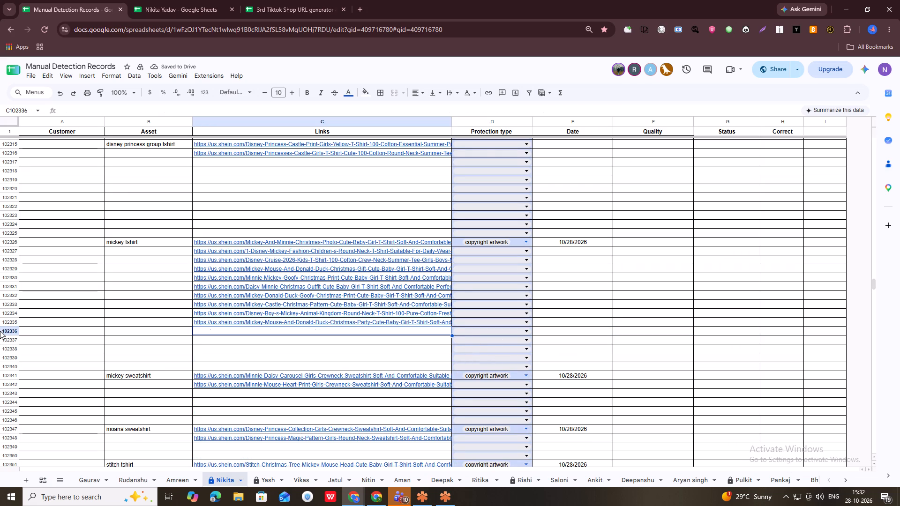
{"action": "key", "text": "Down"}
Copy the Disney Cruise 2026 1 Piece T-shirt link from the store into row 102337 of the mickey tshirt group.
{"action": "key", "text": "alt+Tab"}
{"action": "key", "text": "Right"}
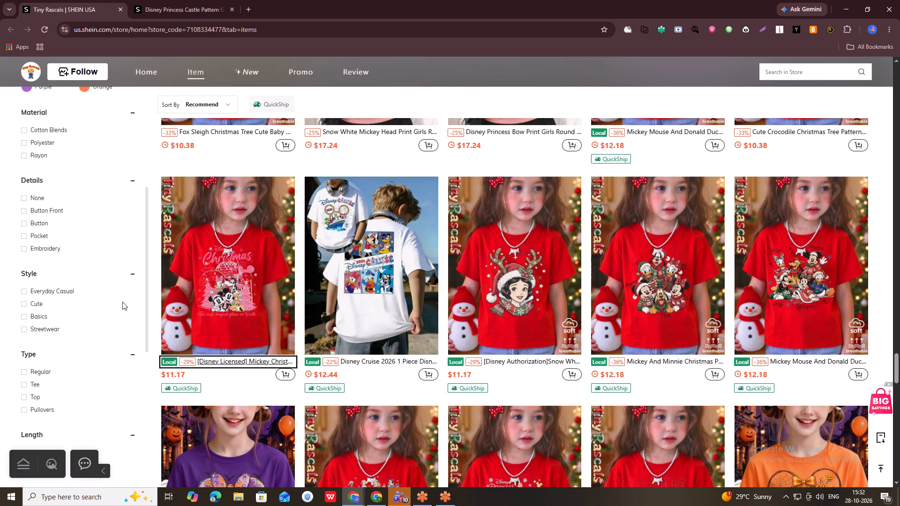
{"action": "right_click", "coordinate": [397, 365]}
{"action": "left_click", "coordinate": [452, 300]}
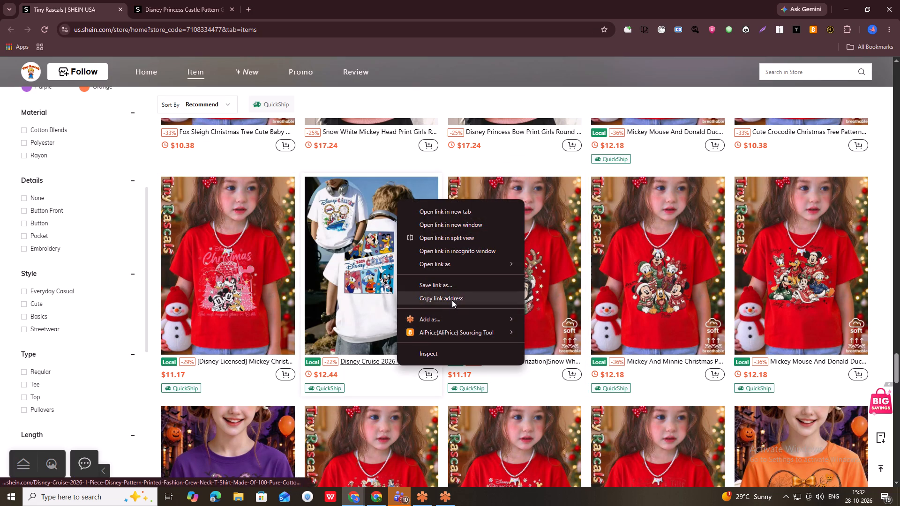
{"action": "key", "text": "alt+Tab"}
{"action": "key", "text": "ctrl+v"}
{"action": "key", "text": "Down"}
Copy the Mickey And Minnie Christmas Photo T-shirt link from the store into row 102338 of the mickey tshirt group.
{"action": "key", "text": "alt+Tab"}
{"action": "key", "text": "Down"}
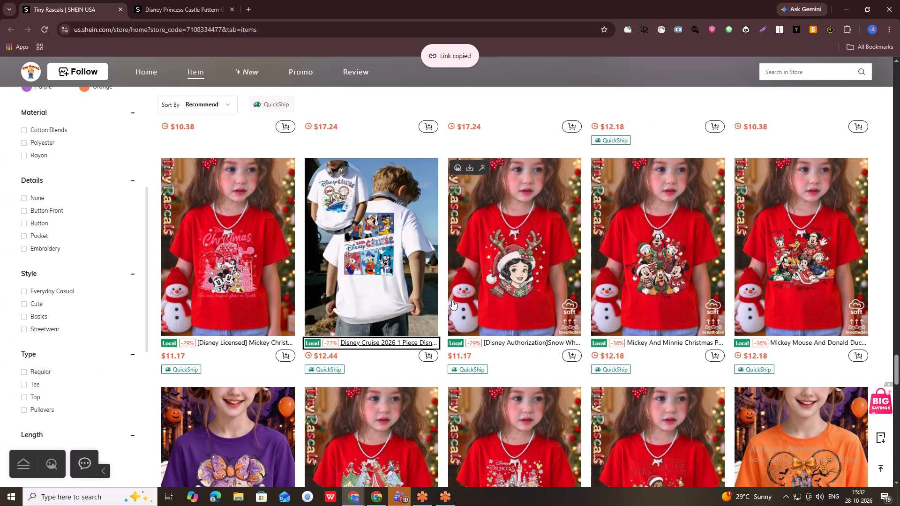
{"action": "right_click", "coordinate": [665, 343]}
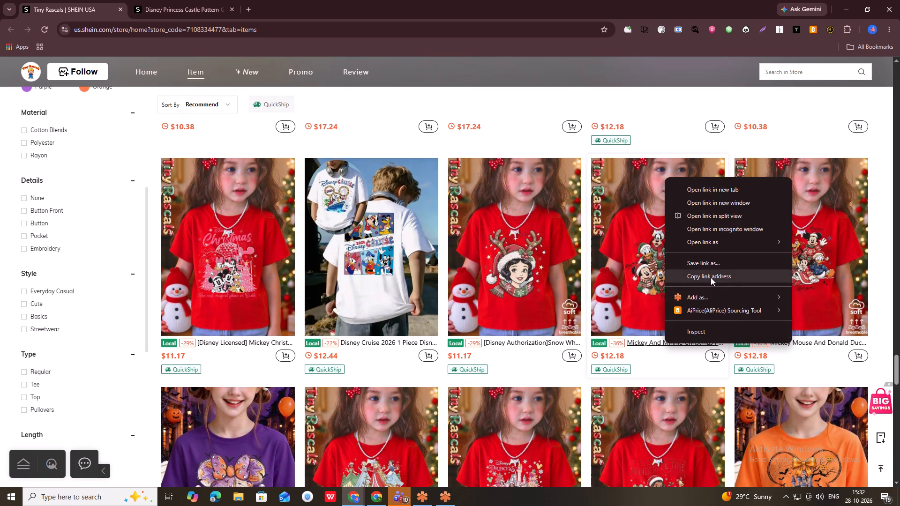
{"action": "left_click", "coordinate": [711, 276]}
{"action": "key", "text": "alt+Tab"}
{"action": "key", "text": "ctrl+v"}
{"action": "key", "text": "Down"}
Copy the Mickey Mouse And Donald Duck Christmas Photo T-shirt link from the store into row 102339 of the mickey tshirt group.
{"action": "key", "text": "alt+Tab"}
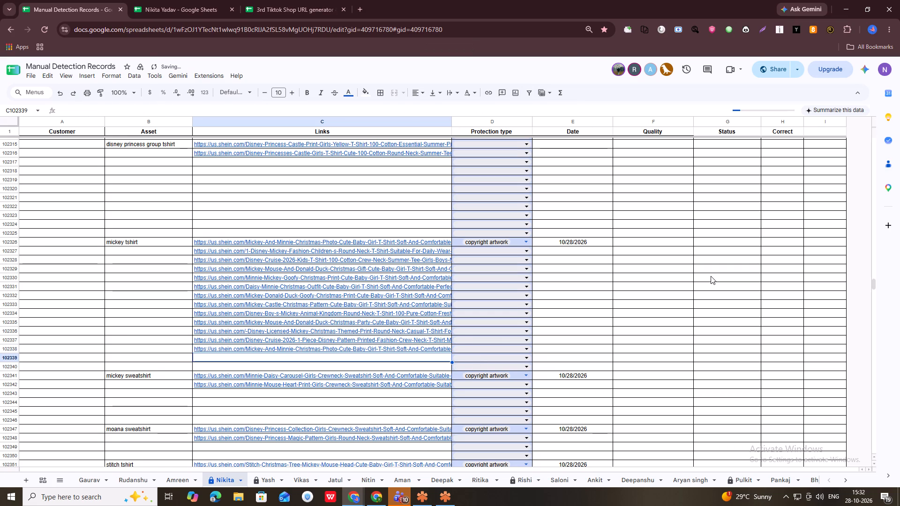
{"action": "right_click", "coordinate": [805, 345]}
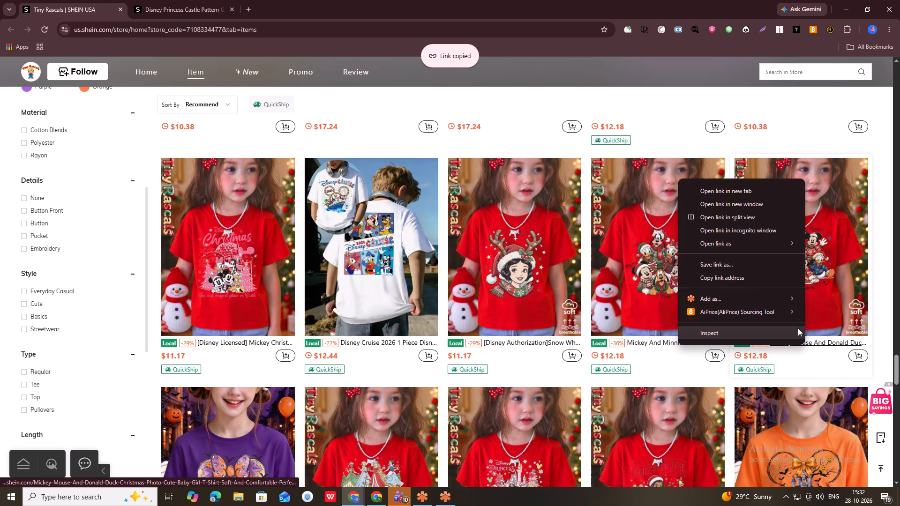
{"action": "left_click", "coordinate": [732, 280]}
{"action": "key", "text": "alt+Tab"}
{"action": "key", "text": "ctrl+v"}
{"action": "key", "text": "Down"}
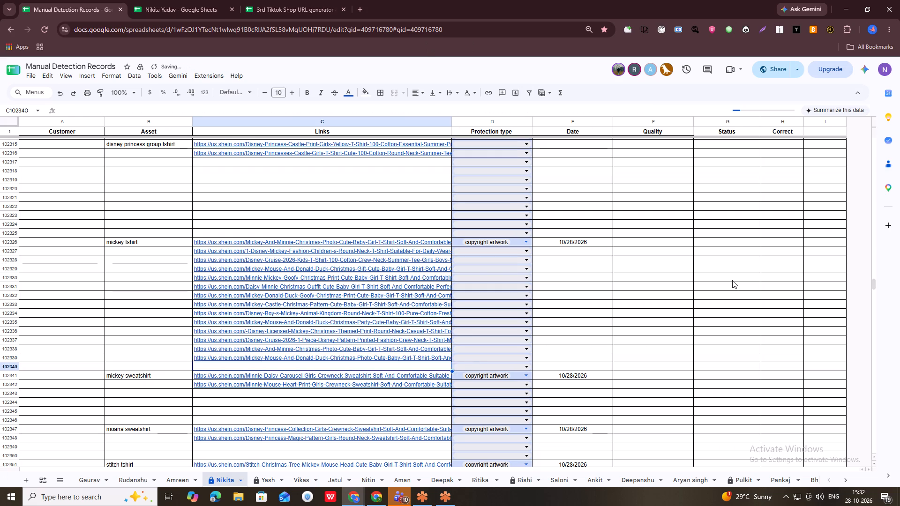
Copy the Disney Authorization Christmas Themed Princess Series T-shirt link from the store into row 102317 of the disney princess group tshirt rows.
{"action": "key", "text": "alt+Tab"}
{"action": "scroll", "coordinate": [702, 248], "scroll_direction": "down", "scroll_amount": 4}
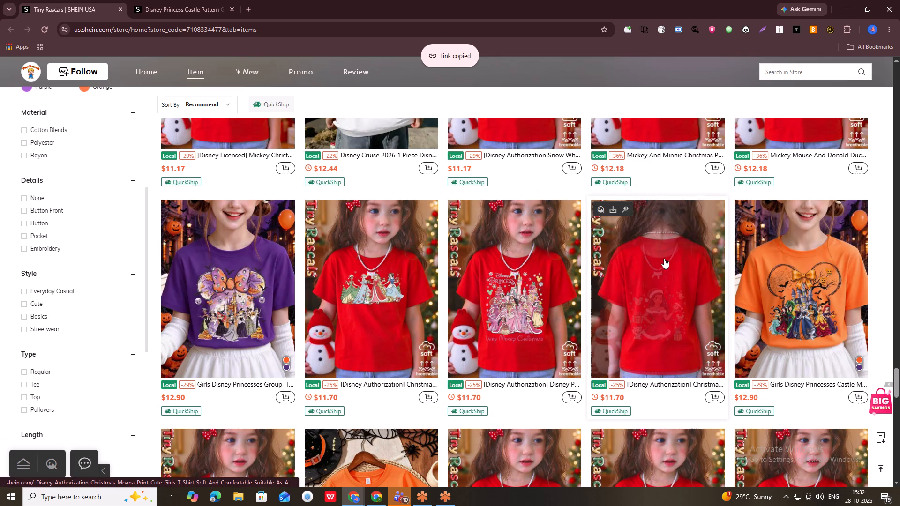
{"action": "right_click", "coordinate": [385, 385]}
{"action": "left_click", "coordinate": [424, 318]}
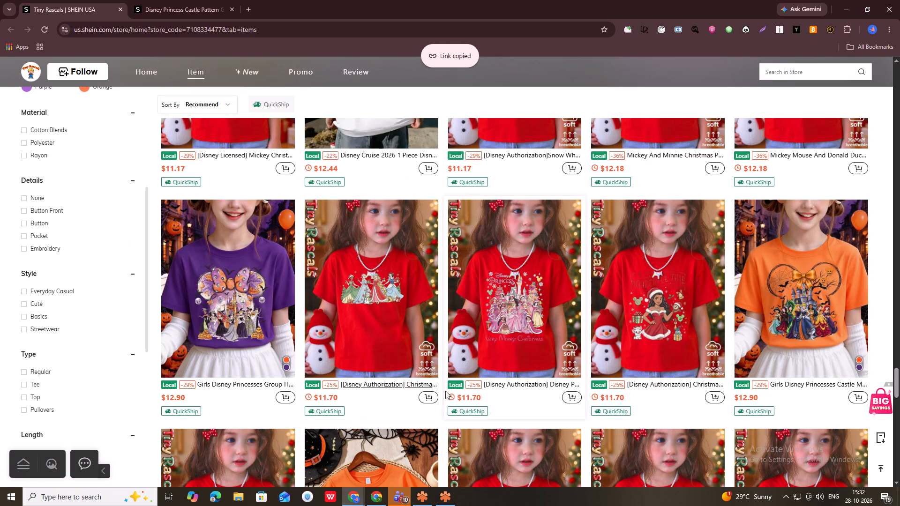
{"action": "key", "text": "alt+Tab"}
{"action": "scroll", "coordinate": [196, 359], "scroll_direction": "up", "scroll_amount": 2}
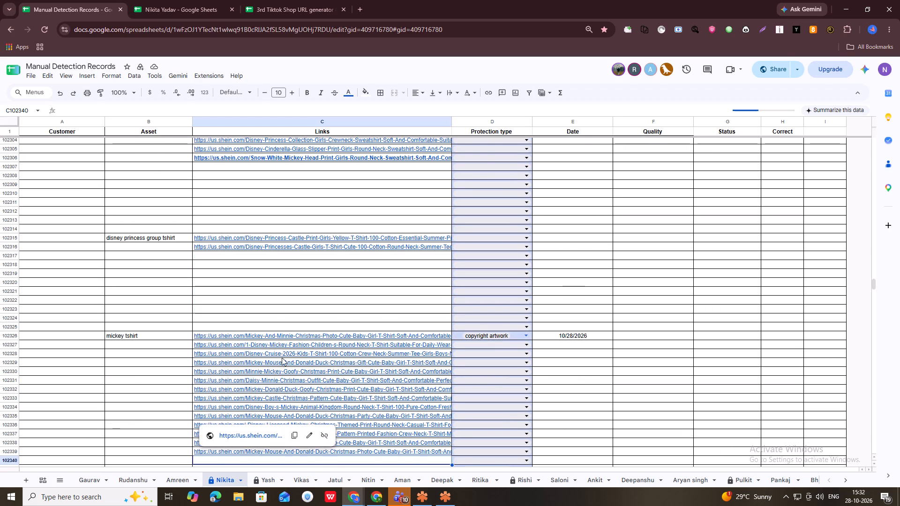
{"action": "scroll", "coordinate": [282, 357], "scroll_direction": "up", "scroll_amount": 2}
{"action": "key", "text": "alt+Tab"}
{"action": "key", "text": "alt+Tab"}
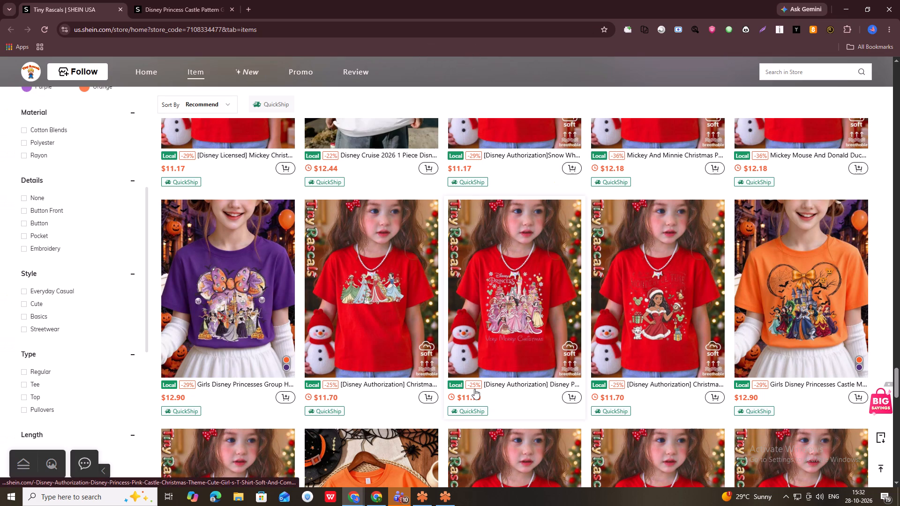
{"action": "left_click", "coordinate": [273, 349]}
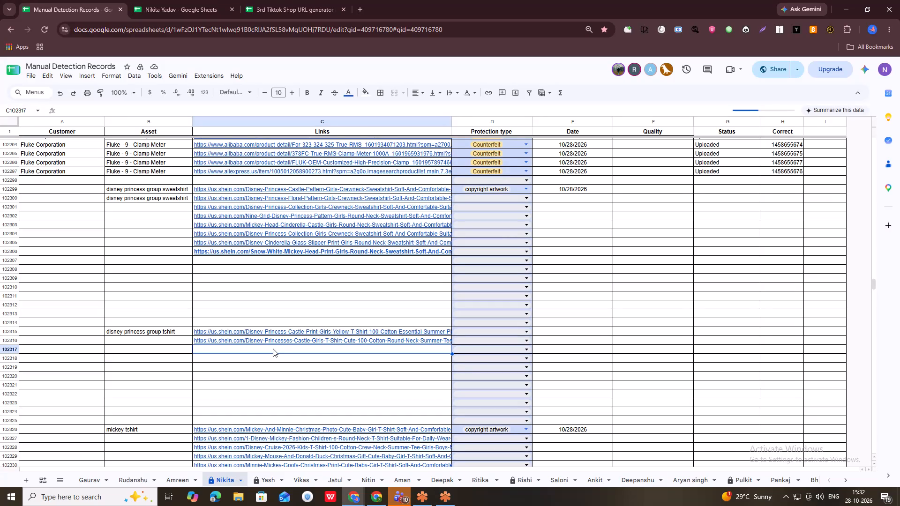
{"action": "key", "text": "ctrl+v"}
{"action": "key", "text": "alt+Tab"}
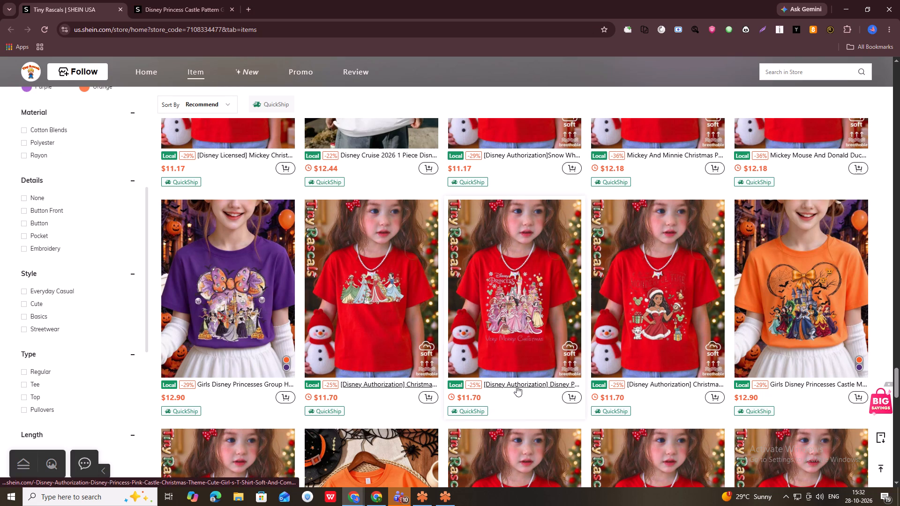
Open the Disney Authorization Disney Princess Pink Castle Christmas T-shirt listing in a background tab.
{"action": "middle_click", "coordinate": [538, 310]}
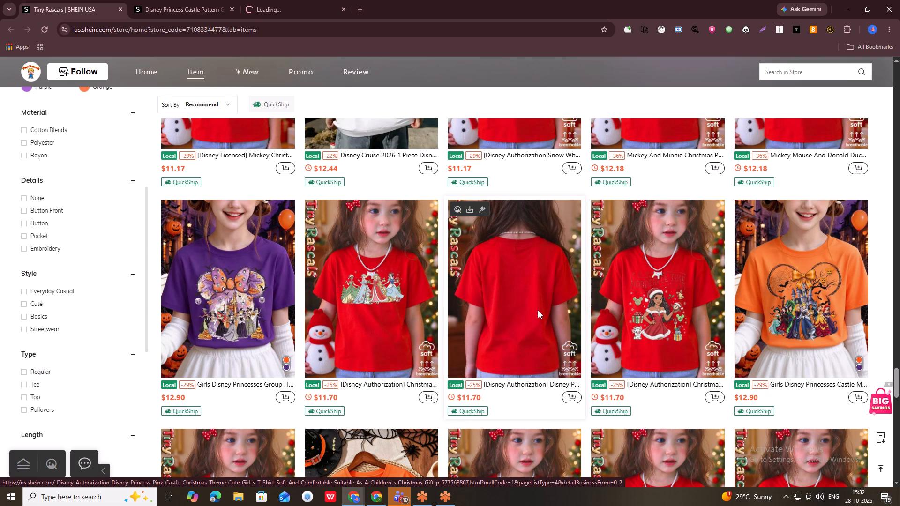
Copy the Christmas Moana T-shirt link from the store and insert three blank rows at row 102350, below the moana sweatshirt group.
{"action": "right_click", "coordinate": [670, 382]}
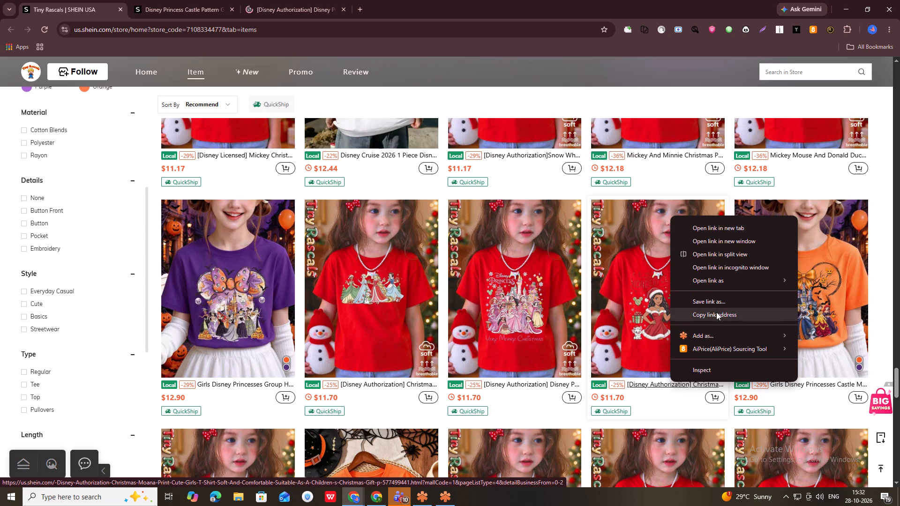
{"action": "left_click", "coordinate": [716, 312]}
{"action": "key", "text": "alt+Tab"}
{"action": "scroll", "coordinate": [257, 375], "scroll_direction": "down", "scroll_amount": 4}
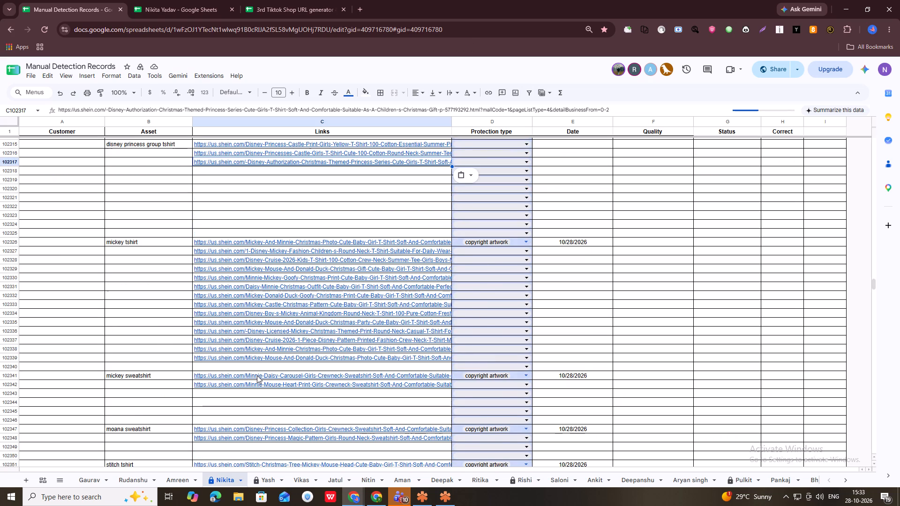
{"action": "scroll", "coordinate": [254, 396], "scroll_direction": "down", "scroll_amount": 1}
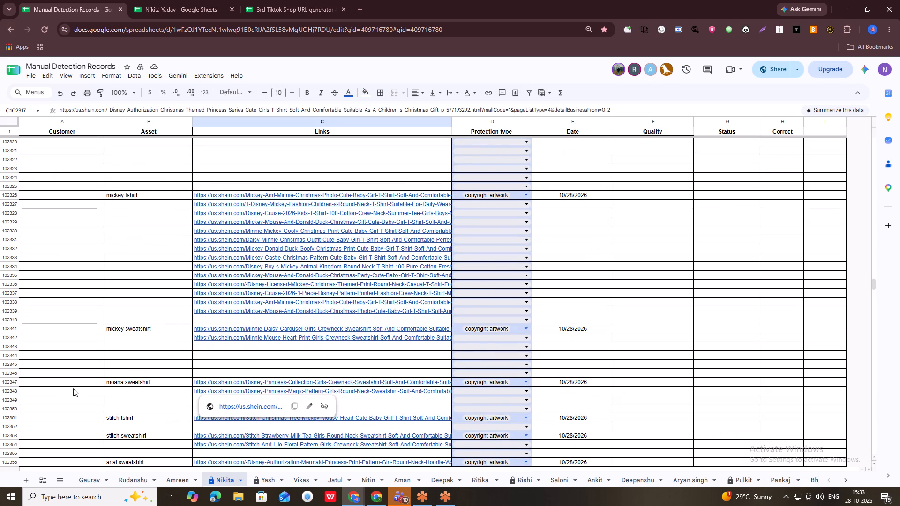
{"action": "scroll", "coordinate": [74, 388], "scroll_direction": "down", "scroll_amount": 1}
{"action": "left_click", "coordinate": [0, 361]}
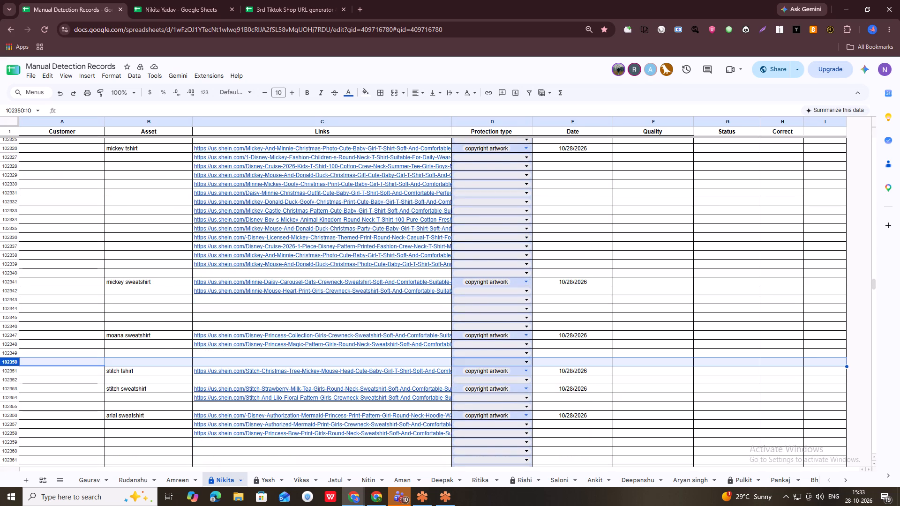
{"action": "key", "text": "ctrl+alt+equal"}
{"action": "key", "text": "ctrl+alt+equal"}
{"action": "key", "text": "ctrl+alt+equal"}
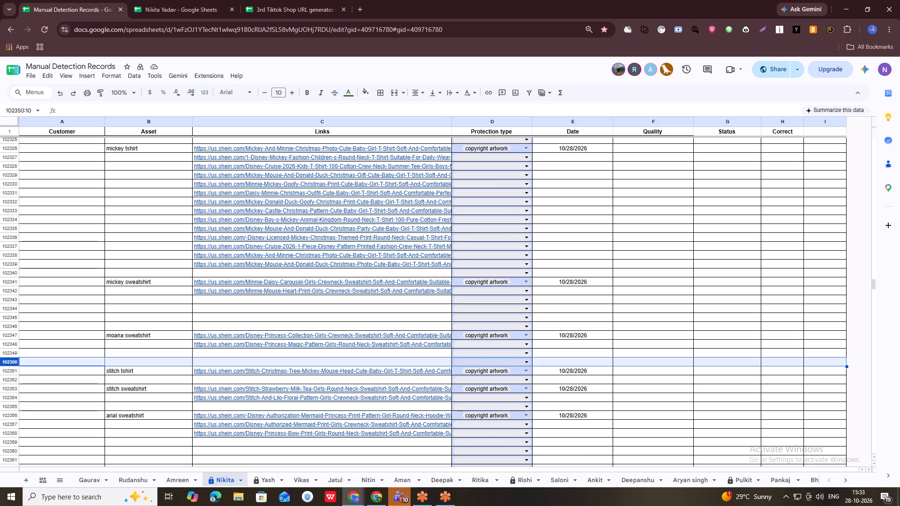
Paste the copied Moana T-shirt link into row 102351 and label its asset "moana tshirt".
{"action": "key", "text": "Right"}
{"action": "key", "text": "Right"}
{"action": "key", "text": "Right"}
{"action": "key", "text": "Left"}
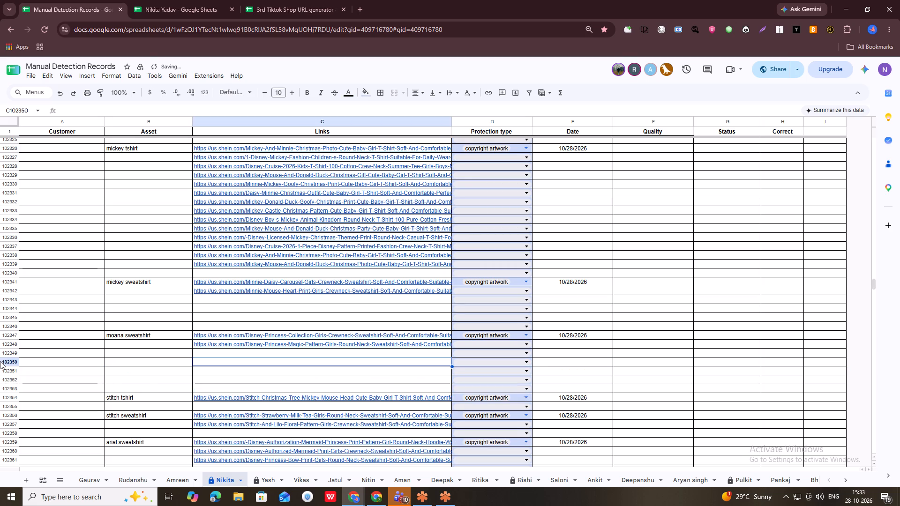
{"action": "key", "text": "Down"}
{"action": "key", "text": "ctrl+v"}
{"action": "key", "text": "Left"}
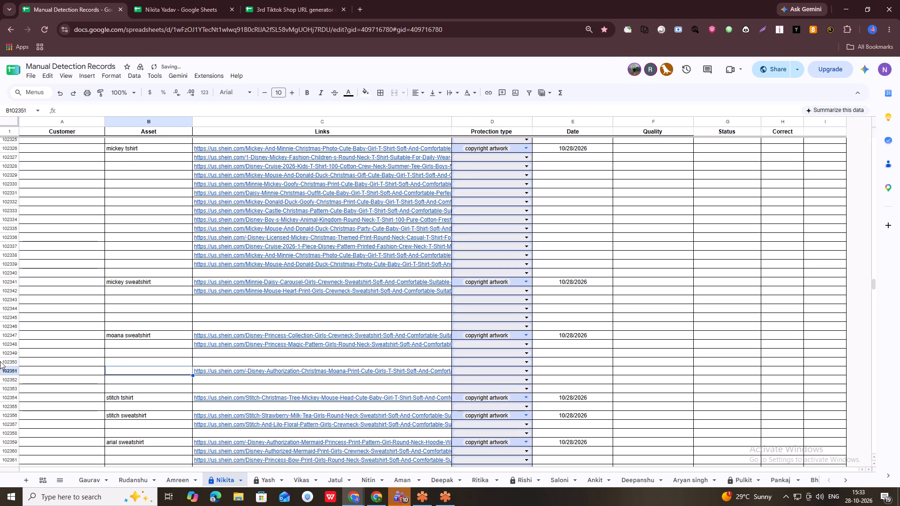
{"action": "type", "text": "moana tshirt"}
{"action": "key", "text": "Right"}
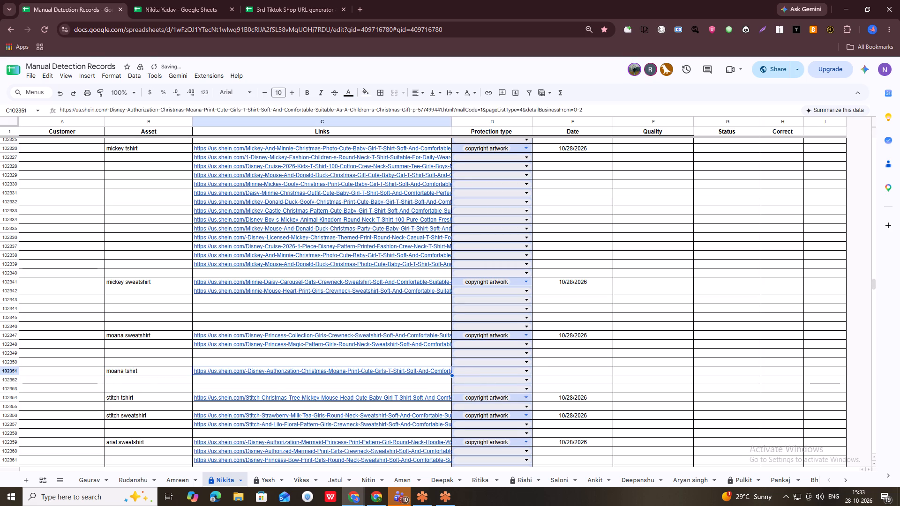
Copy the Girls Disney Princesses Castle Mouse Ear Bow Halloween T-shirt link from the store into row 102318 of the disney princess group tshirt rows.
{"action": "key", "text": "alt+Tab"}
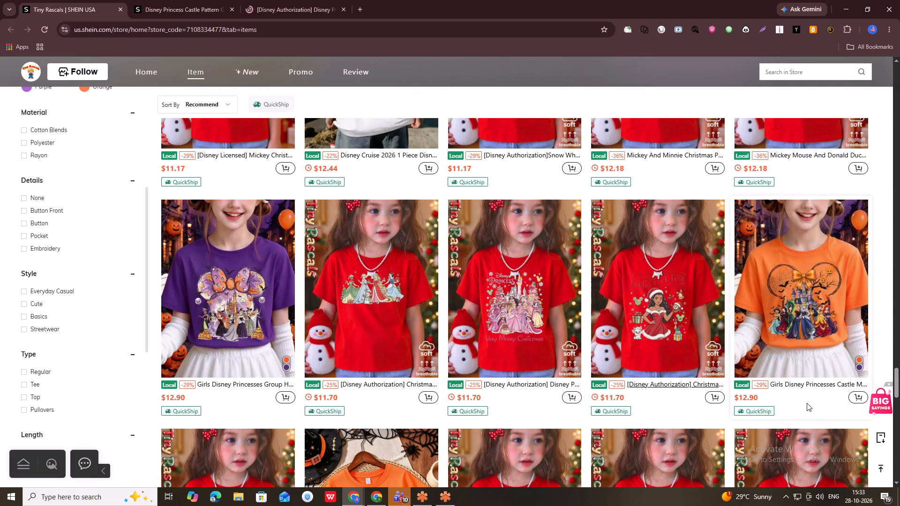
{"action": "right_click", "coordinate": [801, 383]}
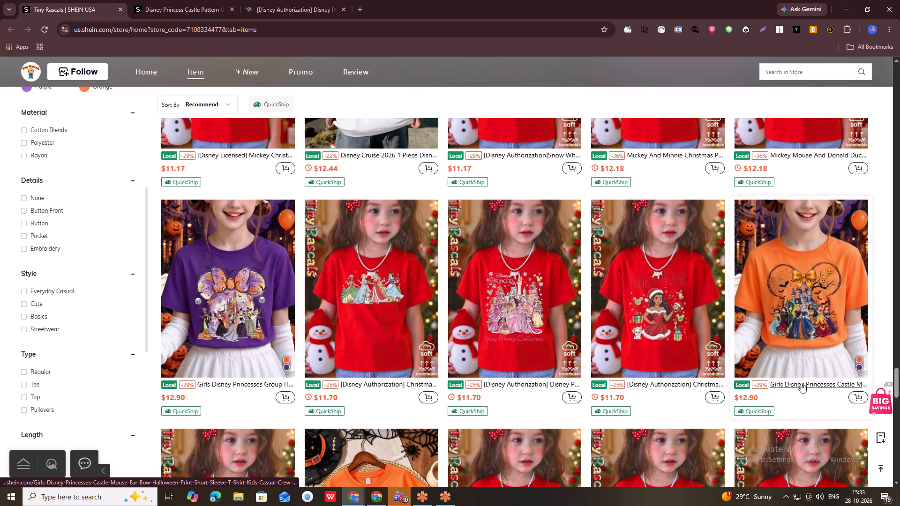
{"action": "left_click", "coordinate": [712, 313]}
{"action": "key", "text": "alt+Tab"}
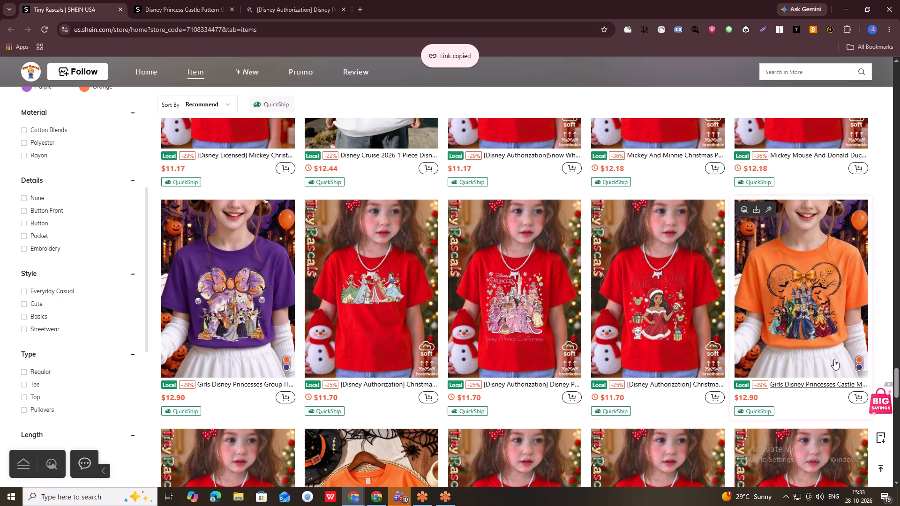
{"action": "scroll", "coordinate": [222, 306], "scroll_direction": "up", "scroll_amount": 5}
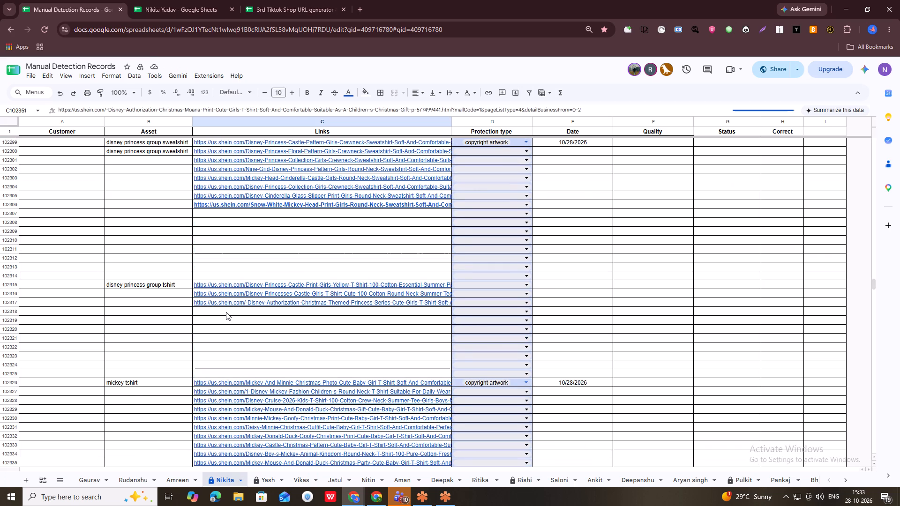
{"action": "left_click", "coordinate": [226, 312]}
{"action": "key", "text": "ctrl+v"}
{"action": "left_click", "coordinate": [244, 322]}
Copy the Mickey Minnie Donald Duck Goofy Daisy Christmas Pattern T-shirt link into row 102340, inserting five blank rows there to extend the mickey tshirt group.
{"action": "key", "text": "alt+Tab"}
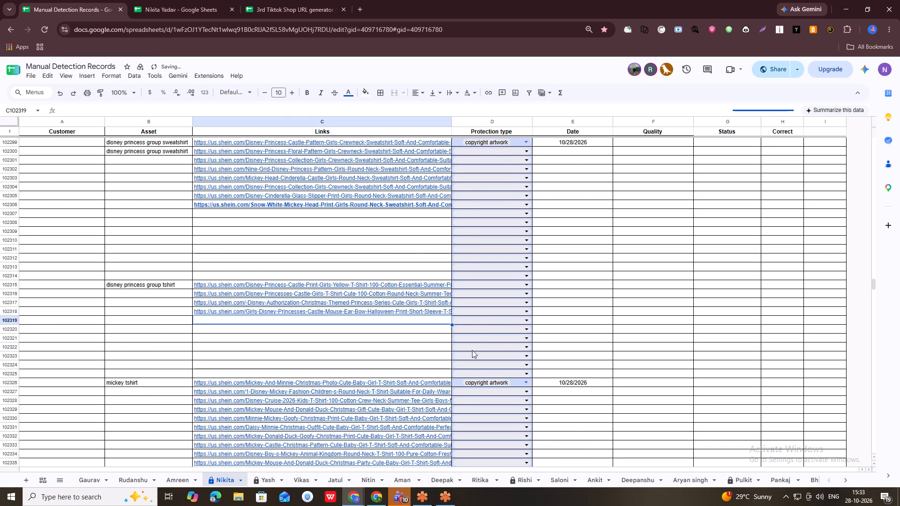
{"action": "scroll", "coordinate": [482, 340], "scroll_direction": "down", "scroll_amount": 6}
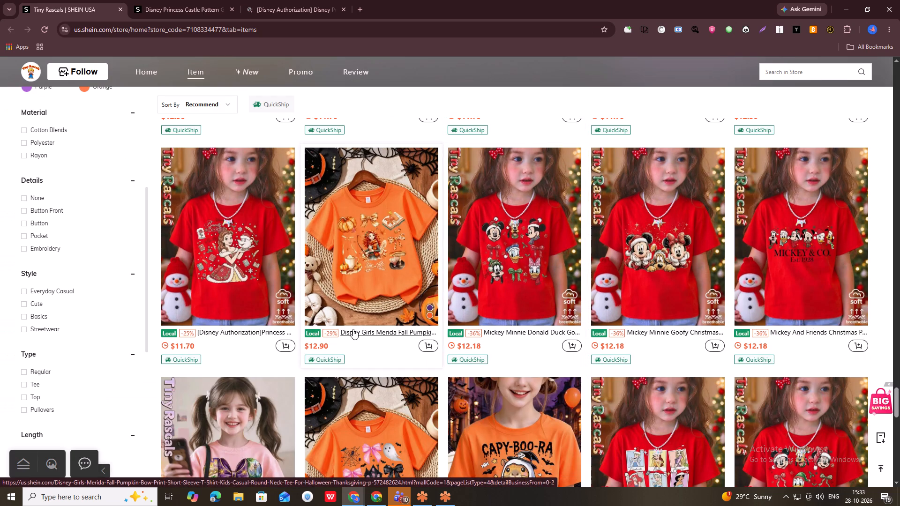
{"action": "right_click", "coordinate": [523, 332]}
{"action": "left_click", "coordinate": [555, 266]}
{"action": "key", "text": "alt+Tab"}
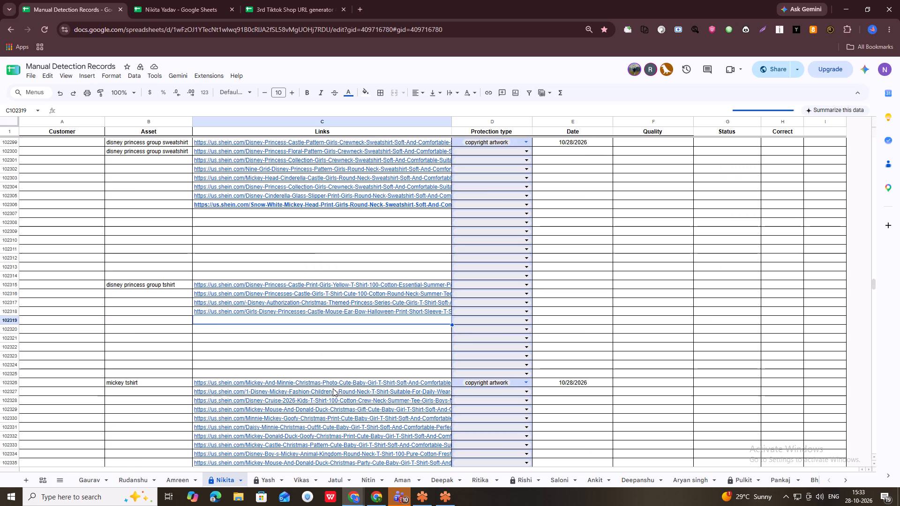
{"action": "scroll", "coordinate": [322, 379], "scroll_direction": "down", "scroll_amount": 6}
{"action": "scroll", "coordinate": [322, 379], "scroll_direction": "up", "scroll_amount": 3}
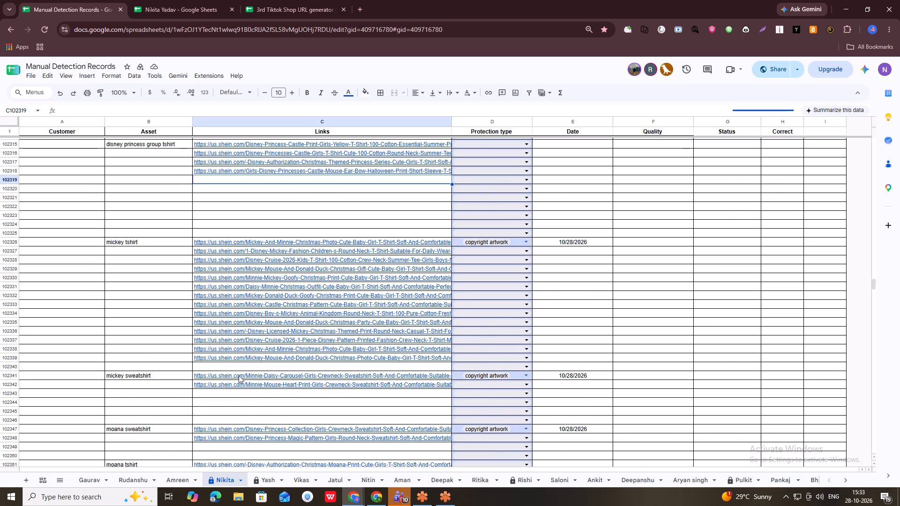
{"action": "left_click", "coordinate": [0, 363]}
{"action": "key", "text": "ctrl+alt+equal"}
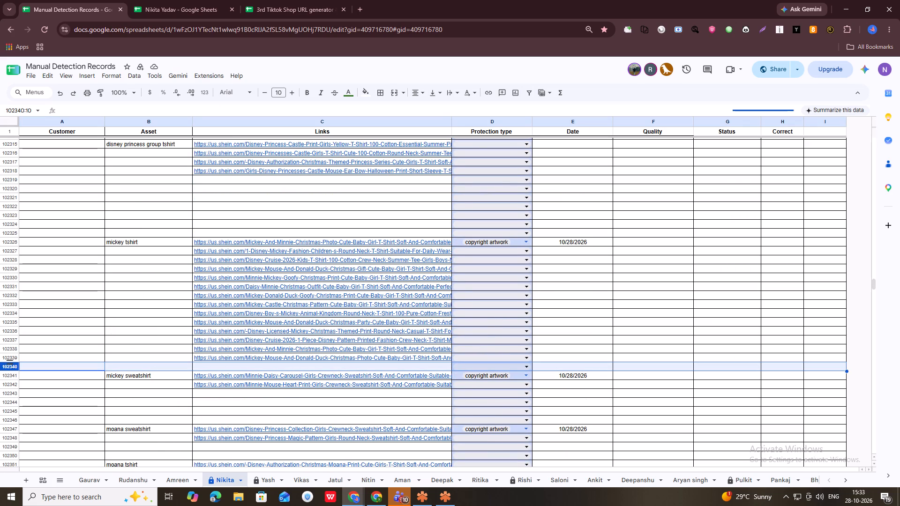
{"action": "key", "text": "ctrl+alt+equal"}
{"action": "key", "text": "ctrl+alt+equal"}
{"action": "key", "text": "ctrl+alt+equal"}
{"action": "key", "text": "ctrl+alt+equal"}
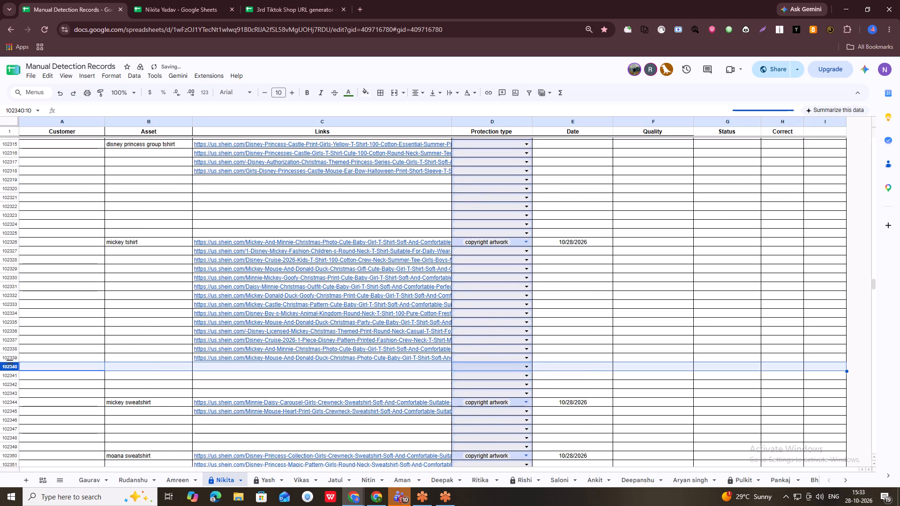
{"action": "key", "text": "Right"}
{"action": "key", "text": "Right"}
{"action": "key", "text": "ctrl+v"}
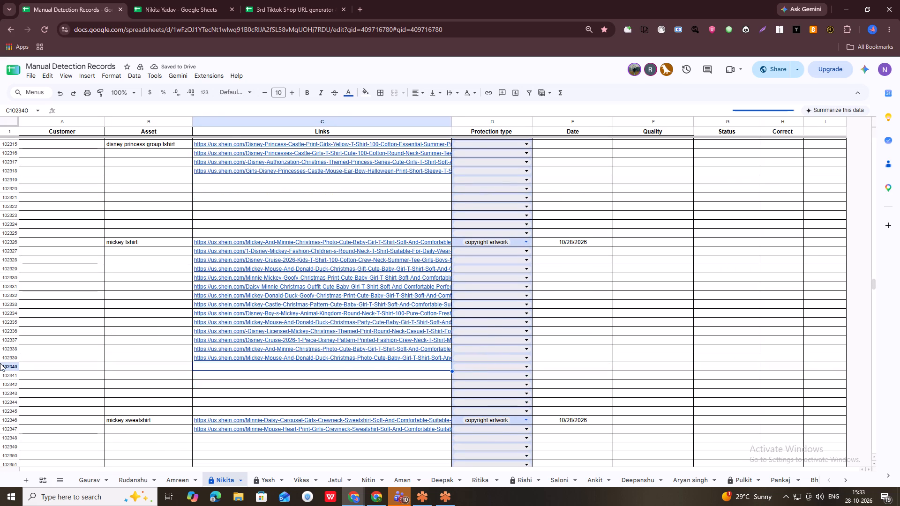
Copy the Mickey Minnie Goofy Christmas Photo T-shirt link from the store into row 102341 of the mickey tshirt group.
{"action": "key", "text": "Down"}
{"action": "key", "text": "alt+Tab"}
{"action": "key", "text": "Right"}
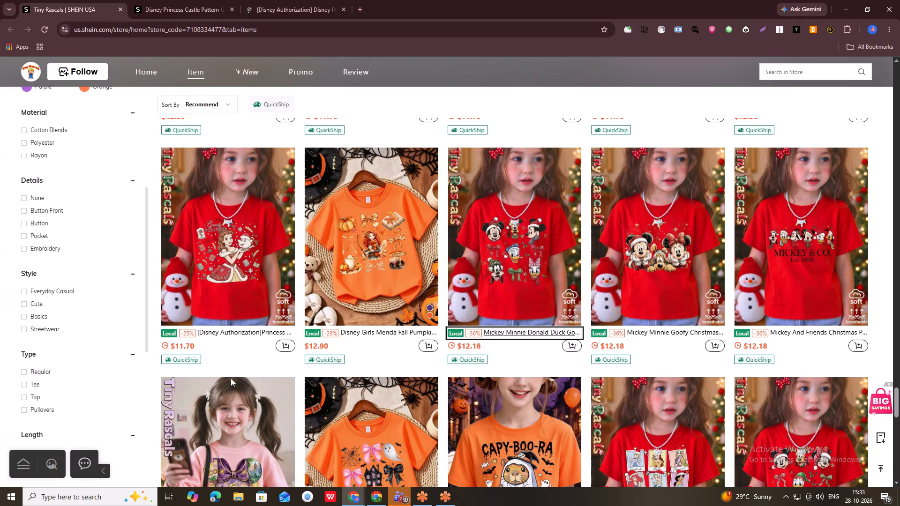
{"action": "right_click", "coordinate": [650, 336]}
{"action": "left_click", "coordinate": [693, 270]}
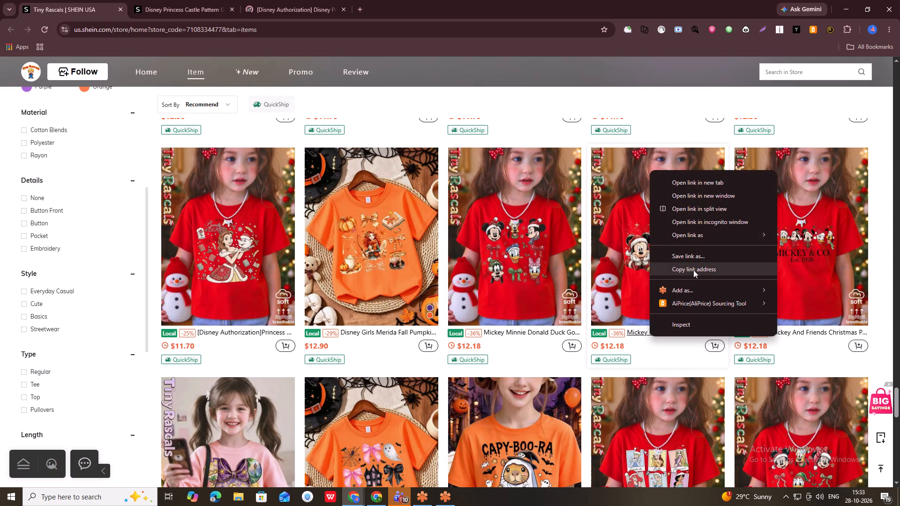
{"action": "key", "text": "alt+Tab"}
{"action": "key", "text": "ctrl+v"}
Copy the Mickey And Friends Christmas Pattern T-shirt link from the store into row 102342 of the mickey tshirt group.
{"action": "key", "text": "Down"}
{"action": "key", "text": "alt+Tab"}
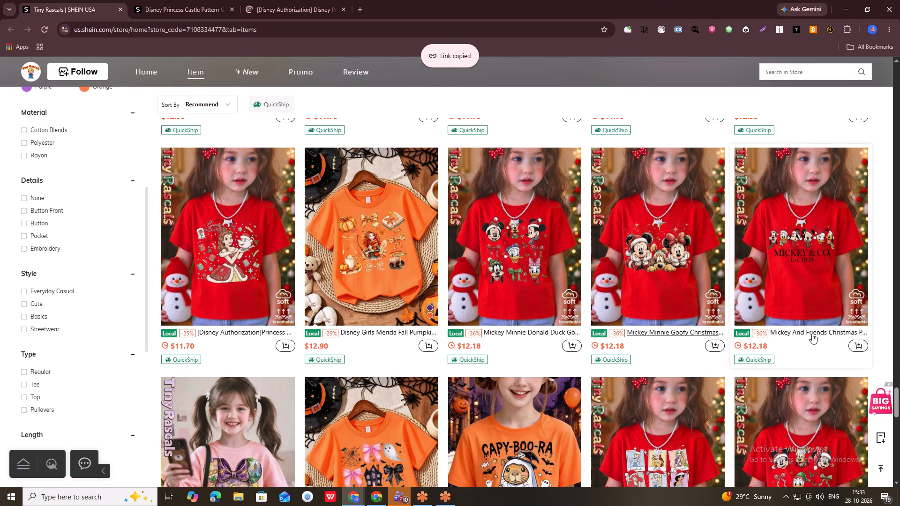
{"action": "right_click", "coordinate": [812, 334]}
{"action": "left_click", "coordinate": [714, 267]}
{"action": "key", "text": "alt+Tab"}
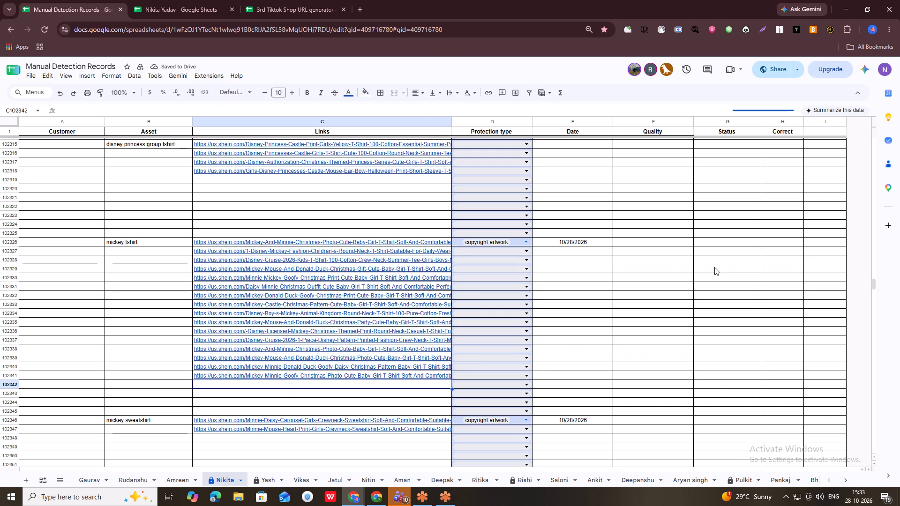
{"action": "key", "text": "ctrl+v"}
Copy the Mickey Minnie Donald Duck Goofy Christmas Cartoon T-shirt link from the store into row 102343 of the mickey tshirt group.
{"action": "key", "text": "Down"}
{"action": "key", "text": "alt+Tab"}
{"action": "scroll", "coordinate": [634, 300], "scroll_direction": "down", "scroll_amount": 4}
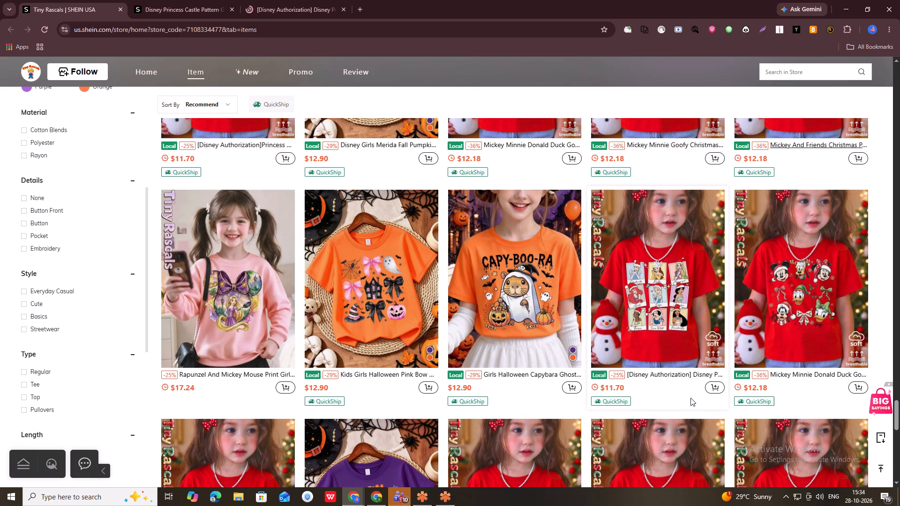
{"action": "right_click", "coordinate": [806, 377]}
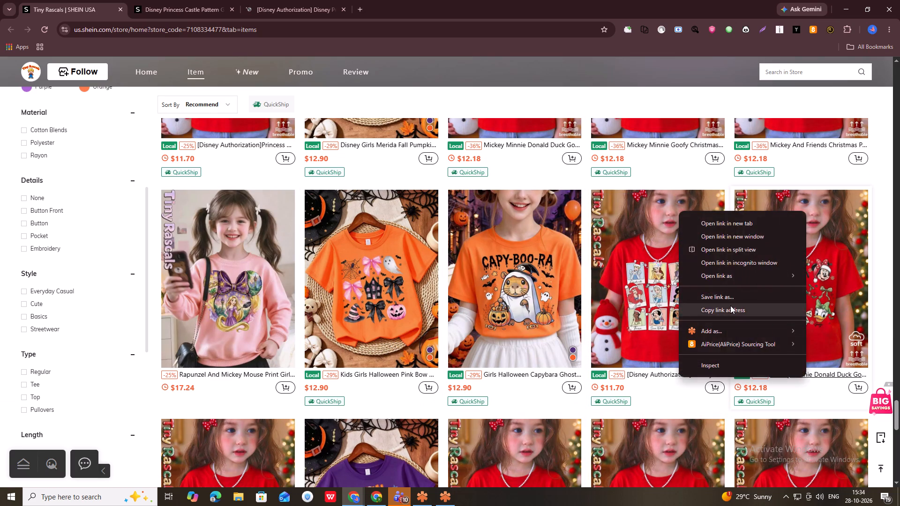
{"action": "left_click", "coordinate": [730, 305]}
{"action": "key", "text": "alt+Tab"}
{"action": "key", "text": "ctrl+v"}
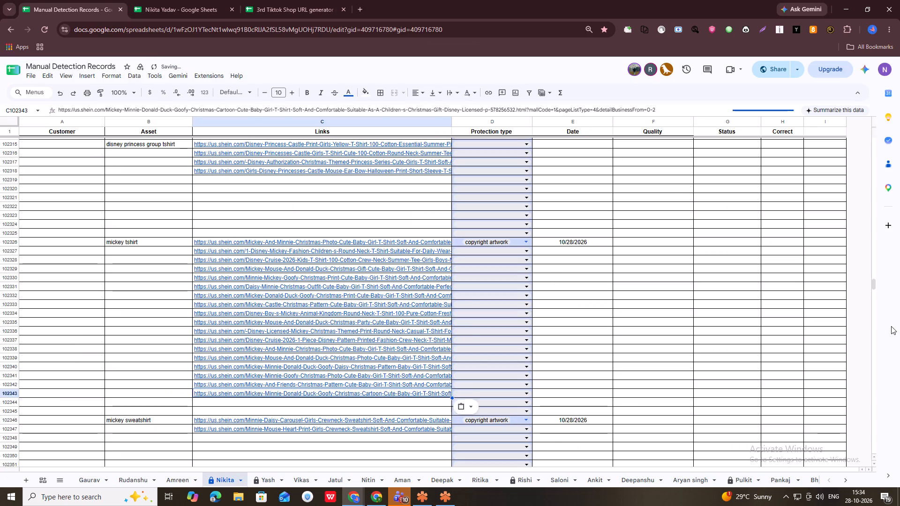
Copy the Disney Princess Photo Frame T-shirt link from the store into row 102368 and enter the asset as arial tshirt.
{"action": "key", "text": "Down"}
{"action": "key", "text": "alt+Tab"}
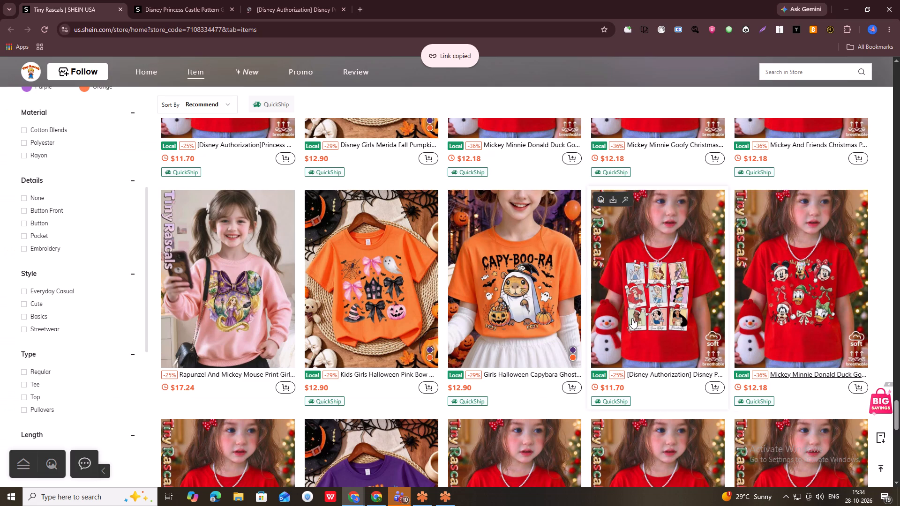
{"action": "scroll", "coordinate": [676, 378], "scroll_direction": "down", "scroll_amount": 4}
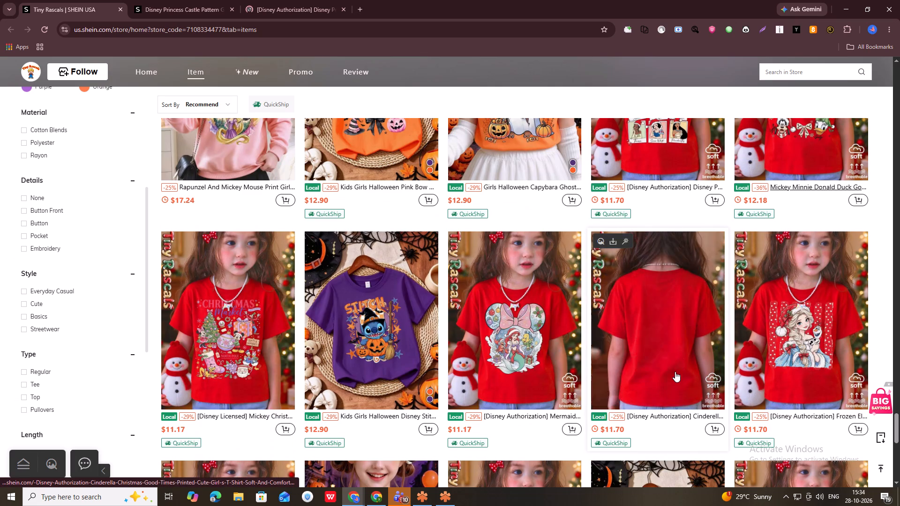
{"action": "scroll", "coordinate": [615, 432], "scroll_direction": "up", "scroll_amount": 4}
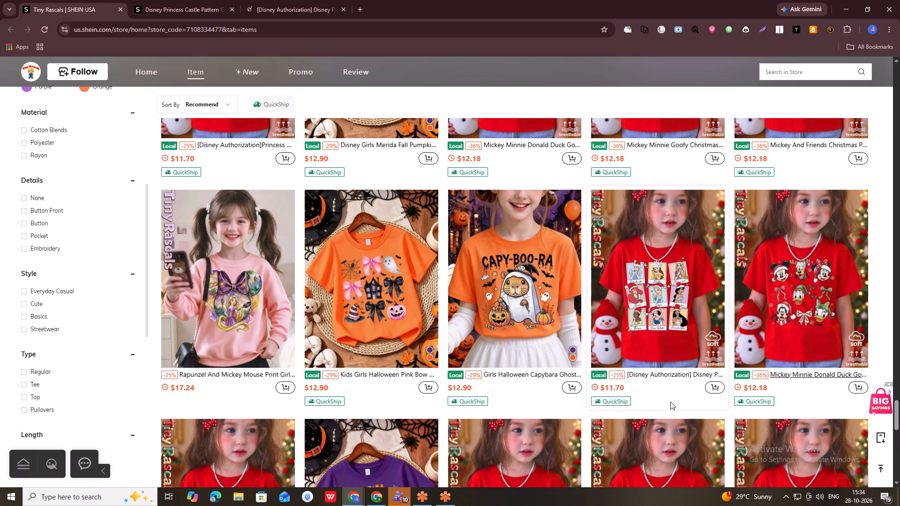
{"action": "right_click", "coordinate": [662, 373]}
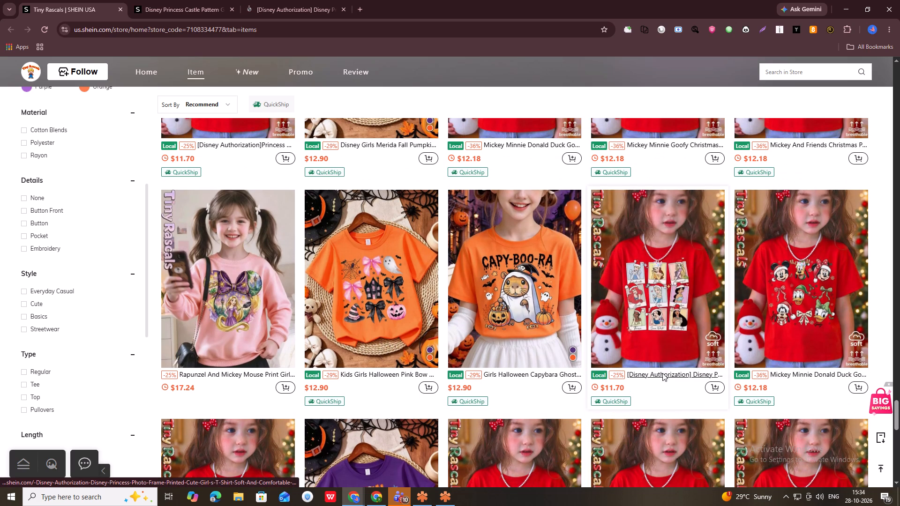
{"action": "left_click", "coordinate": [695, 304]}
{"action": "key", "text": "alt+Tab"}
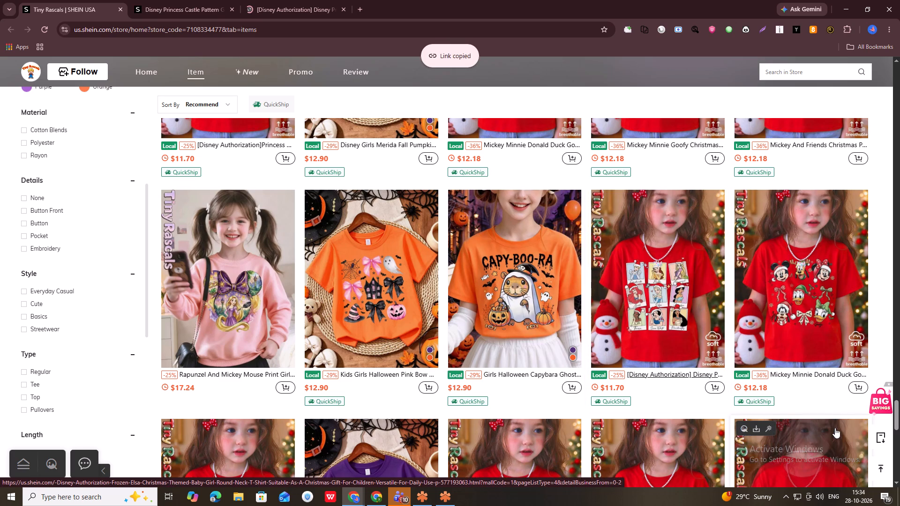
{"action": "scroll", "coordinate": [417, 366], "scroll_direction": "down", "scroll_amount": 5}
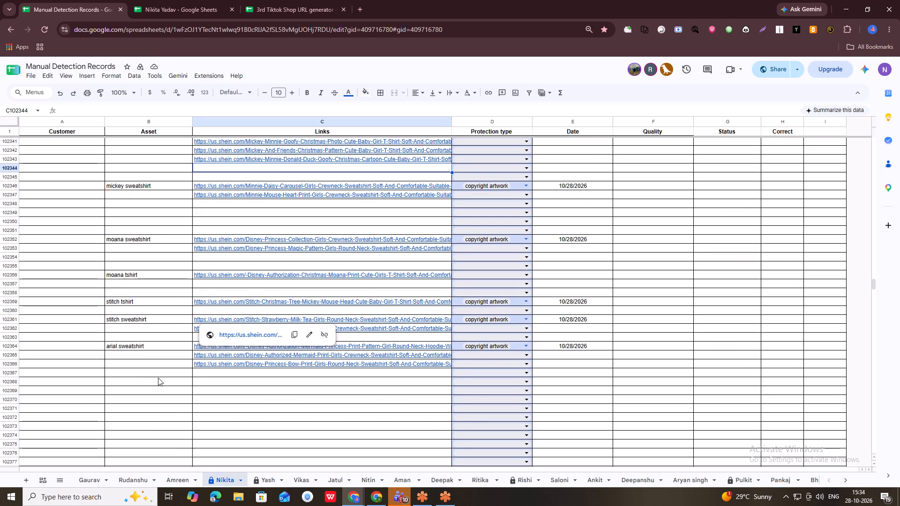
{"action": "key", "text": "alt+Tab"}
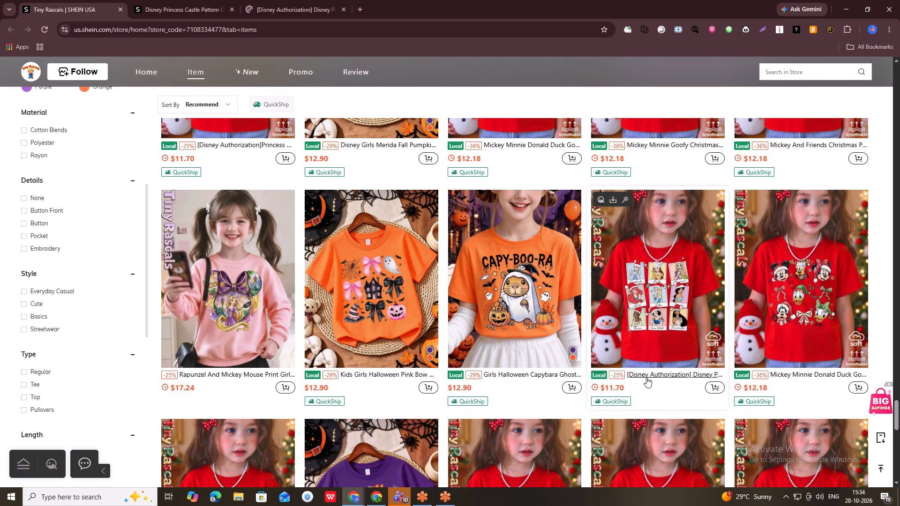
{"action": "key", "text": "alt+Tab"}
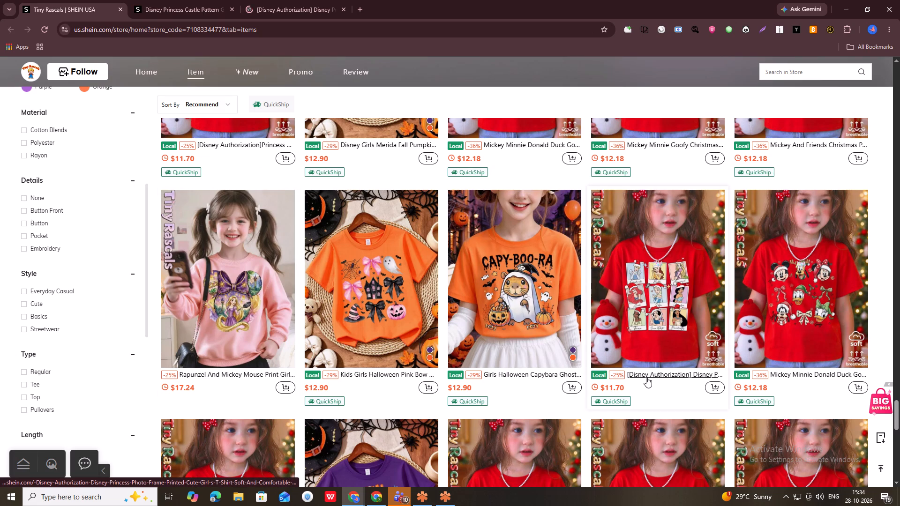
{"action": "left_click", "coordinate": [225, 385]}
{"action": "key", "text": "ctrl+v"}
{"action": "left_click", "coordinate": [165, 382]}
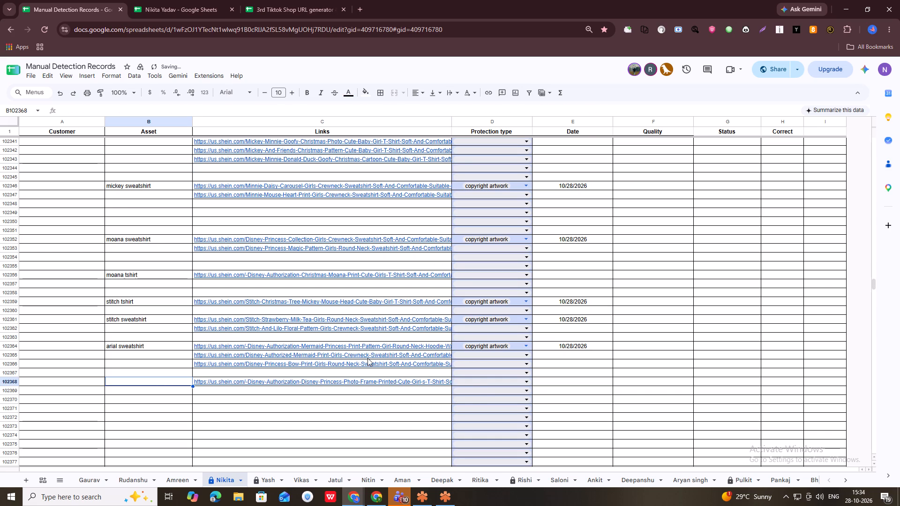
{"action": "type", "text": "ari"}
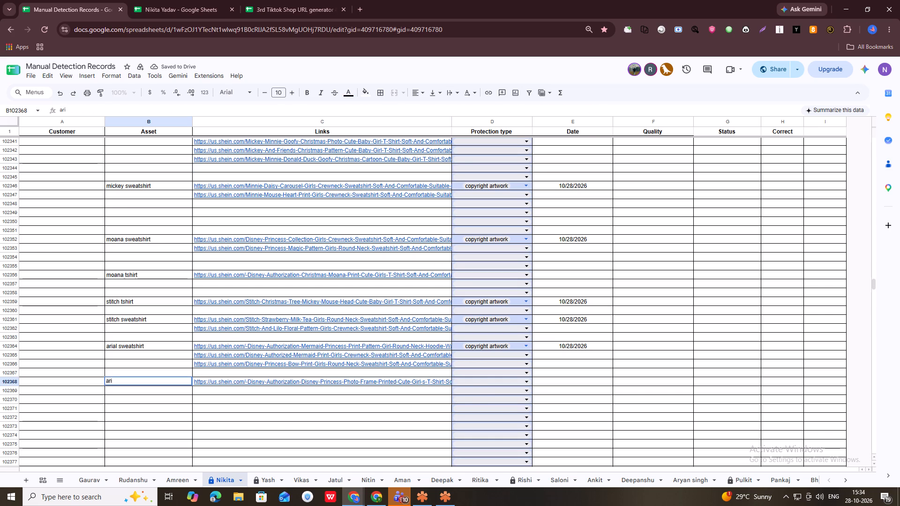
{"action": "type", "text": "al tshirt"}
{"action": "key", "text": "Down"}
{"action": "key", "text": "Right"}
Copy the Disney Licensed Mickey Christmas Themed T-shirt link into row 102344 of the mickey tshirt group, inserting three blank rows there.
{"action": "key", "text": "alt+Tab"}
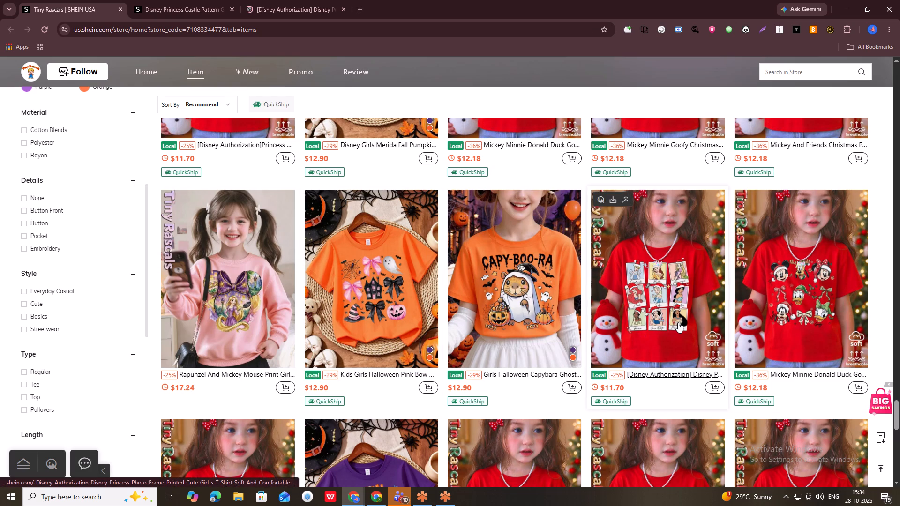
{"action": "scroll", "coordinate": [698, 337], "scroll_direction": "down", "scroll_amount": 4}
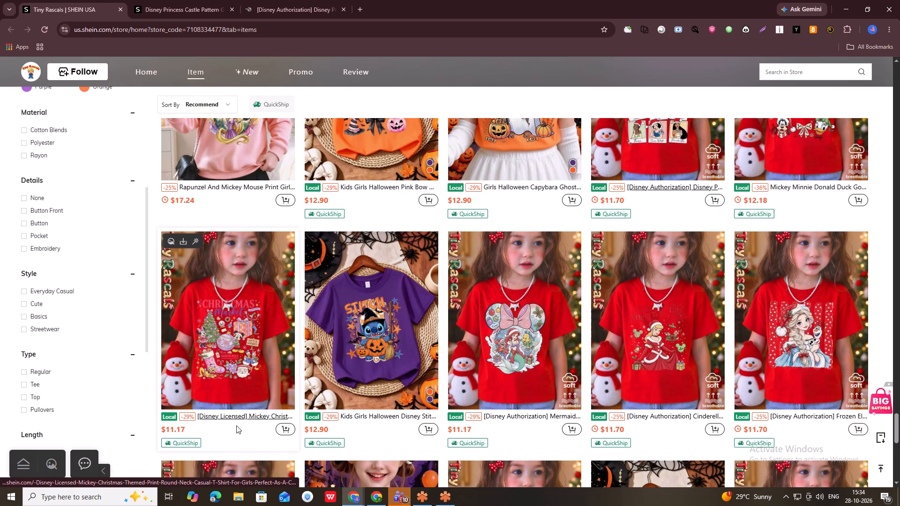
{"action": "right_click", "coordinate": [234, 418]}
{"action": "left_click", "coordinate": [295, 348]}
{"action": "key", "text": "alt+Tab"}
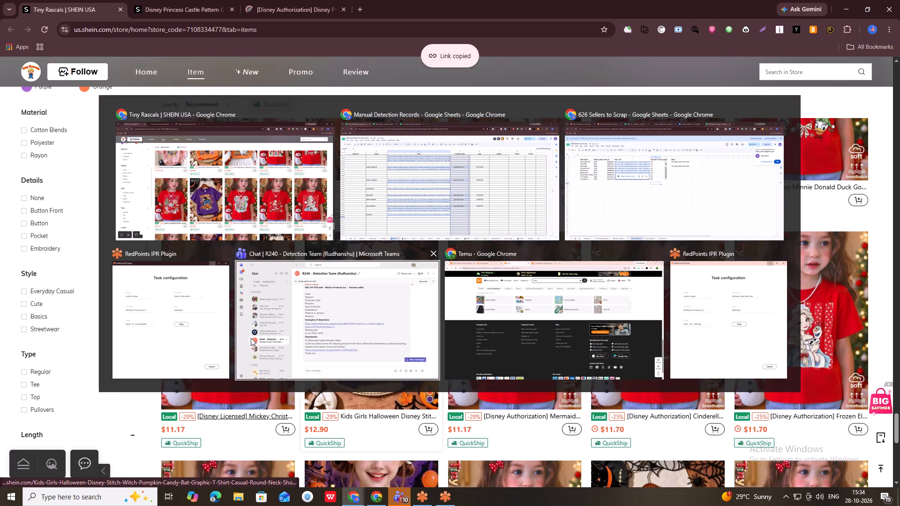
{"action": "scroll", "coordinate": [242, 324], "scroll_direction": "up", "scroll_amount": 4}
{"action": "left_click", "coordinate": [0, 356]}
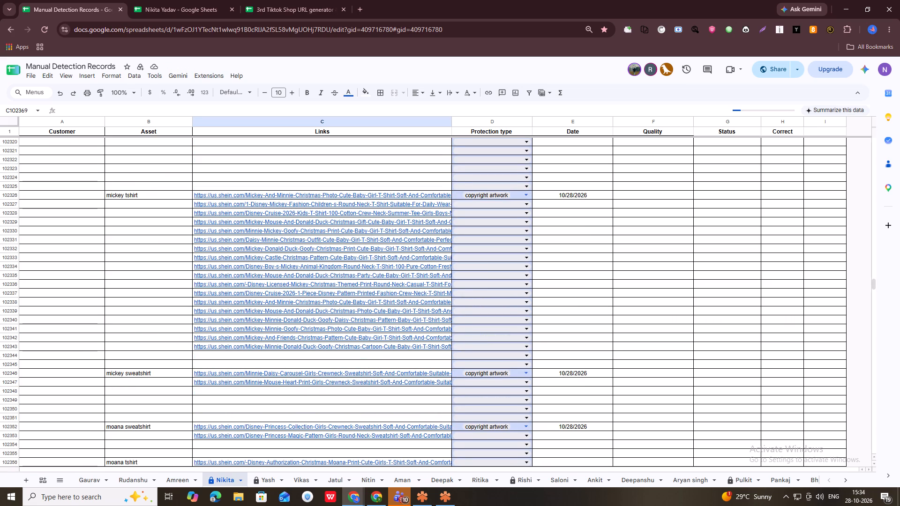
{"action": "key", "text": "ctrl+alt+equal"}
{"action": "key", "text": "ctrl+alt+equal"}
{"action": "key", "text": "ctrl+alt+equal"}
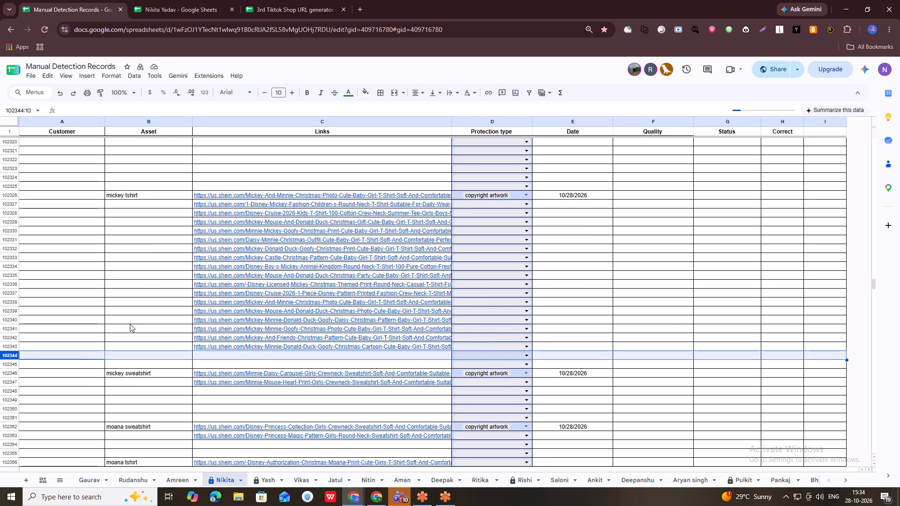
{"action": "key", "text": "Right"}
{"action": "key", "text": "Right"}
{"action": "key", "text": "ctrl+v"}
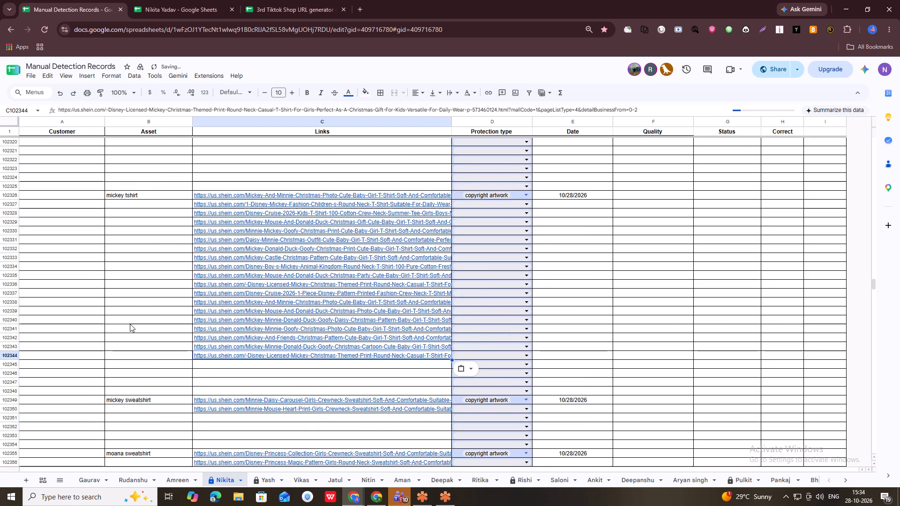
Copy the Mermaid Christmas Themed T-shirt link from the store into row 102372 of the arial tshirt group.
{"action": "key", "text": "Down"}
{"action": "key", "text": "alt+Tab"}
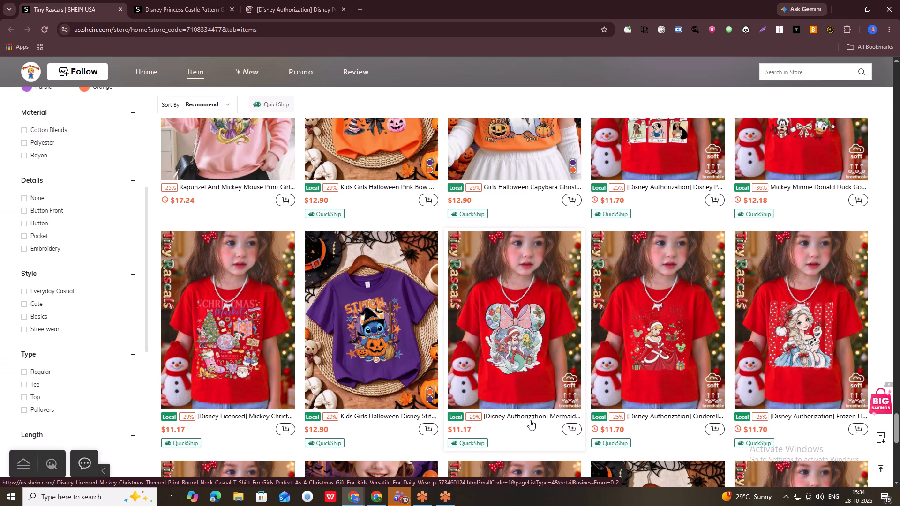
{"action": "right_click", "coordinate": [530, 420]}
{"action": "left_click", "coordinate": [579, 351]}
{"action": "key", "text": "alt+Tab"}
{"action": "scroll", "coordinate": [303, 402], "scroll_direction": "down", "scroll_amount": 3}
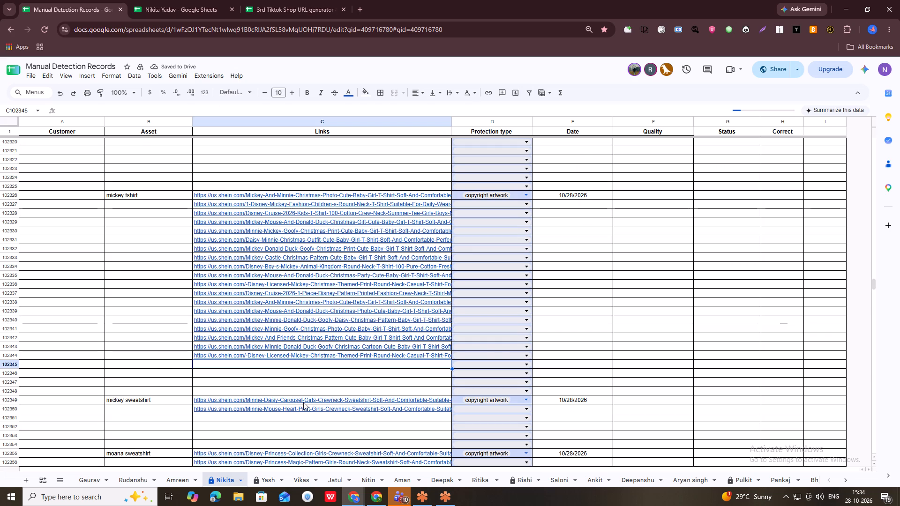
{"action": "scroll", "coordinate": [265, 411], "scroll_direction": "down", "scroll_amount": 1}
{"action": "left_click", "coordinate": [260, 420]}
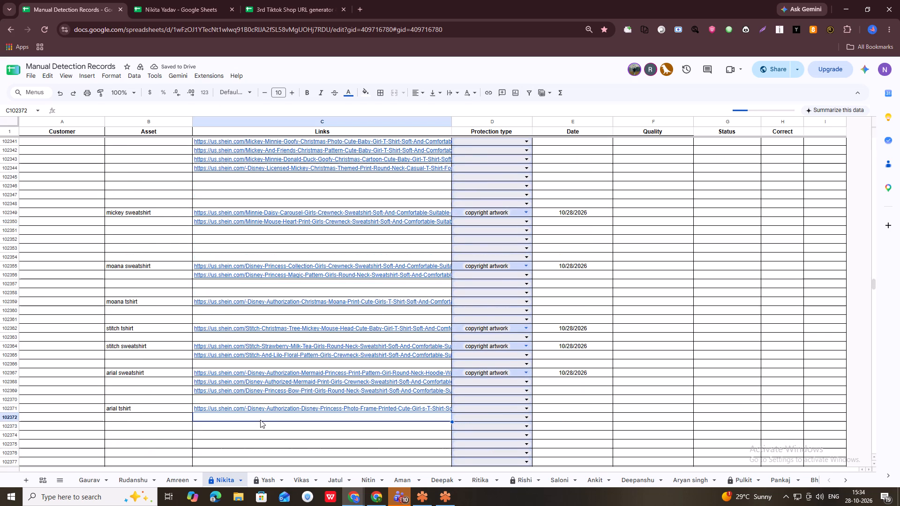
{"action": "key", "text": "ctrl+v"}
Copy the Frozen Elsa Christmas Themed T-shirt link from the store into row 102376 and enter the asset as frozen tshirt.
{"action": "left_click", "coordinate": [266, 424]}
{"action": "key", "text": "alt+Tab"}
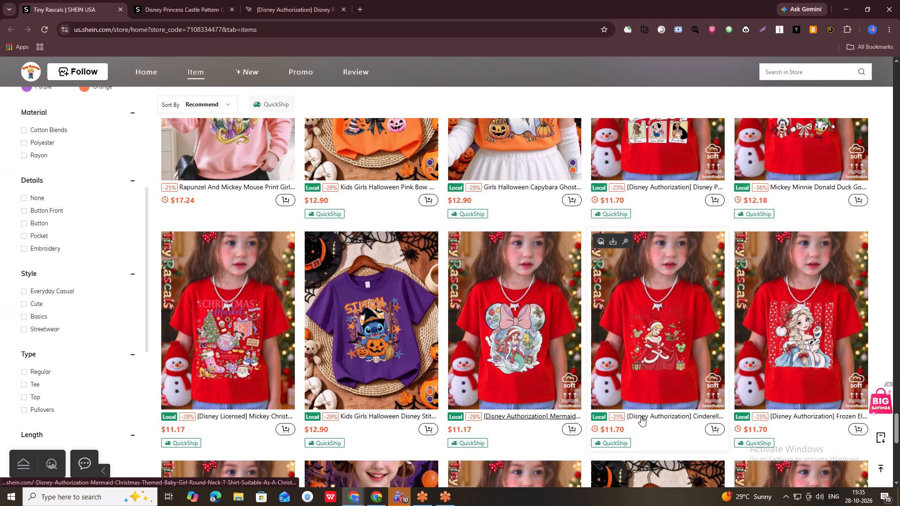
{"action": "right_click", "coordinate": [806, 416]}
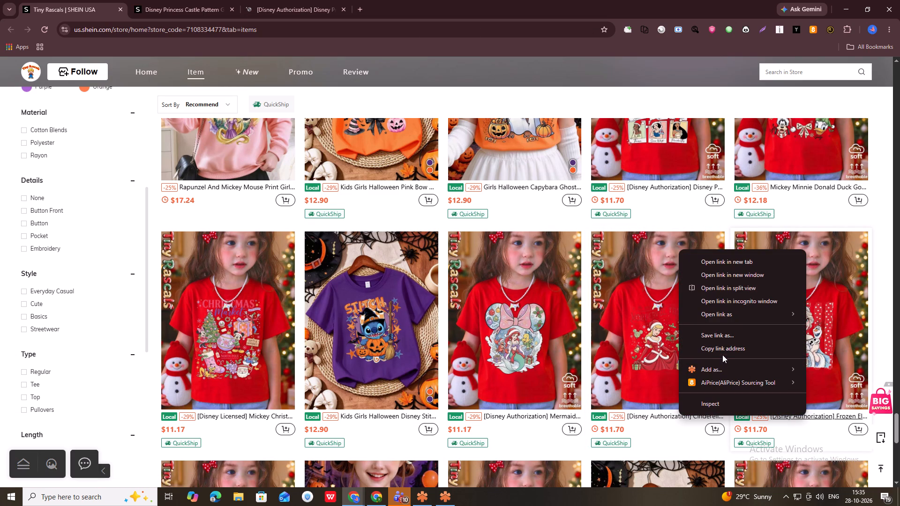
{"action": "left_click_drag", "start_coordinate": [722, 353], "coordinate": [720, 345]}
{"action": "key", "text": "alt+Tab"}
{"action": "scroll", "coordinate": [307, 387], "scroll_direction": "down", "scroll_amount": 2}
{"action": "left_click", "coordinate": [246, 356]}
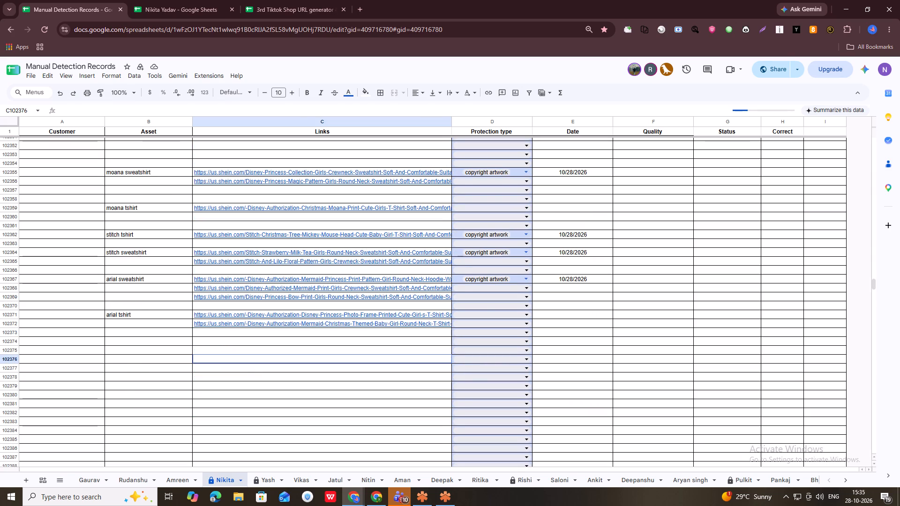
{"action": "key", "text": "ctrl+v"}
{"action": "key", "text": "Left"}
{"action": "type", "text": "frozen tshirt"}
{"action": "key", "text": "Down"}
{"action": "key", "text": "Right"}
Copy the Snow White And The Seven Dwarfs Christmas T-shirt link into row 102319 of the disney princess group tshirt group.
{"action": "key", "text": "alt+Tab"}
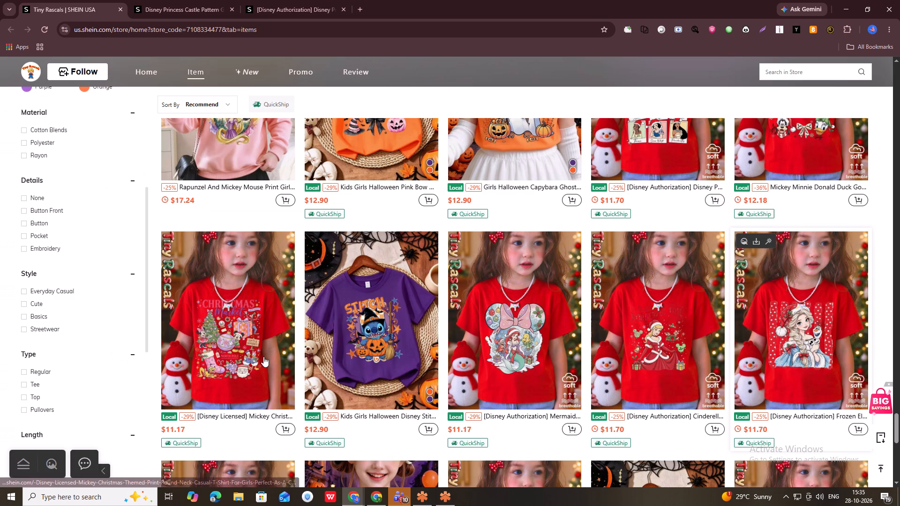
{"action": "scroll", "coordinate": [264, 356], "scroll_direction": "down", "scroll_amount": 5}
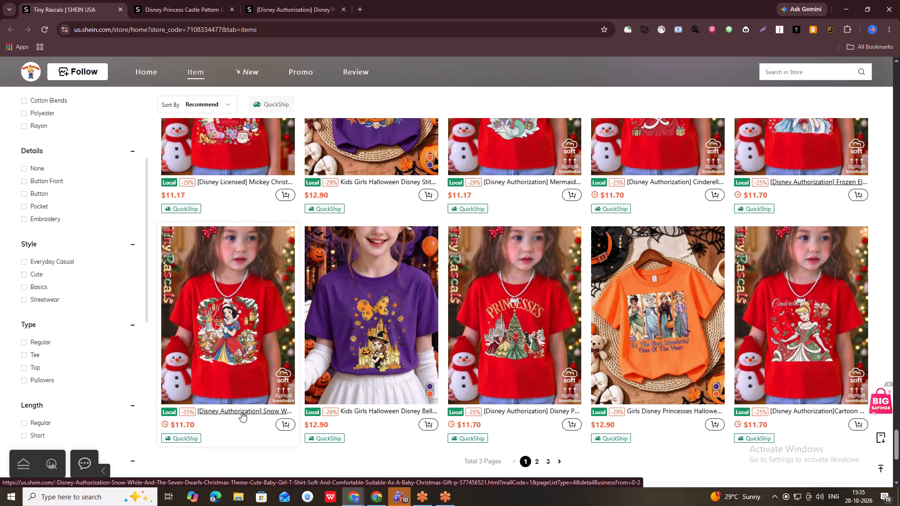
{"action": "right_click", "coordinate": [241, 412]}
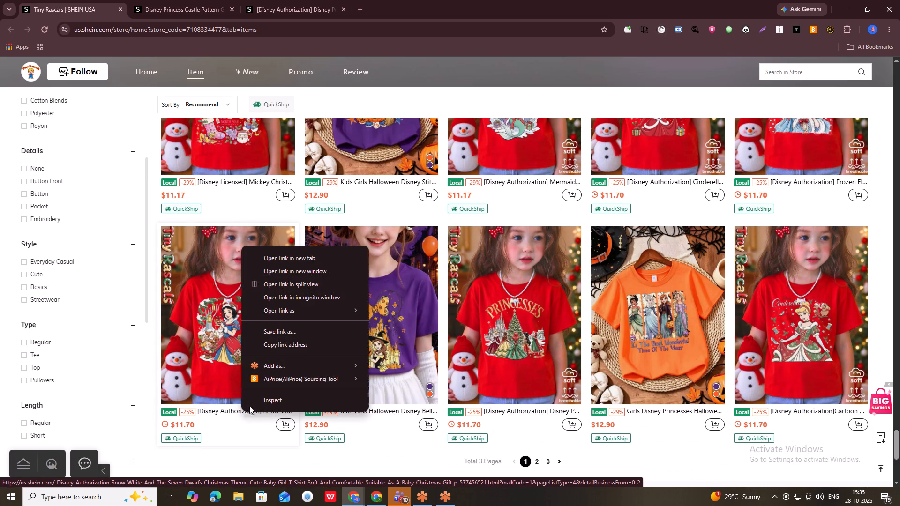
{"action": "left_click", "coordinate": [269, 346]}
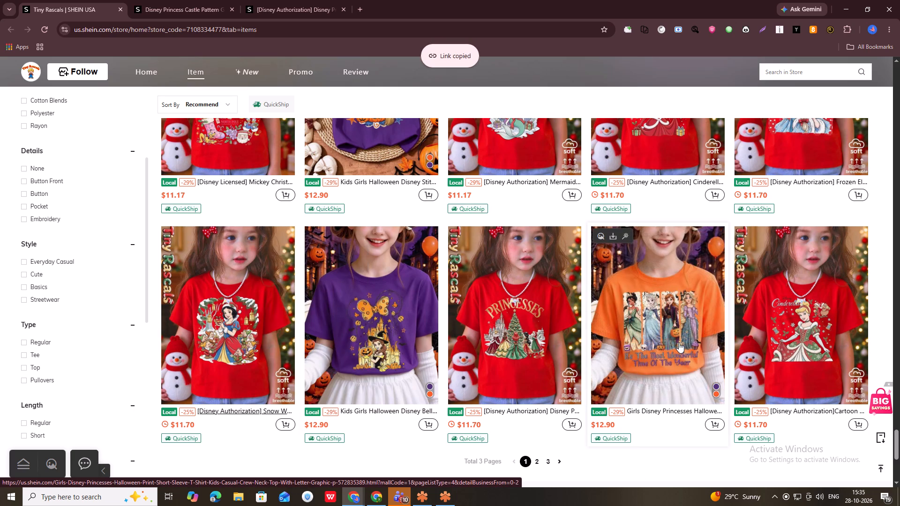
{"action": "key", "text": "alt+Tab"}
{"action": "scroll", "coordinate": [342, 331], "scroll_direction": "up", "scroll_amount": 10}
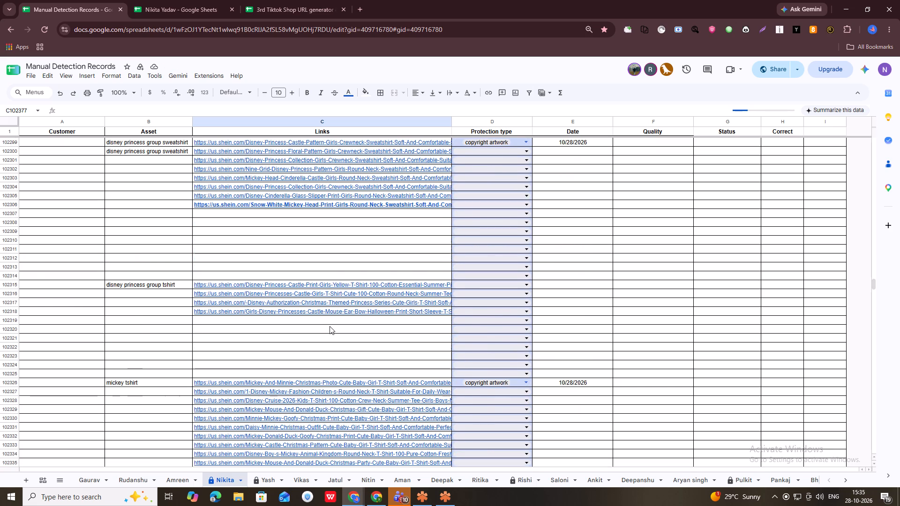
{"action": "left_click", "coordinate": [275, 325]}
{"action": "key", "text": "ctrl+v"}
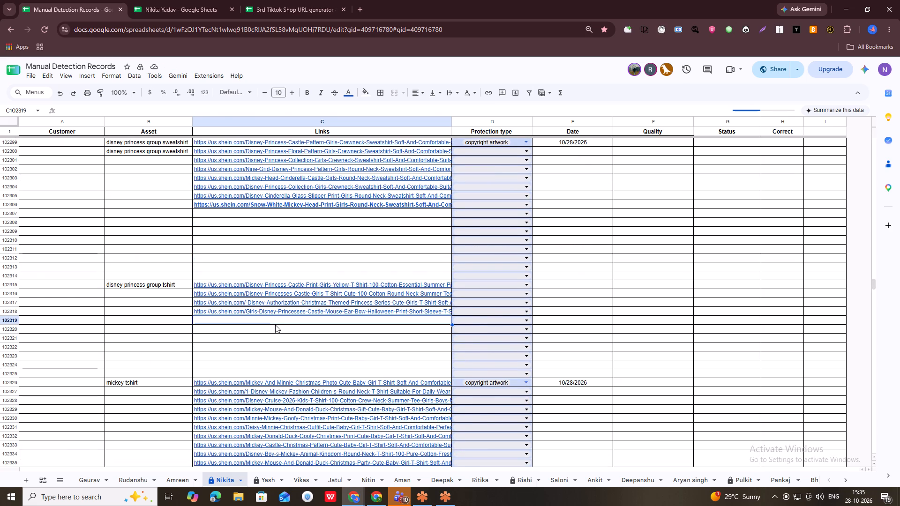
Copy the orange Girls Disney Princesses Halloween Print T-shirt link from the store into row 102377 of the frozen tshirt group.
{"action": "key", "text": "Down"}
{"action": "key", "text": "alt+Tab"}
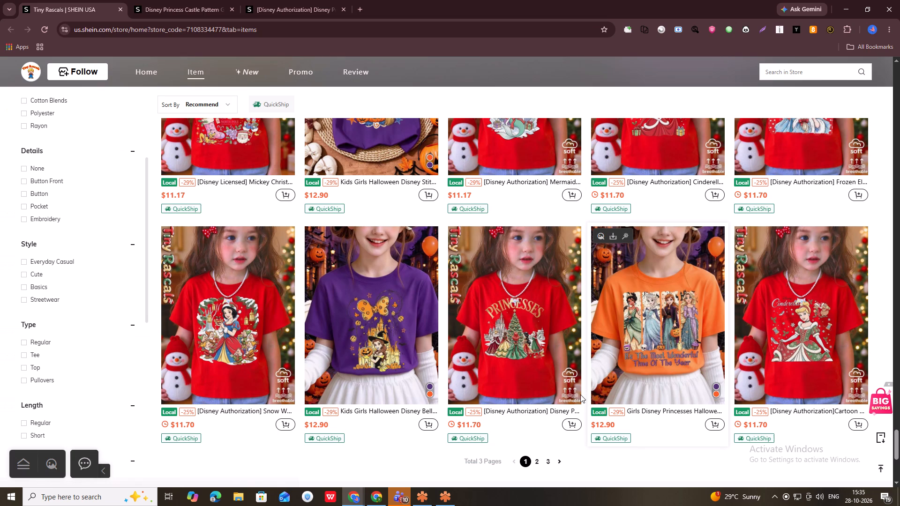
{"action": "right_click", "coordinate": [666, 413]}
{"action": "left_click", "coordinate": [696, 342]}
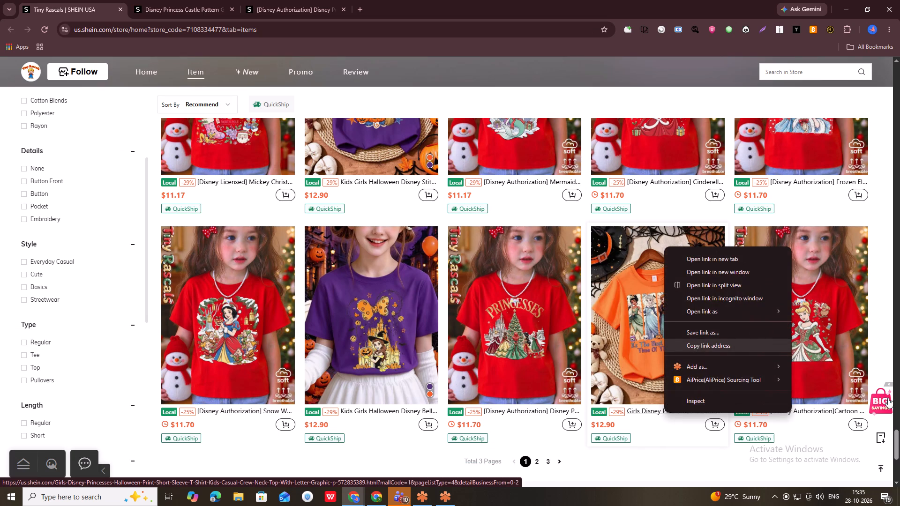
{"action": "key", "text": "alt+Tab"}
{"action": "scroll", "coordinate": [290, 385], "scroll_direction": "down", "scroll_amount": 10}
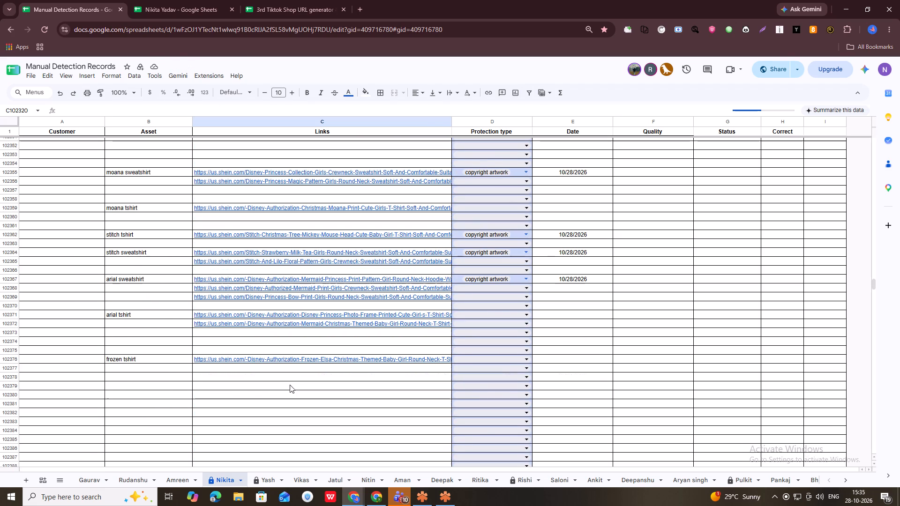
{"action": "left_click", "coordinate": [290, 366]}
{"action": "key", "text": "ctrl+v"}
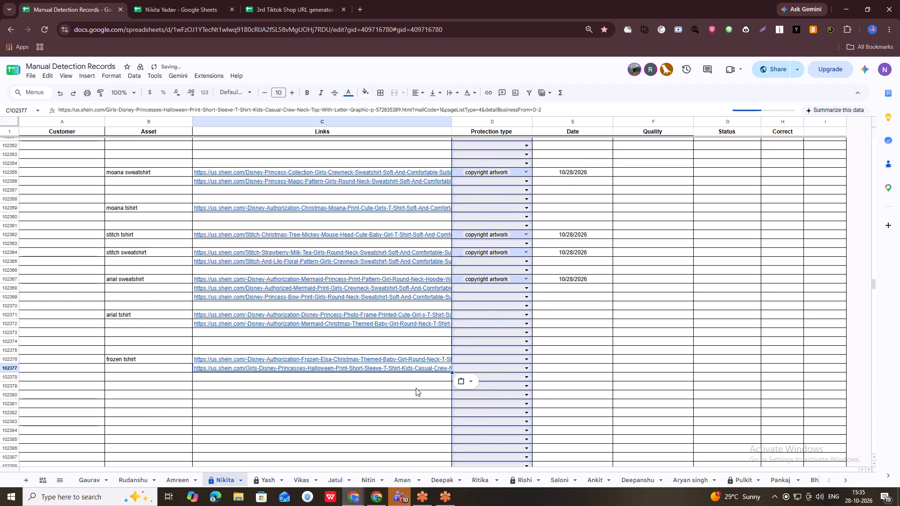
Open page 2 of the Tiny Rascals store's item listings.
{"action": "key", "text": "alt+Tab"}
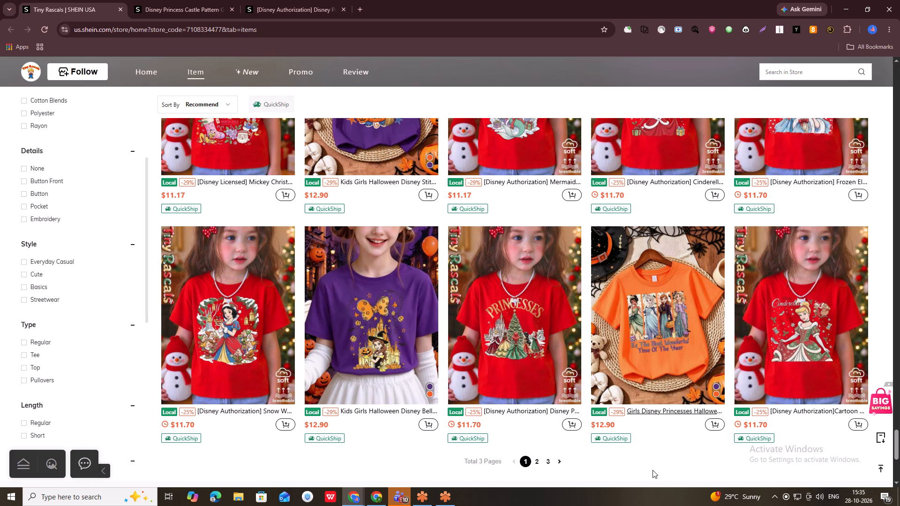
{"action": "left_click", "coordinate": [541, 463]}
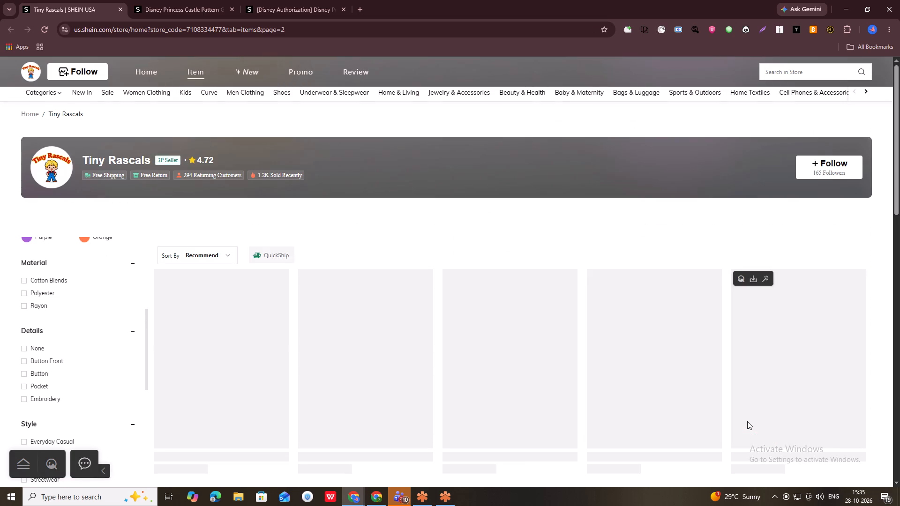
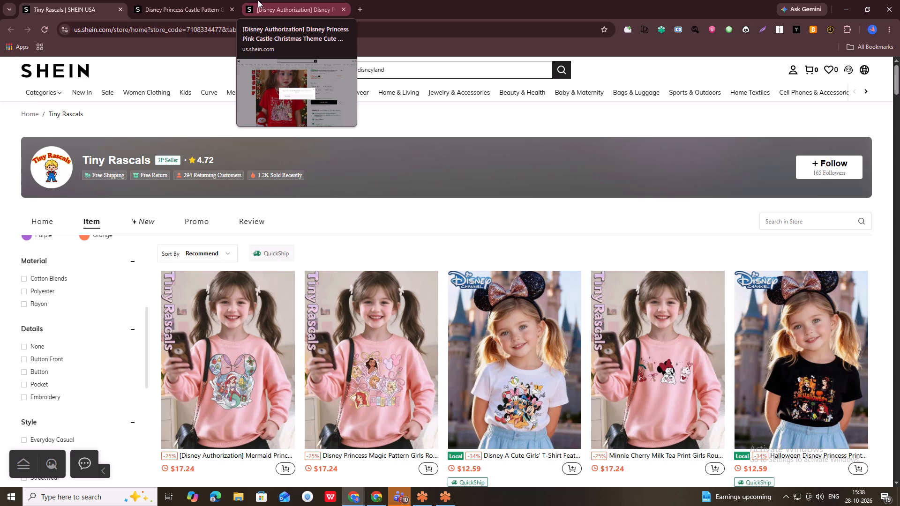
Insert five blank rows below the arial sweatshirt group and copy the [Disney Authorization] Mermaid Princess hoodie link from the store into row 102370.
{"action": "scroll", "coordinate": [434, 392], "scroll_direction": "down", "scroll_amount": 2}
{"action": "right_click", "coordinate": [235, 363]}
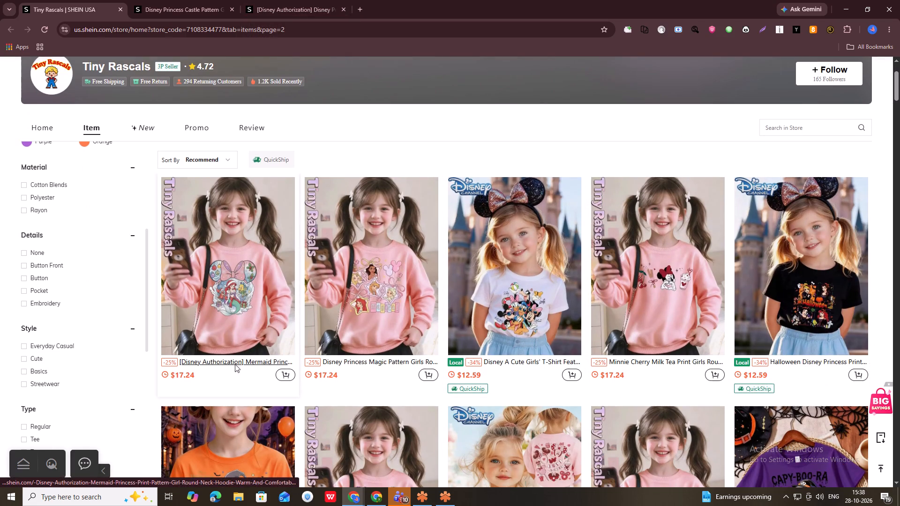
{"action": "left_click", "coordinate": [268, 298]}
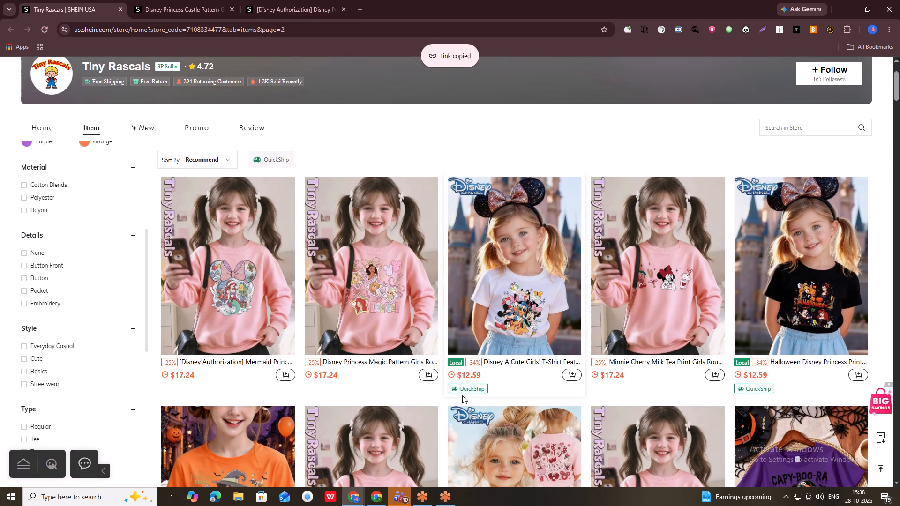
{"action": "key", "text": "alt+Tab"}
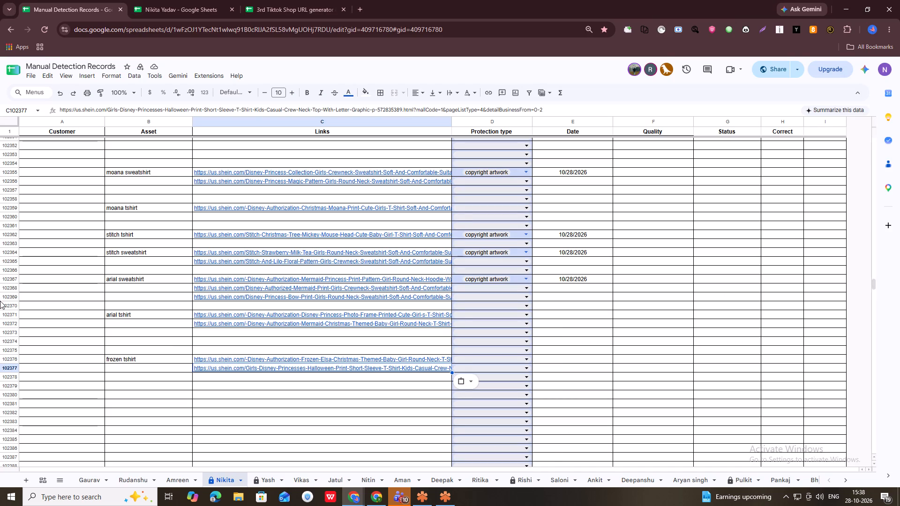
{"action": "left_click", "coordinate": [0, 304]}
{"action": "key", "text": "ctrl+alt+equal"}
{"action": "key", "text": "ctrl+alt+equal"}
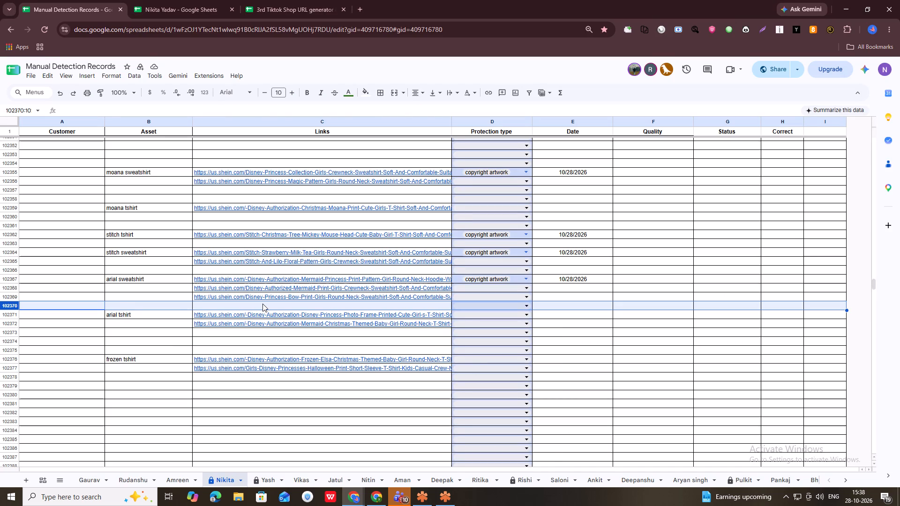
{"action": "key", "text": "ctrl+alt+equal"}
{"action": "key", "text": "ctrl+alt+equal"}
{"action": "key", "text": "ctrl+alt+equal"}
{"action": "key", "text": "Right"}
{"action": "key", "text": "Right"}
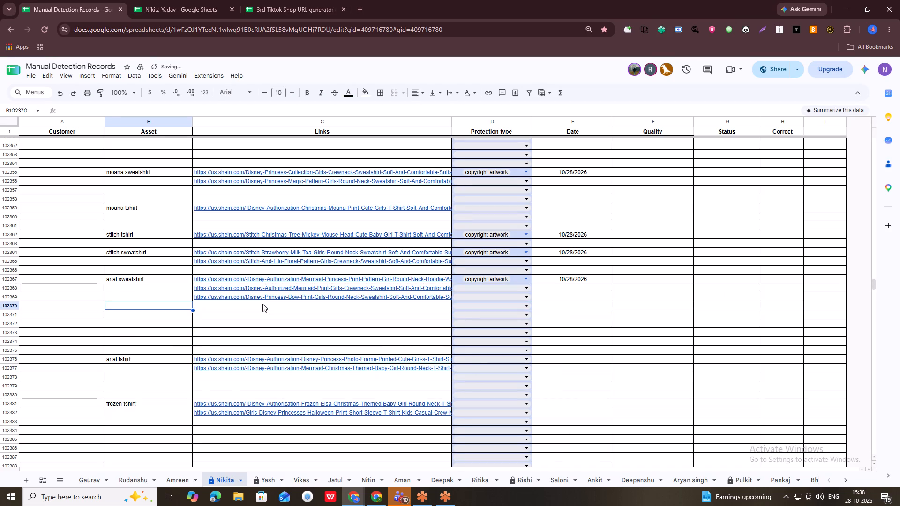
{"action": "key", "text": "ctrl+v"}
{"action": "key", "text": "Down"}
Copy the Disney Princess Magic Pattern Girls sweatshirt link from the store into row 102357 of the moana sweatshirt group.
{"action": "key", "text": "alt+Tab"}
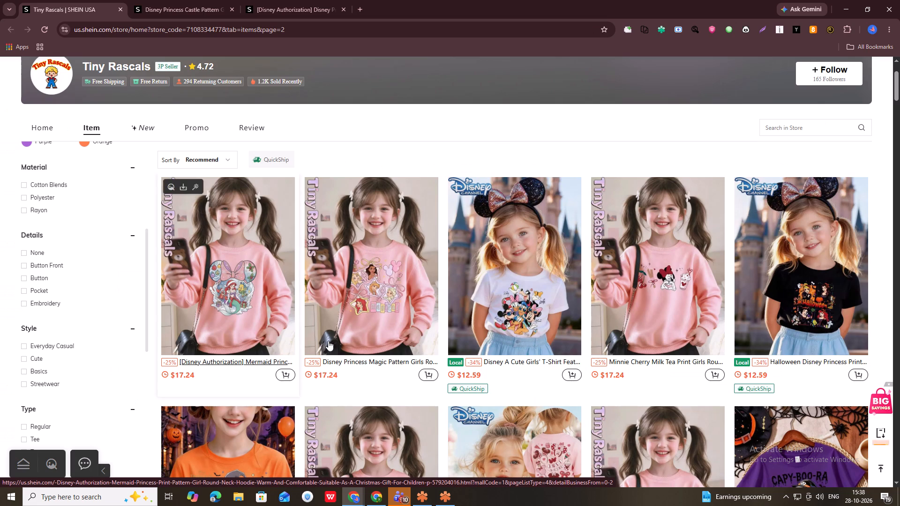
{"action": "right_click", "coordinate": [387, 364]}
{"action": "left_click", "coordinate": [429, 298]}
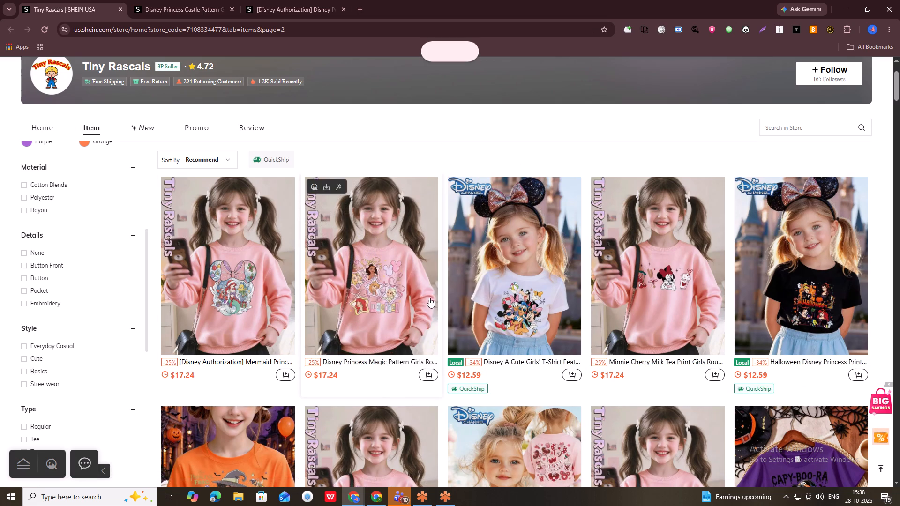
{"action": "key", "text": "alt+Tab"}
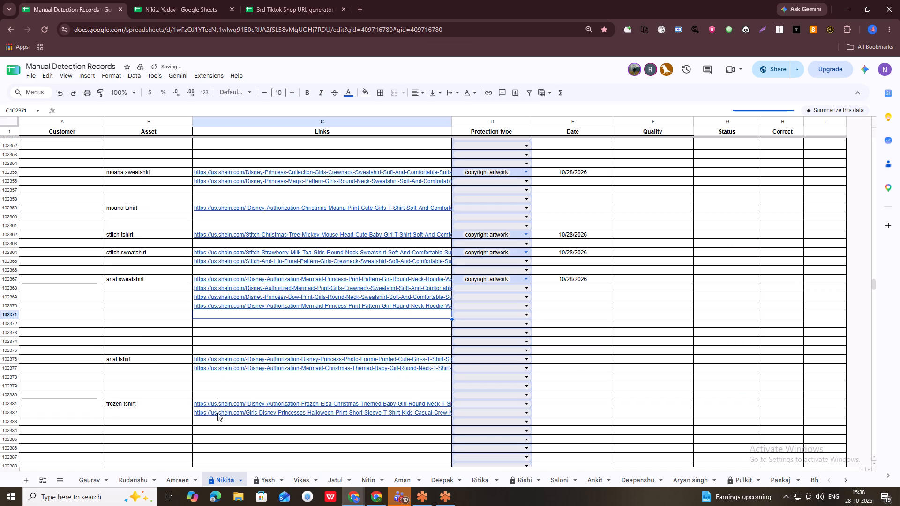
{"action": "left_click", "coordinate": [253, 190]}
{"action": "key", "text": "ctrl+v"}
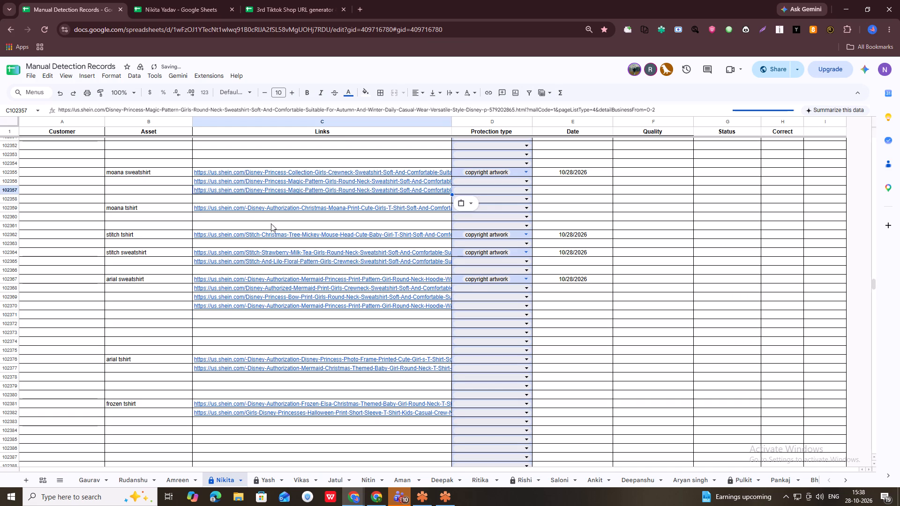
Copy the Disney A Cute Girls' T-Shirt link from the store into row 102345 of the mickey tshirt group.
{"action": "key", "text": "alt+Tab"}
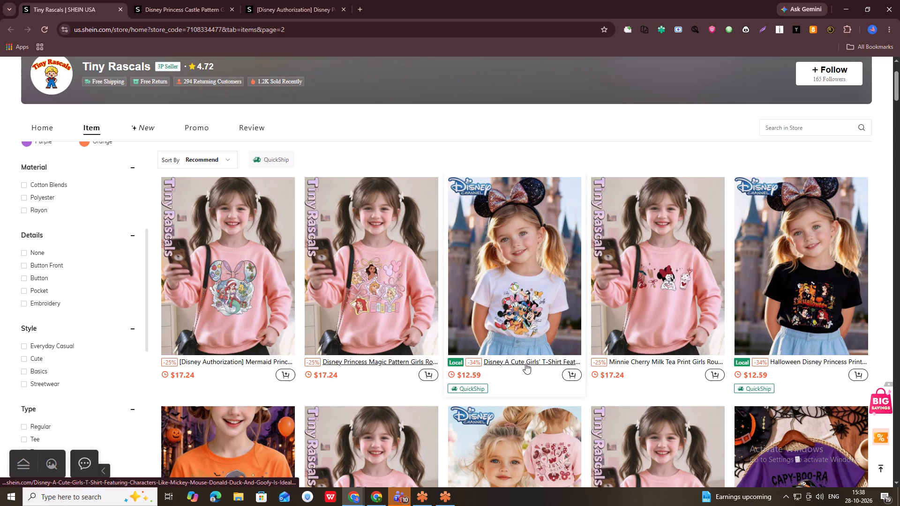
{"action": "right_click", "coordinate": [525, 364]}
{"action": "left_click", "coordinate": [574, 298]}
{"action": "key", "text": "alt+Tab"}
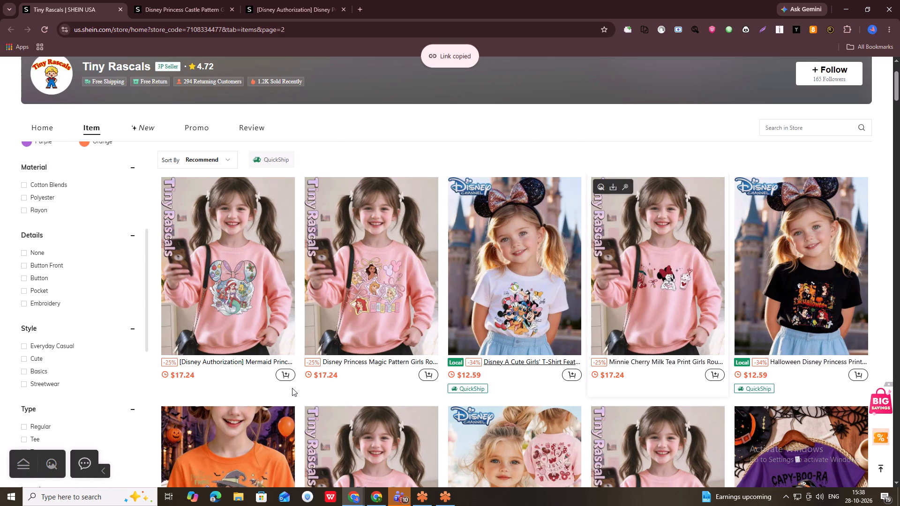
{"action": "scroll", "coordinate": [294, 374], "scroll_direction": "up", "scroll_amount": 5}
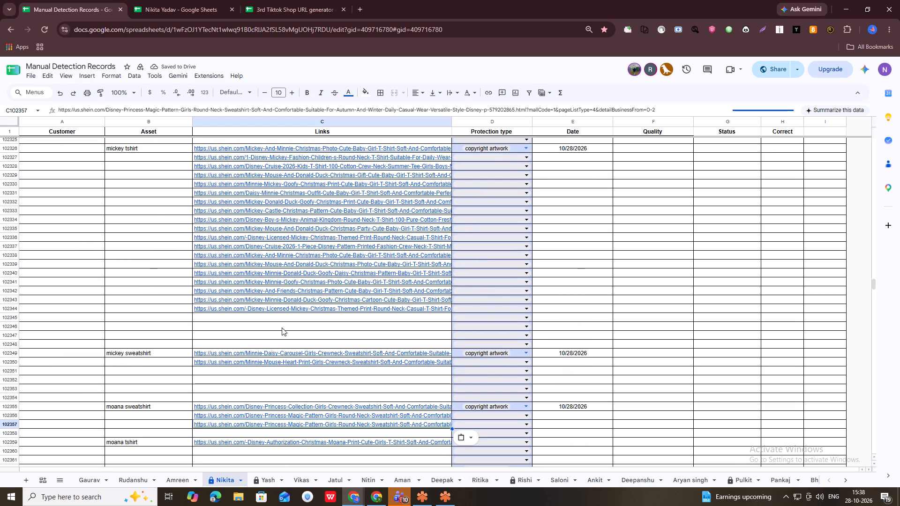
{"action": "left_click", "coordinate": [282, 327]}
{"action": "left_click", "coordinate": [287, 320]}
{"action": "key", "text": "ctrl+v"}
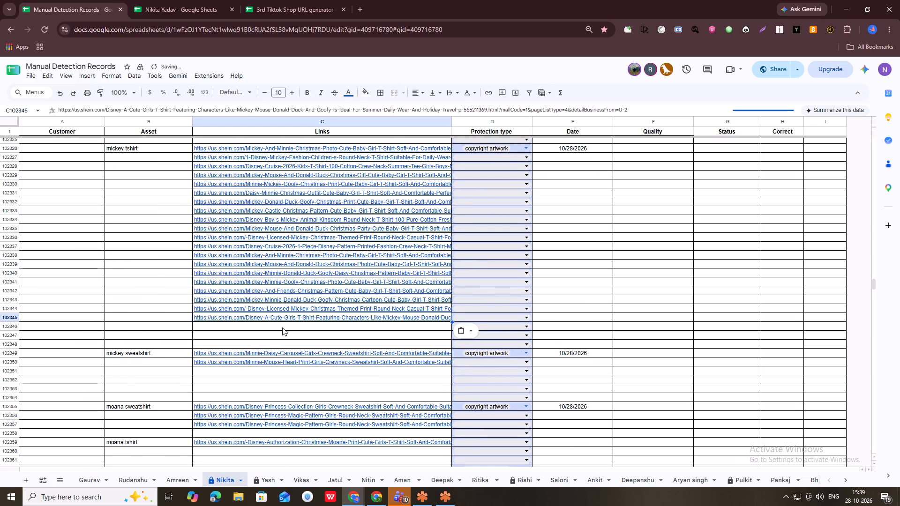
{"action": "left_click", "coordinate": [282, 327]}
Insert six blank rows below the stitch sweatshirt group and copy the Stitch Strawberry Milk Tea sweatshirt link from the store into row 102366.
{"action": "key", "text": "alt+Tab"}
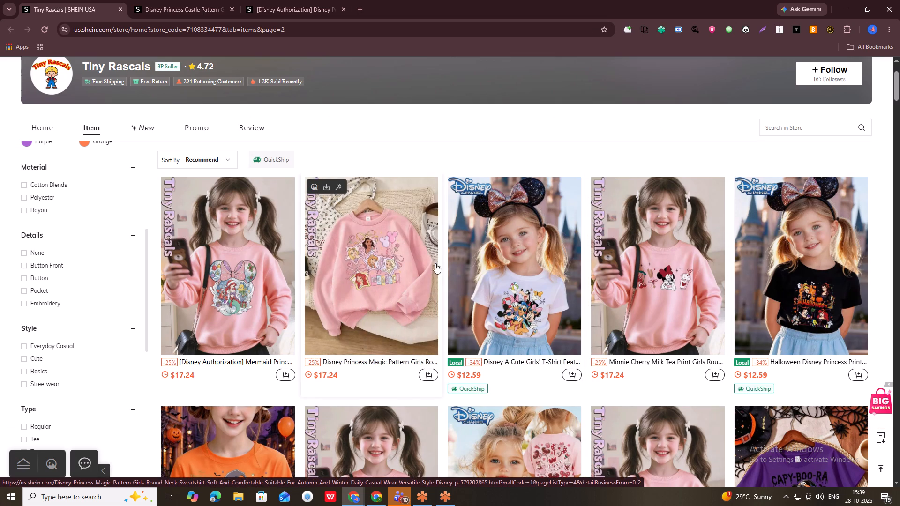
{"action": "scroll", "coordinate": [441, 260], "scroll_direction": "down", "scroll_amount": 3}
{"action": "scroll", "coordinate": [583, 363], "scroll_direction": "down", "scroll_amount": 3}
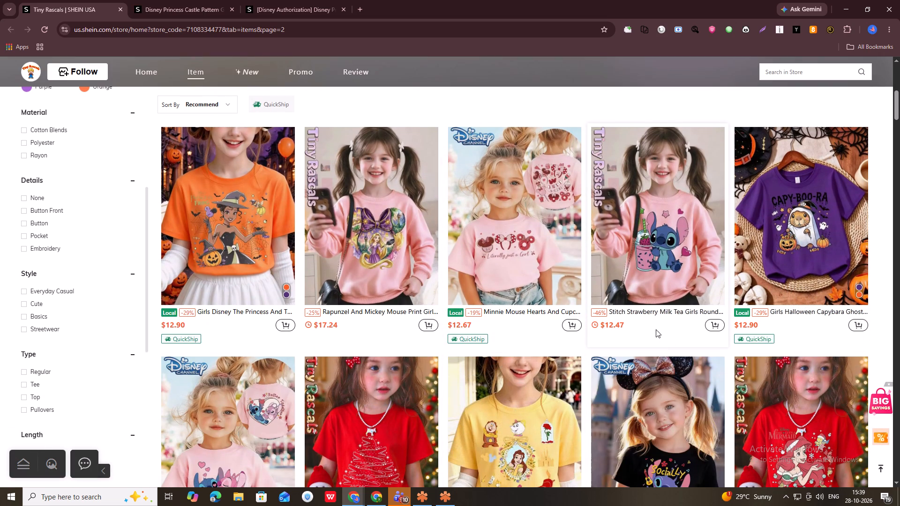
{"action": "right_click", "coordinate": [663, 313]}
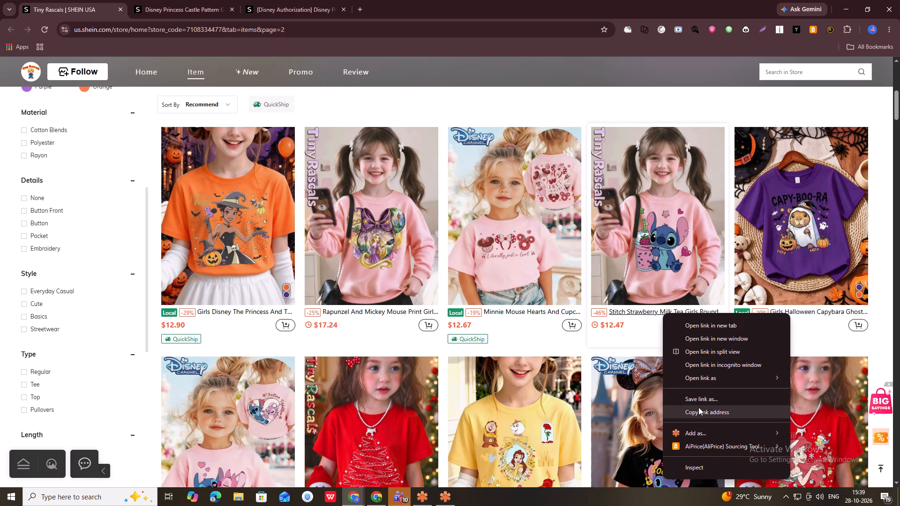
{"action": "left_click", "coordinate": [698, 407]}
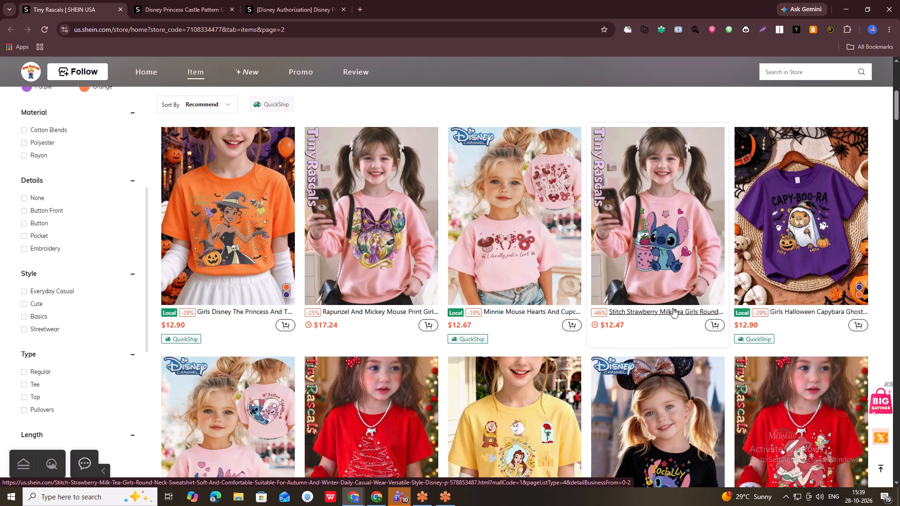
{"action": "key", "text": "alt+Tab"}
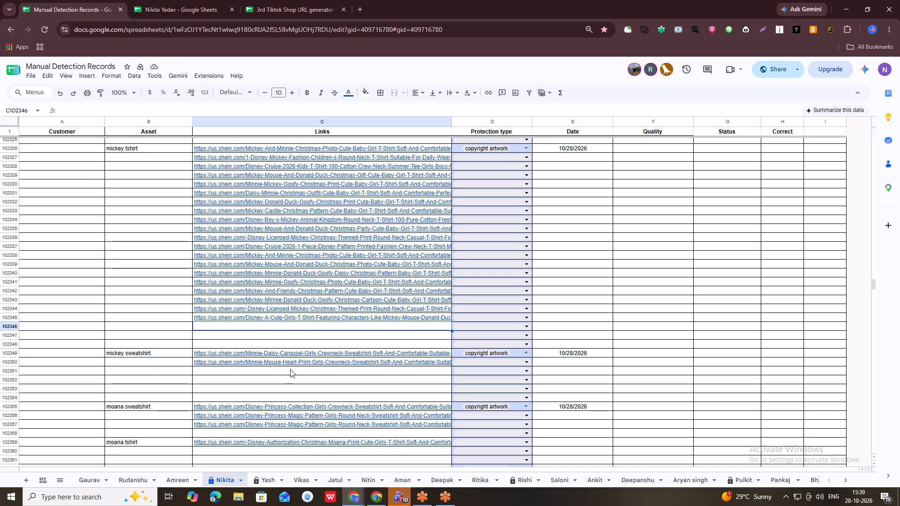
{"action": "scroll", "coordinate": [292, 366], "scroll_direction": "down", "scroll_amount": 2}
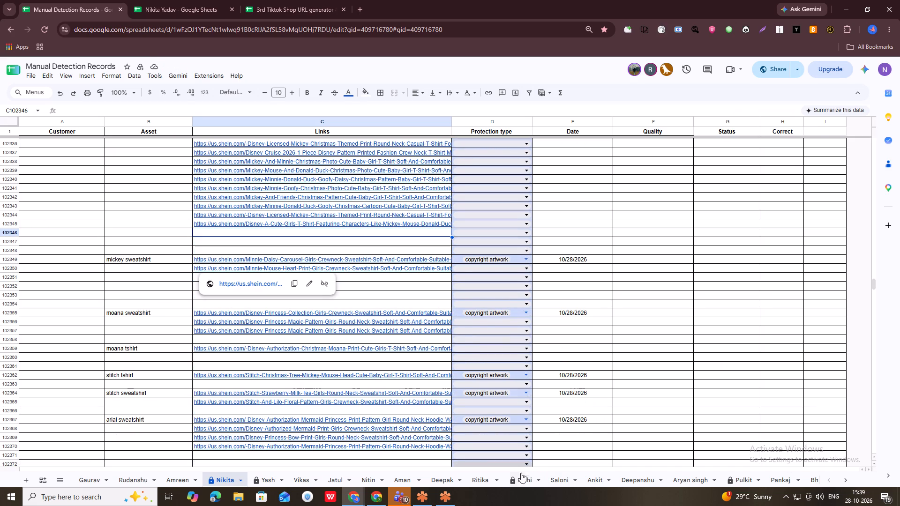
{"action": "left_click", "coordinate": [0, 408]}
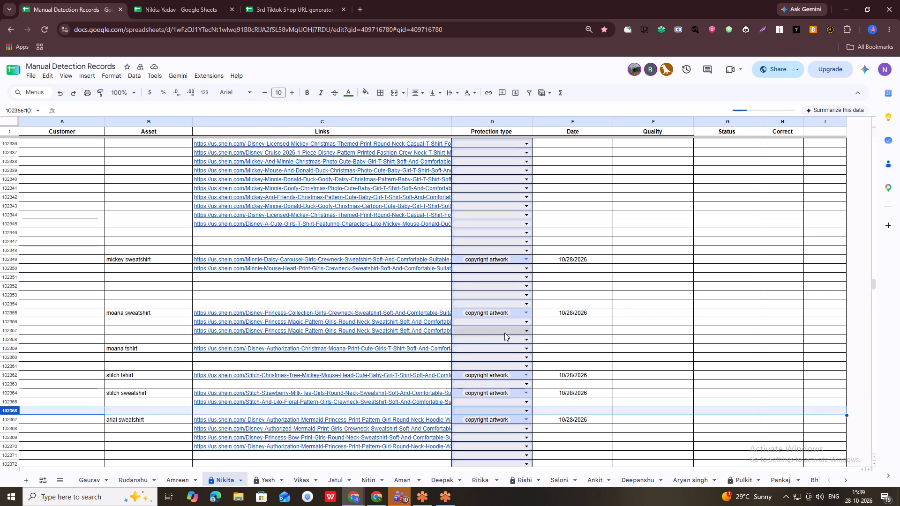
{"action": "key", "text": "ctrl+alt+equal"}
{"action": "key", "text": "ctrl+alt+equal"}
{"action": "key", "text": "ctrl+alt+equal"}
{"action": "key", "text": "ctrl+alt+equal"}
{"action": "key", "text": "ctrl+alt+equal"}
{"action": "key", "text": "ctrl+alt+equal"}
{"action": "key", "text": "Right"}
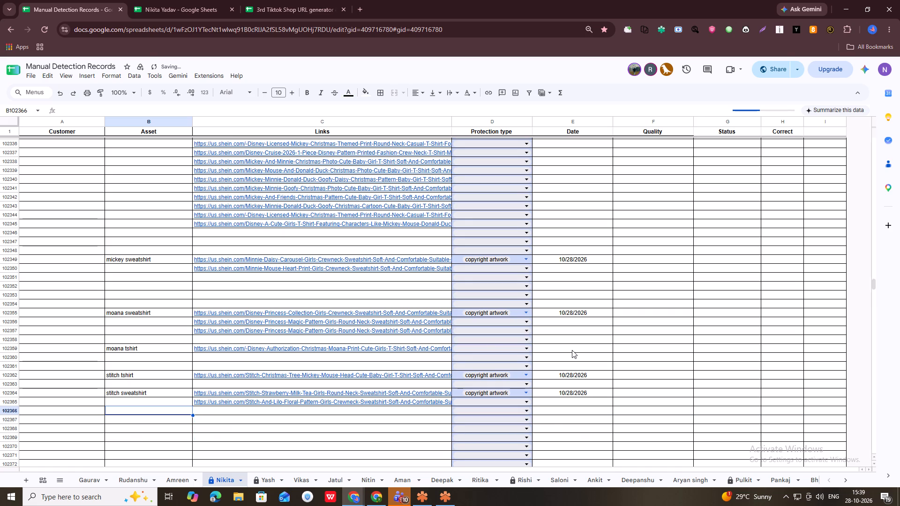
{"action": "key", "text": "Right"}
{"action": "key", "text": "ctrl+v"}
{"action": "key", "text": "Down"}
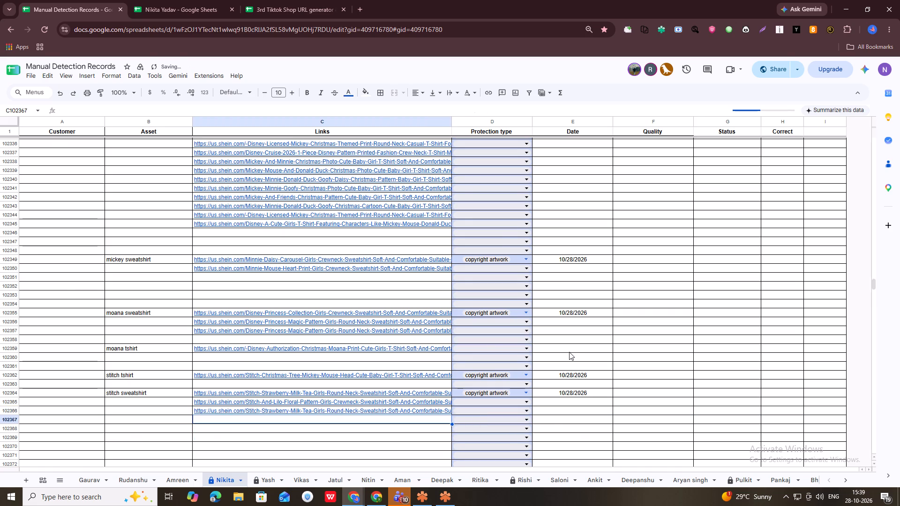
Insert two blank rows below the stitch tshirt entry and copy the Disney Stitch & Angel Hug Heart T-shirt link from the store into row 102363.
{"action": "key", "text": "alt+Tab"}
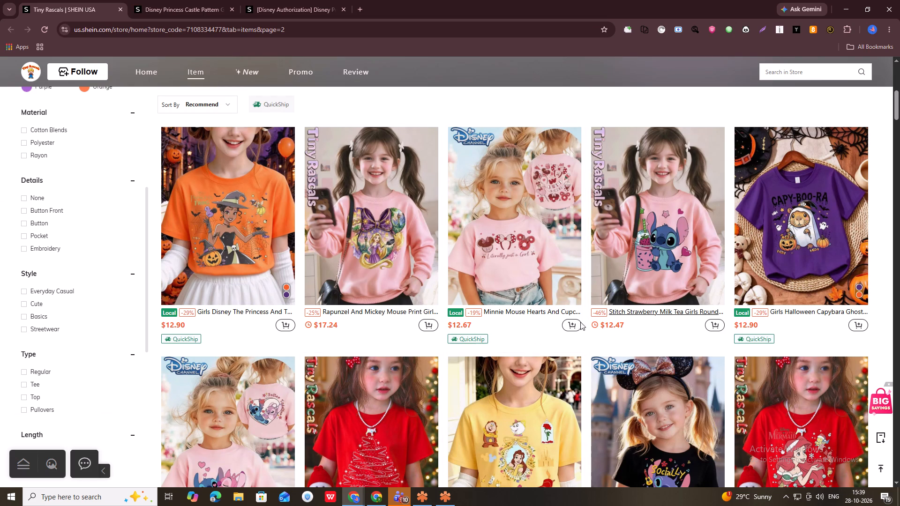
{"action": "key", "text": "alt+Tab"}
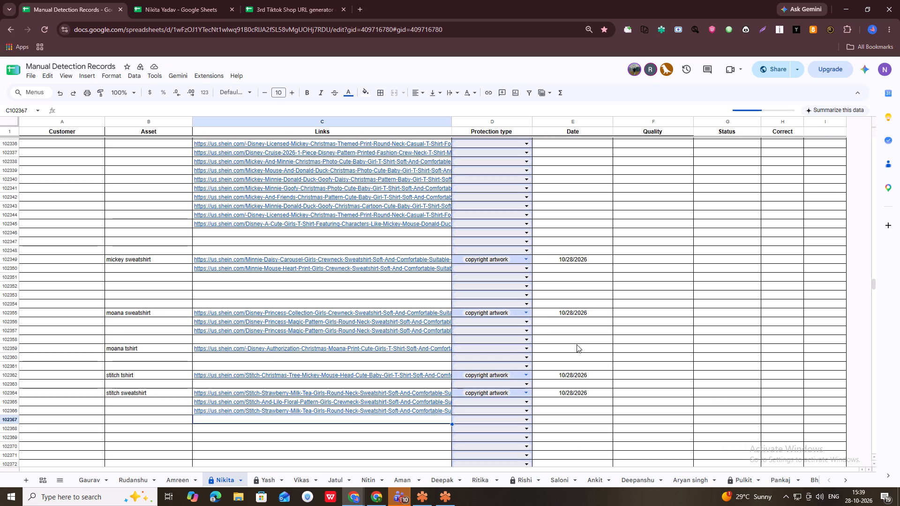
{"action": "key", "text": "alt+Tab"}
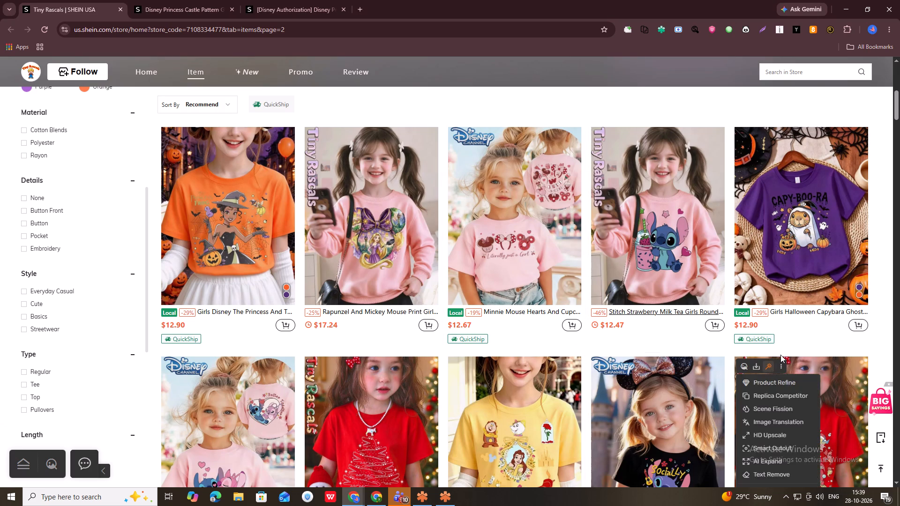
{"action": "scroll", "coordinate": [810, 287], "scroll_direction": "down", "scroll_amount": 5}
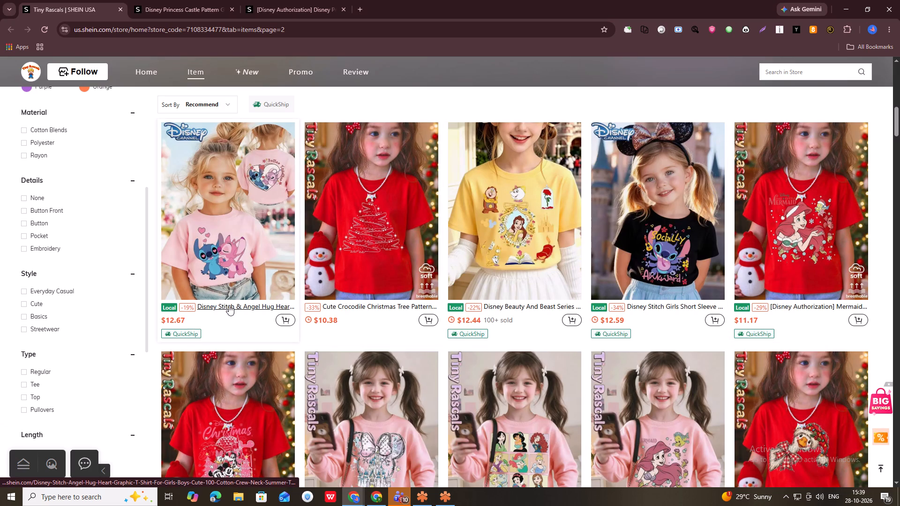
{"action": "right_click", "coordinate": [229, 305]}
{"action": "left_click", "coordinate": [258, 401]}
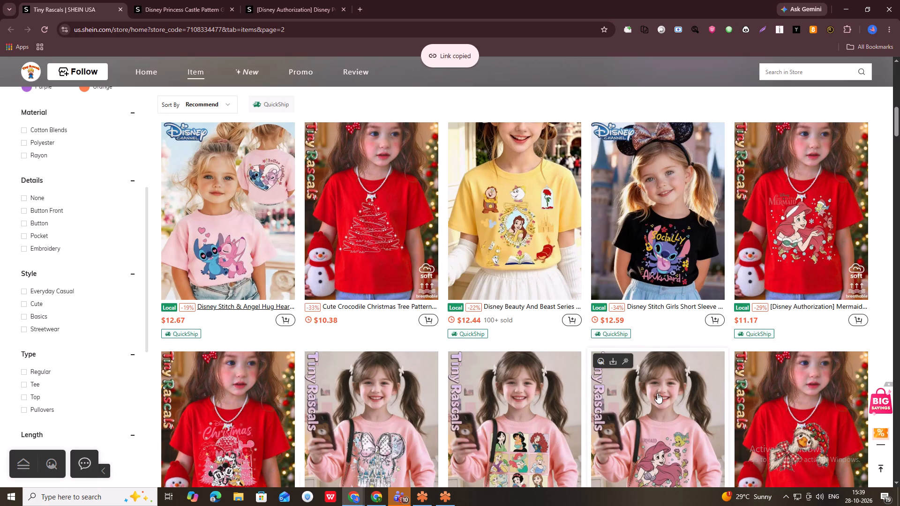
{"action": "key", "text": "alt+Tab"}
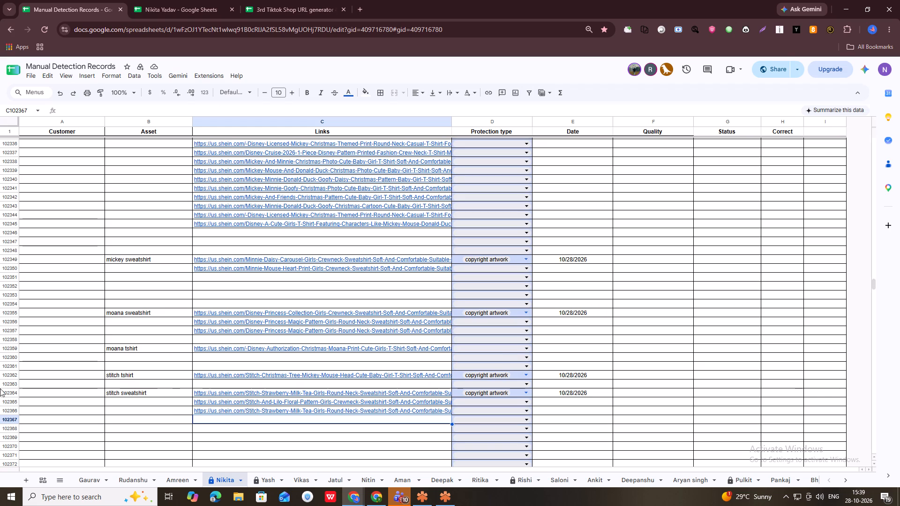
{"action": "left_click", "coordinate": [0, 386]}
{"action": "key", "text": "ctrl+alt+equal"}
{"action": "key", "text": "ctrl+alt+equal"}
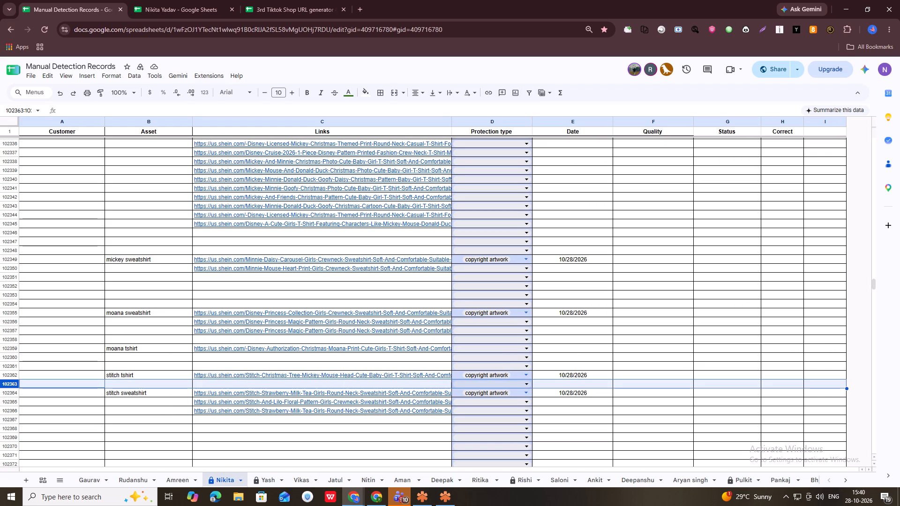
{"action": "key", "text": "Right"}
{"action": "key", "text": "Right"}
{"action": "key", "text": "ctrl+v"}
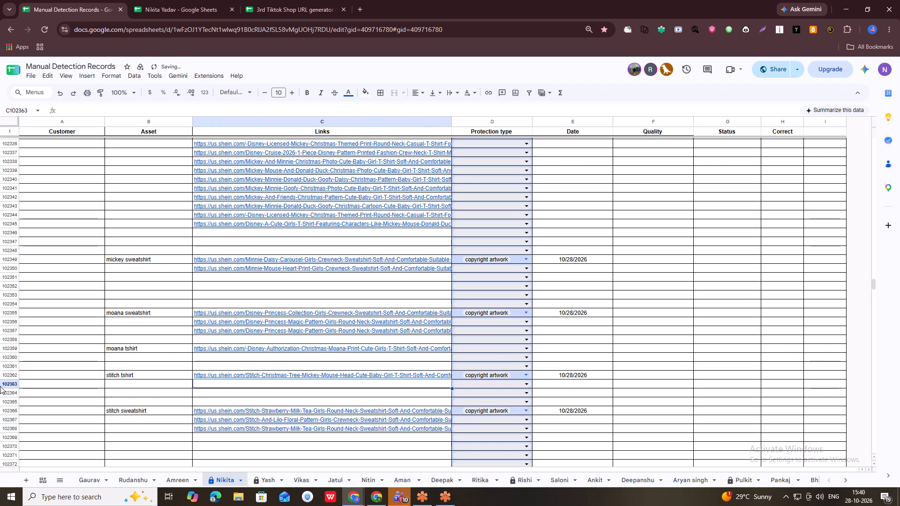
{"action": "key", "text": "Down"}
Copy the black Disney Stitch Girls Short Sleeve T-shirt link from the store into row 102364 of the stitch tshirt group.
{"action": "key", "text": "alt+Tab"}
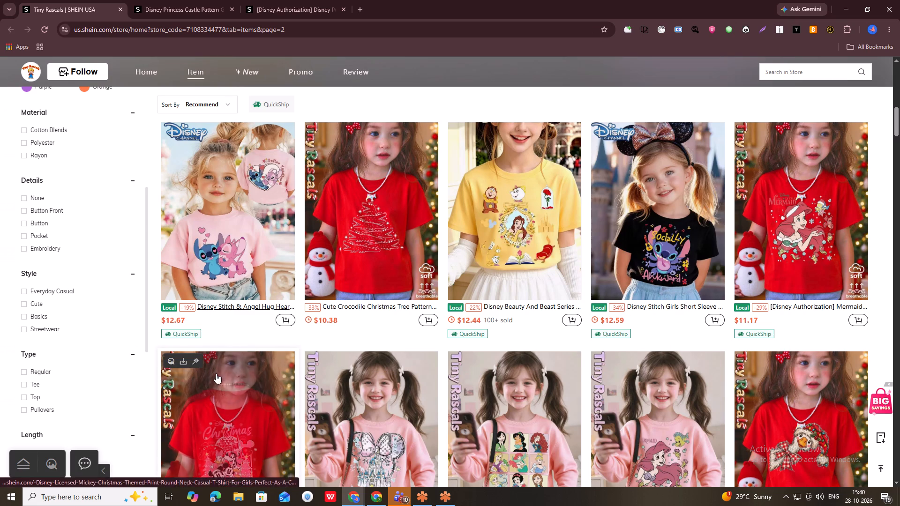
{"action": "right_click", "coordinate": [672, 308]}
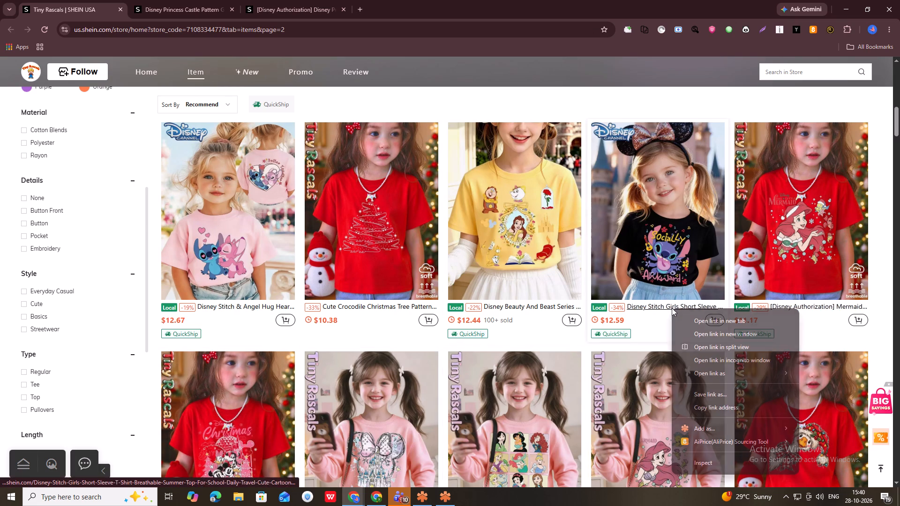
{"action": "left_click", "coordinate": [687, 402]}
{"action": "key", "text": "alt+Tab"}
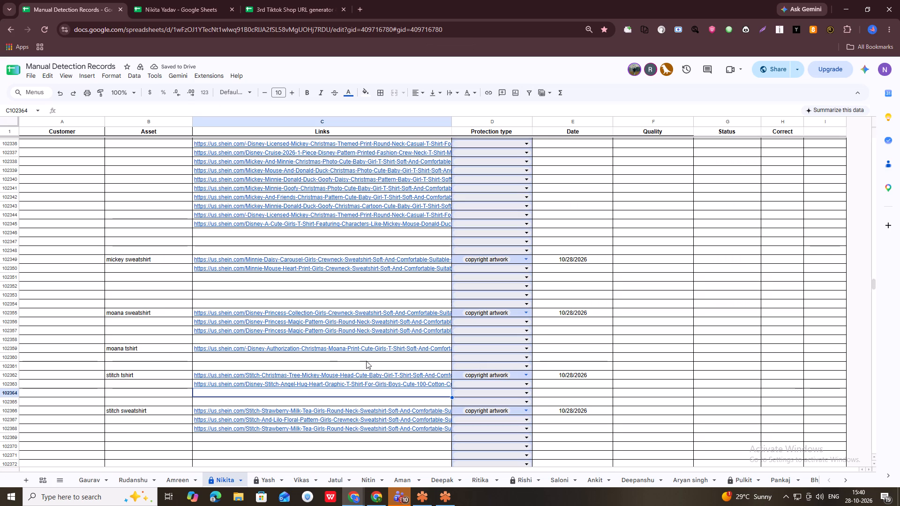
{"action": "key", "text": "ctrl+v"}
{"action": "key", "text": "alt+Tab"}
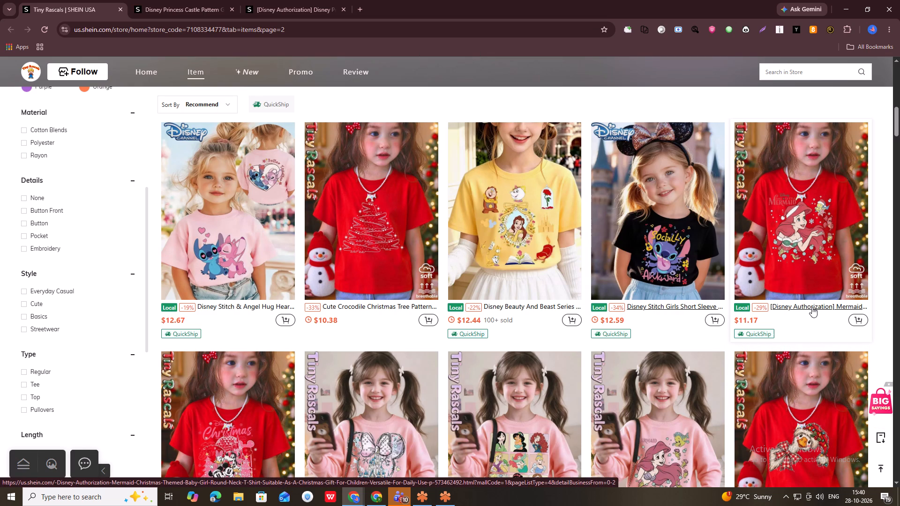
Copy the Disney Authorization Mermaid Christmas T-shirt link from the store into row 102386 of the arial tshirt group.
{"action": "right_click", "coordinate": [812, 307]}
{"action": "left_click", "coordinate": [726, 404]}
{"action": "key", "text": "alt+Tab"}
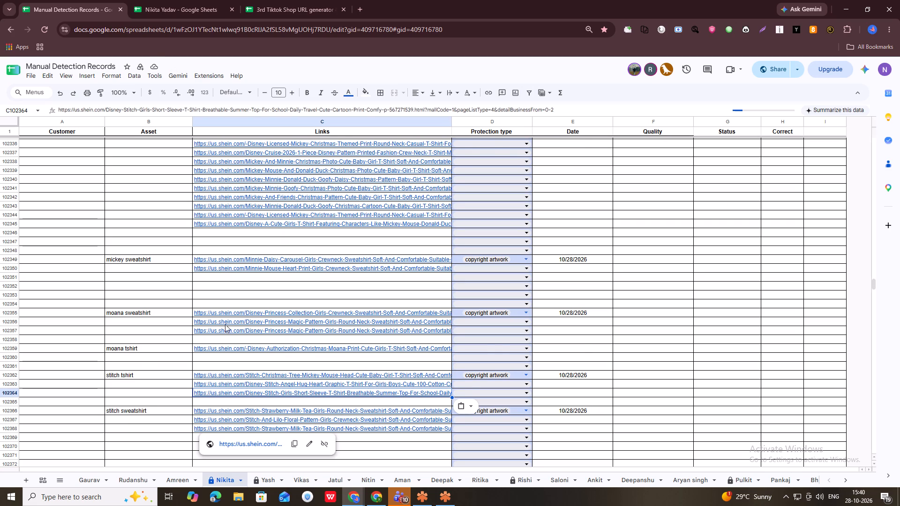
{"action": "scroll", "coordinate": [225, 324], "scroll_direction": "up", "scroll_amount": 2}
{"action": "scroll", "coordinate": [225, 324], "scroll_direction": "down", "scroll_amount": 4}
{"action": "scroll", "coordinate": [229, 374], "scroll_direction": "down", "scroll_amount": 3}
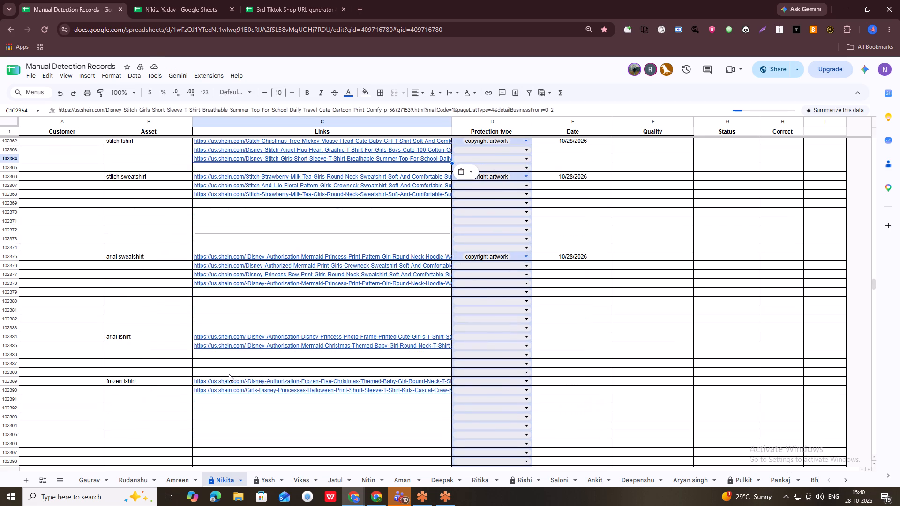
{"action": "left_click", "coordinate": [247, 357]}
{"action": "key", "text": "ctrl+v"}
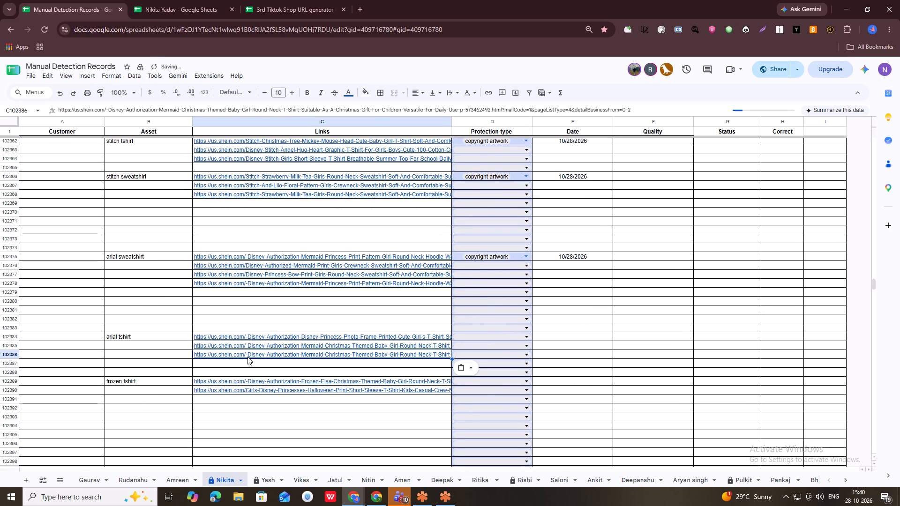
Copy the red Disney Licensed Mickey Christmas T-shirt link from the store into row 102346 of the mickey tshirt group.
{"action": "key", "text": "alt+Tab"}
{"action": "scroll", "coordinate": [666, 343], "scroll_direction": "down", "scroll_amount": 5}
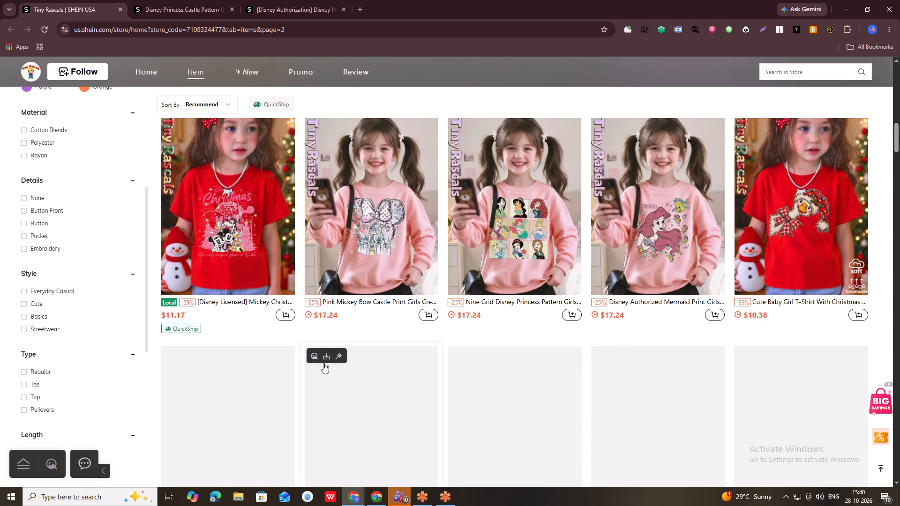
{"action": "right_click", "coordinate": [236, 302]}
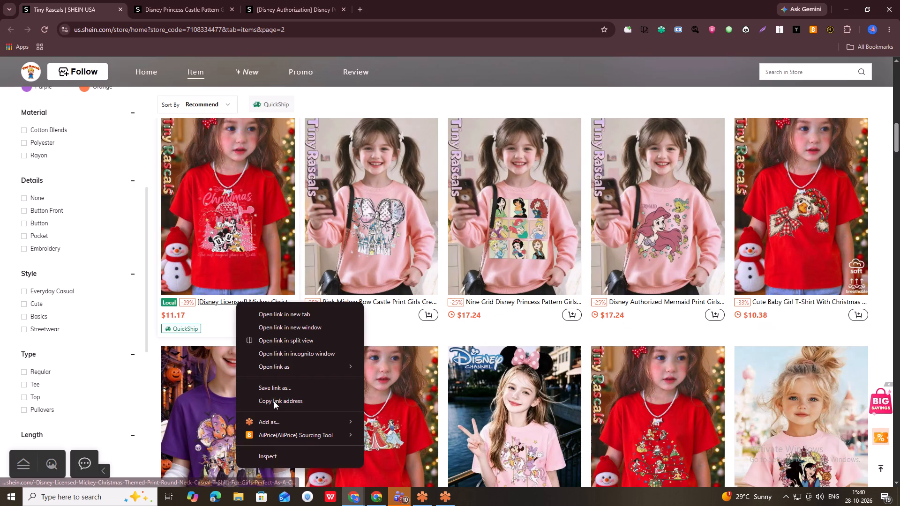
{"action": "left_click", "coordinate": [274, 401]}
{"action": "key", "text": "alt+Tab"}
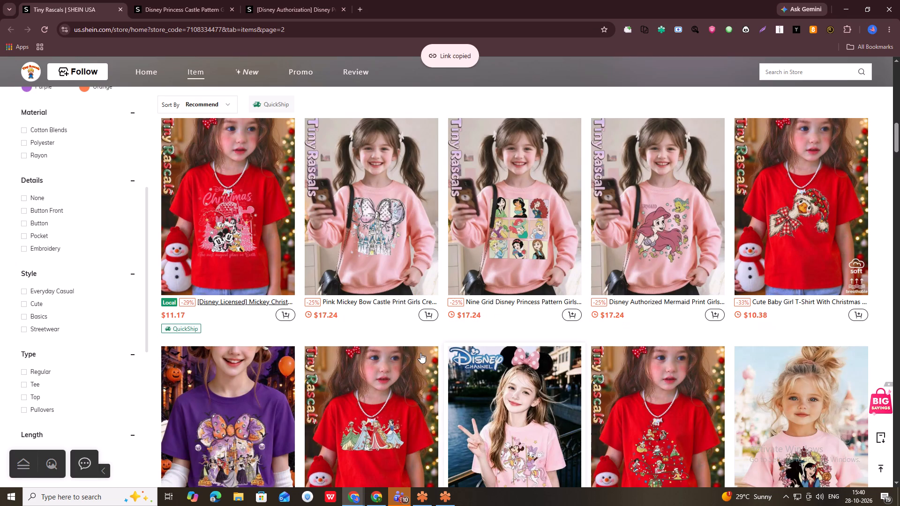
{"action": "scroll", "coordinate": [294, 334], "scroll_direction": "up", "scroll_amount": 8}
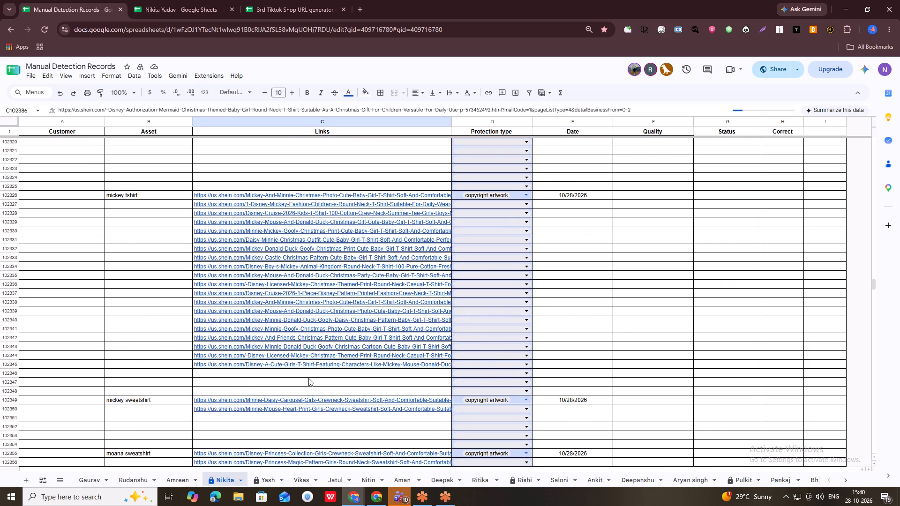
{"action": "left_click", "coordinate": [307, 373]}
{"action": "key", "text": "ctrl+v"}
Copy the Nine Grid Disney Princess Pattern sweatshirt link from the store into row 102379 of the arial sweatshirt group.
{"action": "key", "text": "alt+Tab"}
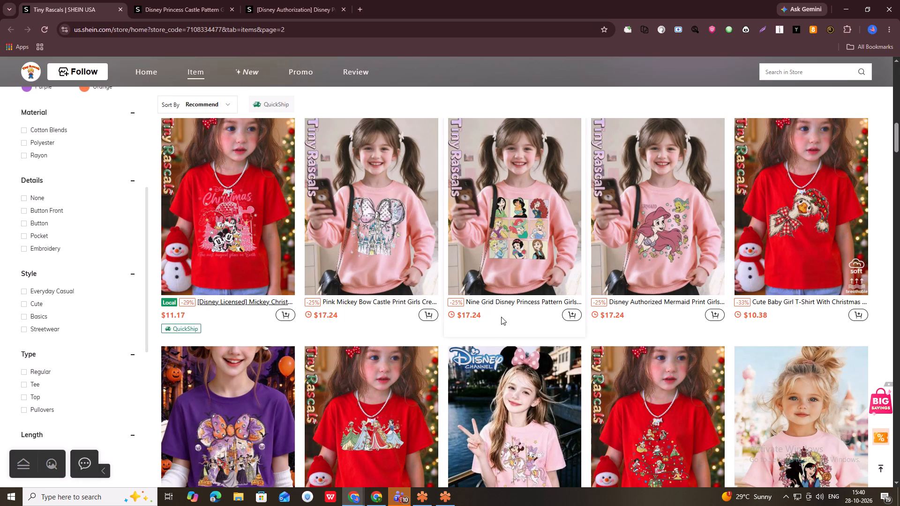
{"action": "right_click", "coordinate": [535, 305]}
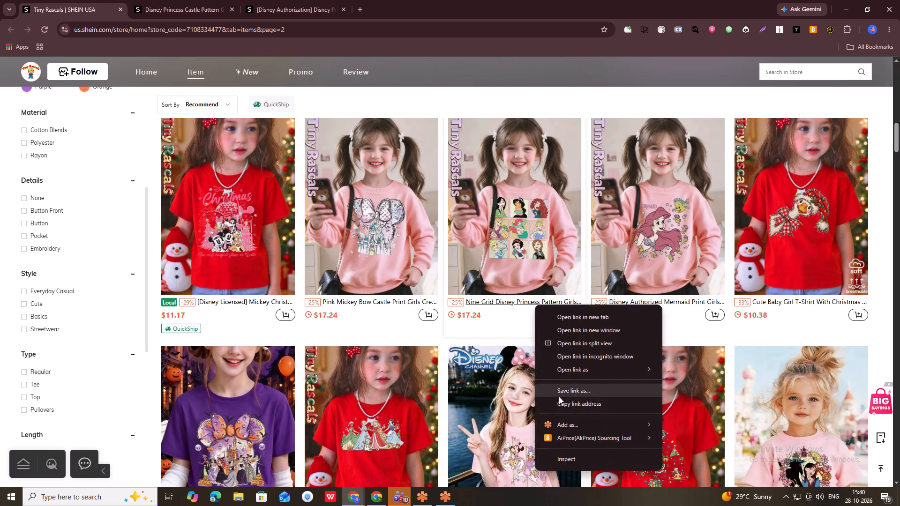
{"action": "left_click", "coordinate": [561, 401]}
{"action": "key", "text": "alt+Tab"}
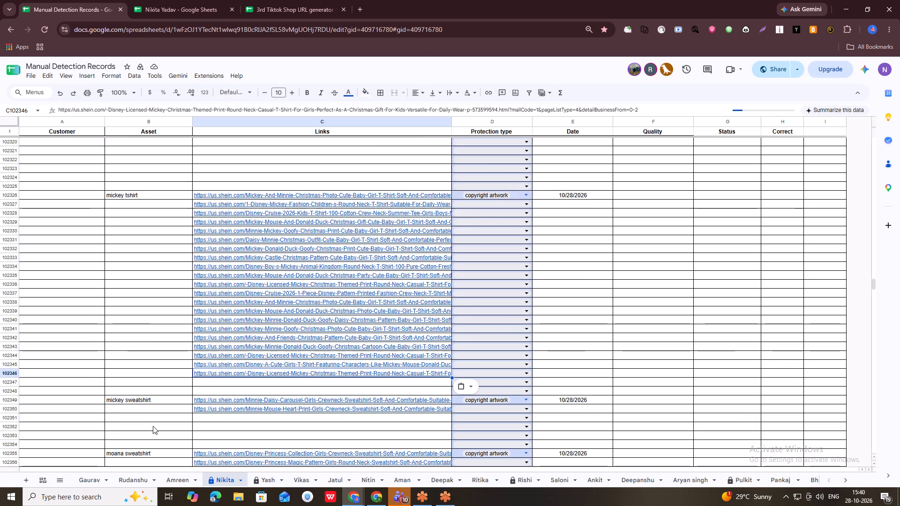
{"action": "scroll", "coordinate": [250, 406], "scroll_direction": "down", "scroll_amount": 5}
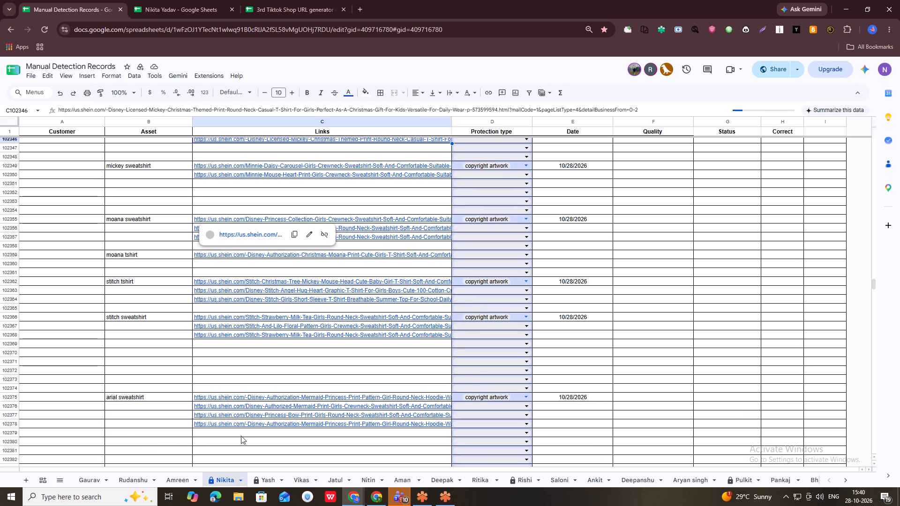
{"action": "left_click", "coordinate": [241, 436]}
{"action": "key", "text": "ctrl+v"}
Copy the Disney Authorized Mermaid Print Girls sweatshirt link from the store into row 102380 of the arial sweatshirt group.
{"action": "left_click", "coordinate": [245, 442]}
{"action": "key", "text": "alt+Tab"}
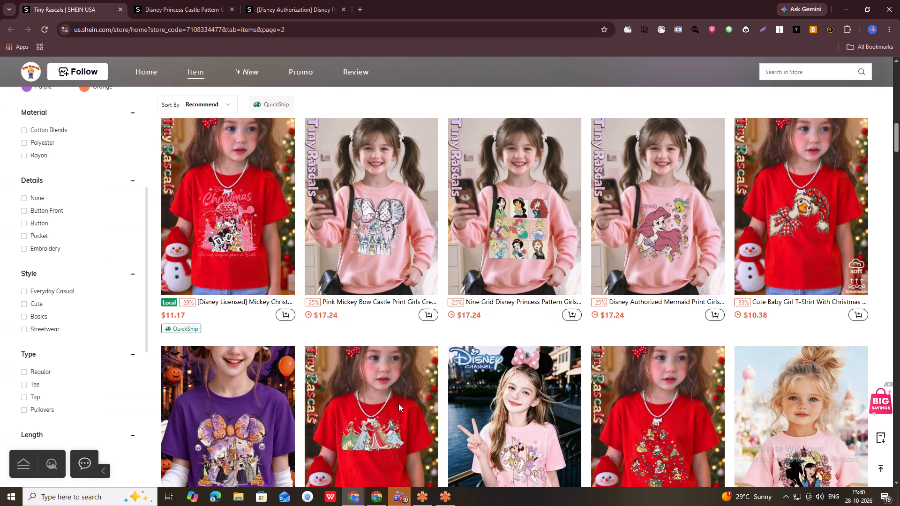
{"action": "right_click", "coordinate": [677, 302]}
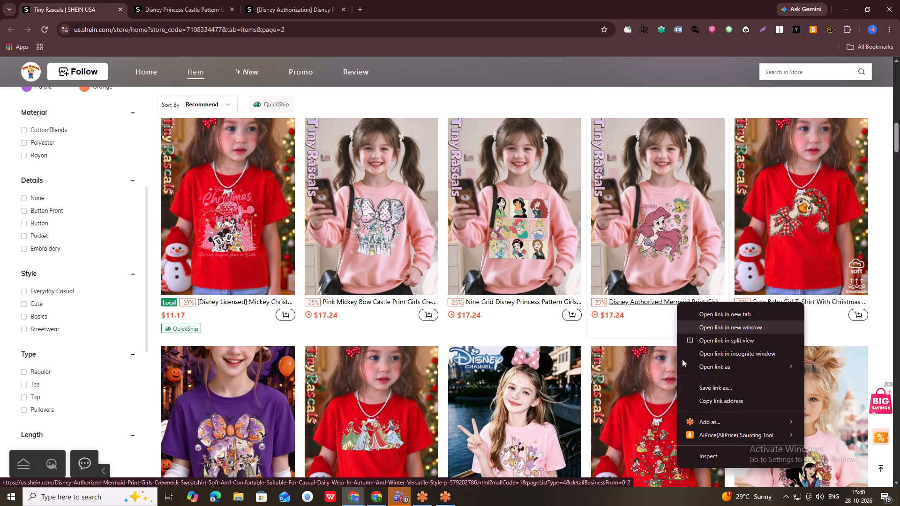
{"action": "left_click", "coordinate": [706, 398]}
{"action": "key", "text": "alt+Tab"}
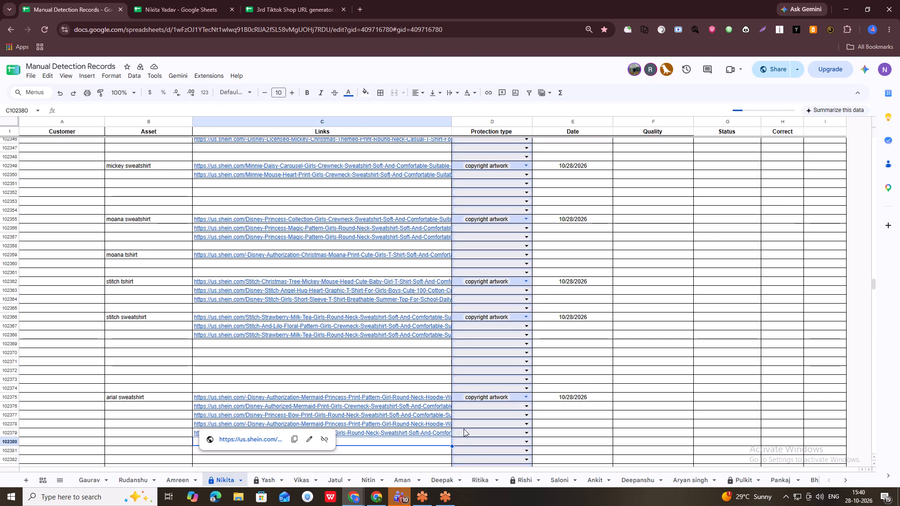
{"action": "key", "text": "ctrl+v"}
{"action": "left_click", "coordinate": [432, 448]}
Copy the red Disney Authorization Christmas Themed Princess Series T-shirt link into row 102320 of the disney princess group tshirt group.
{"action": "key", "text": "alt+Tab"}
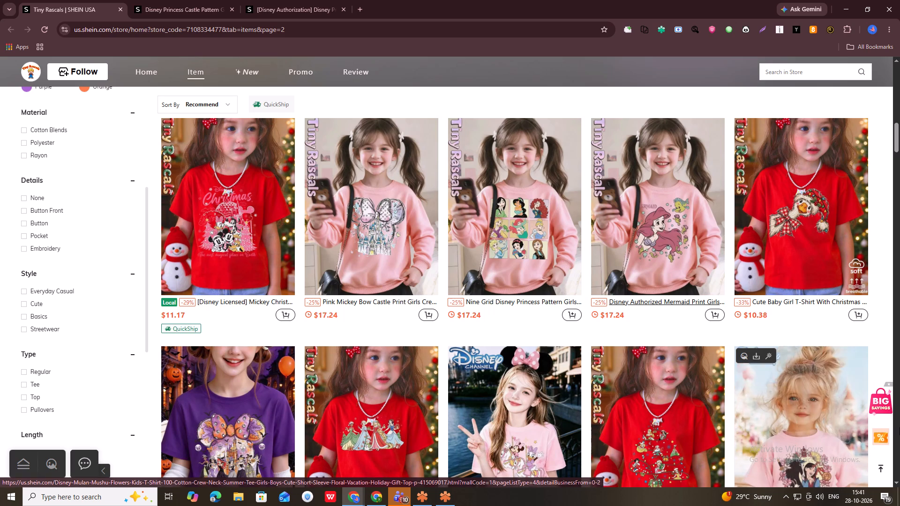
{"action": "key", "text": "Right"}
{"action": "scroll", "coordinate": [814, 427], "scroll_direction": "down", "scroll_amount": 3}
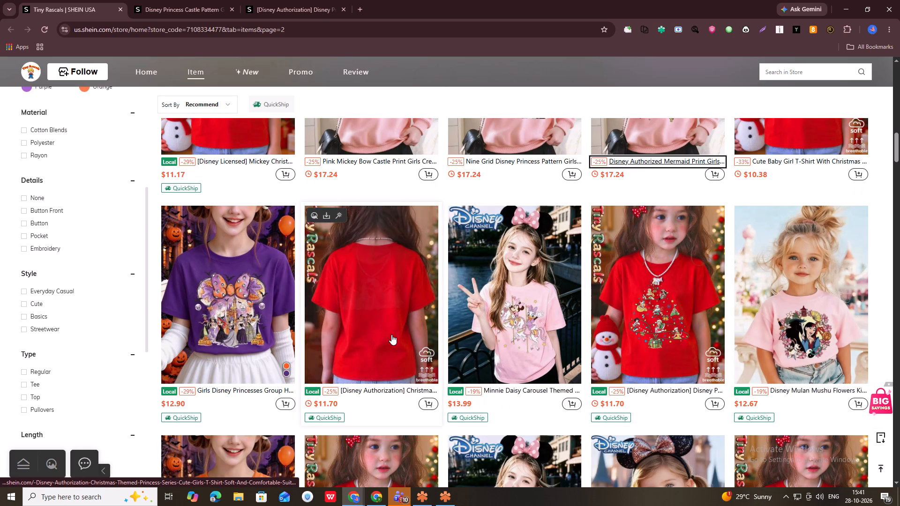
{"action": "right_click", "coordinate": [381, 388]}
{"action": "left_click", "coordinate": [424, 318]}
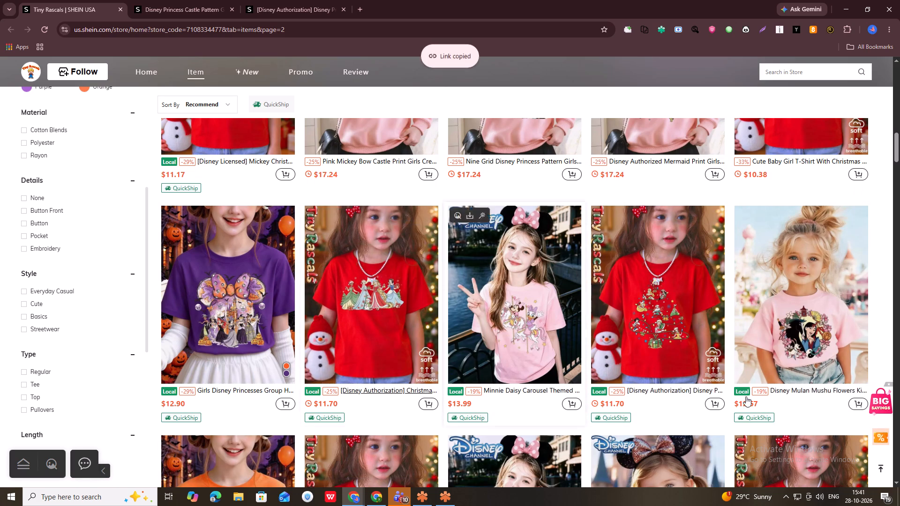
{"action": "key", "text": "alt+Tab"}
{"action": "scroll", "coordinate": [354, 368], "scroll_direction": "up", "scroll_amount": 10}
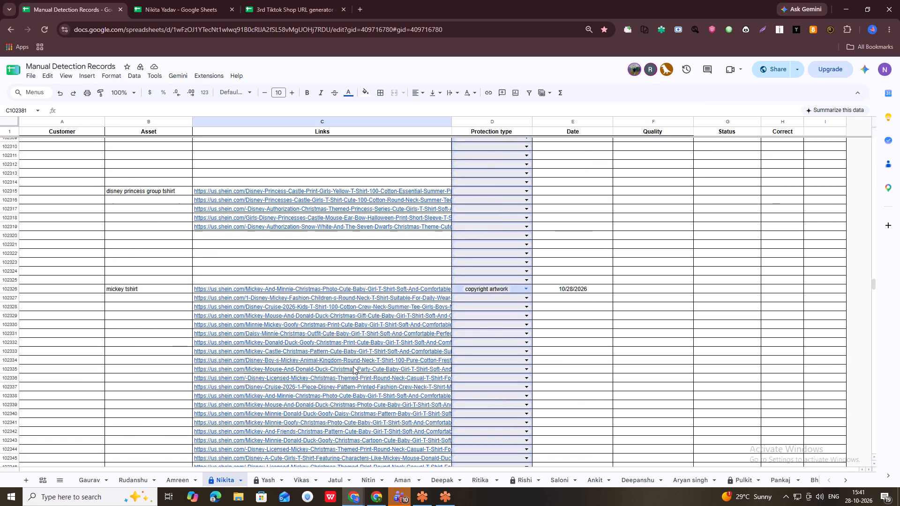
{"action": "left_click", "coordinate": [325, 378]}
{"action": "key", "text": "ctrl+v"}
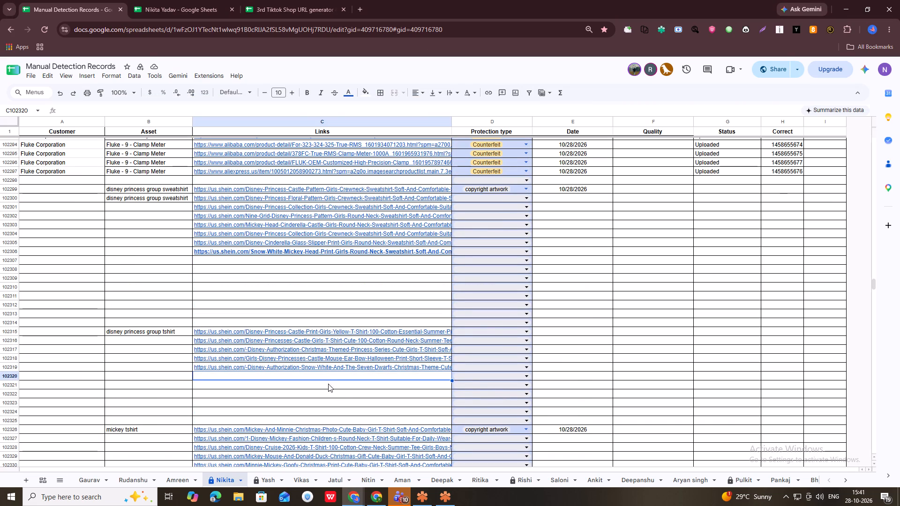
{"action": "left_click", "coordinate": [329, 381]}
Copy the pink Minnie Daisy Carousel Themed T-shirt link from the store into row 102347 of the mickey tshirt group.
{"action": "key", "text": "alt+Tab"}
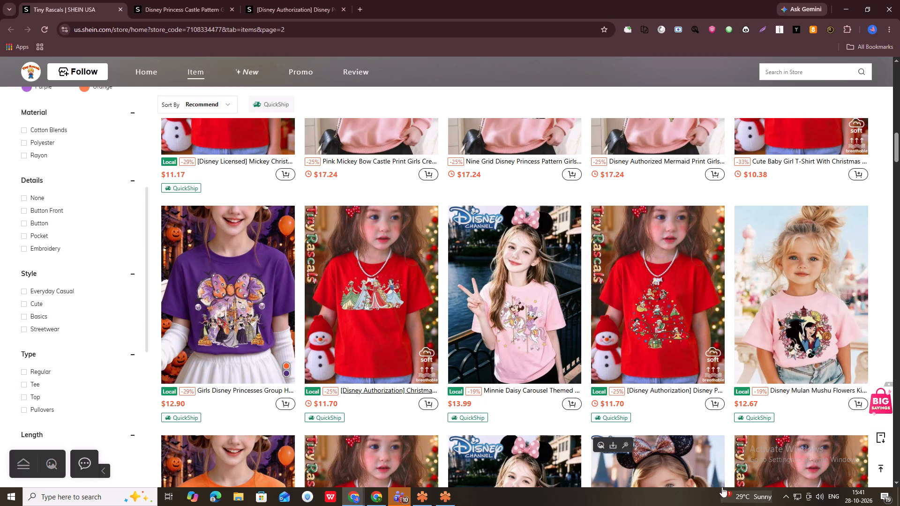
{"action": "right_click", "coordinate": [518, 391]}
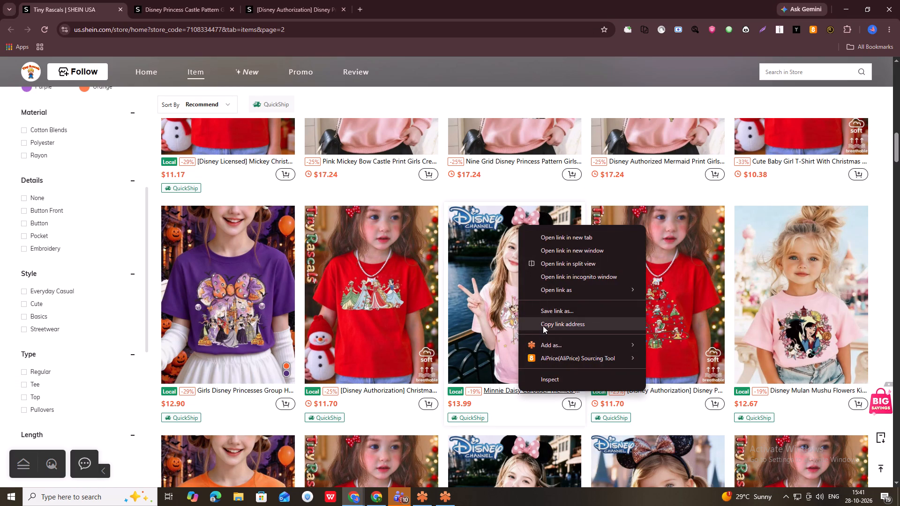
{"action": "left_click", "coordinate": [543, 326]}
{"action": "key", "text": "alt+Tab"}
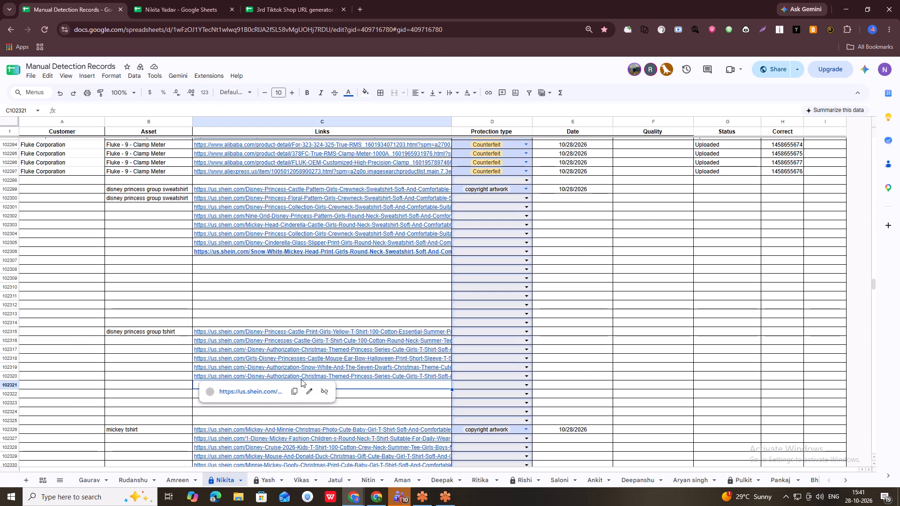
{"action": "scroll", "coordinate": [301, 379], "scroll_direction": "down", "scroll_amount": 4}
{"action": "left_click", "coordinate": [324, 430]}
{"action": "key", "text": "ctrl+v"}
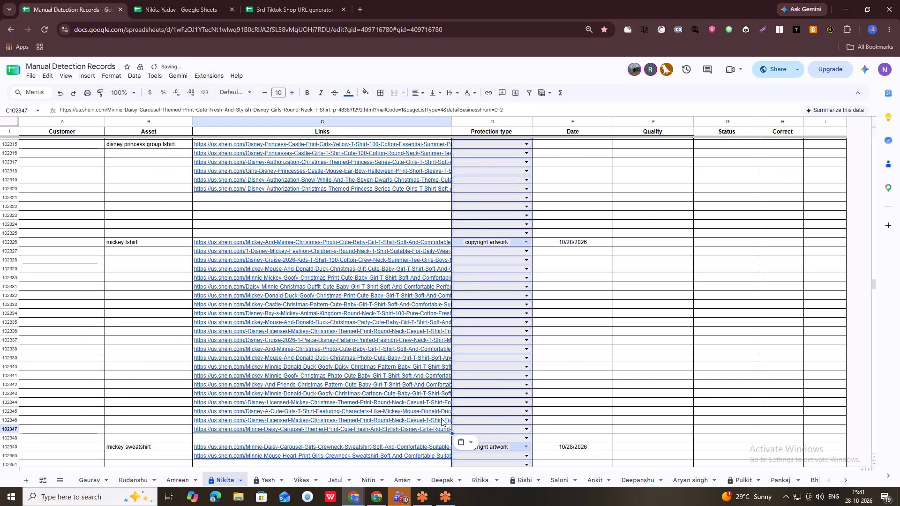
Open the red Disney Authorization Disney Princess Christmas tree-shaped T-shirt listing in a separate tab from the store.
{"action": "key", "text": "alt+Tab"}
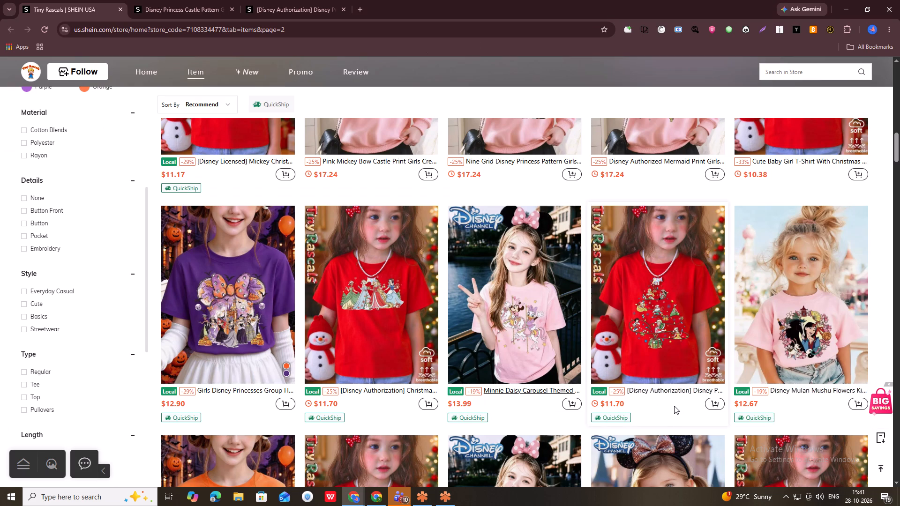
{"action": "middle_click", "coordinate": [677, 306]}
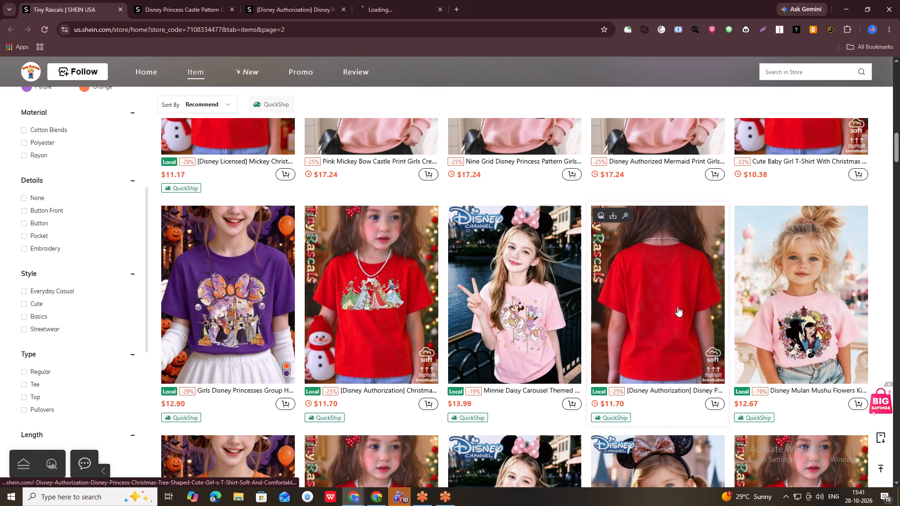
Copy the orange Kids Girls Halloween Disney Elsa Anna T-shirt link from the store into row 102391 of the frozen tshirt group.
{"action": "scroll", "coordinate": [647, 347], "scroll_direction": "down", "scroll_amount": 5}
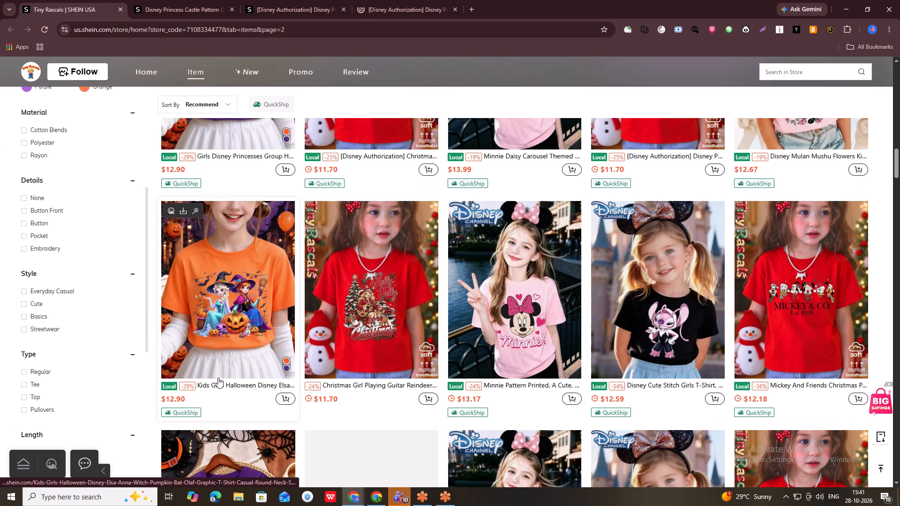
{"action": "right_click", "coordinate": [240, 385]}
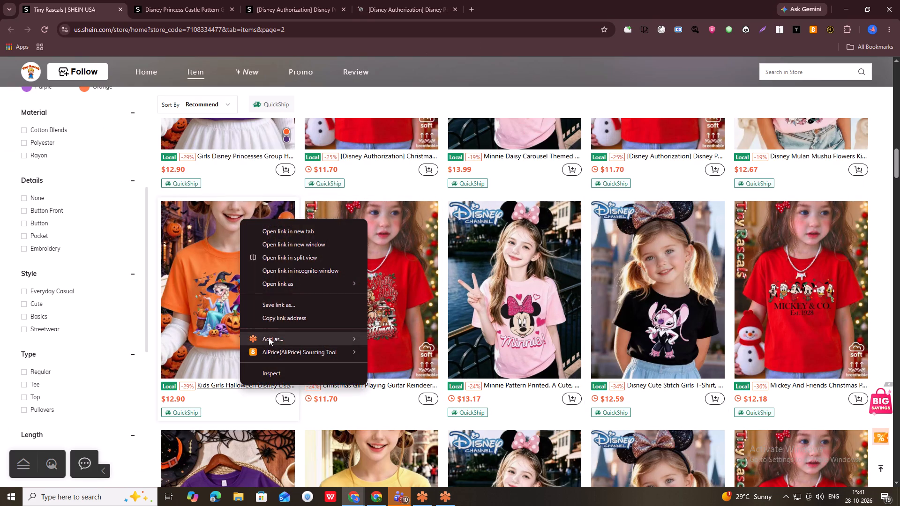
{"action": "left_click", "coordinate": [277, 322]}
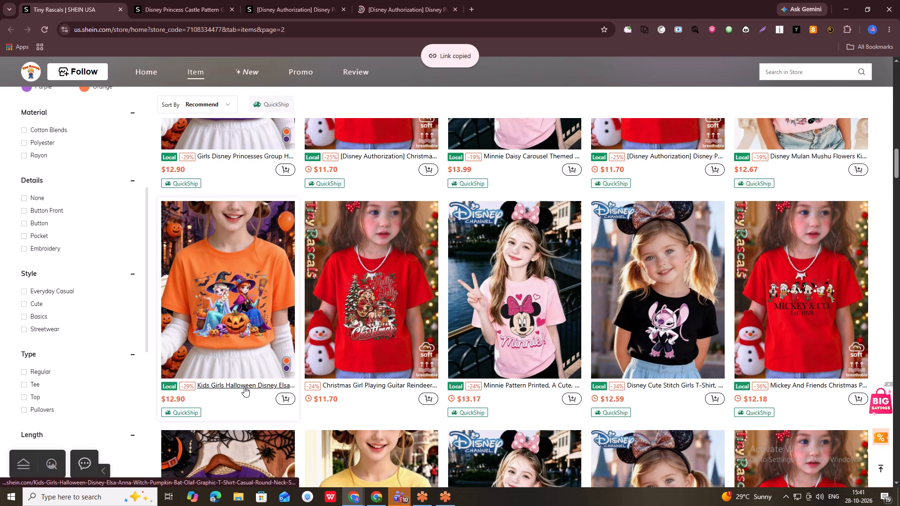
{"action": "key", "text": "alt+Tab"}
{"action": "scroll", "coordinate": [286, 387], "scroll_direction": "down", "scroll_amount": 5}
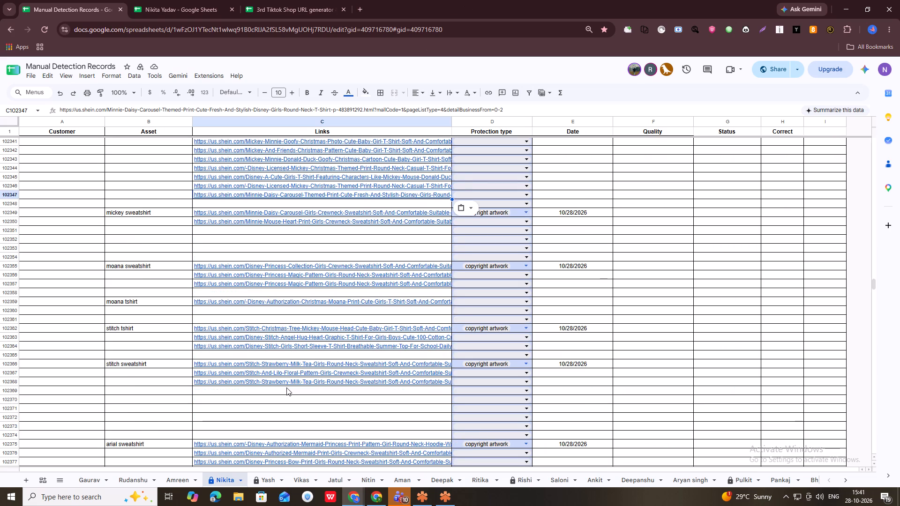
{"action": "scroll", "coordinate": [286, 387], "scroll_direction": "down", "scroll_amount": 4}
{"action": "left_click", "coordinate": [424, 400]}
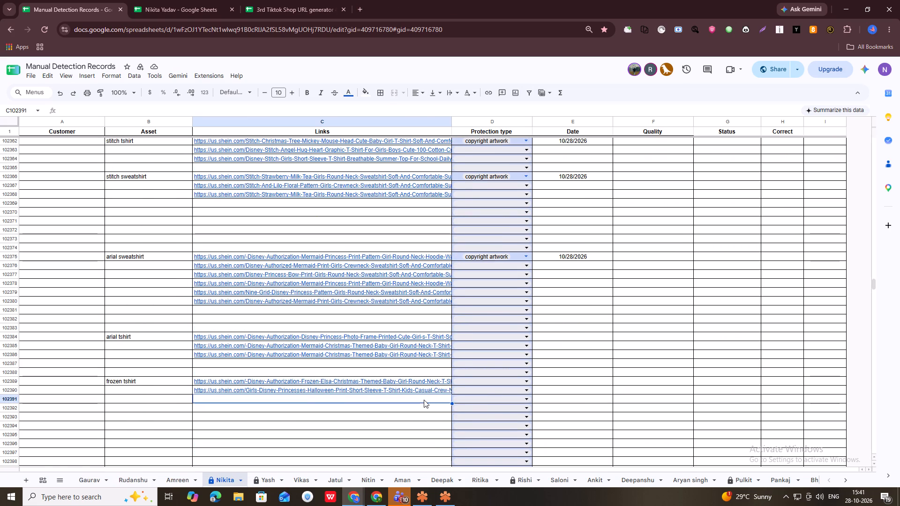
{"action": "key", "text": "ctrl+v"}
{"action": "left_click", "coordinate": [421, 404]}
{"action": "left_click", "coordinate": [421, 407]}
Copy the pink Minnie Pattern Printed T-shirt link into row 102348 of the mickey tshirt group, inserting three blank rows there first.
{"action": "key", "text": "alt+Tab"}
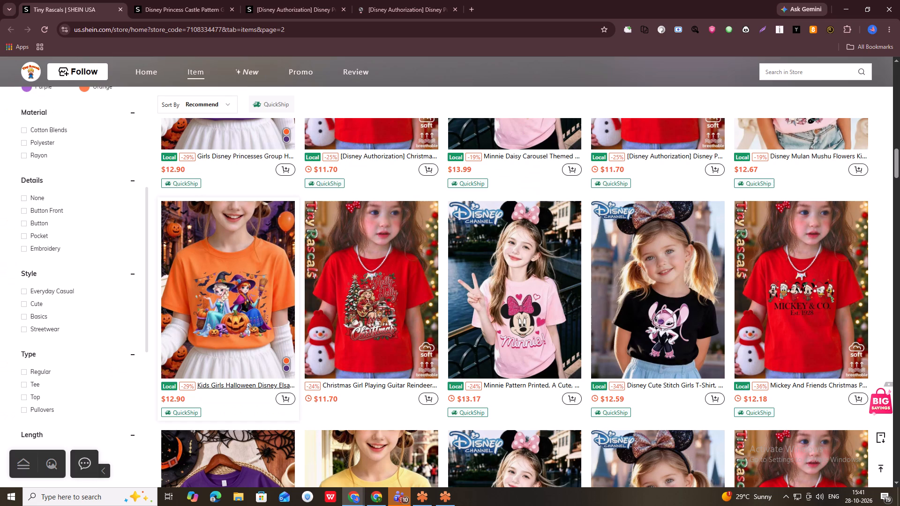
{"action": "right_click", "coordinate": [538, 386]}
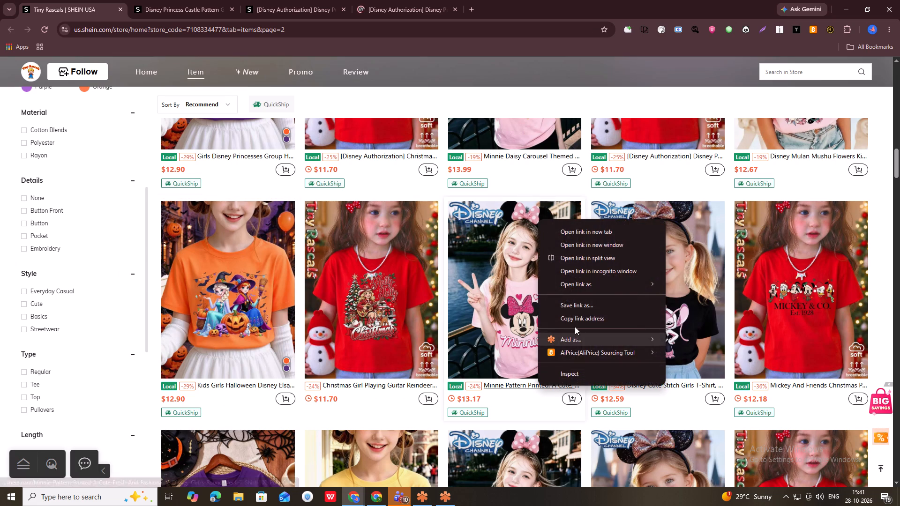
{"action": "left_click", "coordinate": [576, 320]}
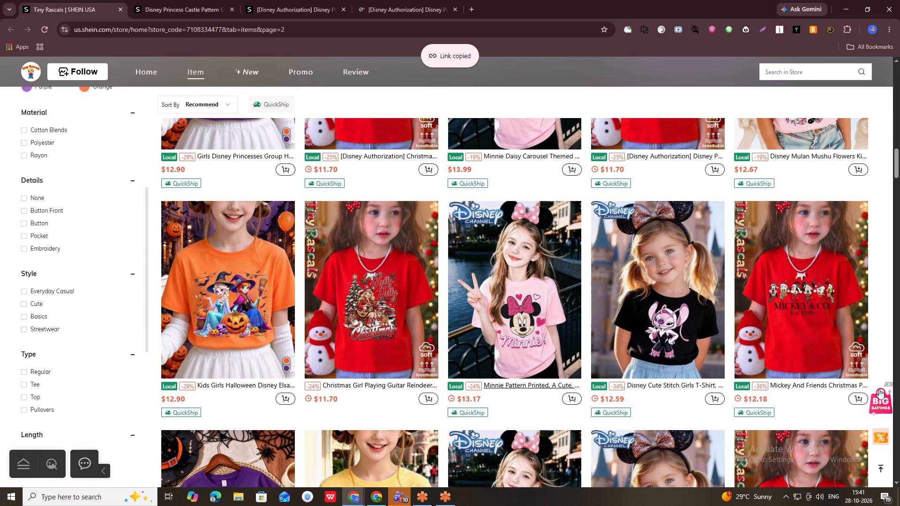
{"action": "key", "text": "alt+Tab"}
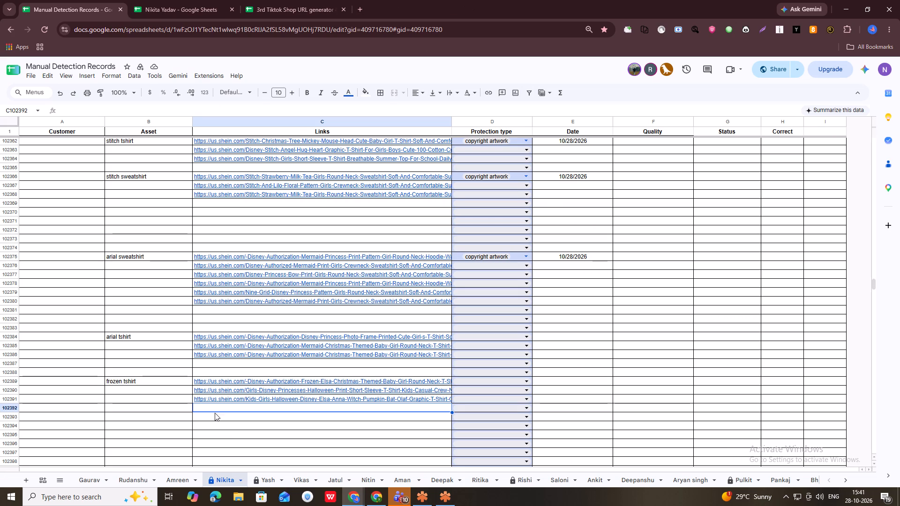
{"action": "scroll", "coordinate": [268, 385], "scroll_direction": "up", "scroll_amount": 5}
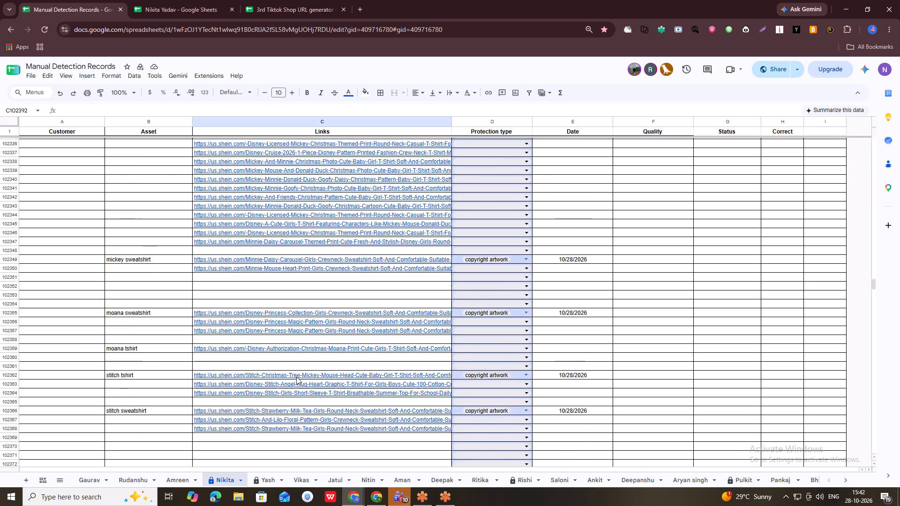
{"action": "scroll", "coordinate": [296, 377], "scroll_direction": "up", "scroll_amount": 2}
{"action": "left_click", "coordinate": [0, 345]}
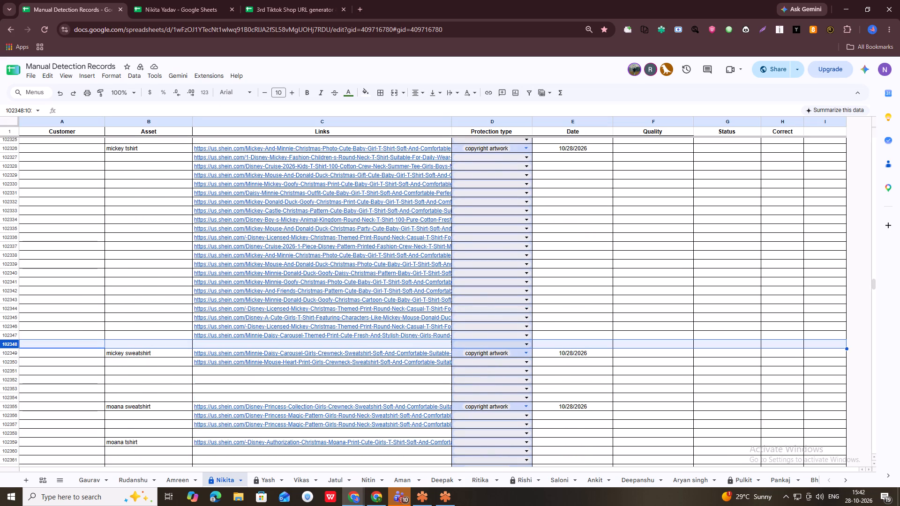
{"action": "key", "text": "ctrl+alt+equal"}
{"action": "key", "text": "ctrl+alt+equal"}
{"action": "key", "text": "ctrl+alt+equal"}
{"action": "key", "text": "Right"}
{"action": "key", "text": "Right"}
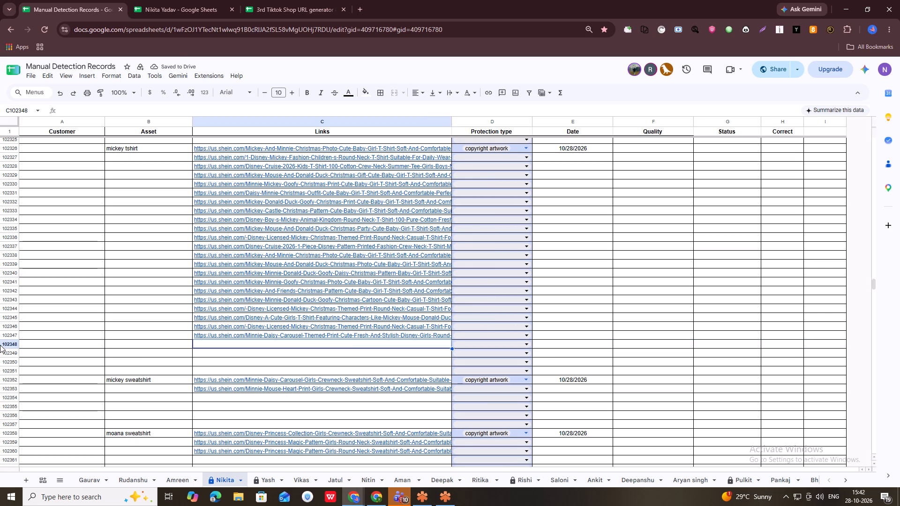
{"action": "key", "text": "ctrl+v"}
{"action": "key", "text": "Down"}
Copy the red Mickey And Friends Christmas Pattern T-shirt link from the store into row 102349 of the mickey tshirt group.
{"action": "key", "text": "alt+Tab"}
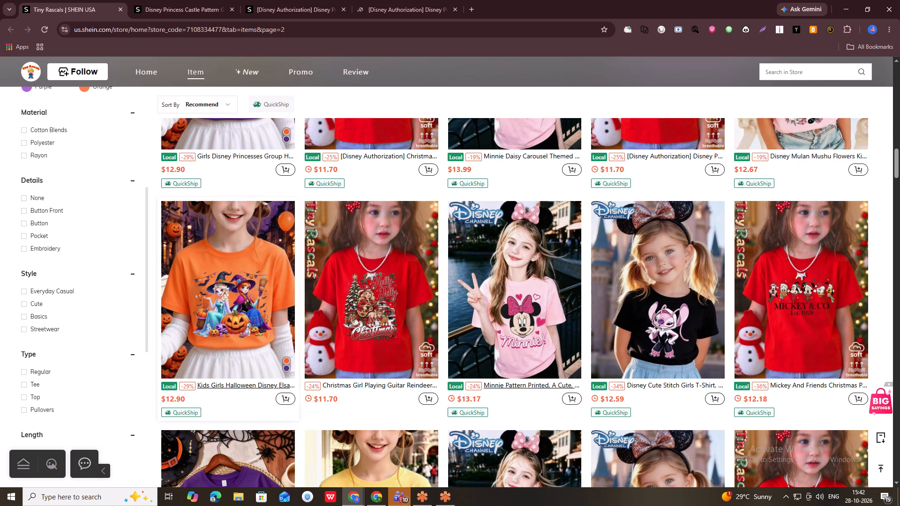
{"action": "right_click", "coordinate": [800, 386]}
{"action": "right_click", "coordinate": [800, 386]}
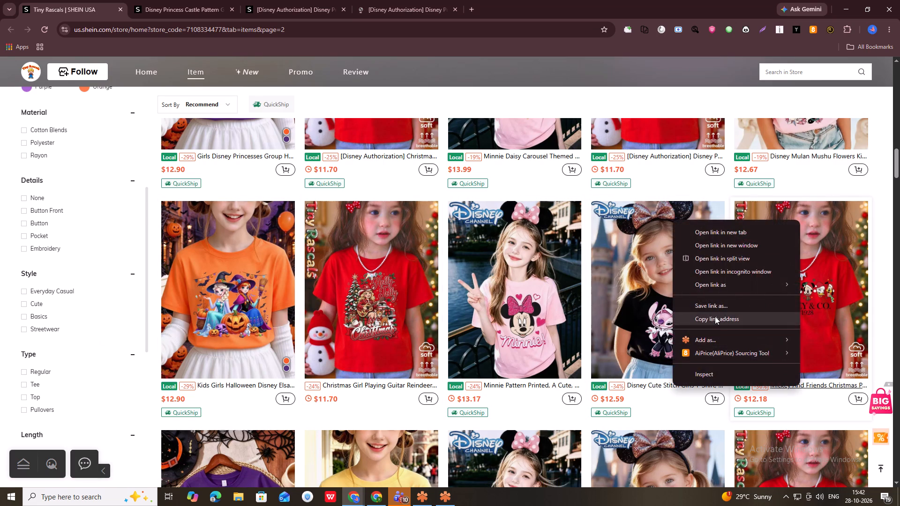
{"action": "left_click", "coordinate": [715, 316]}
{"action": "key", "text": "alt+Tab"}
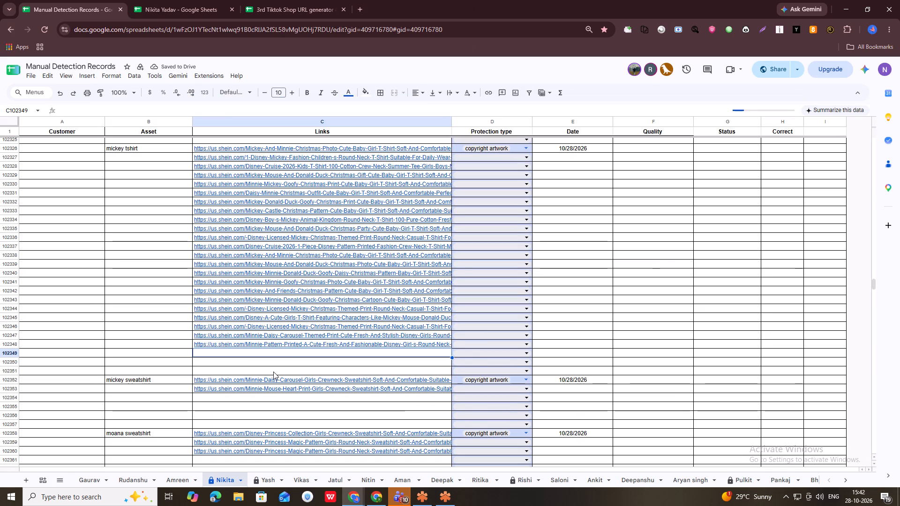
{"action": "key", "text": "ctrl+v"}
Copy the yellow Disney Princess Castle Print T-shirt link from the store into row 102321 of the disney princess group tshirt group.
{"action": "key", "text": "alt+Tab"}
{"action": "scroll", "coordinate": [698, 356], "scroll_direction": "down", "scroll_amount": 6}
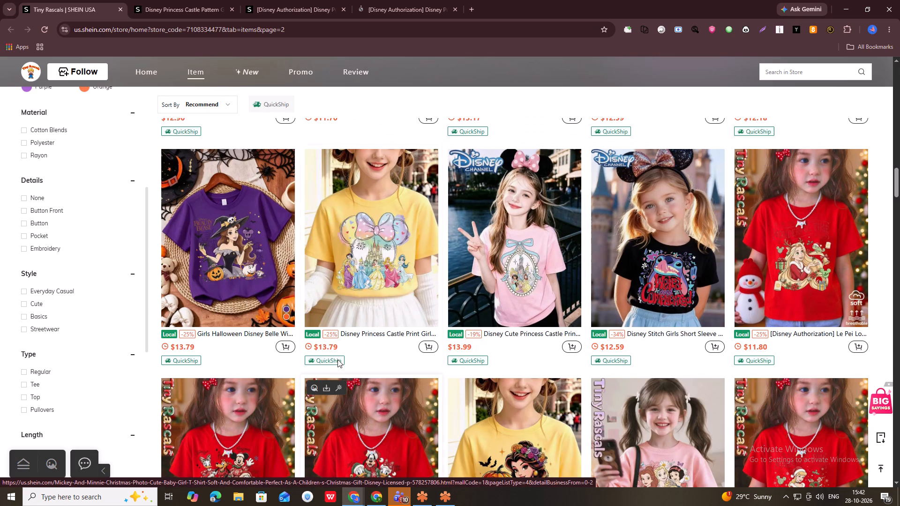
{"action": "right_click", "coordinate": [389, 330]}
{"action": "left_click", "coordinate": [428, 261]}
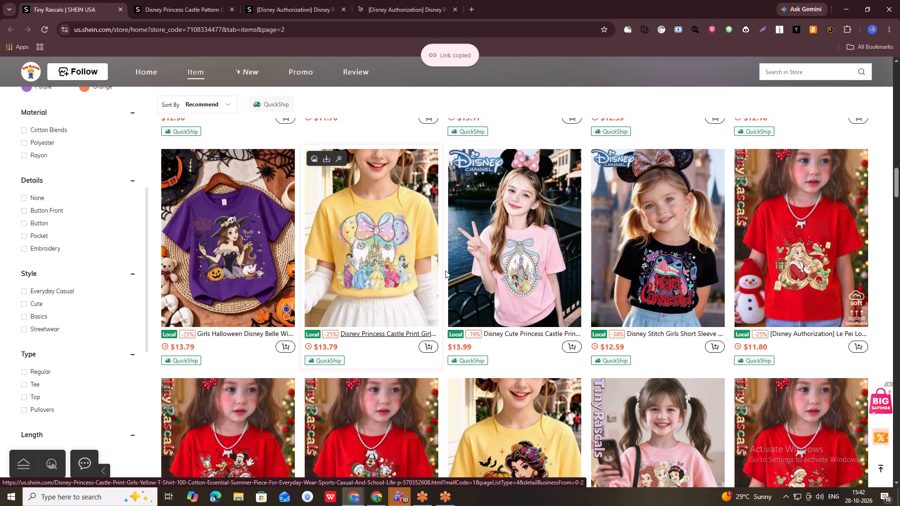
{"action": "key", "text": "alt+Tab"}
{"action": "left_click", "coordinate": [276, 362]}
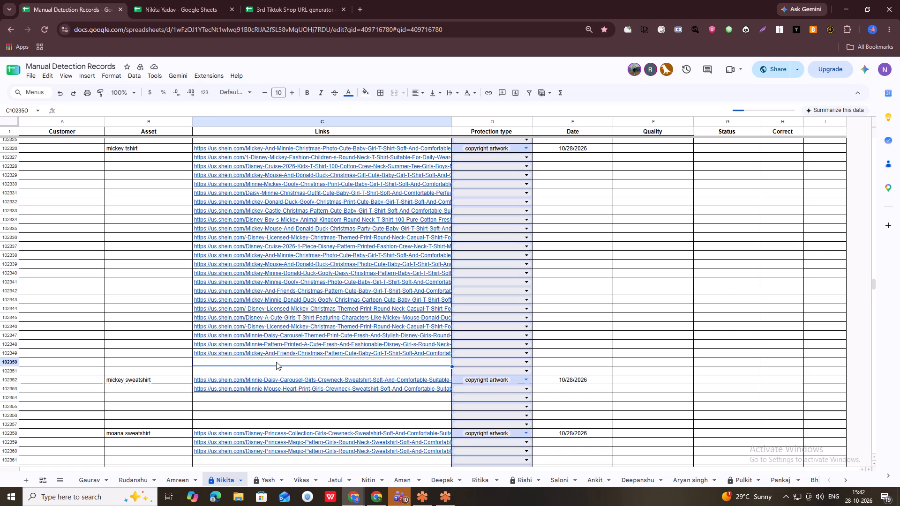
{"action": "scroll", "coordinate": [404, 348], "scroll_direction": "up", "scroll_amount": 5}
{"action": "key", "text": "alt+Tab"}
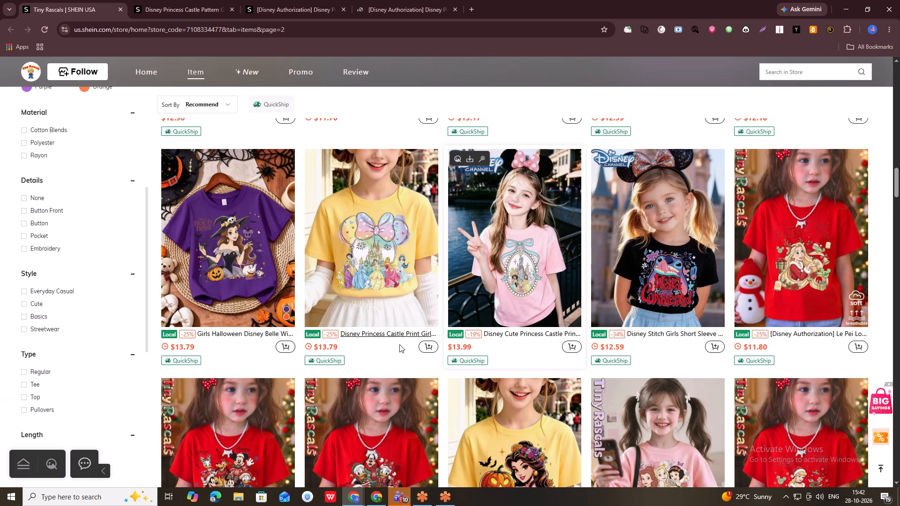
{"action": "key", "text": "alt+Tab"}
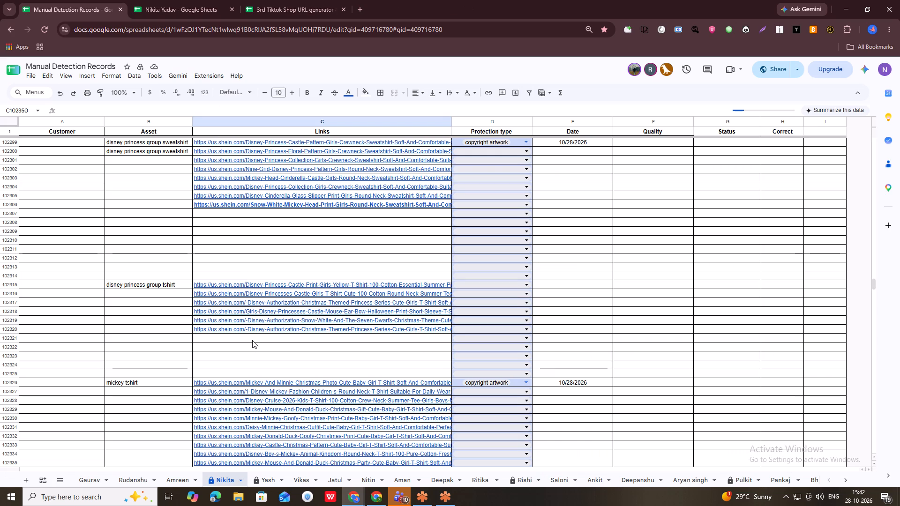
{"action": "left_click", "coordinate": [252, 337]}
{"action": "key", "text": "ctrl+v"}
{"action": "left_click", "coordinate": [253, 347]}
Copy the pink Disney Cute Princess Castle Print T-shirt link from the store into row 102322 of the disney princess group tshirt group.
{"action": "key", "text": "alt+Tab"}
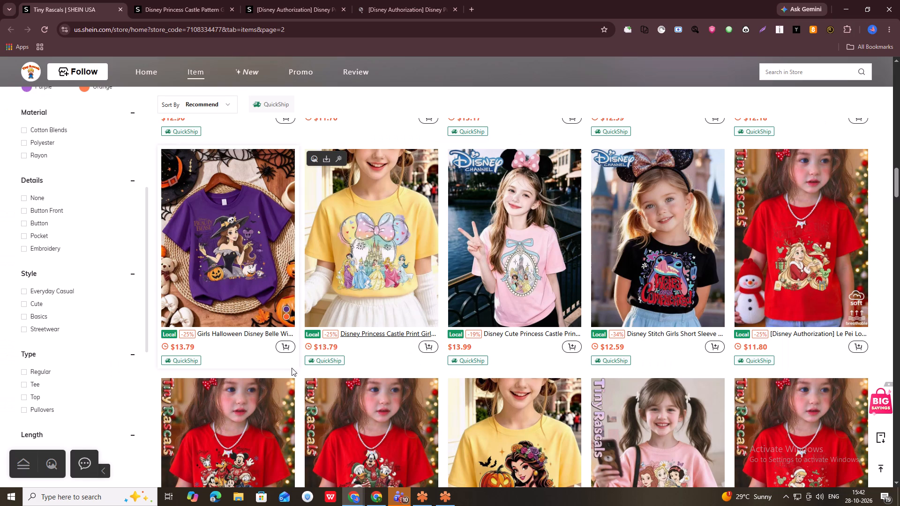
{"action": "right_click", "coordinate": [536, 330]}
{"action": "left_click", "coordinate": [569, 262]}
{"action": "key", "text": "alt+Tab"}
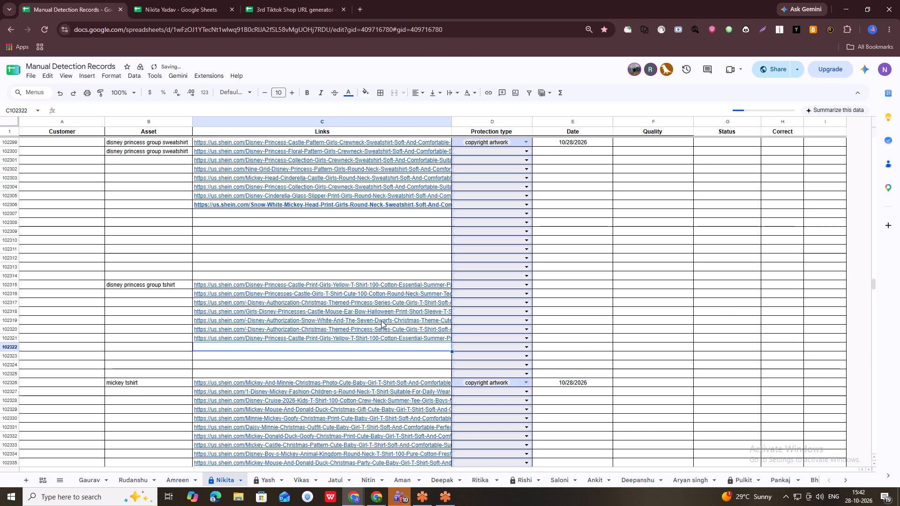
{"action": "key", "text": "ctrl+v"}
{"action": "left_click", "coordinate": [411, 360]}
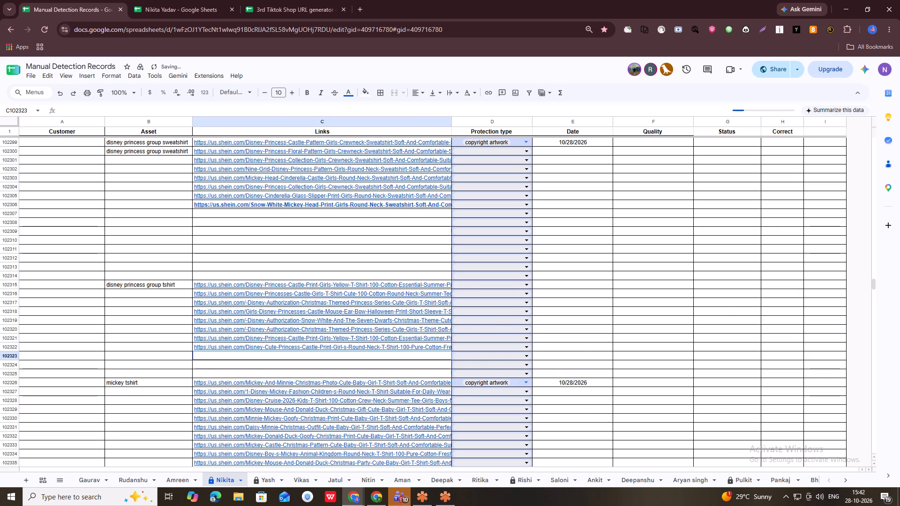
Close the three open Disney Princess listing tabs beside the Tiny Rascals store, dismissing the human-verification prompt on the Christmas tree-shaped T-shirt listing.
{"action": "key", "text": "alt+Tab"}
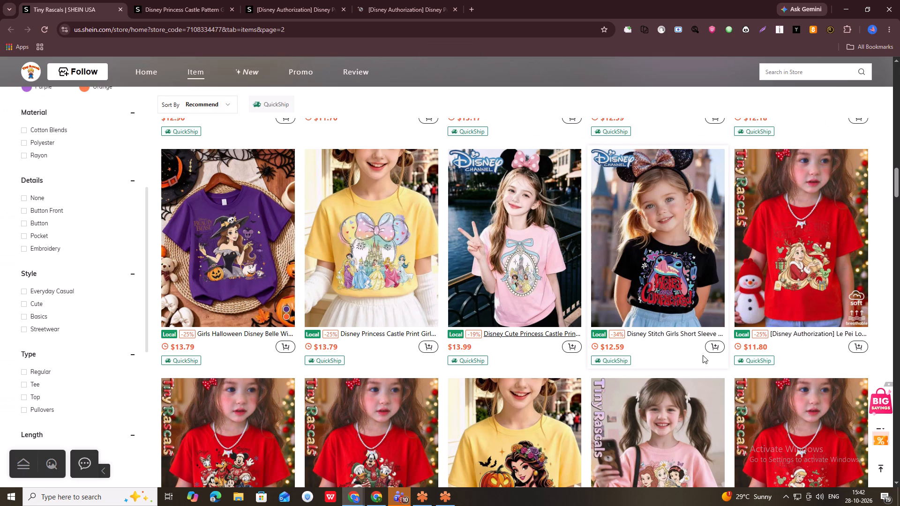
{"action": "scroll", "coordinate": [633, 333], "scroll_direction": "down", "scroll_amount": 3}
{"action": "scroll", "coordinate": [382, 392], "scroll_direction": "down", "scroll_amount": 3}
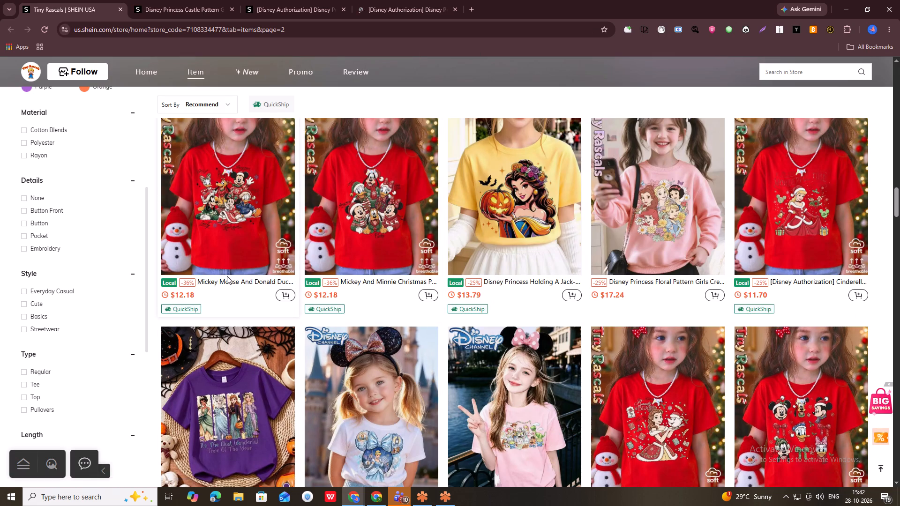
{"action": "left_click", "coordinate": [173, 0]}
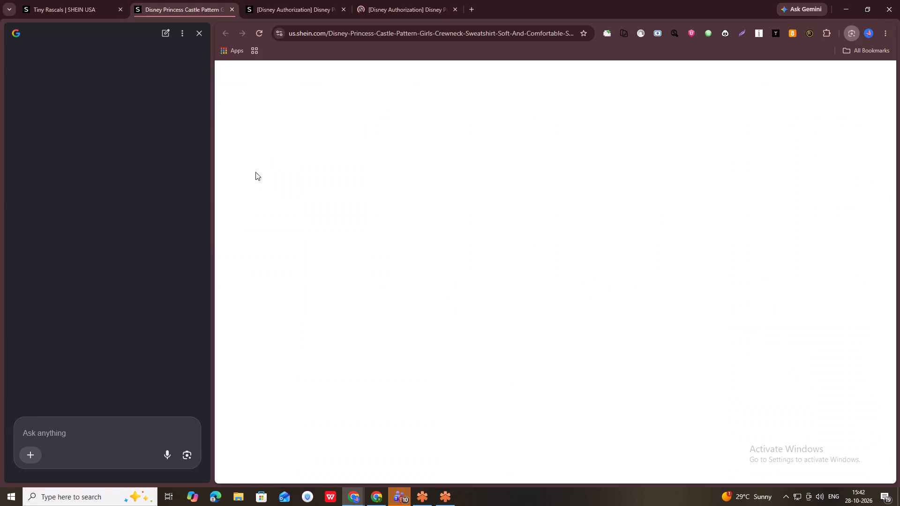
{"action": "middle_click", "coordinate": [207, 0]}
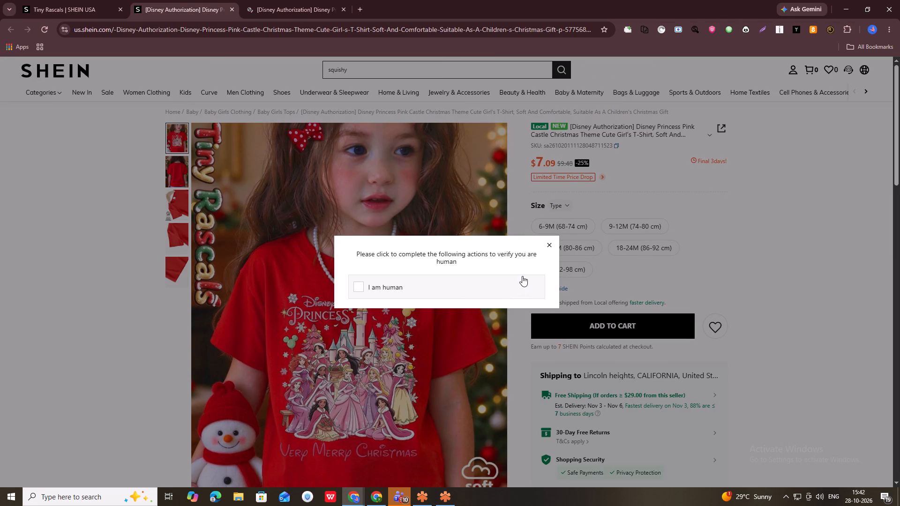
{"action": "middle_click", "coordinate": [182, 0]}
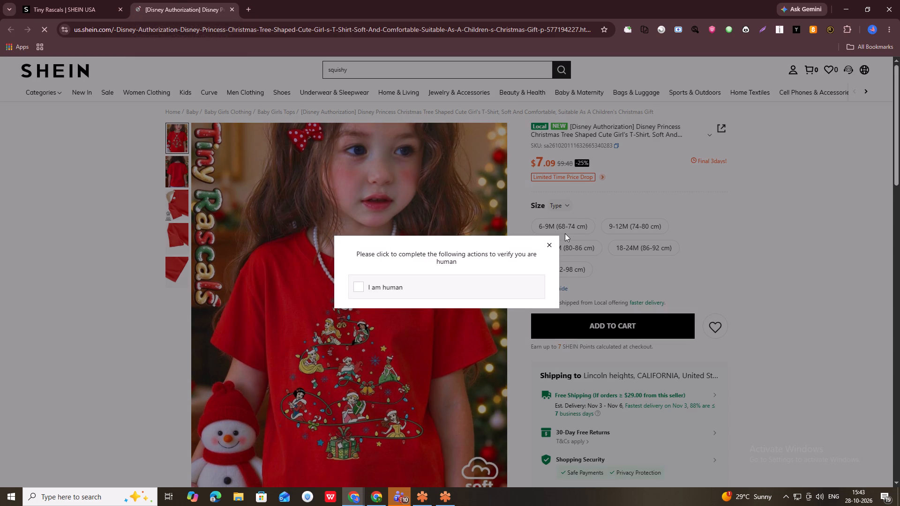
{"action": "left_click", "coordinate": [549, 245]}
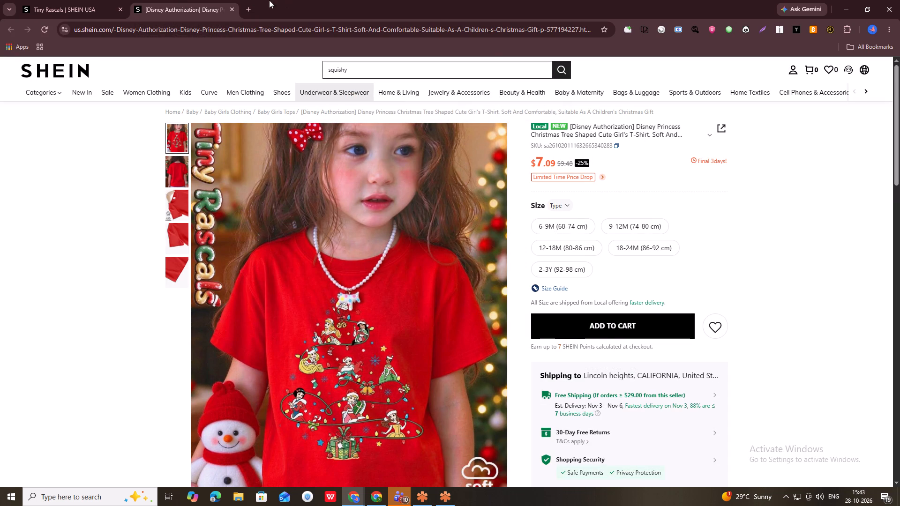
{"action": "middle_click", "coordinate": [214, 0]}
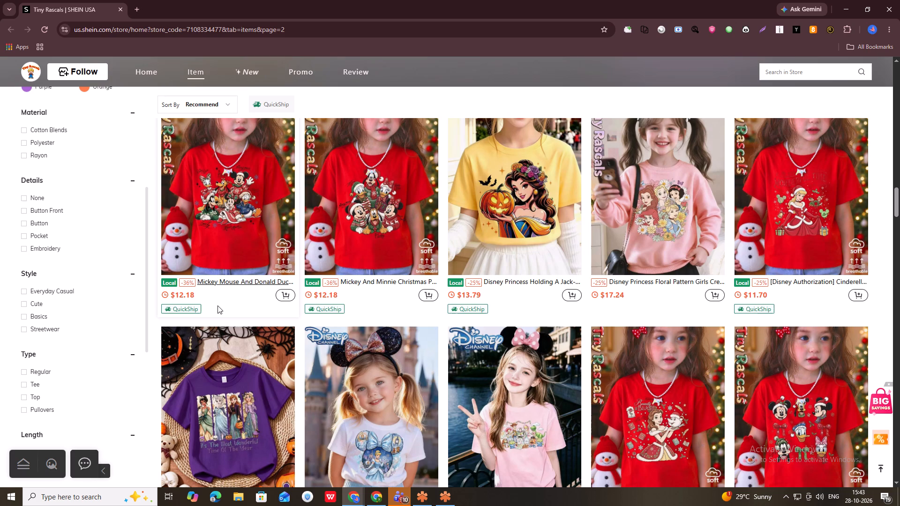
Open the red Mickey Mouse And Donald Duck and red Mickey And Minnie Christmas T-shirt listings in separate tabs from the store.
{"action": "left_click", "coordinate": [228, 210], "text": "ctrl"}
{"action": "left_click", "coordinate": [354, 204], "text": "ctrl"}
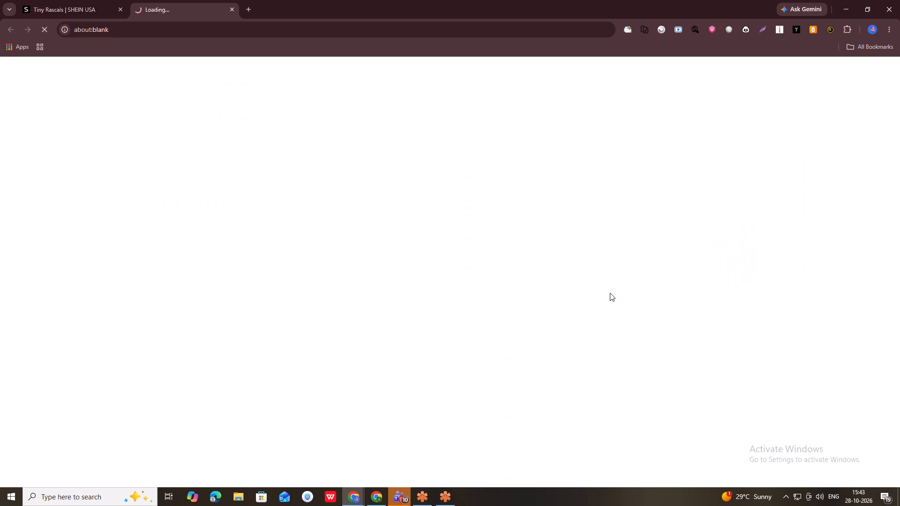
{"action": "left_click", "coordinate": [86, 0]}
{"action": "middle_click", "coordinate": [374, 173]}
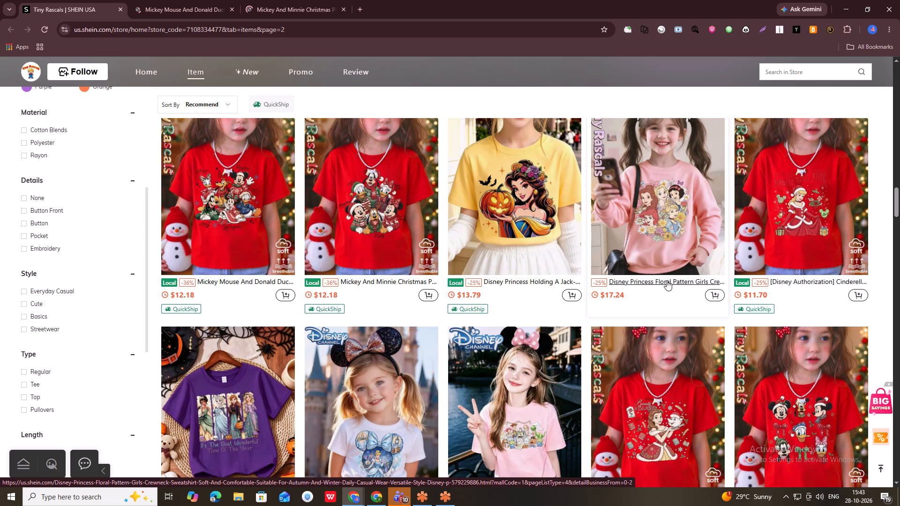
Copy the pink Disney Princess Floral Pattern sweatshirt link from the store into row 102307 of the disney princess group sweatshirt group.
{"action": "right_click", "coordinate": [667, 280]}
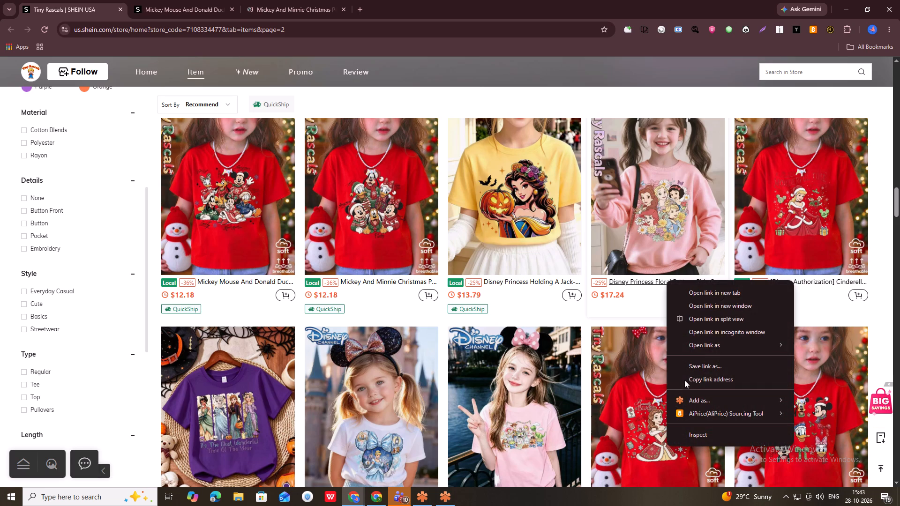
{"action": "left_click", "coordinate": [690, 375]}
{"action": "key", "text": "alt+Tab"}
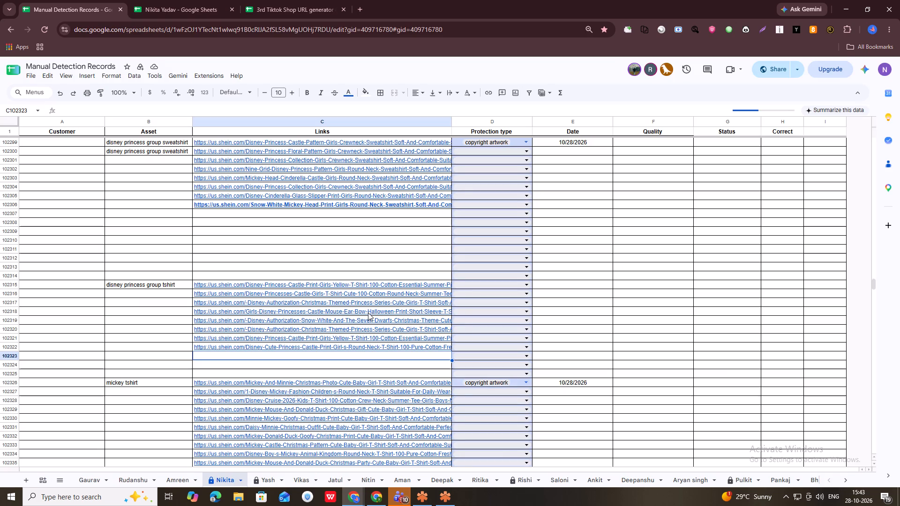
{"action": "left_click", "coordinate": [236, 217]}
{"action": "key", "text": "ctrl+v"}
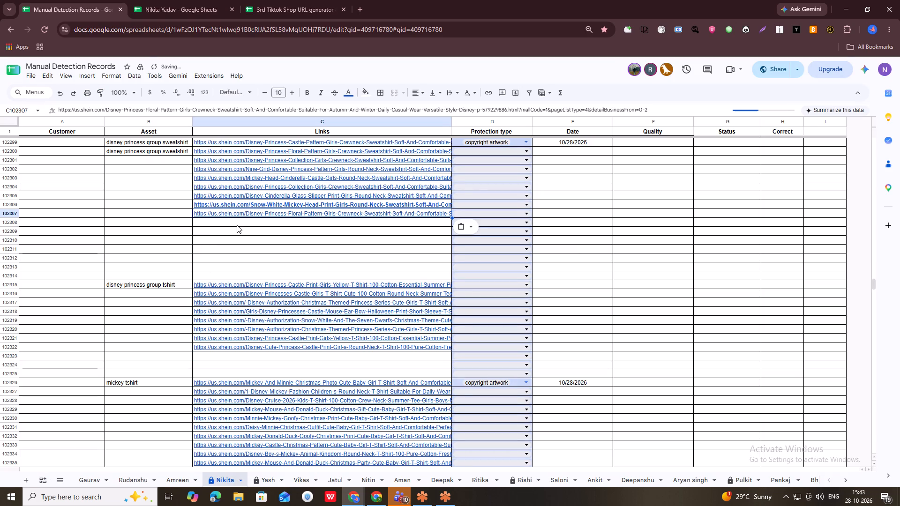
{"action": "left_click", "coordinate": [237, 225]}
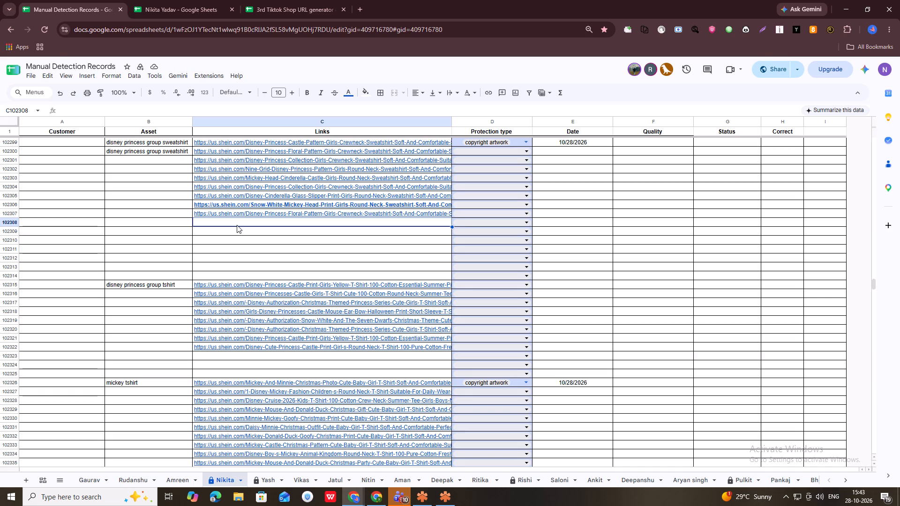
Open the red Mickey Minnie Donald Duck Goofy Daisy Christmas T-shirt listing in a separate tab from the store.
{"action": "key", "text": "alt+Tab"}
{"action": "scroll", "coordinate": [633, 322], "scroll_direction": "down", "scroll_amount": 2}
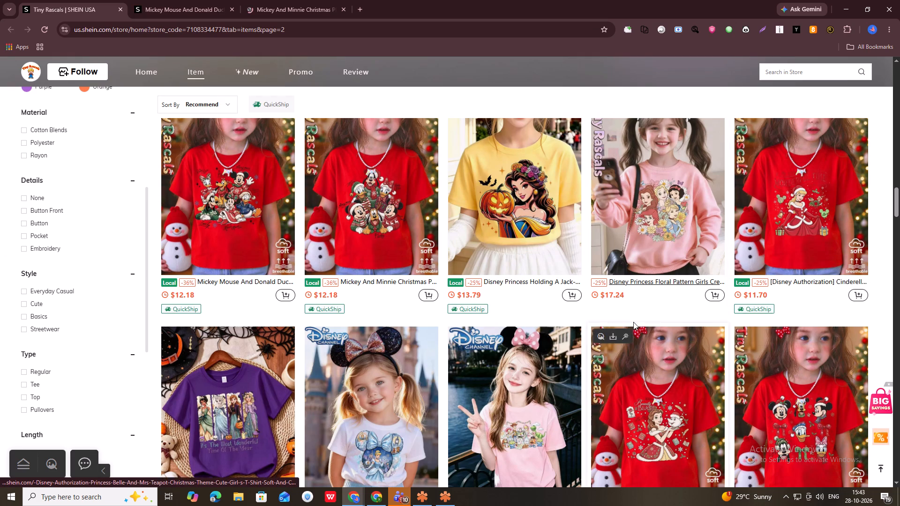
{"action": "scroll", "coordinate": [633, 322], "scroll_direction": "down", "scroll_amount": 2}
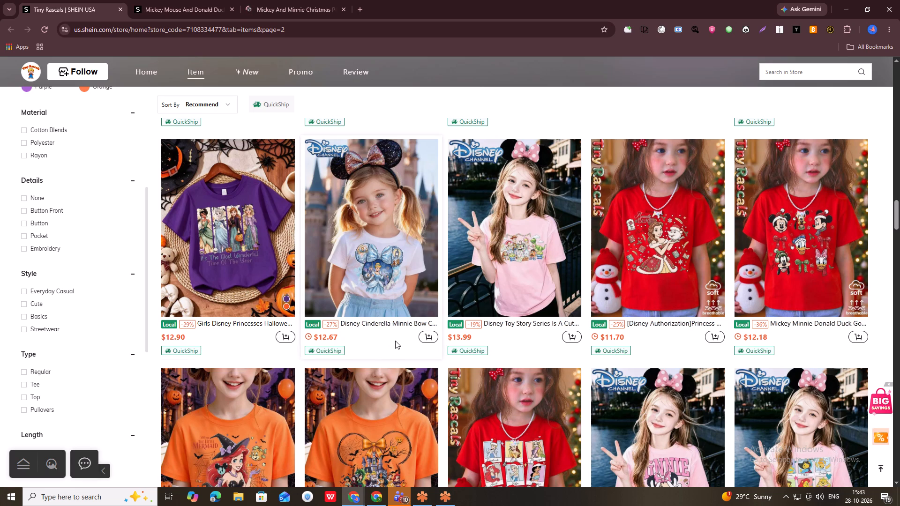
{"action": "middle_click", "coordinate": [787, 252]}
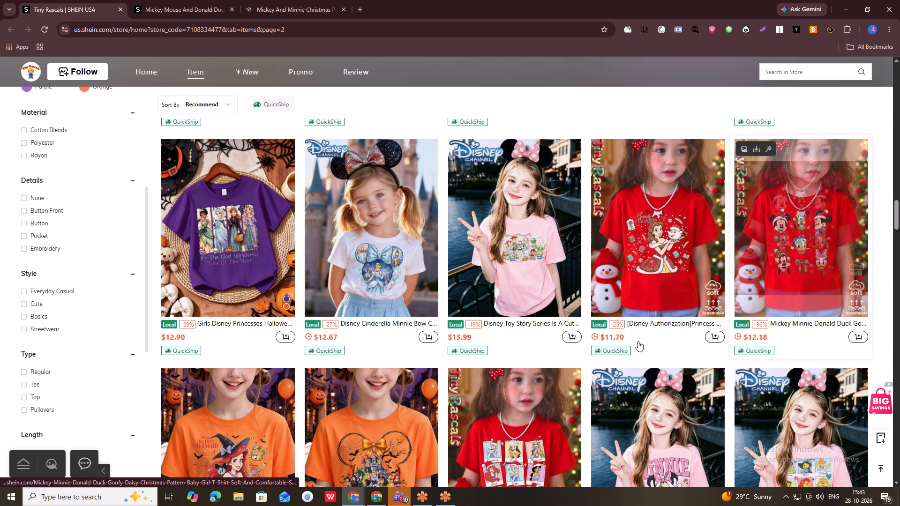
Copy the red Disney Princess Photo Frame T-shirt link into row 102390 of the arial tshirt group, opening the pink Minnie T-shirt listing in a separate tab.
{"action": "scroll", "coordinate": [518, 336], "scroll_direction": "down", "scroll_amount": 5}
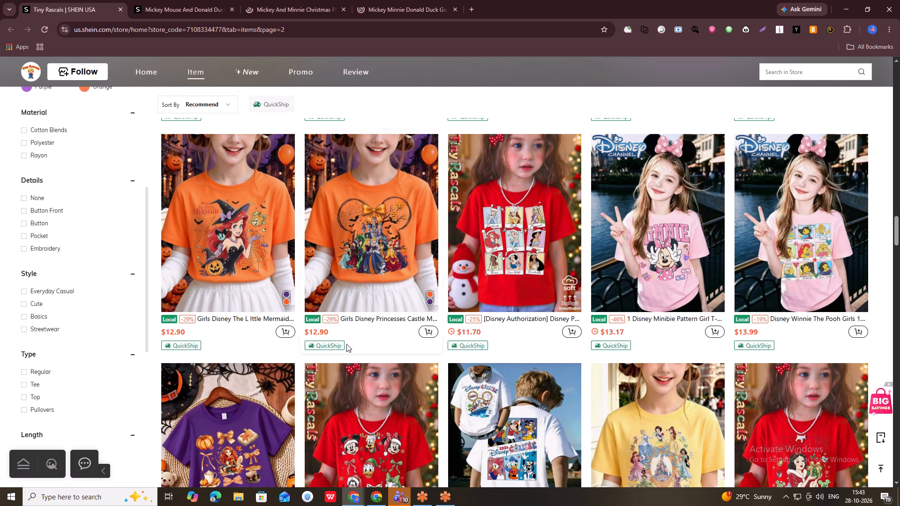
{"action": "right_click", "coordinate": [519, 319]}
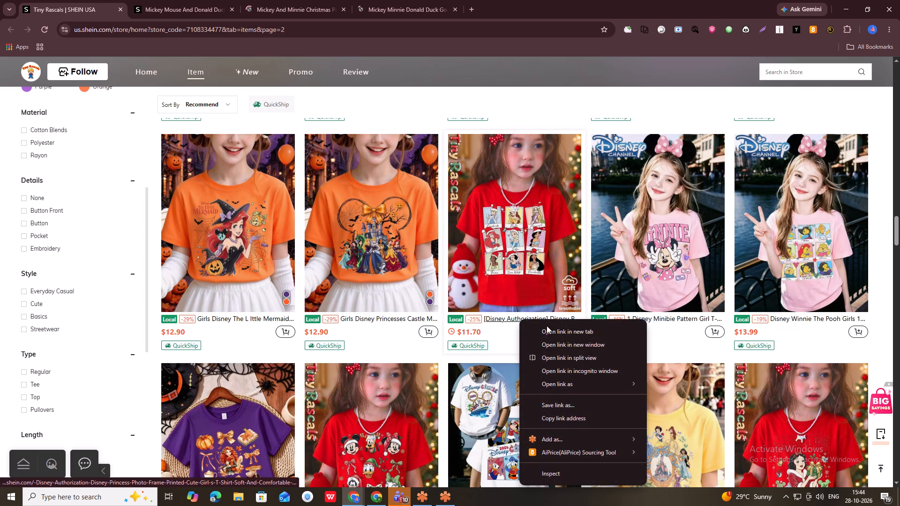
{"action": "left_click", "coordinate": [551, 417]}
{"action": "middle_click", "coordinate": [664, 262]}
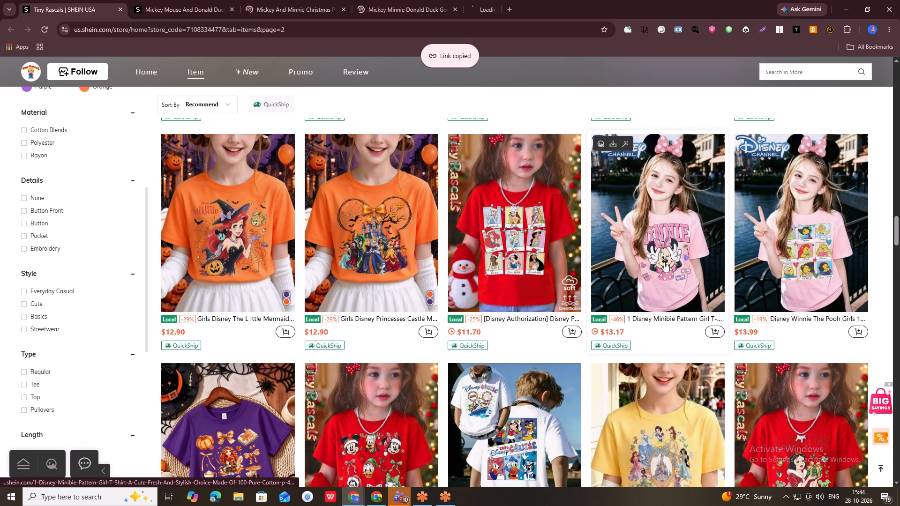
{"action": "key", "text": "alt+Tab"}
{"action": "scroll", "coordinate": [286, 367], "scroll_direction": "down", "scroll_amount": 5}
{"action": "scroll", "coordinate": [395, 375], "scroll_direction": "down", "scroll_amount": 5}
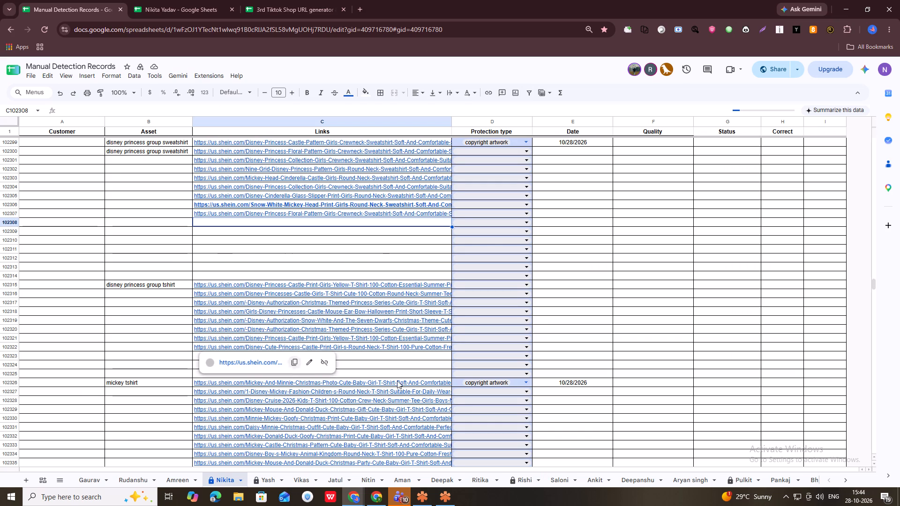
{"action": "key", "text": "alt+Tab"}
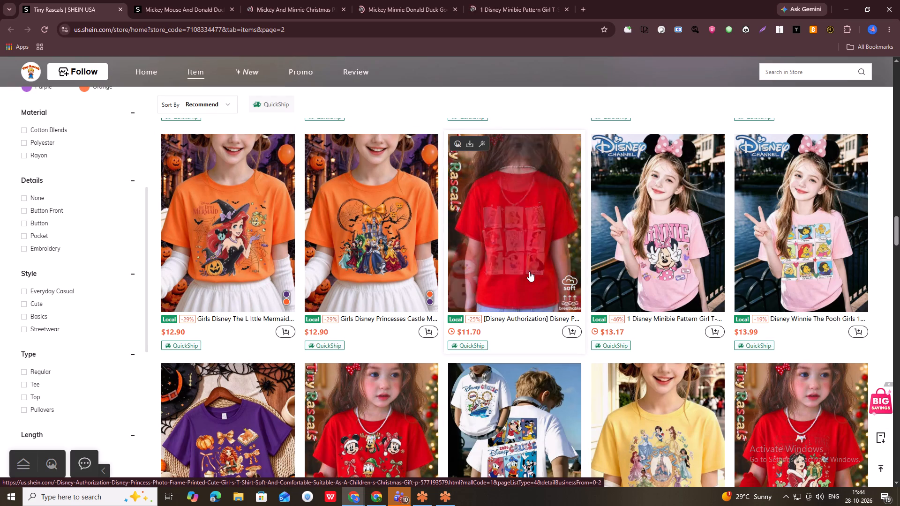
{"action": "key", "text": "alt+Tab"}
{"action": "scroll", "coordinate": [357, 342], "scroll_direction": "down", "scroll_amount": 9}
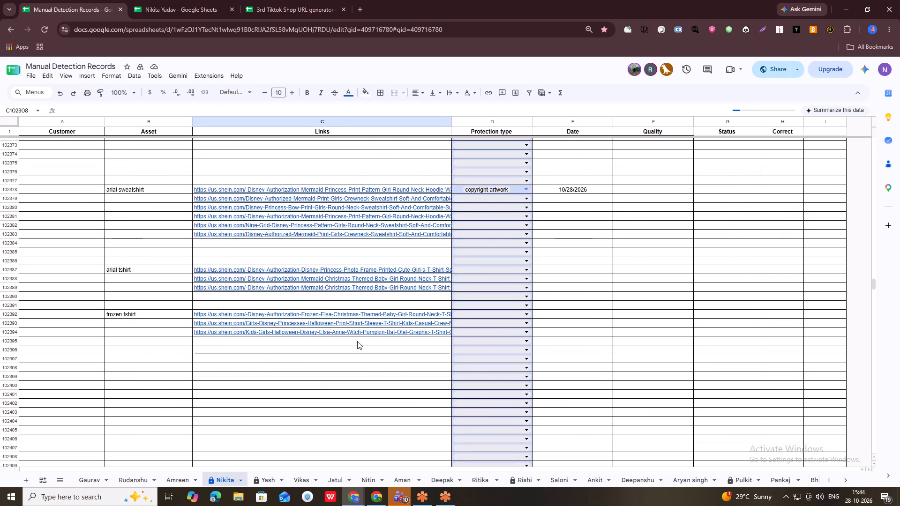
{"action": "scroll", "coordinate": [357, 341], "scroll_direction": "up", "scroll_amount": 2}
{"action": "left_click", "coordinate": [295, 392]}
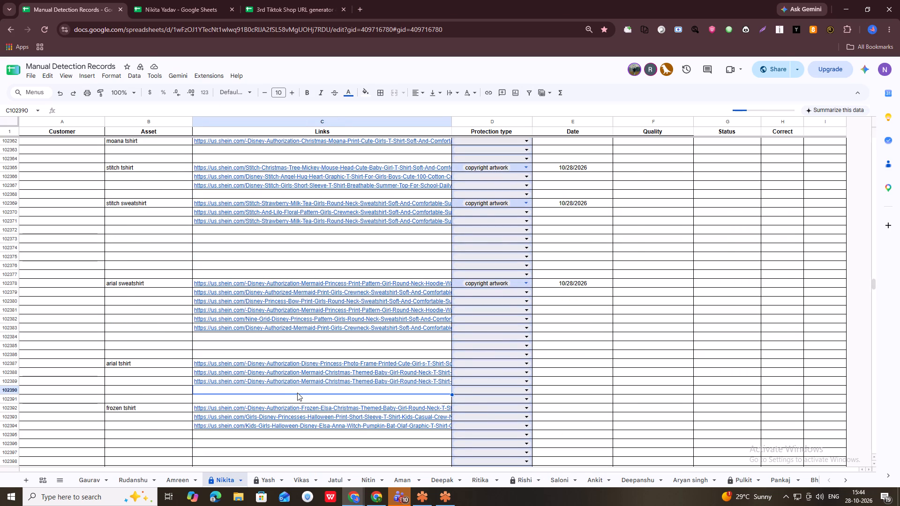
{"action": "key", "text": "ctrl+v"}
{"action": "left_click", "coordinate": [300, 400]}
{"action": "key", "text": "alt+Tab"}
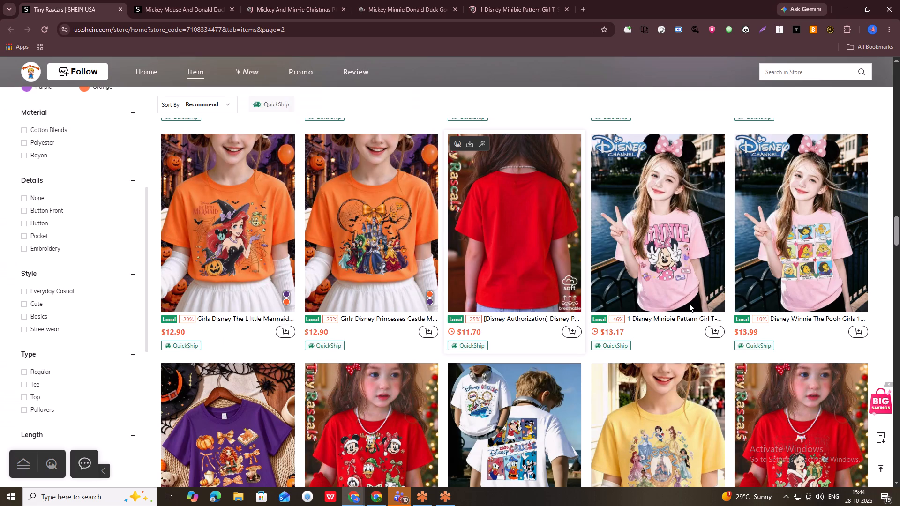
Open the red Mickey Minnie Donald Duck Goofy T-shirt and white Disney Cruise 2026 T-shirt listings in separate tabs from the store.
{"action": "scroll", "coordinate": [701, 312], "scroll_direction": "down", "scroll_amount": 4}
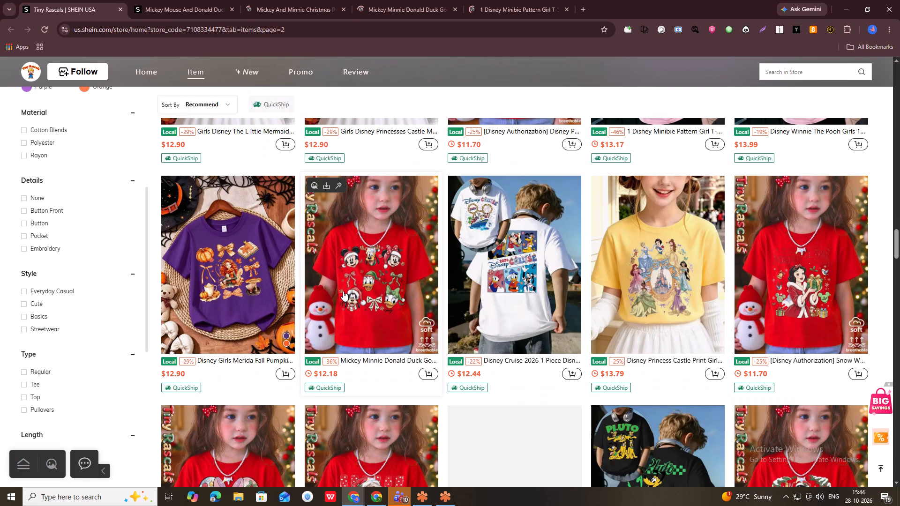
{"action": "middle_click", "coordinate": [343, 291]}
{"action": "middle_click", "coordinate": [524, 296]}
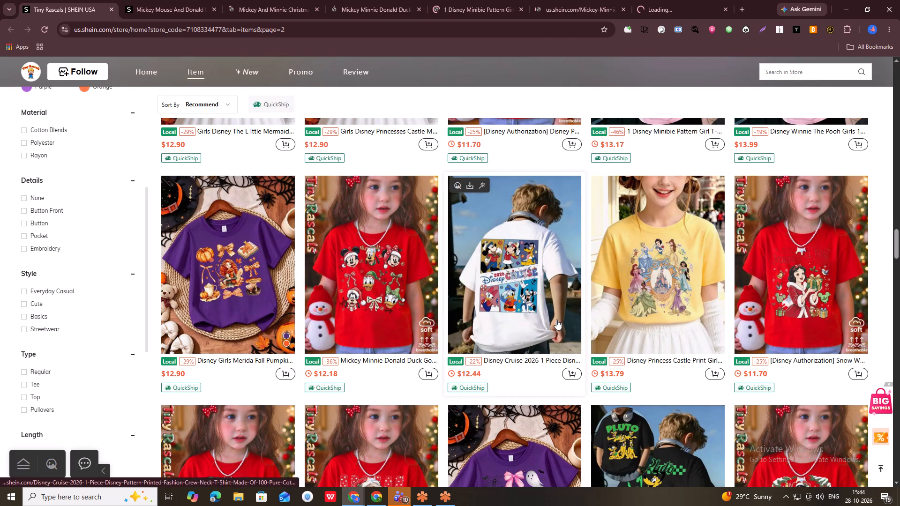
Copy the yellow Disney Princess Castle Print T-shirt link from the store into row 102323 of the disney princess group tshirt group.
{"action": "right_click", "coordinate": [668, 358]}
{"action": "left_click", "coordinate": [694, 291]}
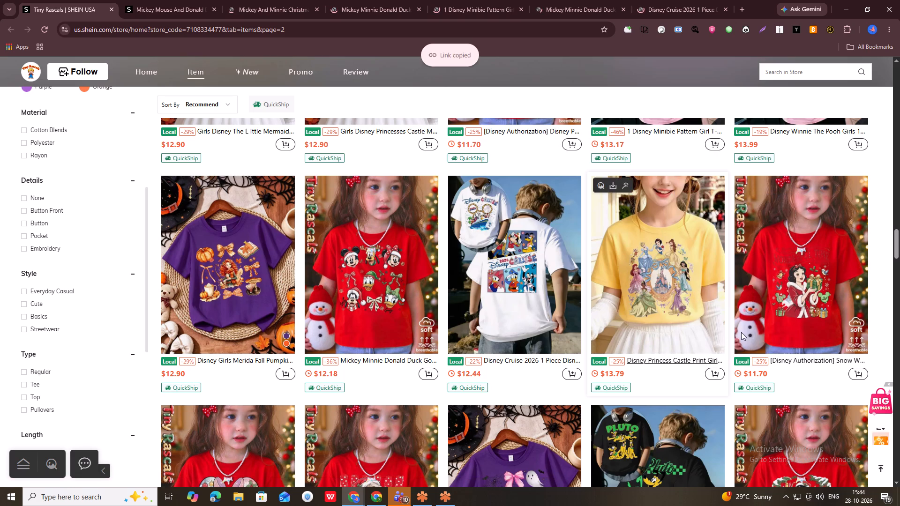
{"action": "key", "text": "alt+Tab"}
{"action": "scroll", "coordinate": [301, 304], "scroll_direction": "up", "scroll_amount": 2}
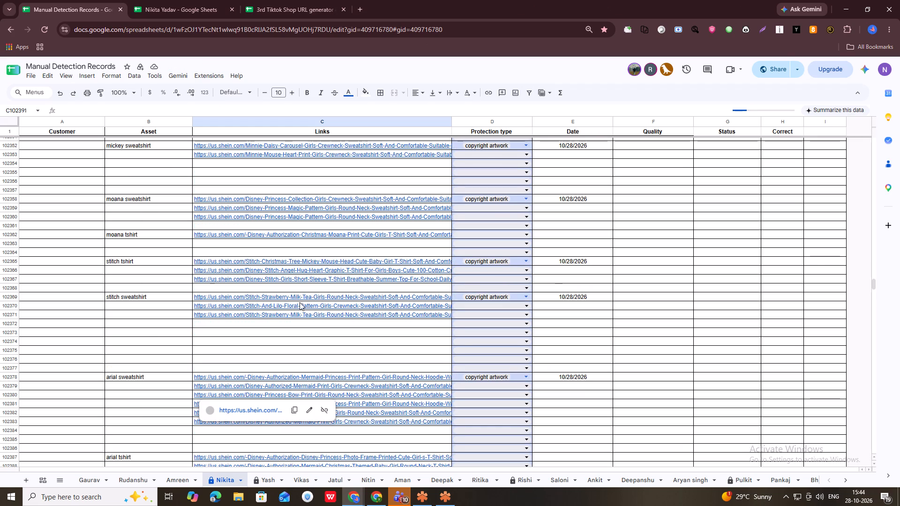
{"action": "scroll", "coordinate": [309, 309], "scroll_direction": "up", "scroll_amount": 9}
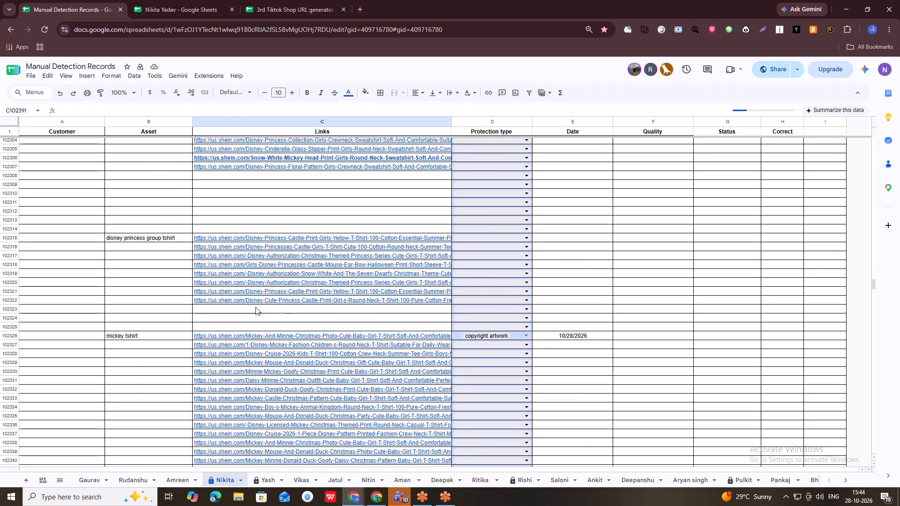
{"action": "left_click", "coordinate": [271, 310]}
{"action": "key", "text": "ctrl+v"}
{"action": "key", "text": "alt+Tab"}
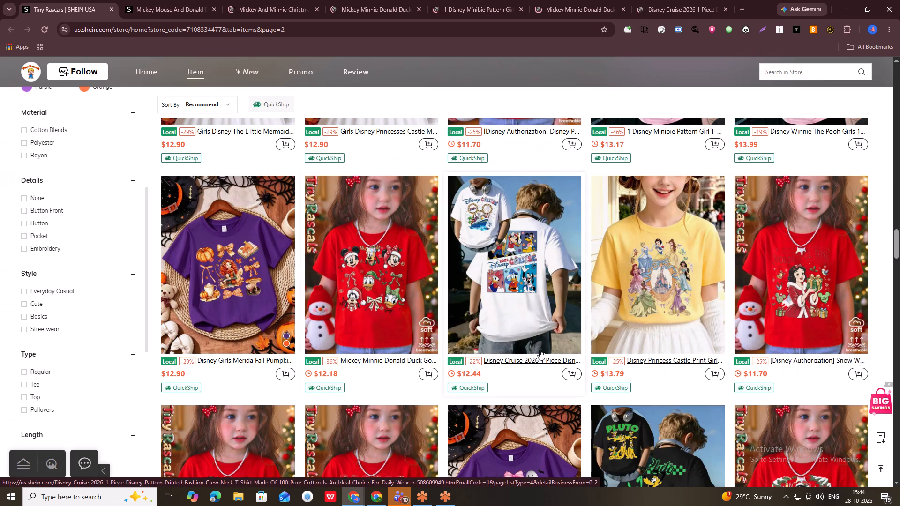
Copy the red Mermaid Christmas T-shirt link into row 102391 of the arial tshirt group, inserting two blank rows above the frozen tshirt group.
{"action": "scroll", "coordinate": [548, 345], "scroll_direction": "down", "scroll_amount": 5}
{"action": "right_click", "coordinate": [243, 353]}
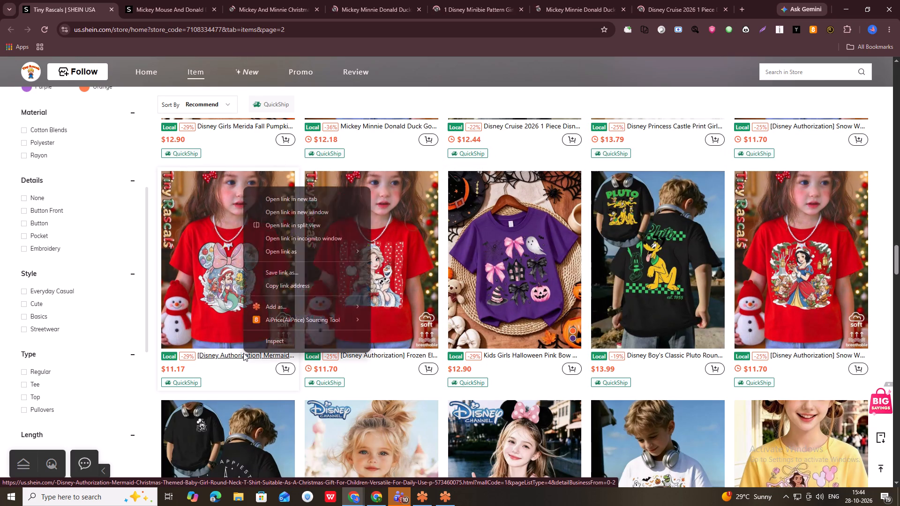
{"action": "left_click", "coordinate": [289, 288]}
{"action": "key", "text": "alt+Tab"}
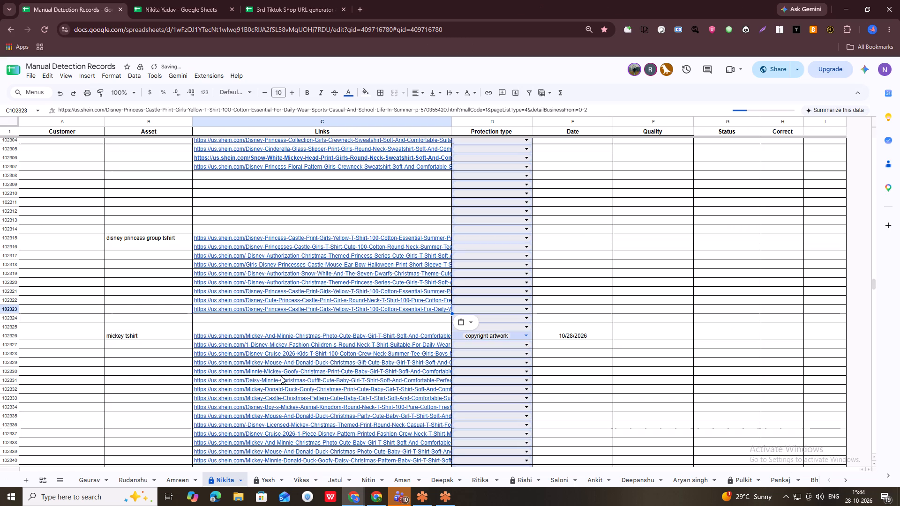
{"action": "scroll", "coordinate": [281, 376], "scroll_direction": "down", "scroll_amount": 11}
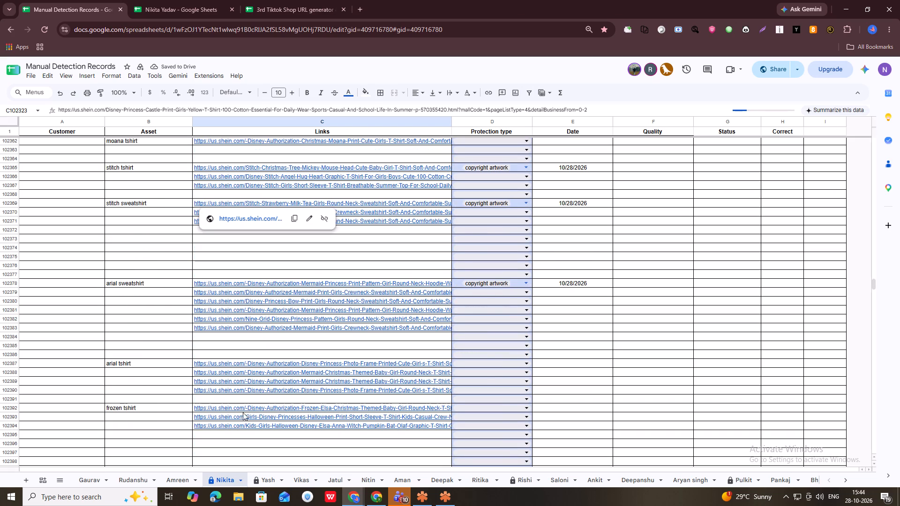
{"action": "left_click", "coordinate": [0, 398]}
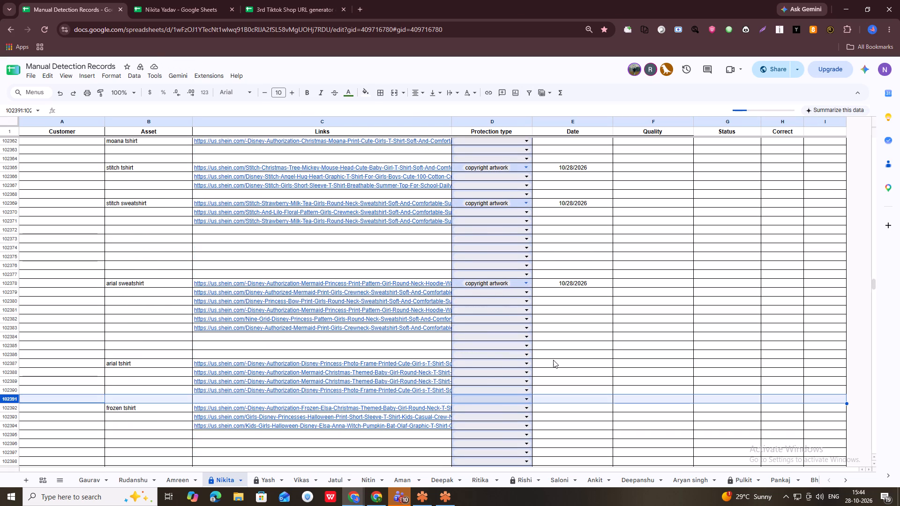
{"action": "key", "text": "ctrl+alt+equal"}
{"action": "key", "text": "ctrl+alt+equal"}
{"action": "key", "text": "ctrl+alt+equal"}
{"action": "key", "text": "Right"}
{"action": "key", "text": "Right"}
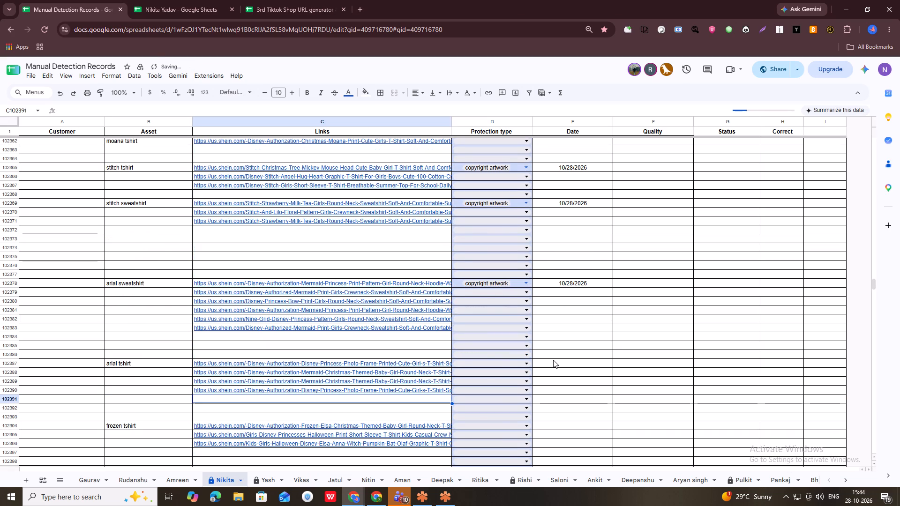
{"action": "key", "text": "ctrl+v"}
{"action": "key", "text": "Down"}
{"action": "key", "text": "alt+Tab"}
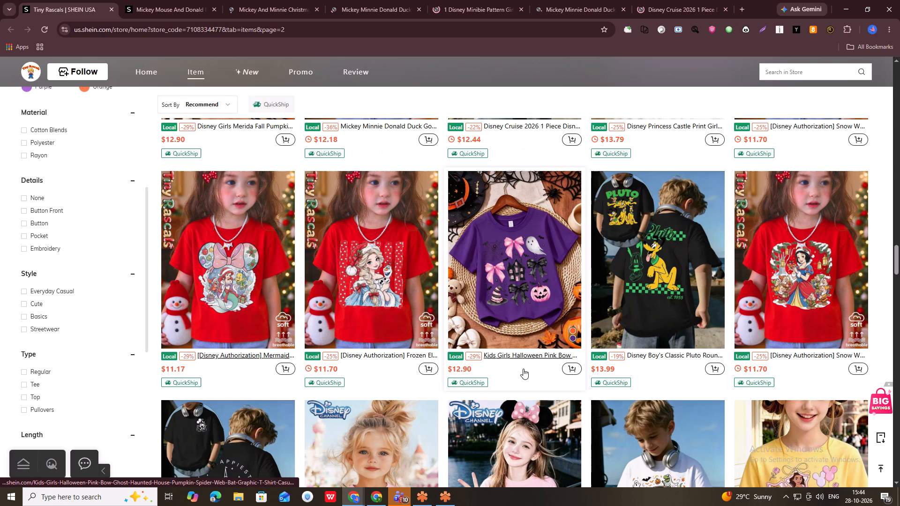
Copy the red Frozen Elsa Christmas T-shirt link from the store into row 102397 of the frozen tshirt group.
{"action": "right_click", "coordinate": [399, 354]}
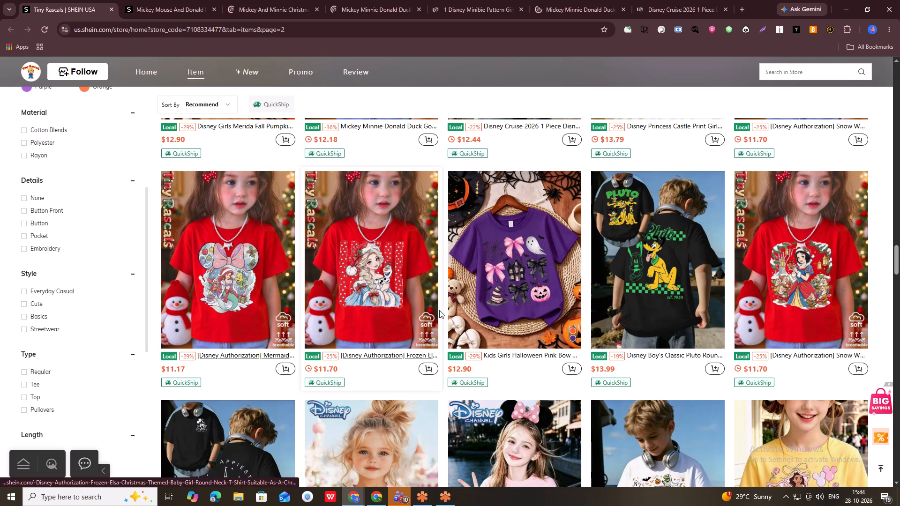
{"action": "left_click", "coordinate": [443, 287]}
{"action": "key", "text": "alt+Tab"}
{"action": "scroll", "coordinate": [236, 435], "scroll_direction": "down", "scroll_amount": 3}
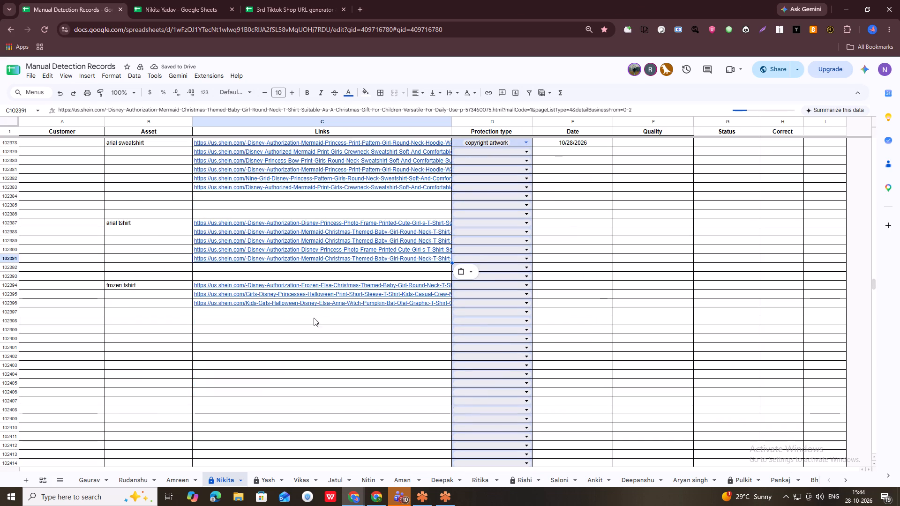
{"action": "left_click", "coordinate": [315, 313]}
{"action": "key", "text": "ctrl+v"}
{"action": "key", "text": "alt+Tab"}
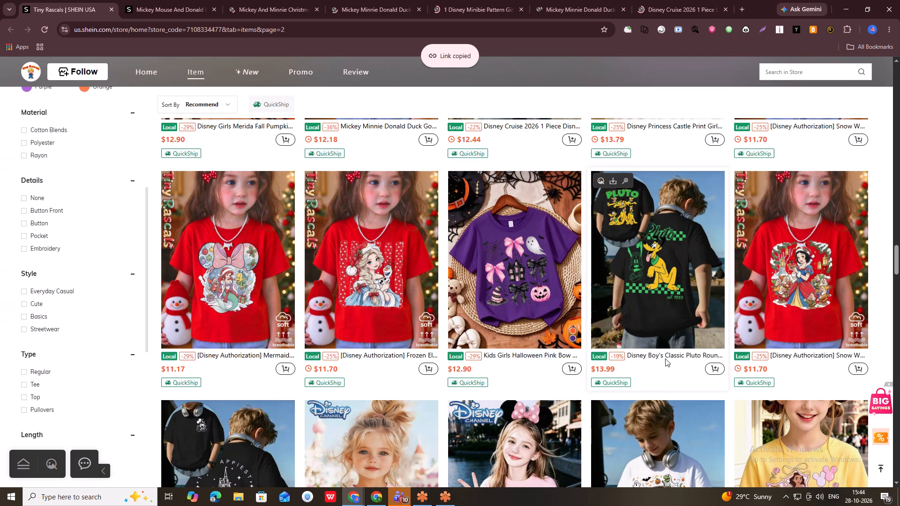
Open the red Mickey Minnie Goofy Christmas T-shirt listing in a separate tab from the store.
{"action": "scroll", "coordinate": [595, 349], "scroll_direction": "down", "scroll_amount": 6}
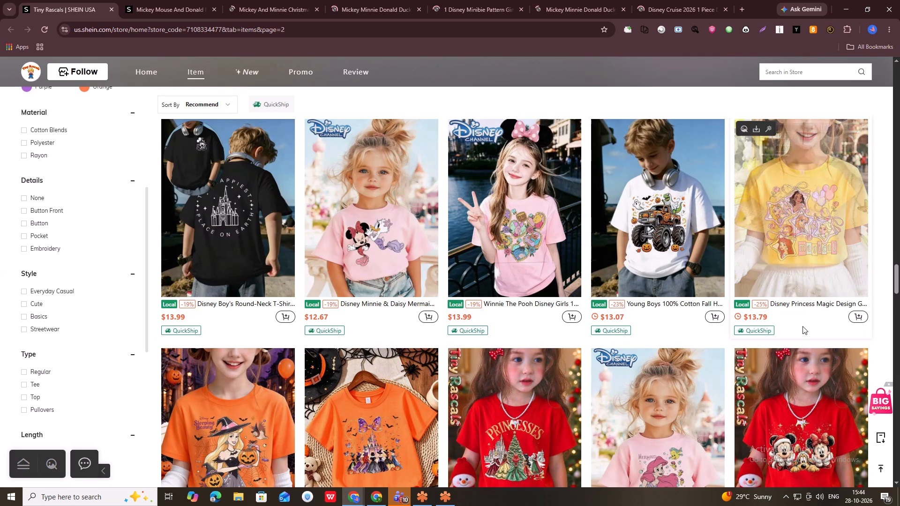
{"action": "scroll", "coordinate": [618, 312], "scroll_direction": "down", "scroll_amount": 4}
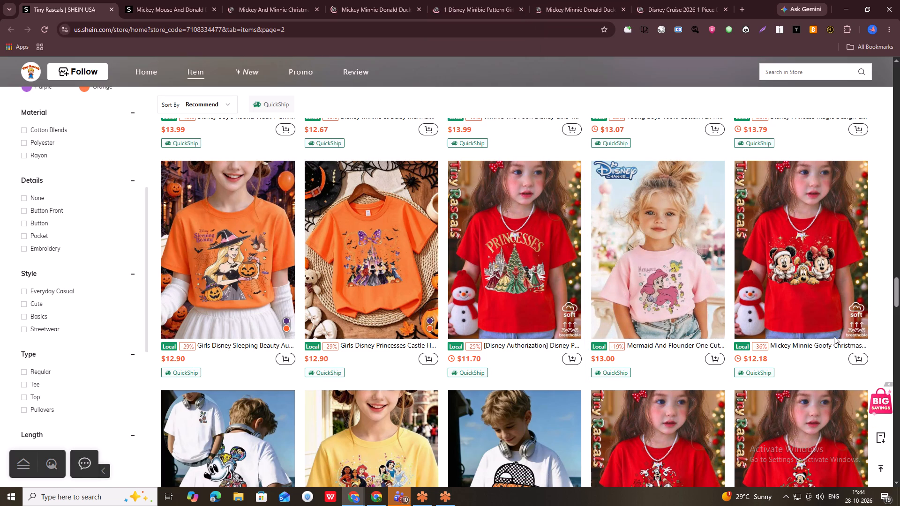
{"action": "middle_click", "coordinate": [790, 249]}
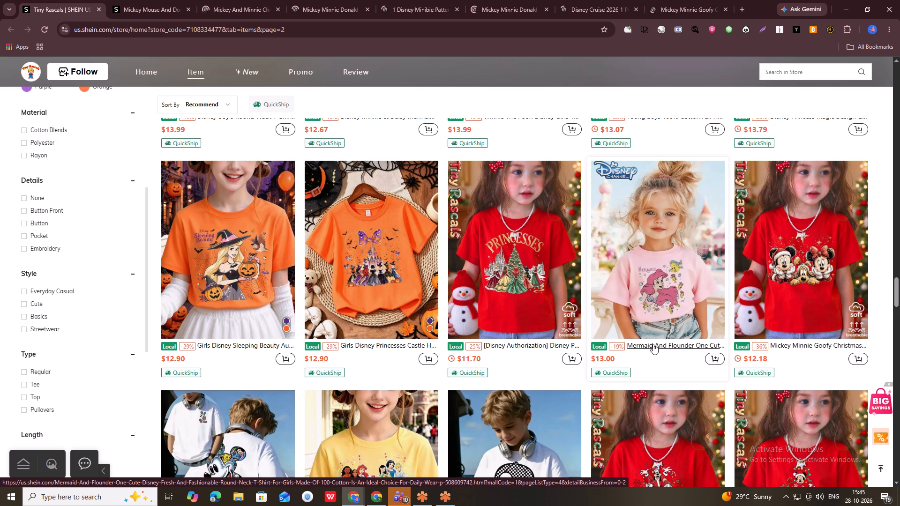
Copy the pink Mermaid And Flounder T-shirt link from the store into row 102392 of the arial tshirt group.
{"action": "right_click", "coordinate": [653, 344]}
{"action": "left_click", "coordinate": [682, 274]}
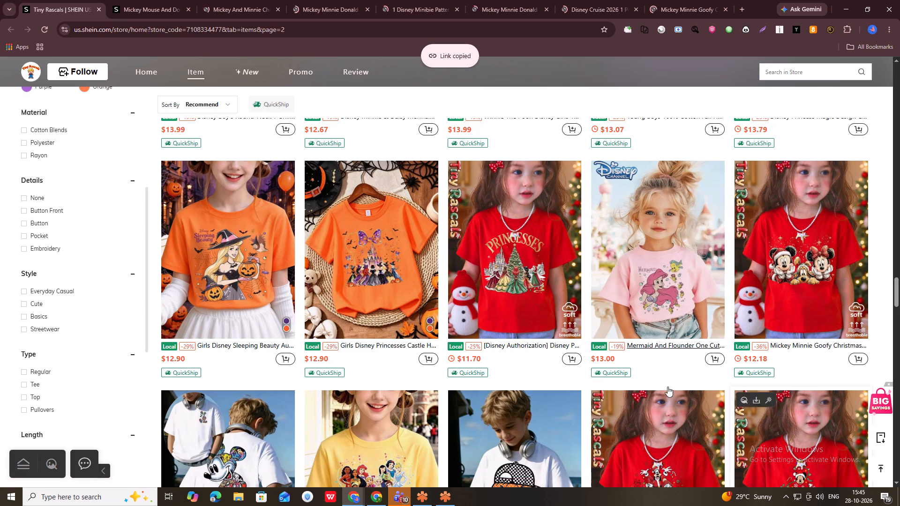
{"action": "key", "text": "alt+Tab"}
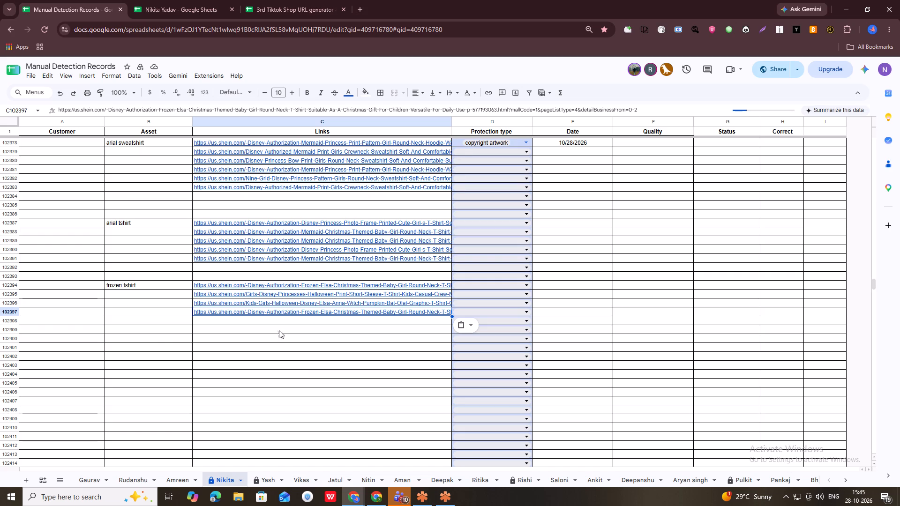
{"action": "left_click", "coordinate": [292, 267]}
{"action": "key", "text": "ctrl+v"}
{"action": "key", "text": "alt+Tab"}
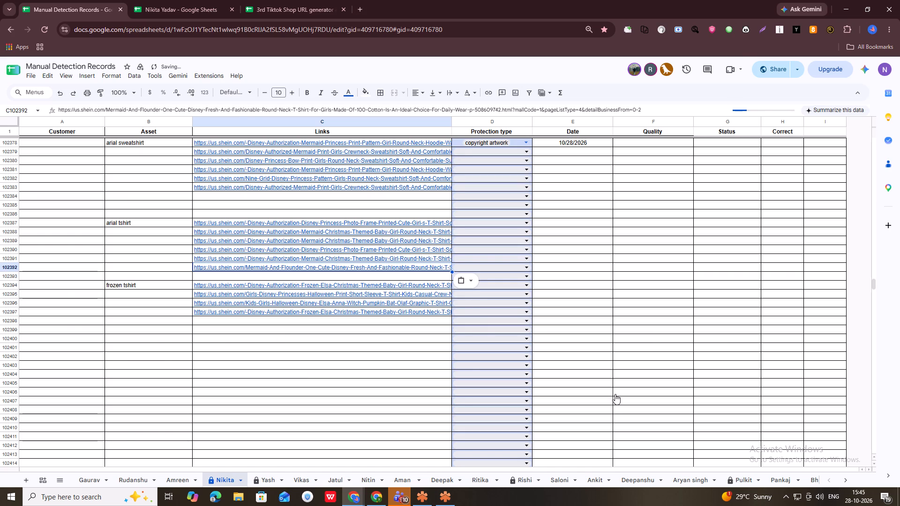
Copy the white Disney Mickey Graffiti Style T-shirt link from the store into row 102350 of the mickey tshirt group.
{"action": "scroll", "coordinate": [618, 389], "scroll_direction": "down", "scroll_amount": 4}
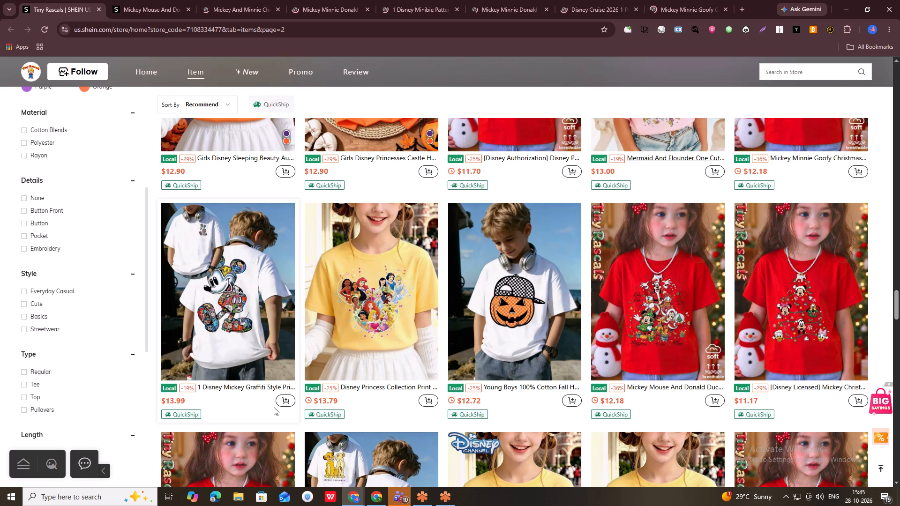
{"action": "right_click", "coordinate": [250, 388]}
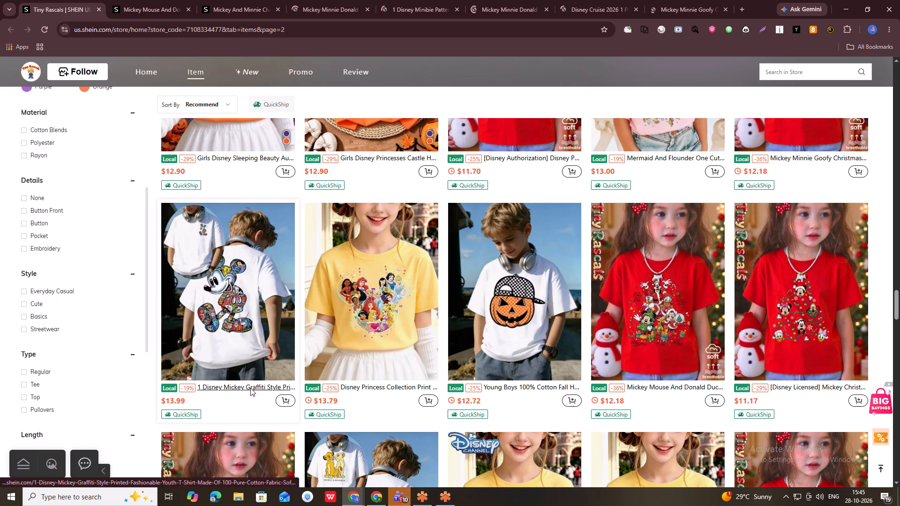
{"action": "left_click", "coordinate": [292, 320]}
{"action": "key", "text": "alt+Tab"}
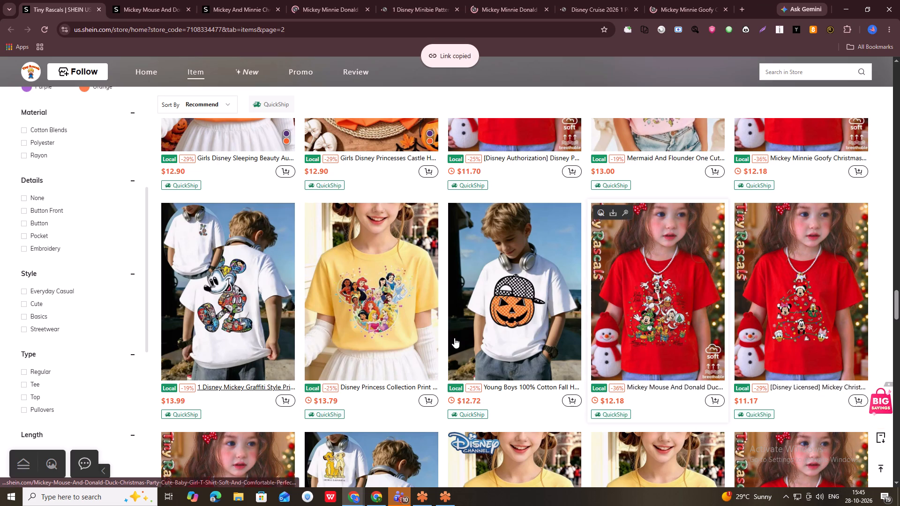
{"action": "scroll", "coordinate": [330, 356], "scroll_direction": "up", "scroll_amount": 9}
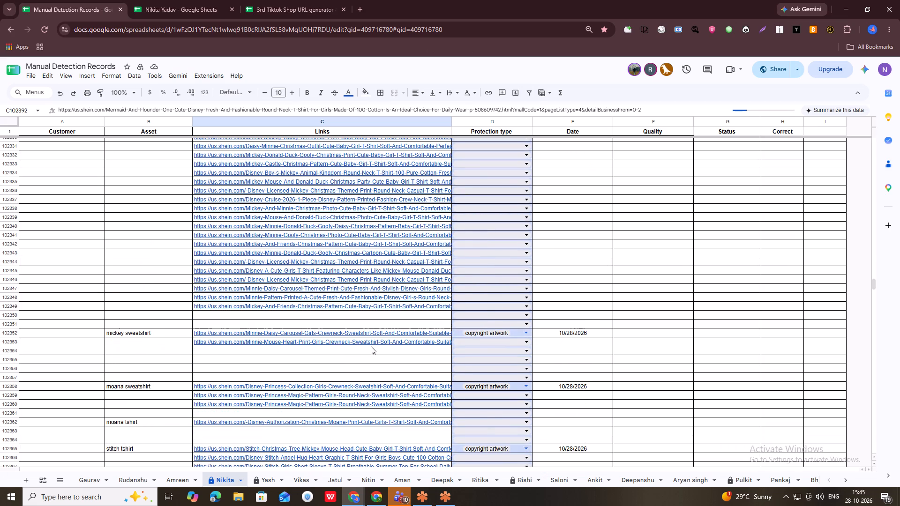
{"action": "left_click", "coordinate": [331, 311]}
{"action": "left_click", "coordinate": [357, 315]}
{"action": "left_click", "coordinate": [357, 315]}
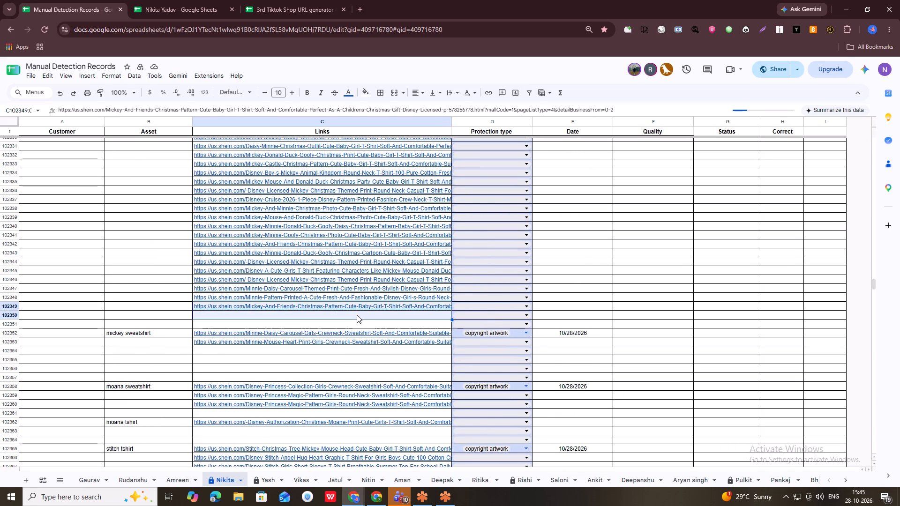
{"action": "key", "text": "ctrl+v"}
Remove duplicate links from the mickey tshirt group in the Links column, rows 102326 to 102350.
{"action": "key", "text": "ctrl+shift+Up"}
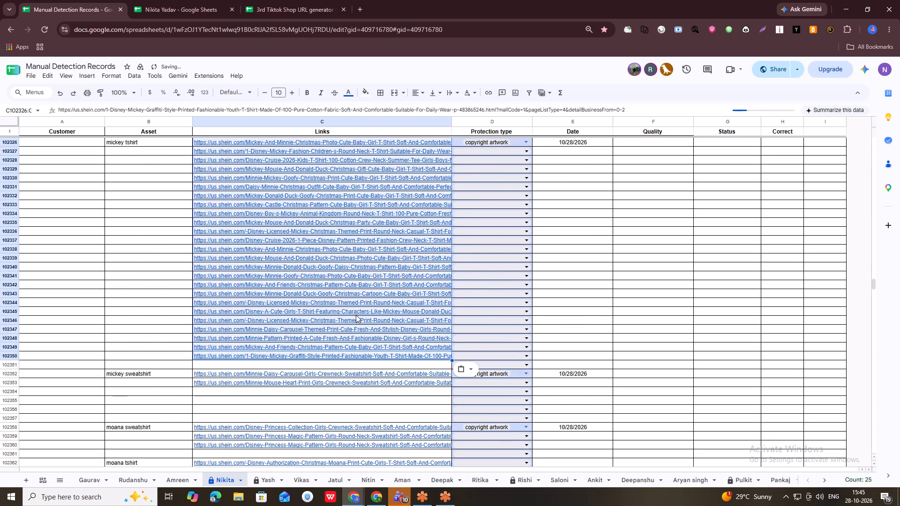
{"action": "left_click", "coordinate": [134, 73]}
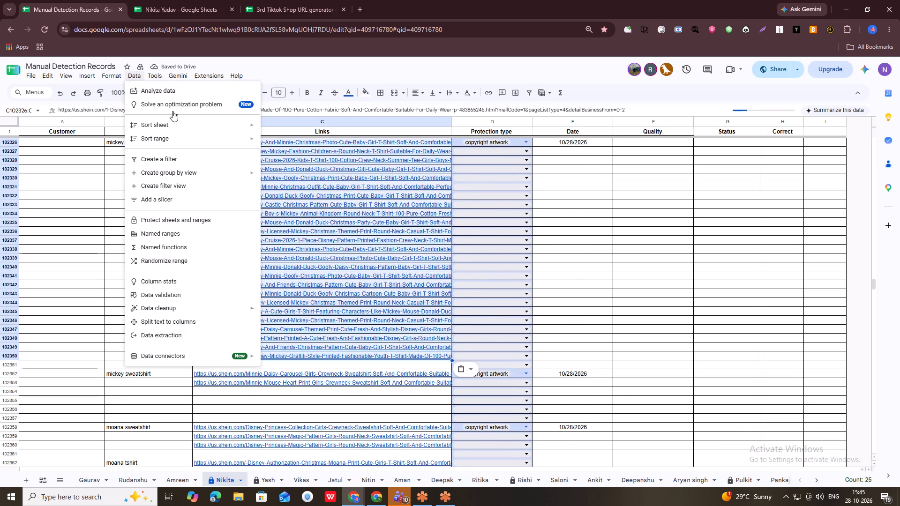
{"action": "left_click", "coordinate": [179, 310]}
{"action": "left_click", "coordinate": [300, 324]}
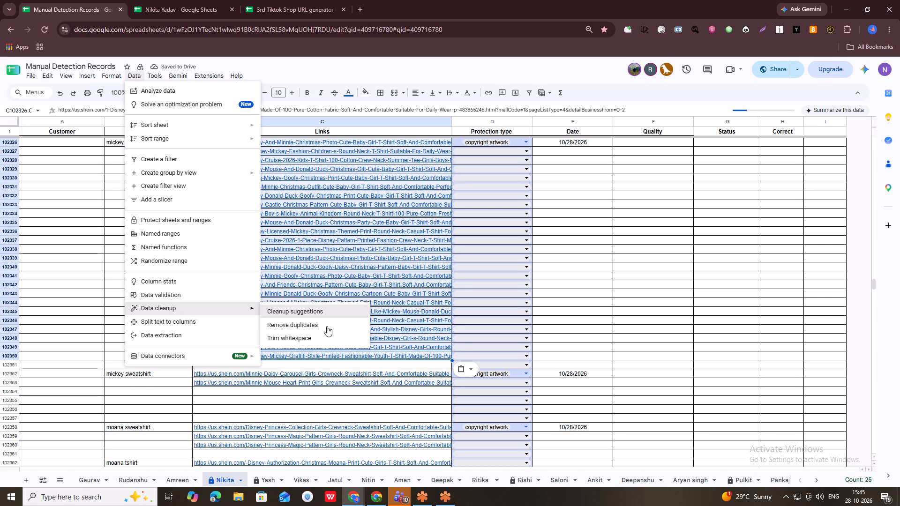
{"action": "left_click", "coordinate": [483, 327]}
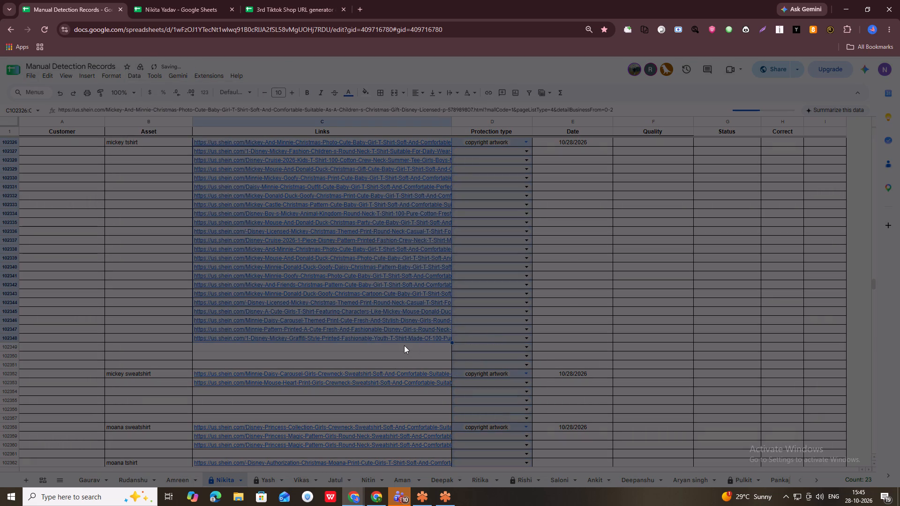
{"action": "left_click", "coordinate": [548, 295]}
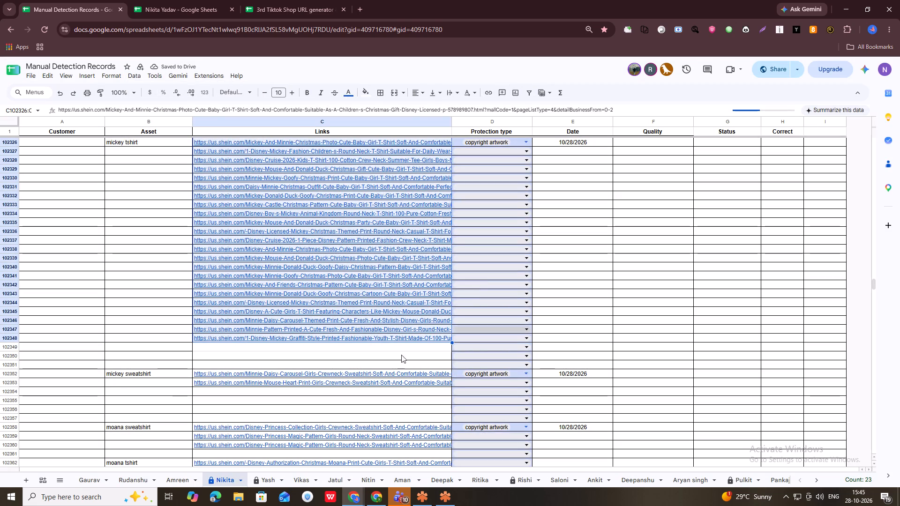
{"action": "left_click", "coordinate": [328, 349]}
Open the red Mickey Mouse And Donald Duck and Disney Licensed Mickey Christmas T-shirt listings from the Tiny Rascals store in separate tabs.
{"action": "key", "text": "alt+Tab"}
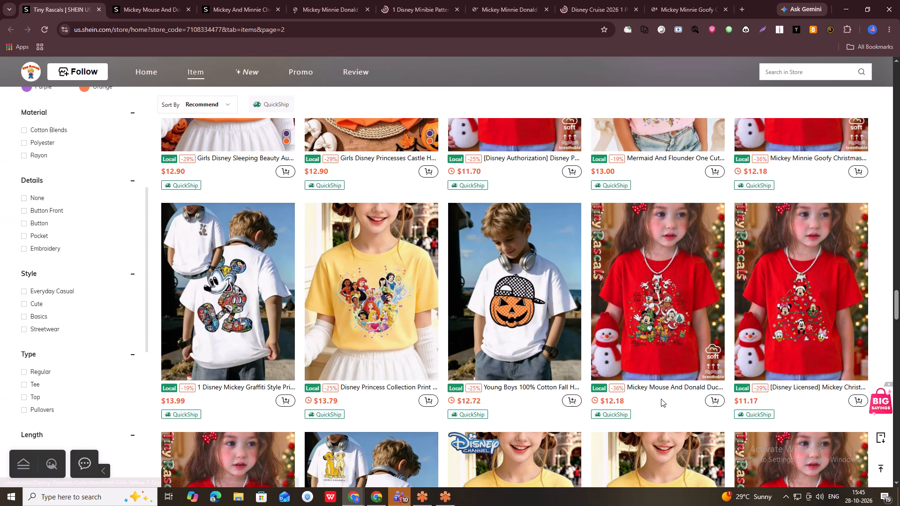
{"action": "left_click", "coordinate": [664, 317], "text": "ctrl"}
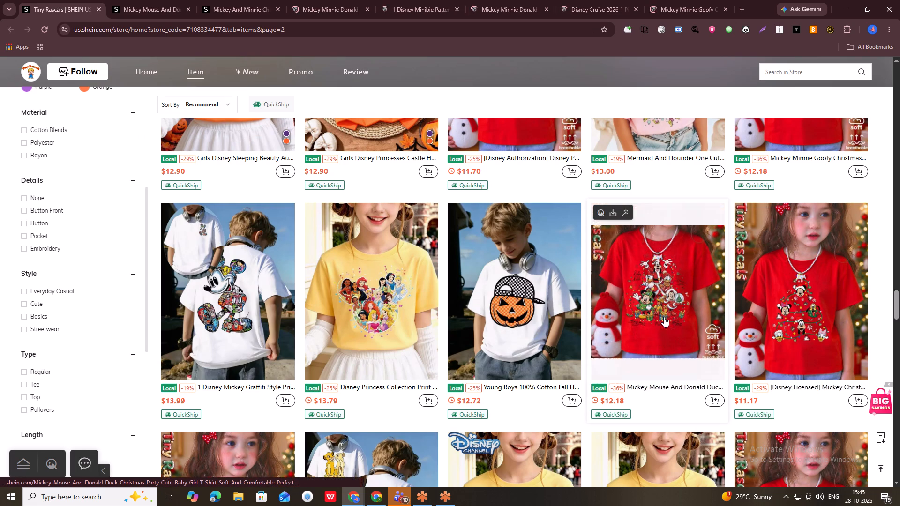
{"action": "left_click", "coordinate": [807, 305], "text": "ctrl"}
{"action": "left_click", "coordinate": [86, 0]}
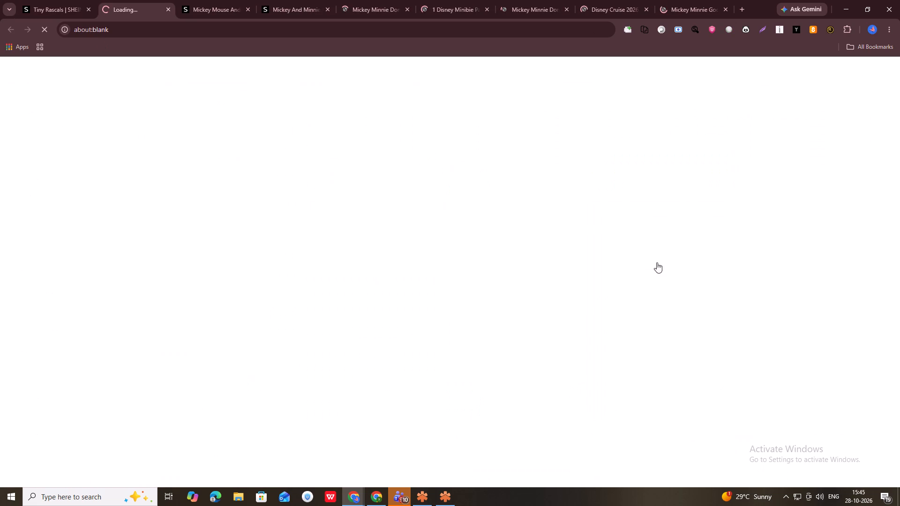
{"action": "middle_click", "coordinate": [795, 291]}
Open the pink Daisy Minnie, black Animal Kingdom, black Mickey Fashion and red Mickey Christmas T-shirt listings from the store in separate tabs.
{"action": "scroll", "coordinate": [497, 384], "scroll_direction": "down", "scroll_amount": 5}
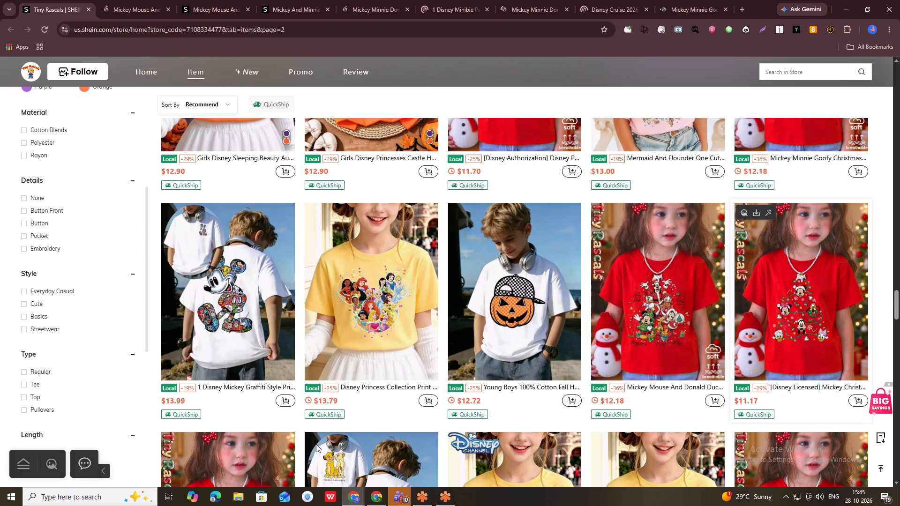
{"action": "scroll", "coordinate": [692, 342], "scroll_direction": "down", "scroll_amount": 6}
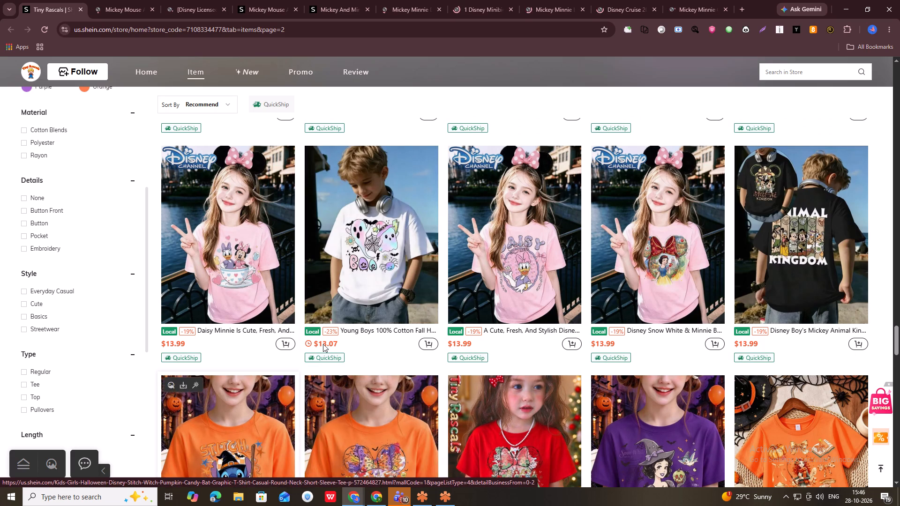
{"action": "middle_click", "coordinate": [218, 236]}
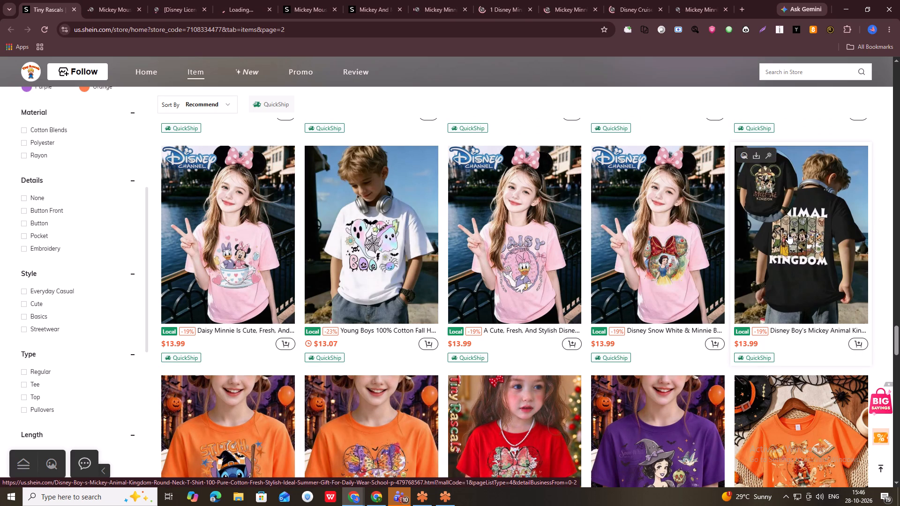
{"action": "middle_click", "coordinate": [788, 234]}
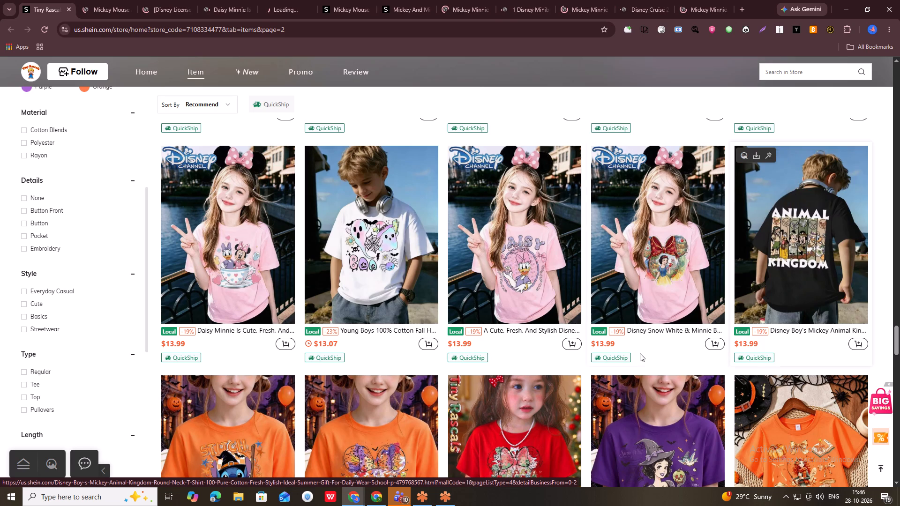
{"action": "scroll", "coordinate": [616, 370], "scroll_direction": "down", "scroll_amount": 4}
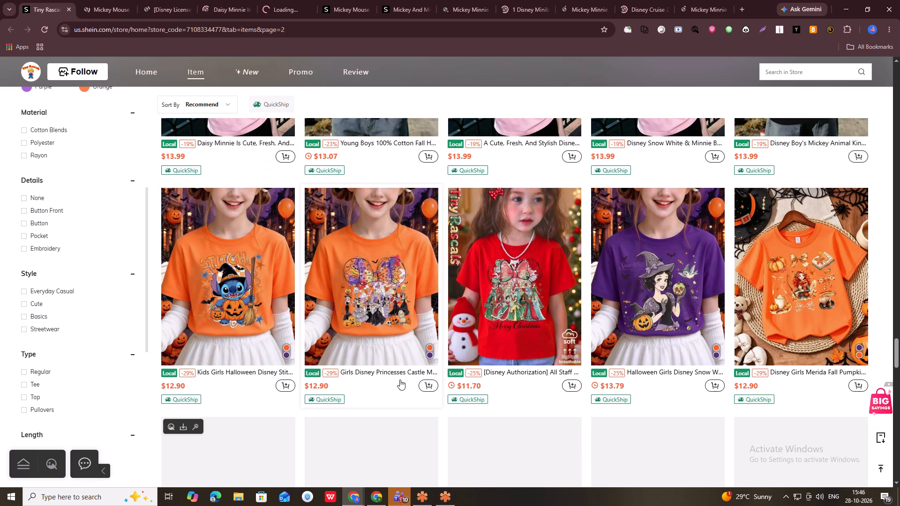
{"action": "scroll", "coordinate": [653, 345], "scroll_direction": "down", "scroll_amount": 4}
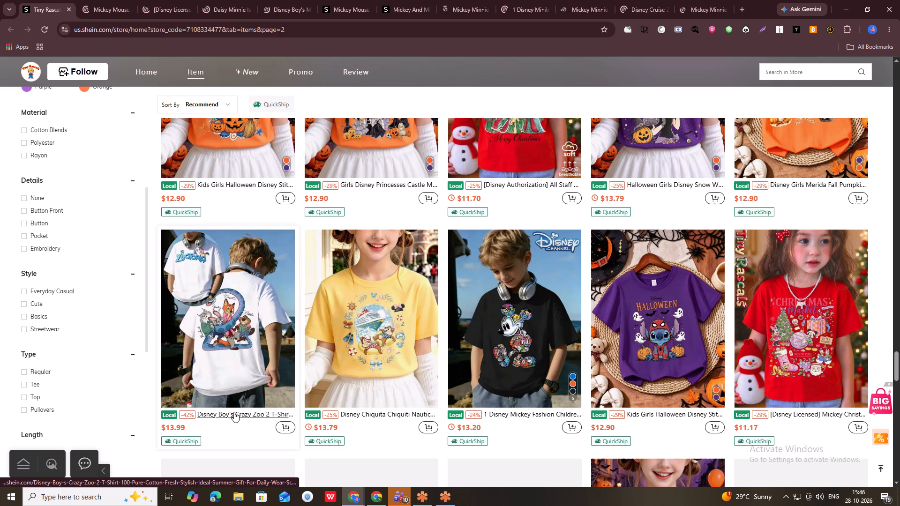
{"action": "middle_click", "coordinate": [514, 323]}
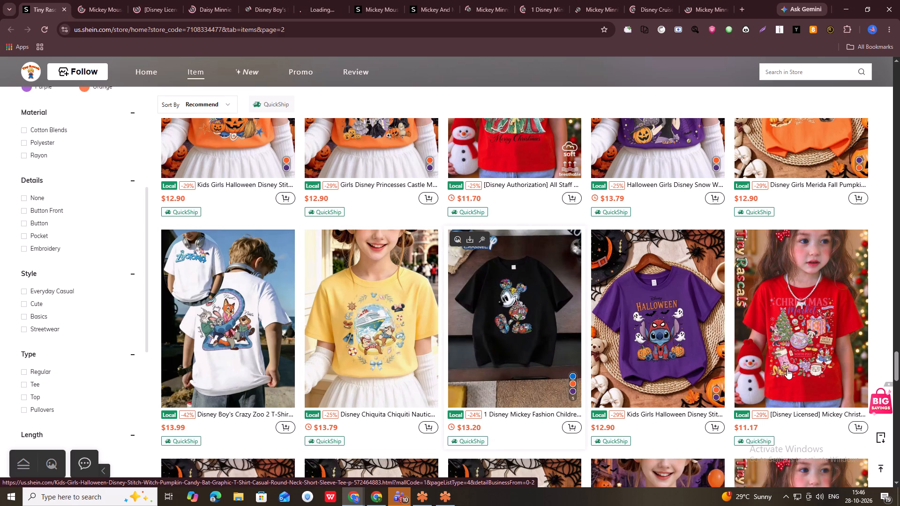
{"action": "middle_click", "coordinate": [795, 336]}
Open the pink Minnie Daisy Collection, Mickey And Toy Story Friends and Pirate Series listings and the white Mickey Fashion T-shirt listing in separate tabs.
{"action": "scroll", "coordinate": [577, 361], "scroll_direction": "down", "scroll_amount": 5}
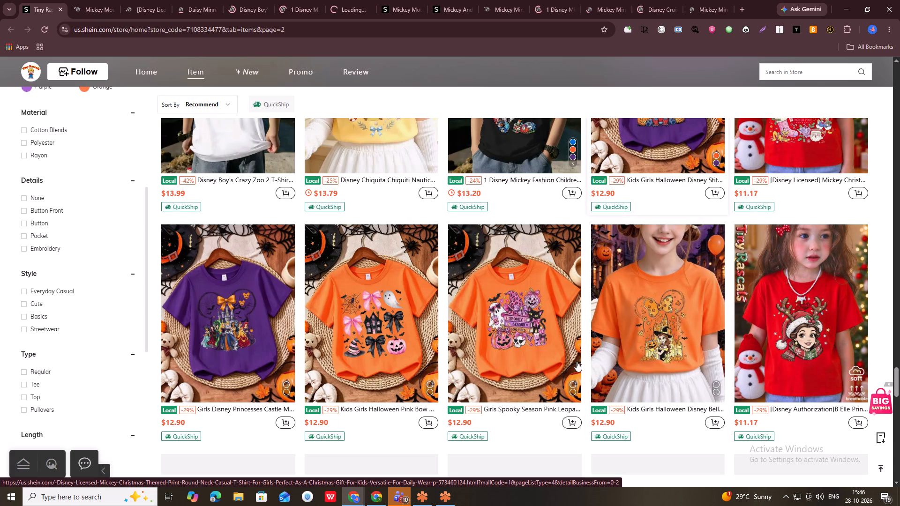
{"action": "scroll", "coordinate": [631, 362], "scroll_direction": "down", "scroll_amount": 4}
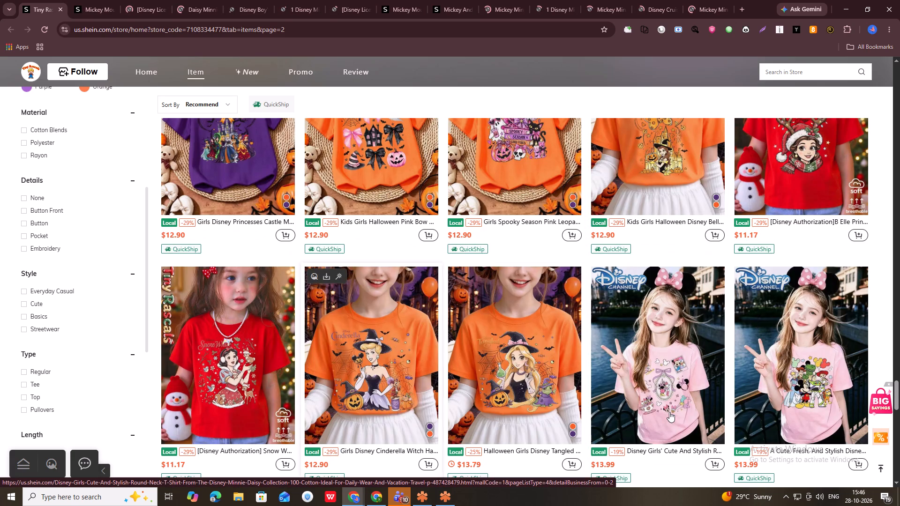
{"action": "middle_click_drag", "start_coordinate": [672, 396], "coordinate": [666, 403]}
{"action": "middle_click_drag", "start_coordinate": [789, 380], "coordinate": [775, 391]}
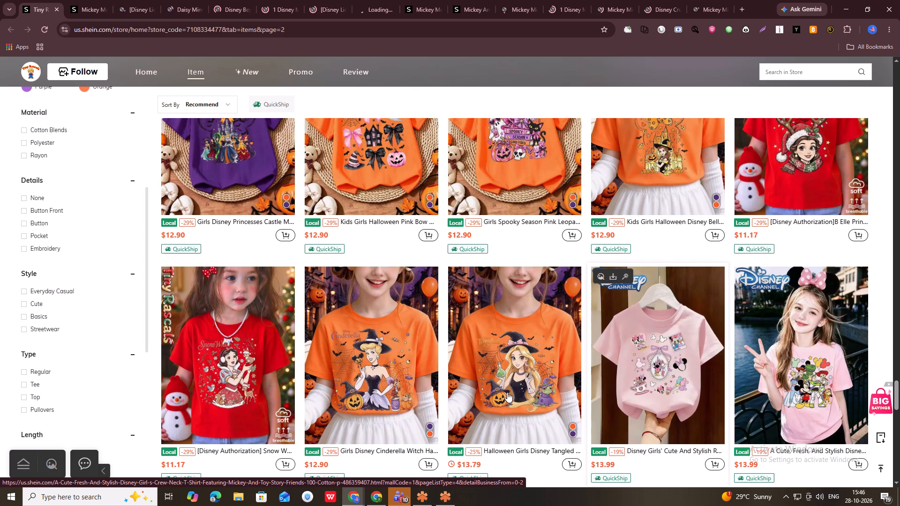
{"action": "scroll", "coordinate": [501, 374], "scroll_direction": "down", "scroll_amount": 5}
{"action": "middle_click", "coordinate": [242, 387]}
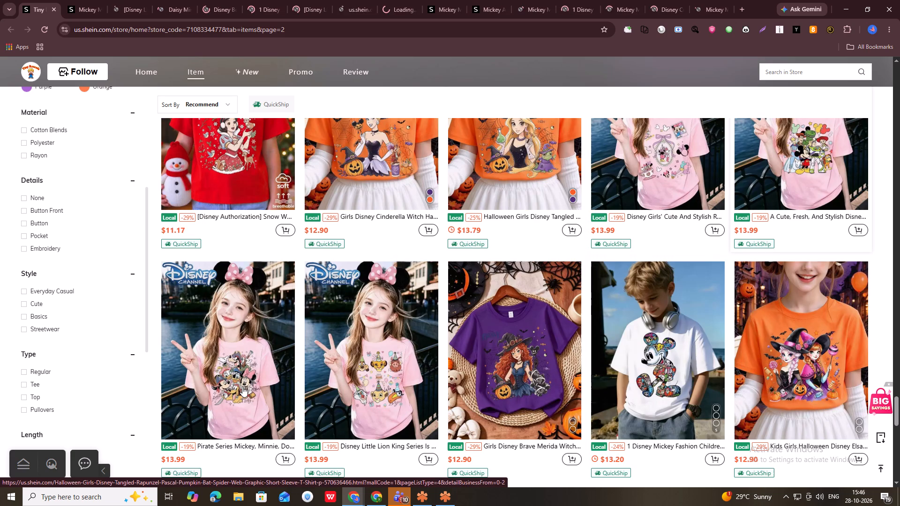
{"action": "middle_click", "coordinate": [645, 372]}
Open the blue and purple Disney Mickey Fashion Children's T-shirt listings from the store in separate tabs.
{"action": "scroll", "coordinate": [568, 393], "scroll_direction": "down", "scroll_amount": 6}
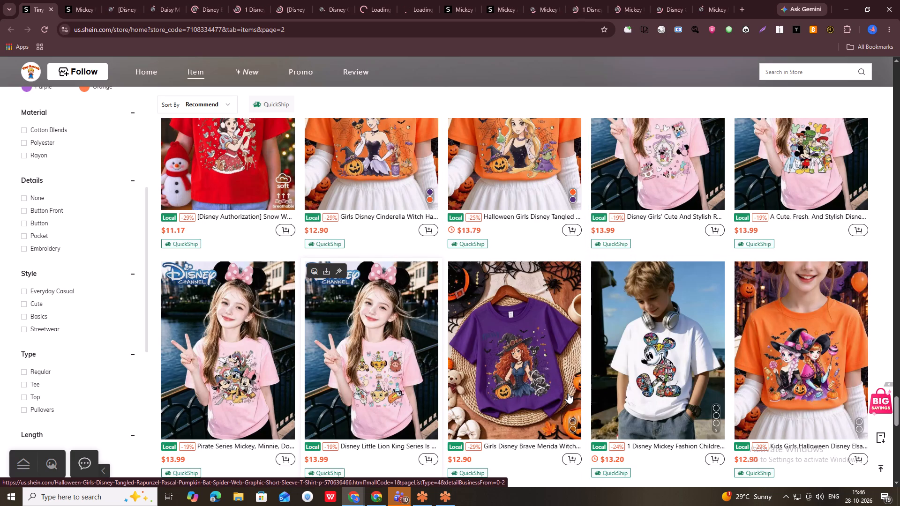
{"action": "scroll", "coordinate": [497, 410], "scroll_direction": "down", "scroll_amount": 1}
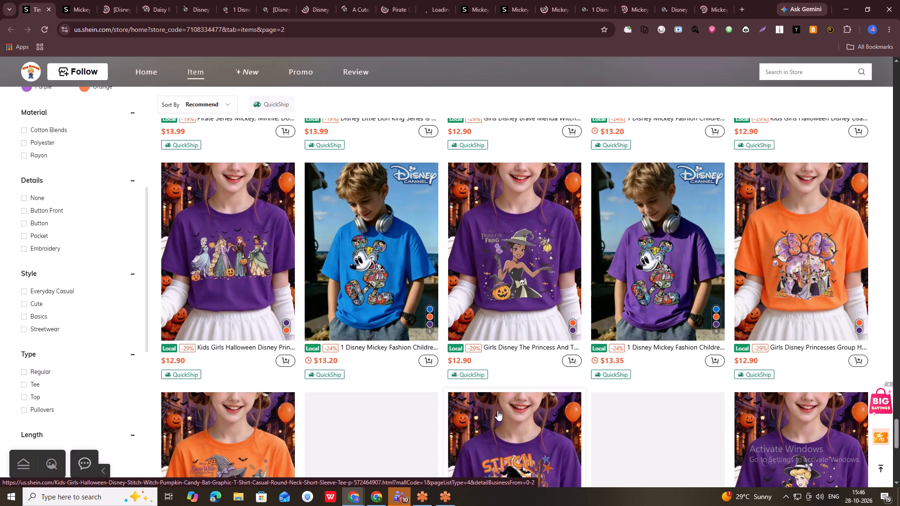
{"action": "middle_click", "coordinate": [371, 243]}
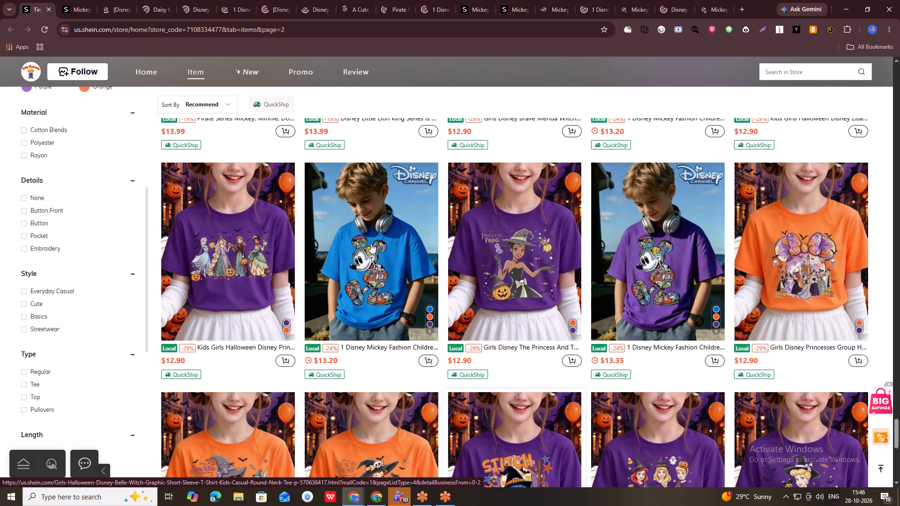
{"action": "middle_click", "coordinate": [660, 276]}
Go to page 3 of the Tiny Rascals store's items.
{"action": "scroll", "coordinate": [631, 316], "scroll_direction": "down", "scroll_amount": 4}
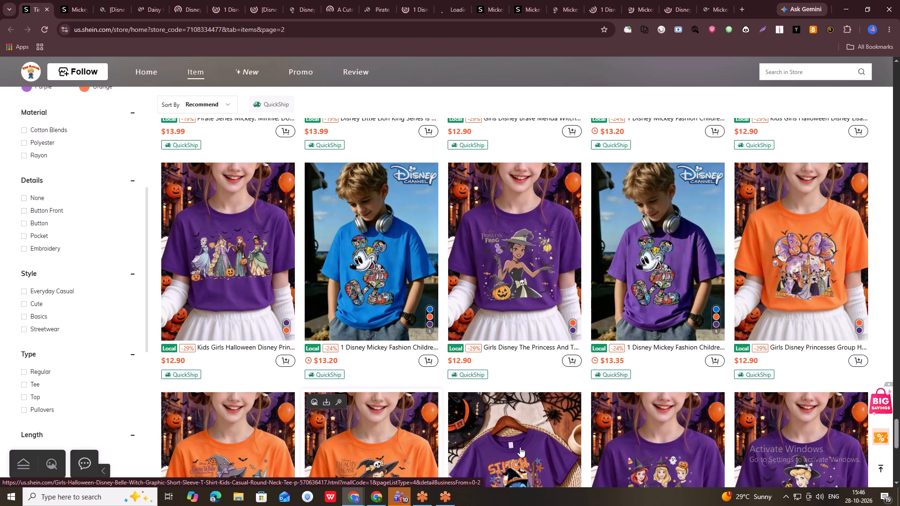
{"action": "left_click", "coordinate": [544, 438]}
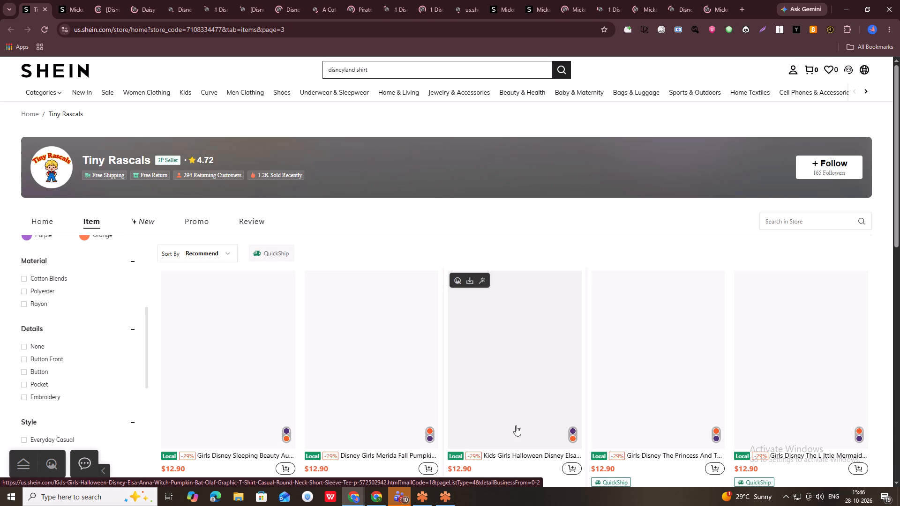
Copy the orange Halloween Disney Elsa Anna Witch T-shirt link from the store into row 102398 of the frozen tshirt group.
{"action": "scroll", "coordinate": [513, 428], "scroll_direction": "down", "scroll_amount": 5}
{"action": "scroll", "coordinate": [500, 424], "scroll_direction": "up", "scroll_amount": 2}
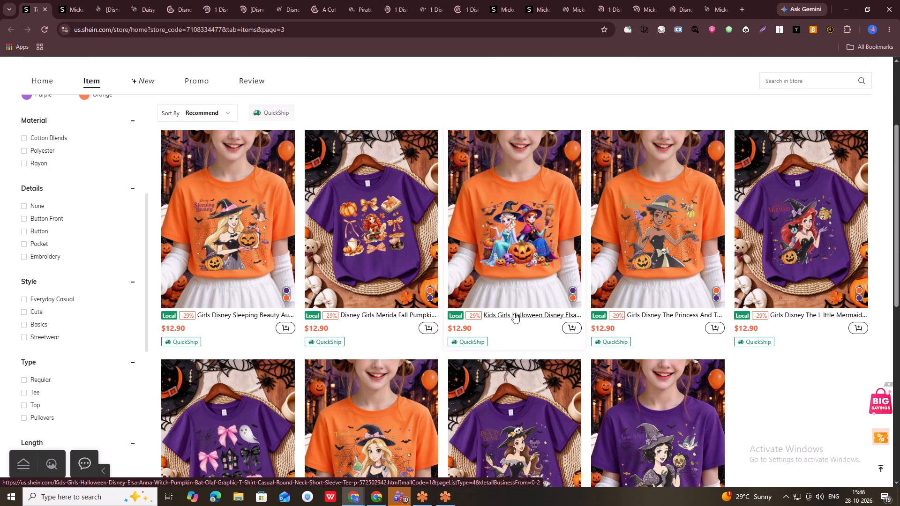
{"action": "right_click", "coordinate": [514, 313]}
{"action": "left_click", "coordinate": [548, 408]}
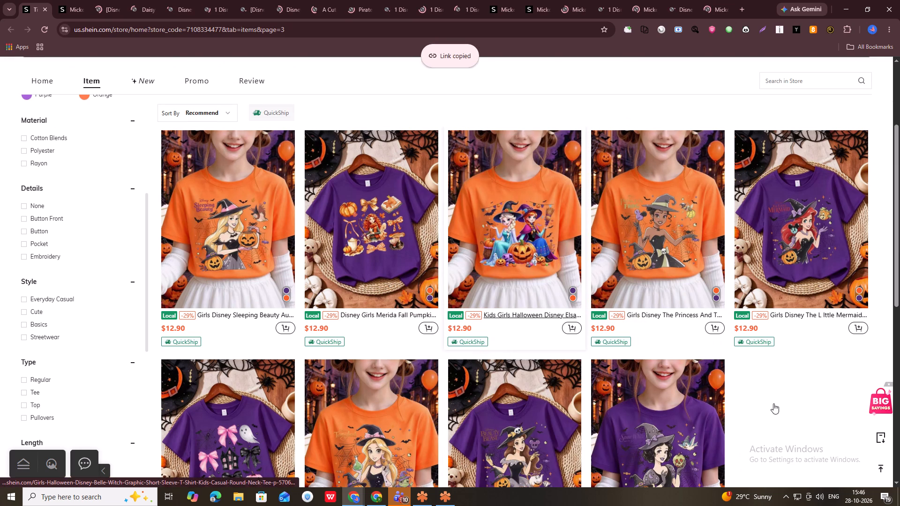
{"action": "key", "text": "alt+Tab"}
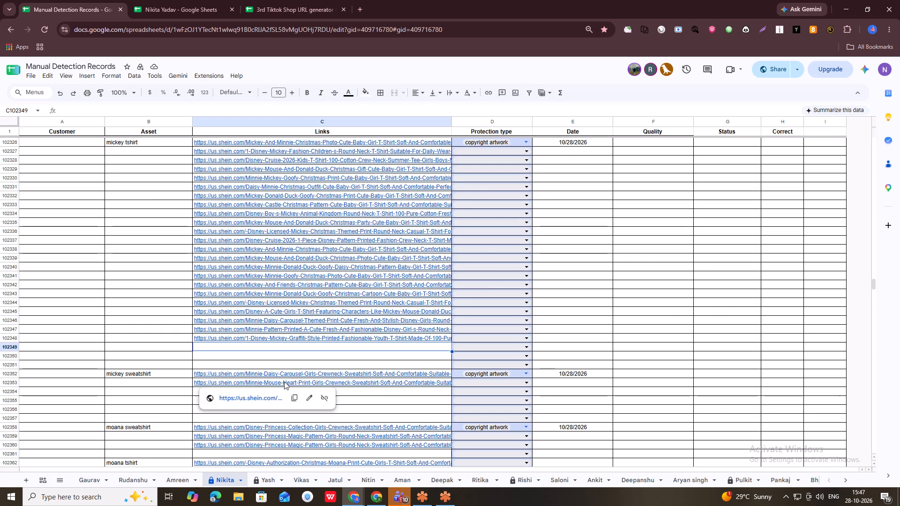
{"action": "scroll", "coordinate": [284, 381], "scroll_direction": "down", "scroll_amount": 10}
{"action": "left_click", "coordinate": [278, 317]}
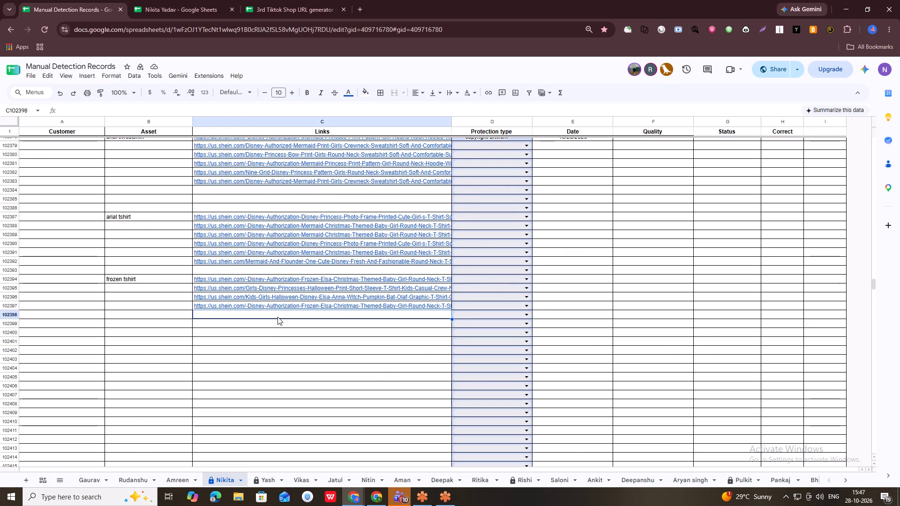
{"action": "key", "text": "ctrl+v"}
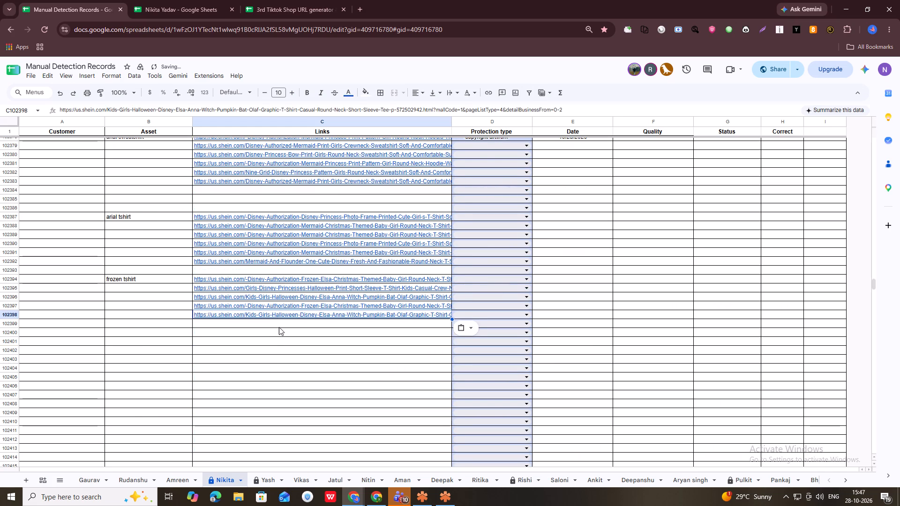
{"action": "left_click", "coordinate": [279, 327]}
Return to the store browser, open the Mickey Mouse And Donald Duck Christmas T-shirt listing's tab and complete its human verification.
{"action": "key", "text": "alt+Tab"}
{"action": "scroll", "coordinate": [568, 349], "scroll_direction": "down", "scroll_amount": 6}
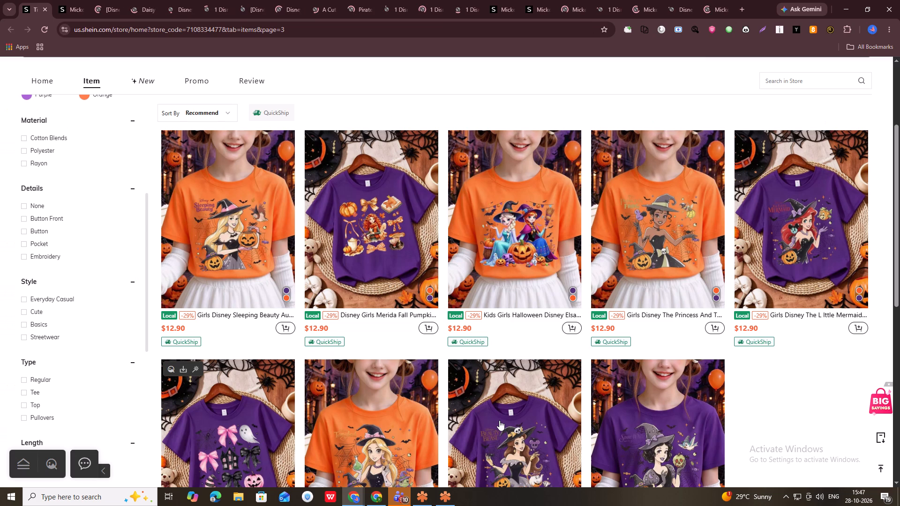
{"action": "scroll", "coordinate": [547, 356], "scroll_direction": "up", "scroll_amount": 6}
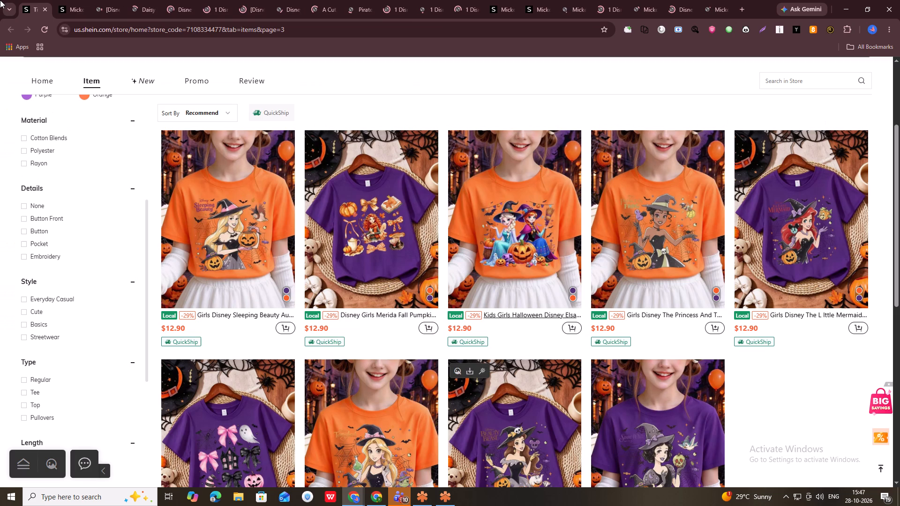
{"action": "left_click", "coordinate": [66, 0]}
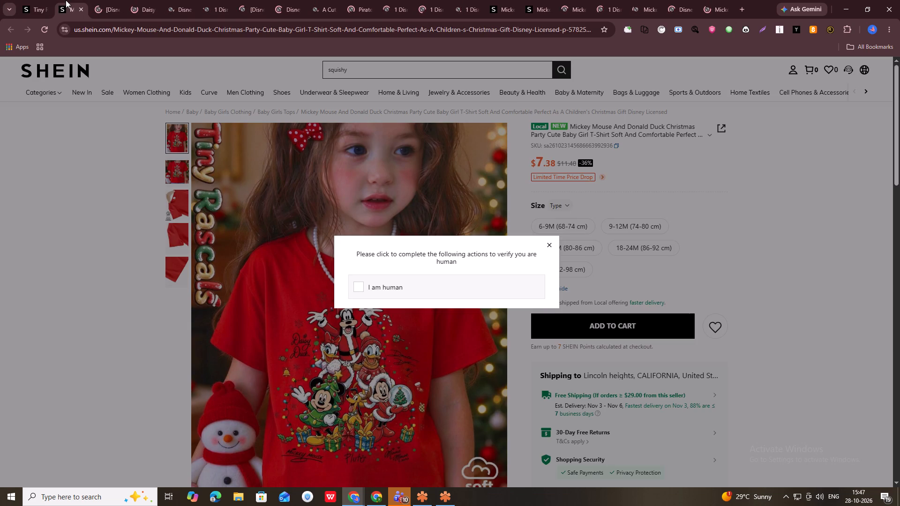
{"action": "left_click", "coordinate": [368, 290]}
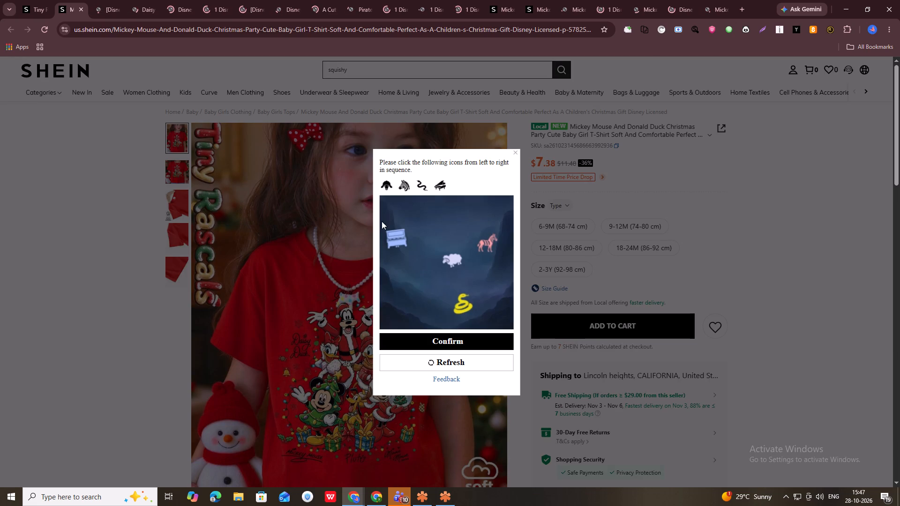
{"action": "left_click", "coordinate": [450, 259]}
{"action": "left_click", "coordinate": [491, 241]}
{"action": "left_click", "coordinate": [468, 307]}
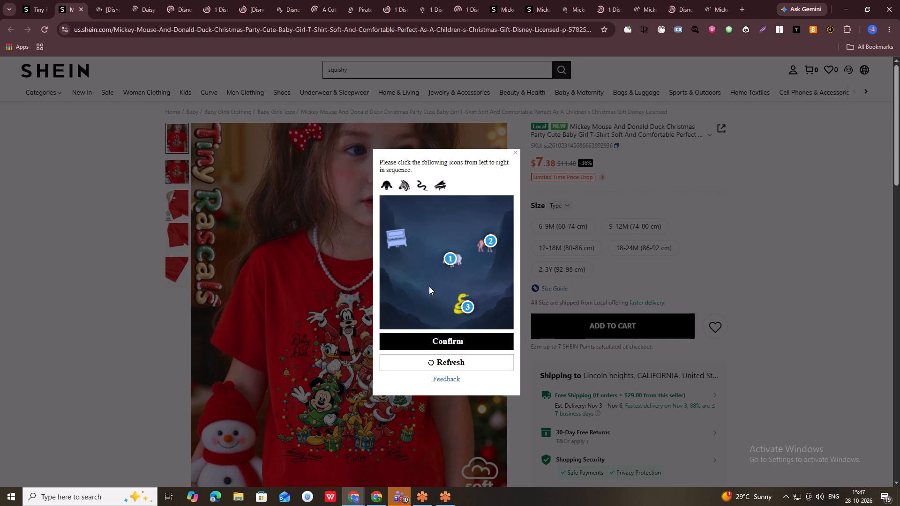
{"action": "left_click", "coordinate": [392, 241]}
{"action": "left_click", "coordinate": [463, 344]}
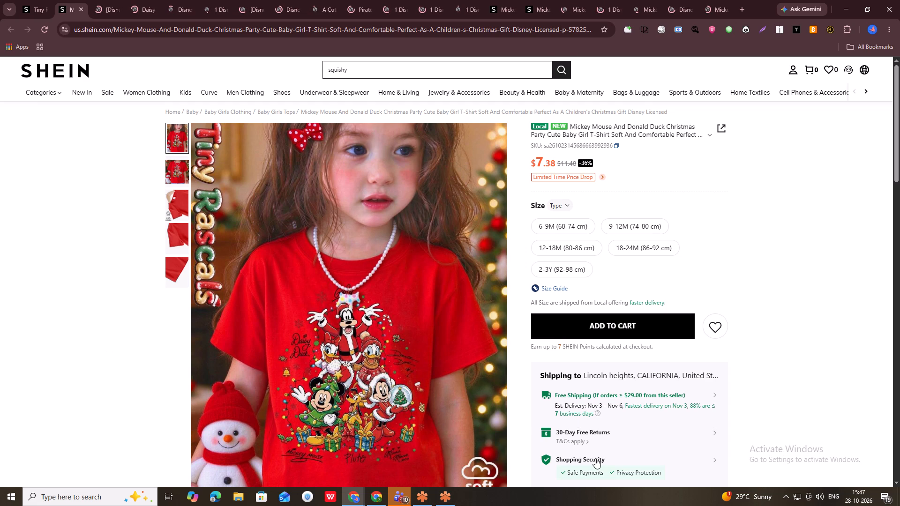
Review the artwork in the opened Disney T-shirt listings, from the Mickey Christmas-Themed shirt through the Disney Minnie Daisy Collection shirt.
{"action": "left_click", "coordinate": [112, 0]}
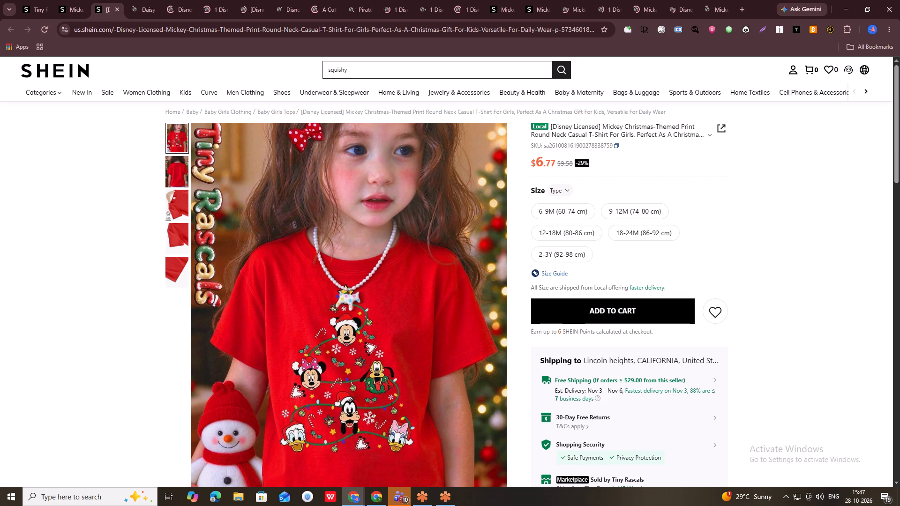
{"action": "key", "text": "ctrl+Tab"}
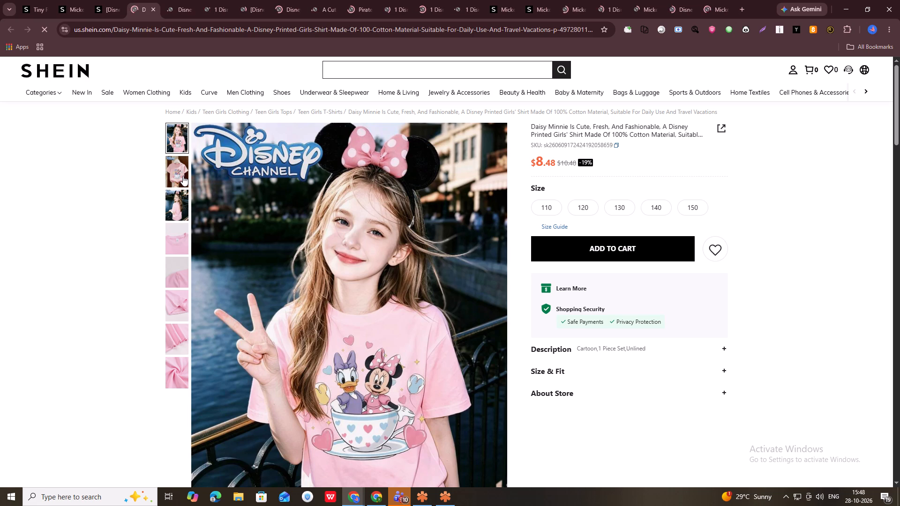
{"action": "key", "text": "ctrl+Tab"}
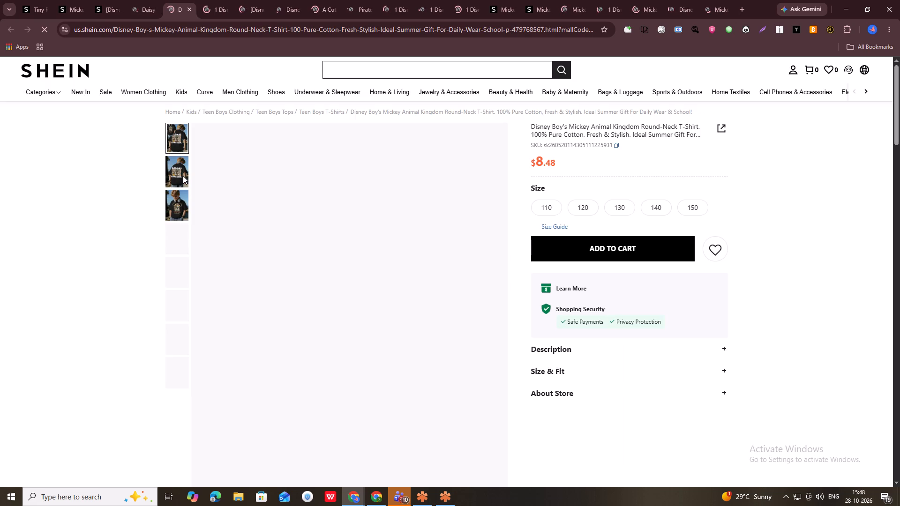
{"action": "scroll", "coordinate": [183, 176], "scroll_direction": "up", "scroll_amount": 1}
{"action": "left_click", "coordinate": [179, 172]}
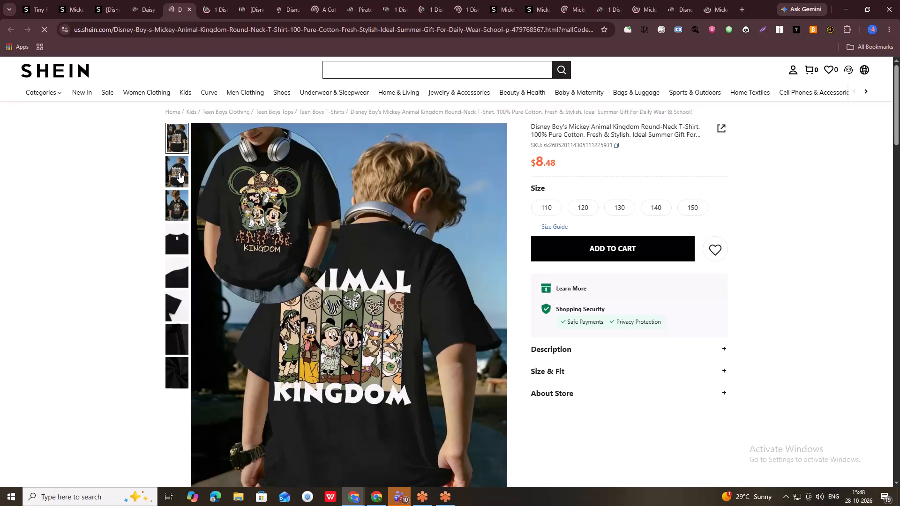
{"action": "key", "text": "ctrl+Tab"}
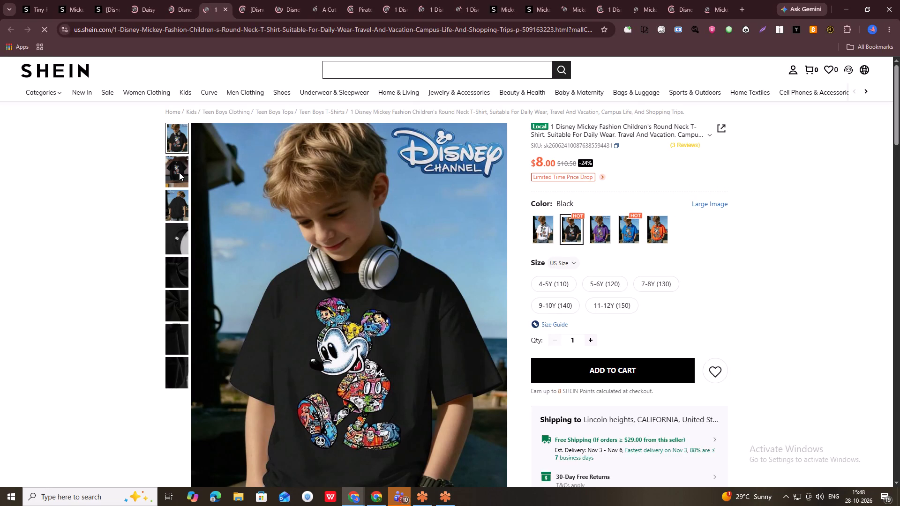
{"action": "key", "text": "ctrl+Tab"}
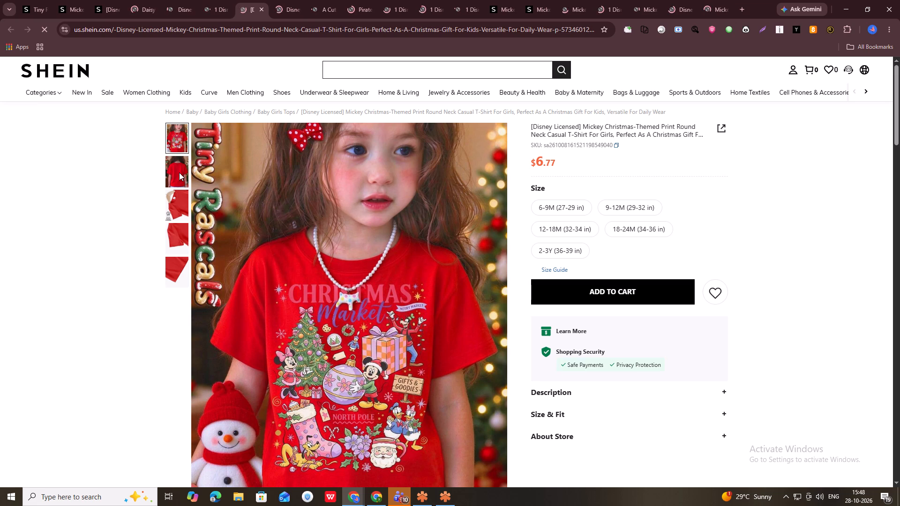
{"action": "key", "text": "ctrl+Tab"}
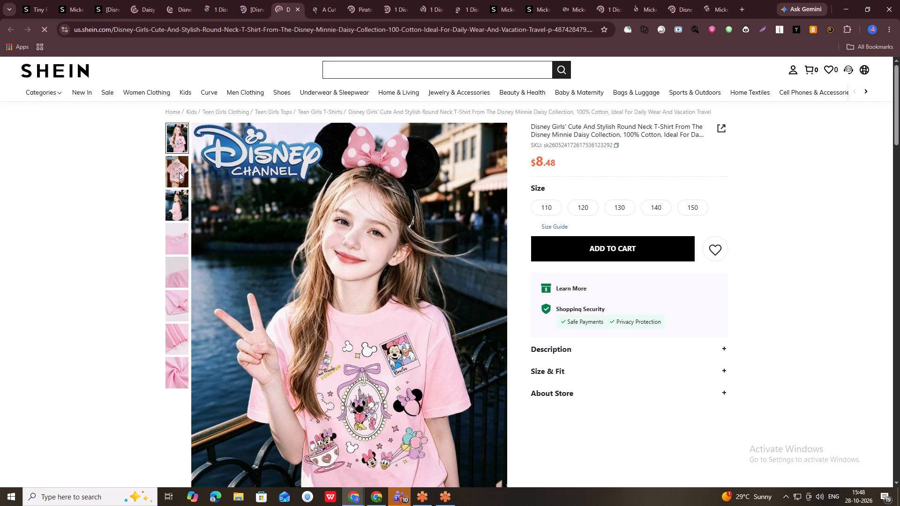
Remove the Mickey And Toy Story Friends girls' T-shirt listing from the set of opened listings.
{"action": "key", "text": "ctrl+Tab"}
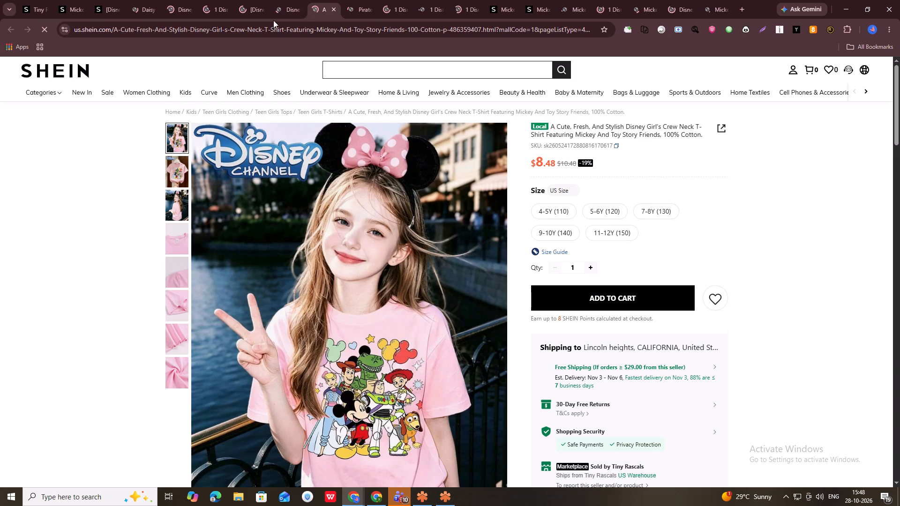
{"action": "middle_click", "coordinate": [323, 0]}
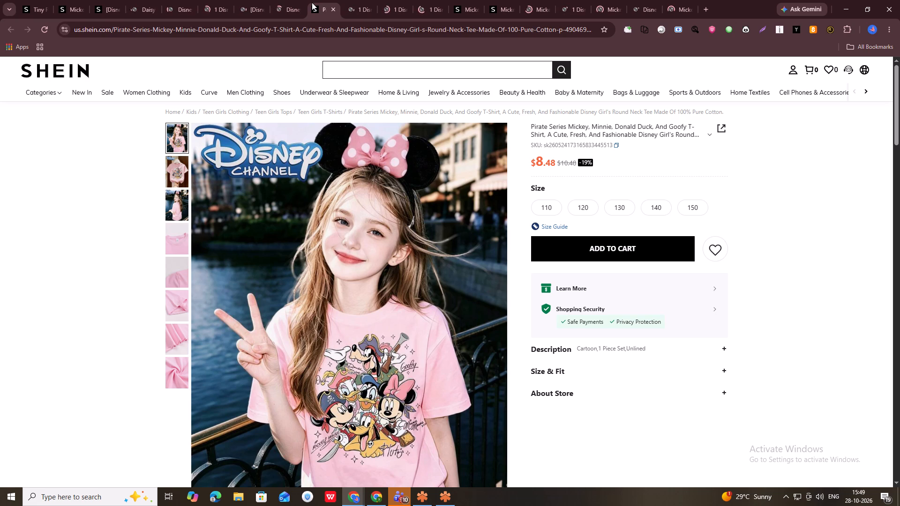
Review the artwork in the remaining opened listings, from the white Disney Mickey Fashion T-shirt through the Mickey Minnie Goofy Christmas Photo T-shirt.
{"action": "key", "text": "ctrl+Tab"}
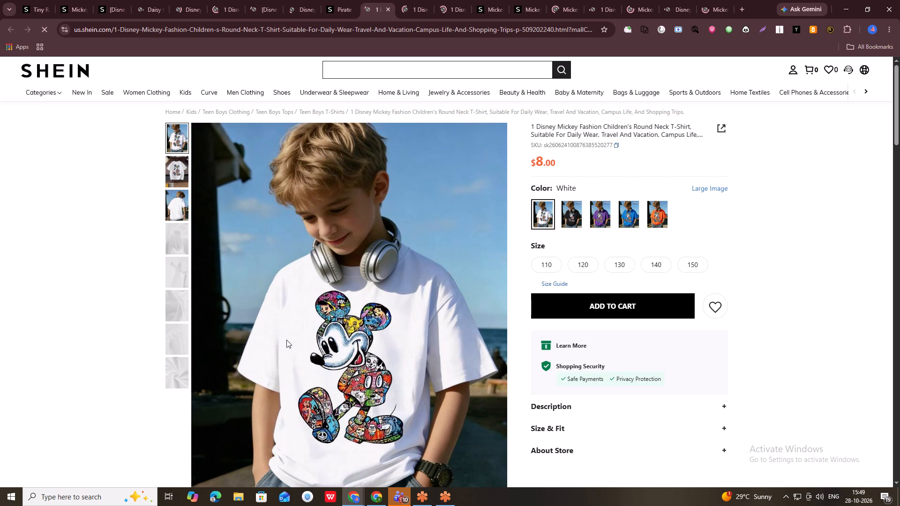
{"action": "key", "text": "ctrl+Tab"}
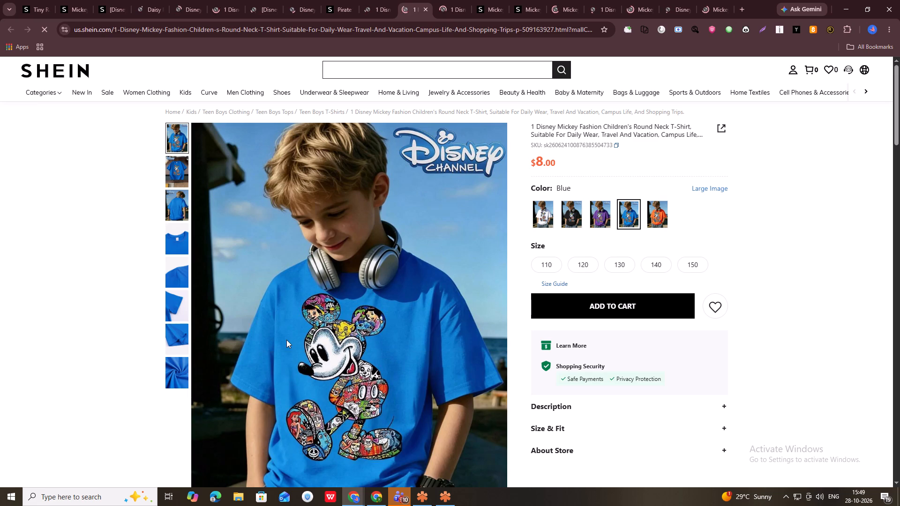
{"action": "key", "text": "ctrl+Tab"}
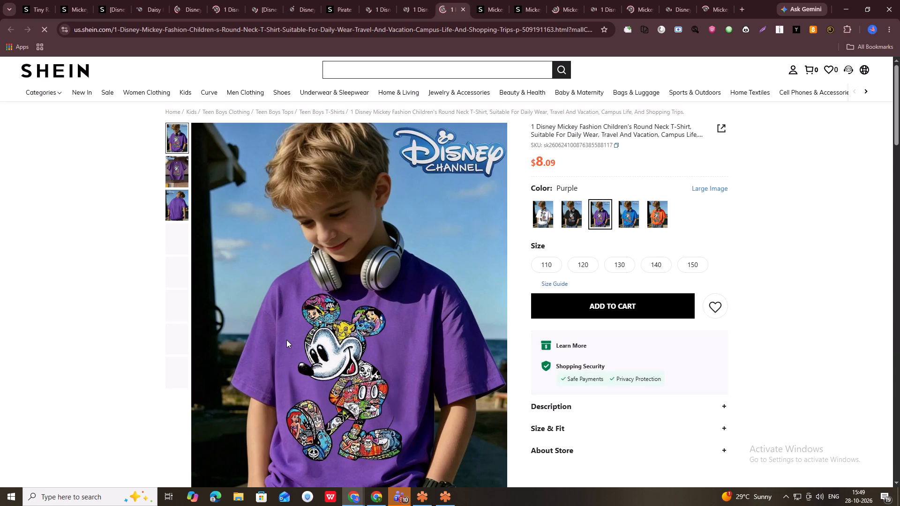
{"action": "key", "text": "ctrl+Tab"}
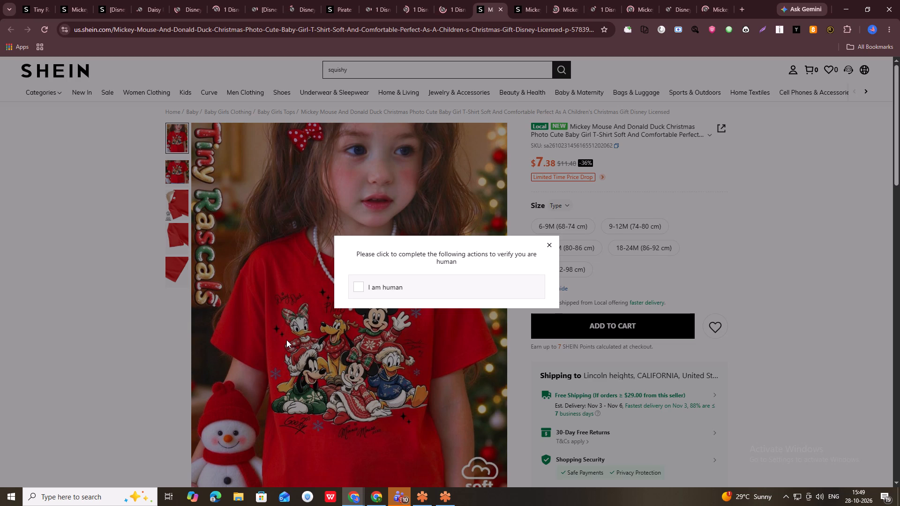
{"action": "key", "text": "ctrl+Tab"}
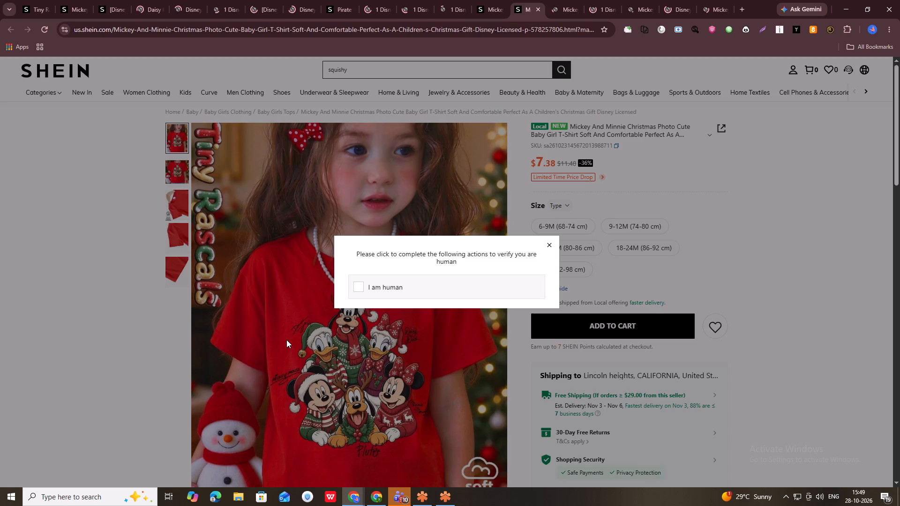
{"action": "key", "text": "ctrl+Tab"}
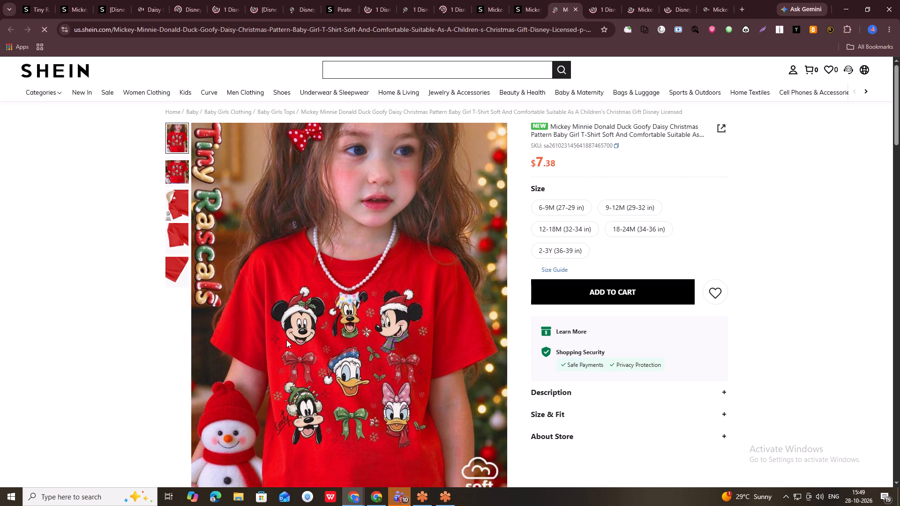
{"action": "key", "text": "ctrl+Tab"}
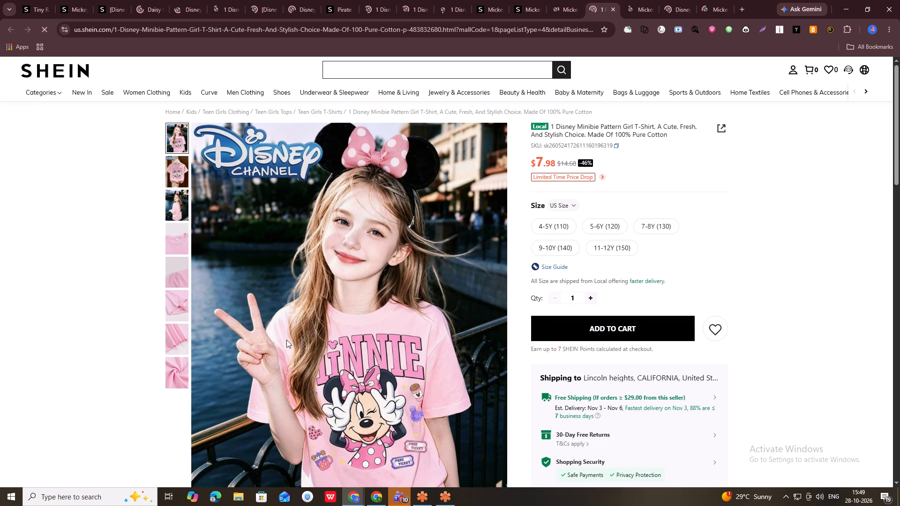
{"action": "key", "text": "ctrl+Tab"}
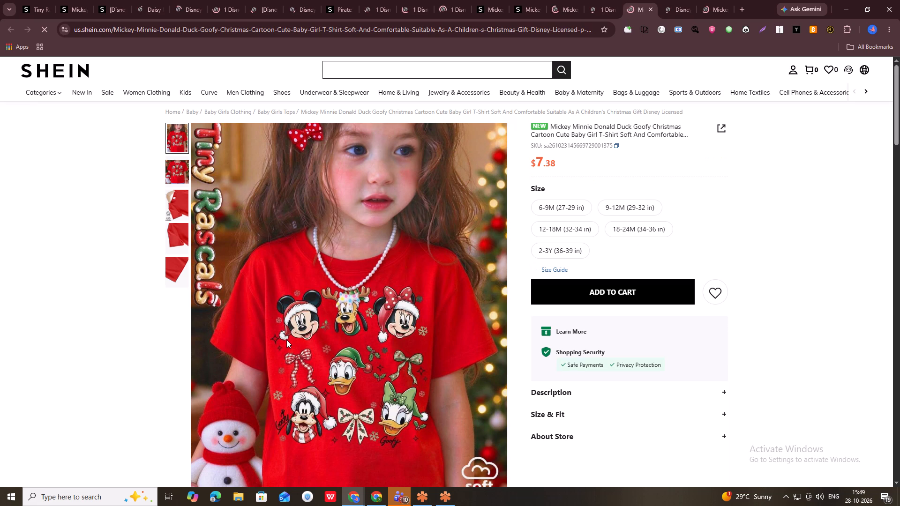
{"action": "key", "text": "ctrl+Tab"}
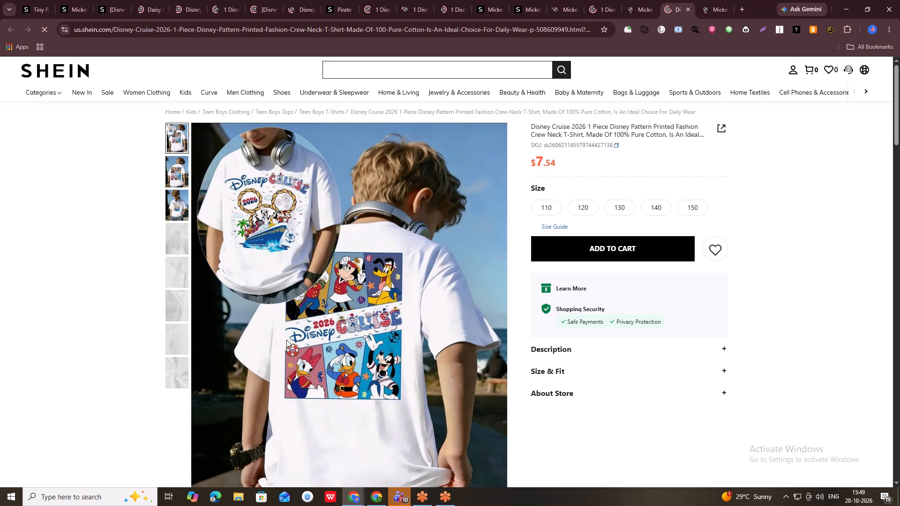
{"action": "key", "text": "ctrl+Tab"}
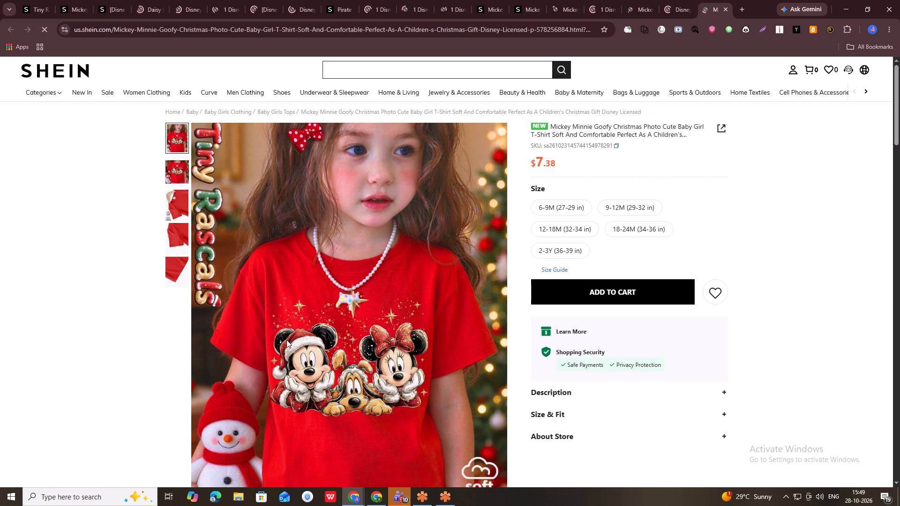
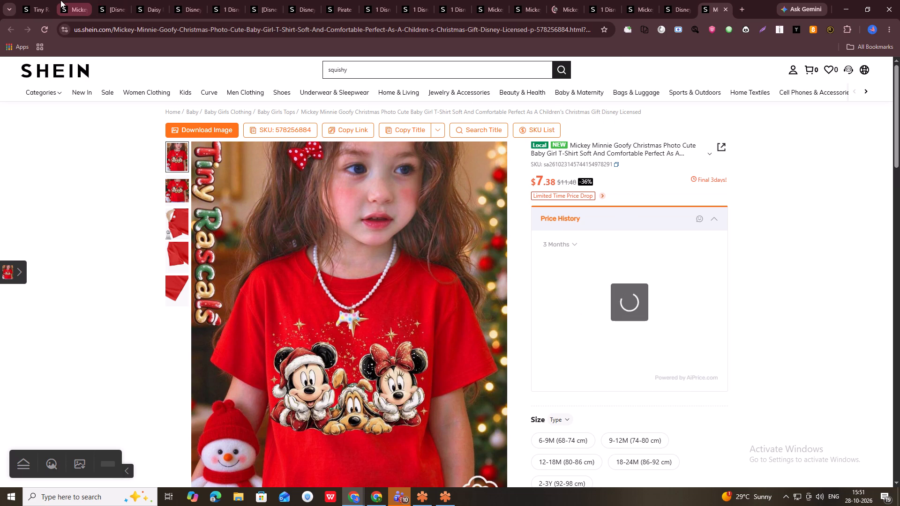
Copy the URLs of all the open Tiny Rascals store and Disney T-shirt listing tabs.
{"action": "left_click", "coordinate": [647, 30]}
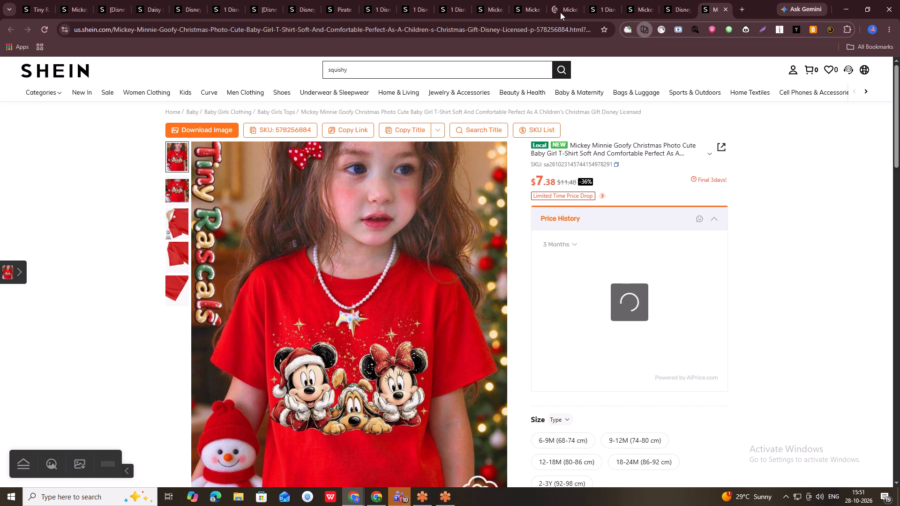
{"action": "left_click", "coordinate": [531, 0]}
{"action": "left_click", "coordinate": [562, 0]}
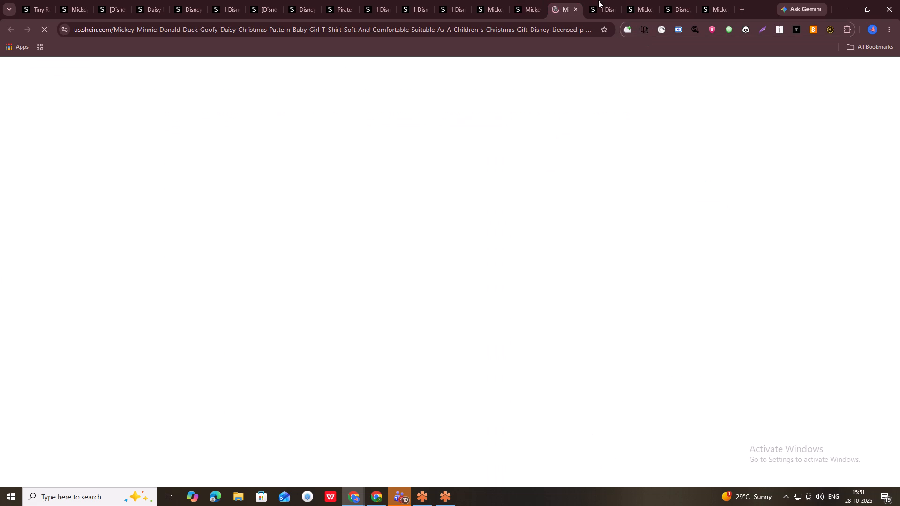
{"action": "left_click", "coordinate": [598, 0]}
{"action": "left_click", "coordinate": [560, 0]}
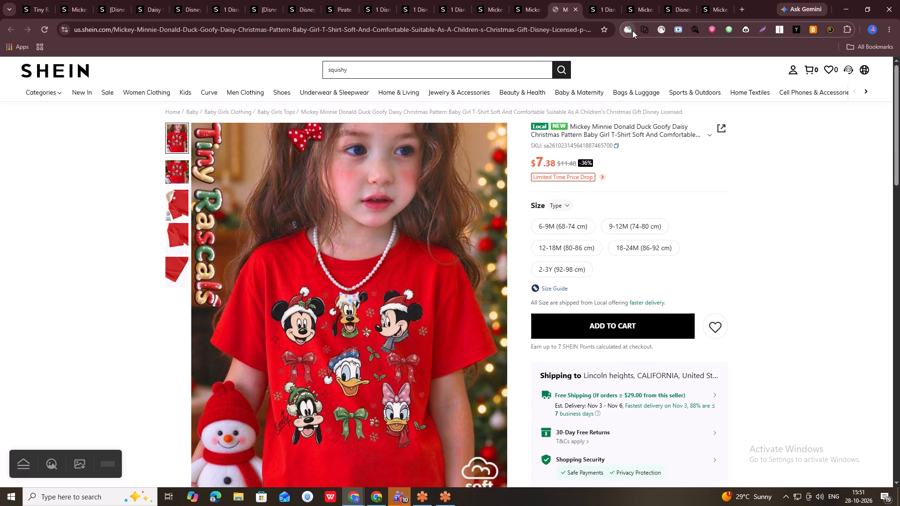
{"action": "left_click", "coordinate": [645, 33]}
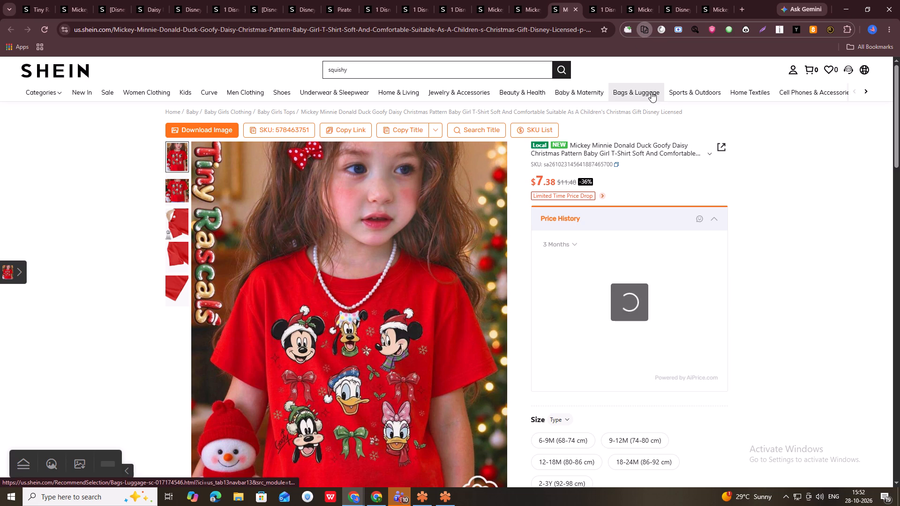
{"action": "left_click", "coordinate": [646, 30]}
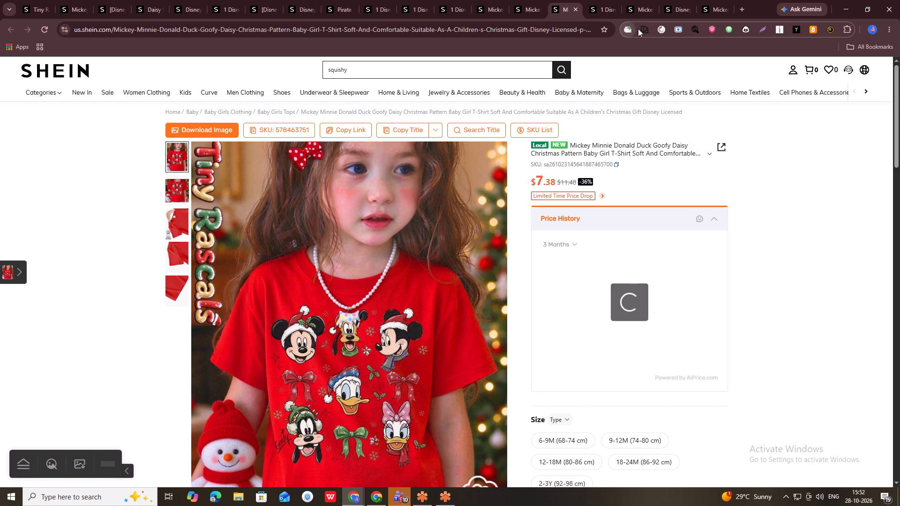
{"action": "left_click", "coordinate": [642, 29]}
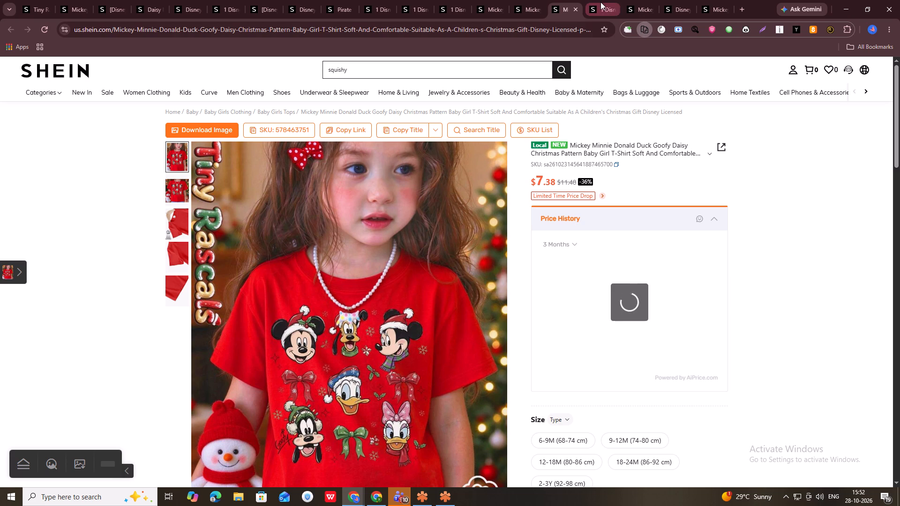
{"action": "left_click", "coordinate": [600, 0]}
{"action": "left_click", "coordinate": [568, 0]}
{"action": "left_click", "coordinate": [645, 29]}
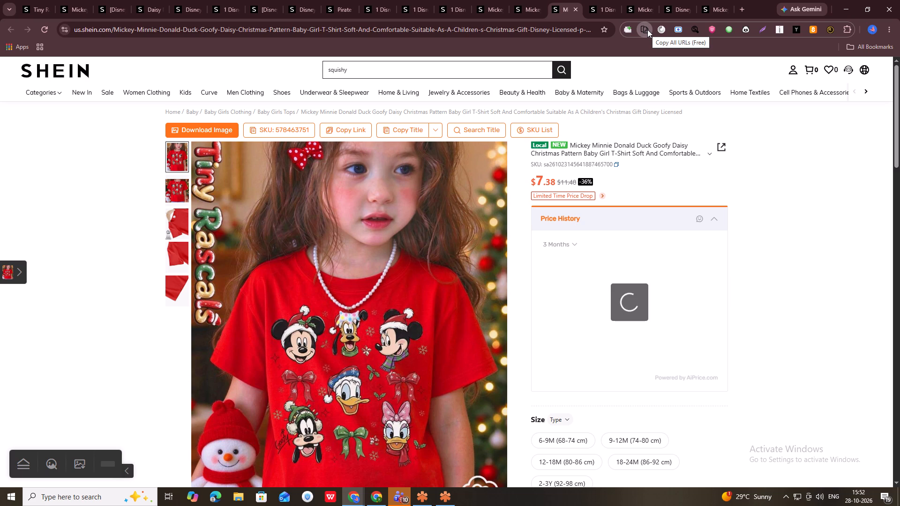
{"action": "left_click", "coordinate": [647, 30]}
{"action": "right_click", "coordinate": [647, 30]}
{"action": "left_click", "coordinate": [647, 30]}
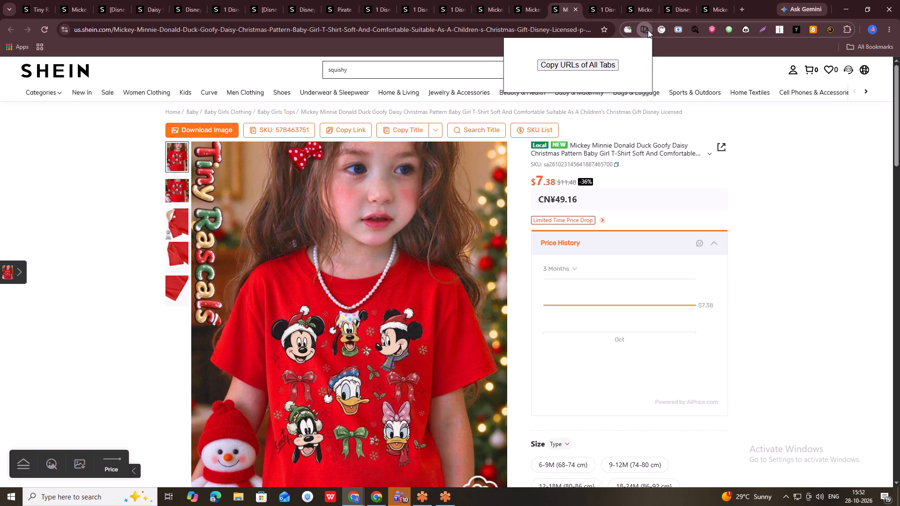
{"action": "triple_click", "coordinate": [576, 64]}
{"action": "triple_click", "coordinate": [576, 64]}
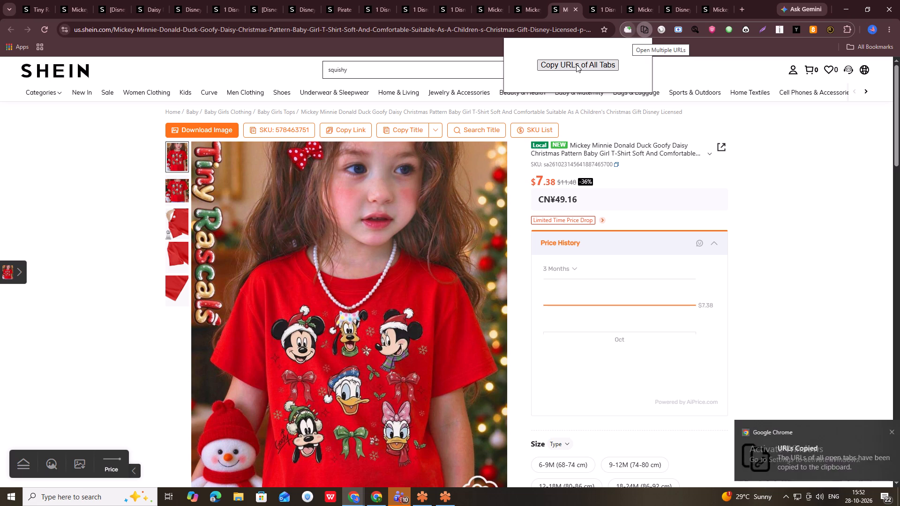
In Manual Detection Records, insert a block of blank rows at row 102349, between the mickey tshirt links and the mickey sweatshirt group.
{"action": "key", "text": "alt+Tab"}
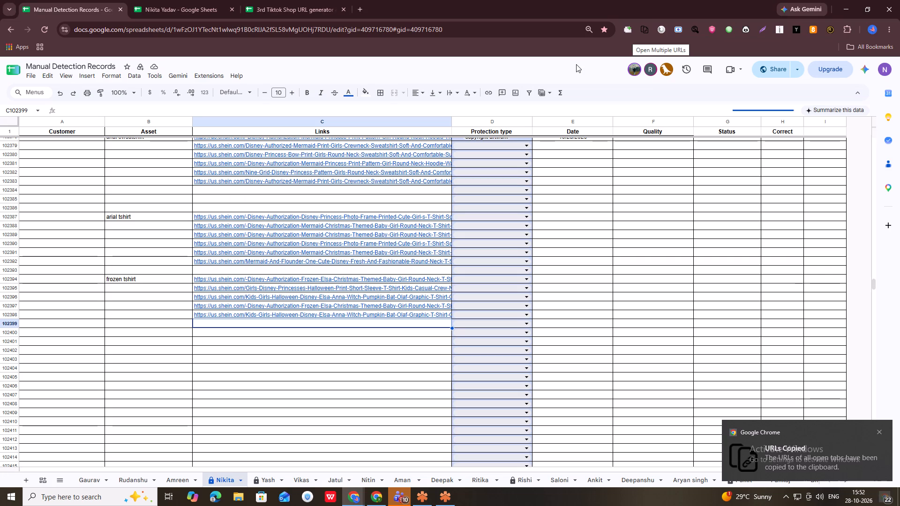
{"action": "scroll", "coordinate": [386, 288], "scroll_direction": "up", "scroll_amount": 3}
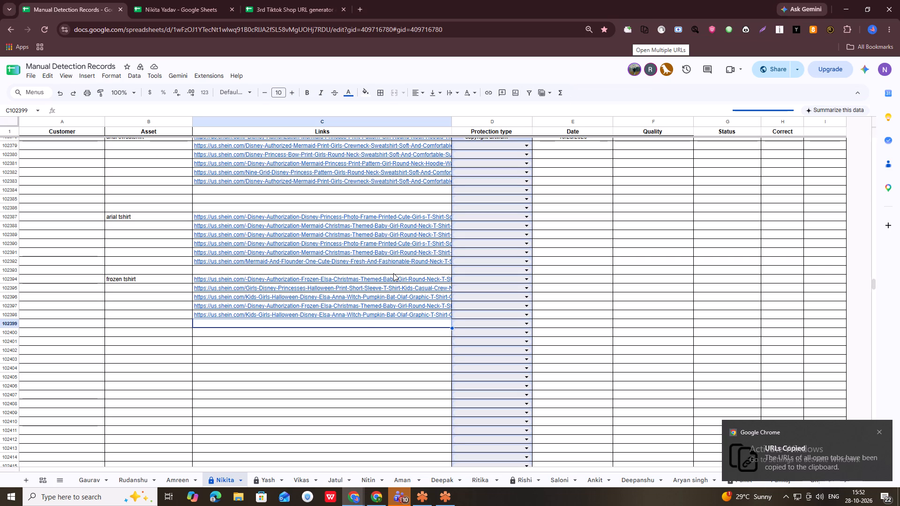
{"action": "scroll", "coordinate": [393, 273], "scroll_direction": "up", "scroll_amount": 5}
{"action": "scroll", "coordinate": [333, 295], "scroll_direction": "up", "scroll_amount": 2}
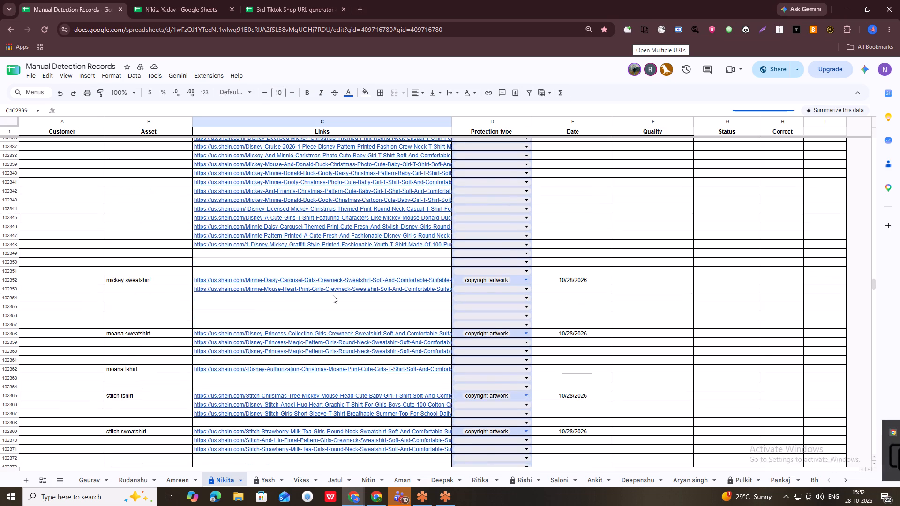
{"action": "scroll", "coordinate": [333, 295], "scroll_direction": "up", "scroll_amount": 3}
{"action": "scroll", "coordinate": [333, 295], "scroll_direction": "down", "scroll_amount": 4}
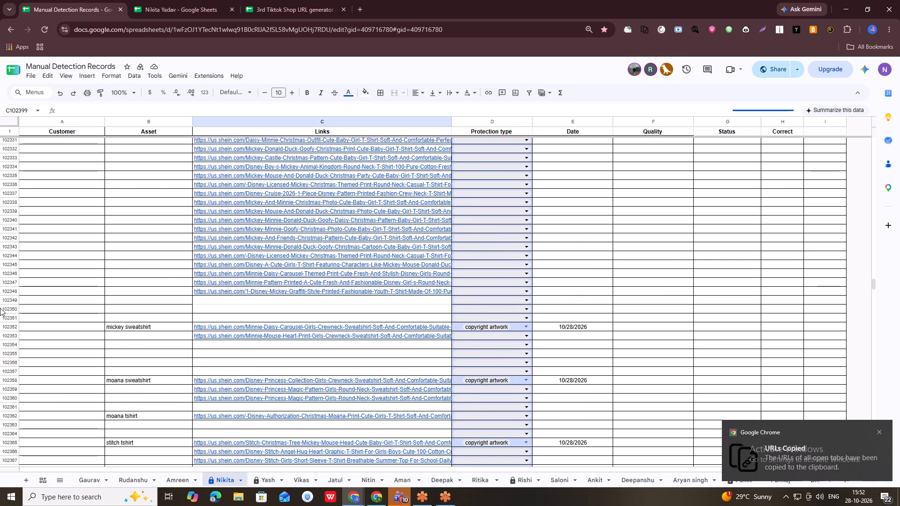
{"action": "left_click", "coordinate": [0, 301]}
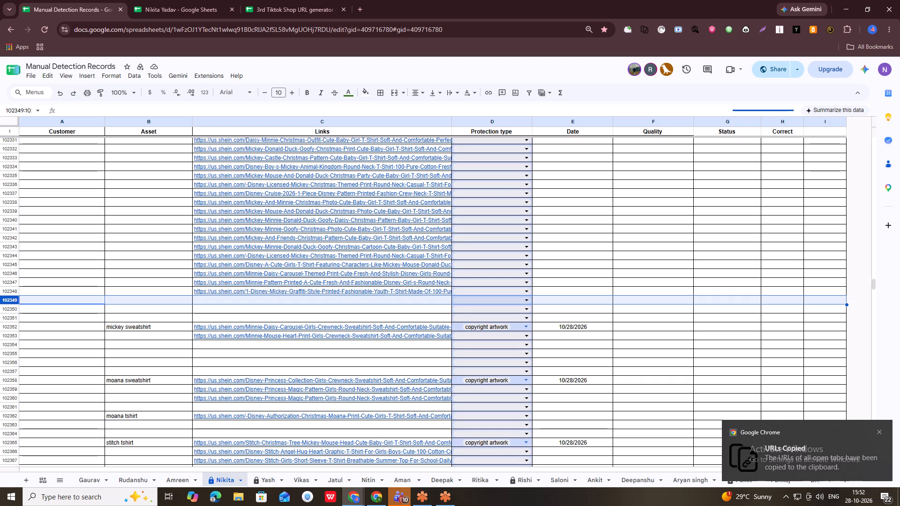
{"action": "key", "text": "ctrl+alt+equal"}
{"action": "key", "text": "ctrl+alt+equal"}
{"action": "key", "text": "ctrl+alt+equal"}
{"action": "key", "text": "ctrl+alt+equal"}
{"action": "key", "text": "ctrl+alt+equal"}
{"action": "key", "text": "ctrl+alt+equal"}
{"action": "key", "text": "ctrl+alt+equal"}
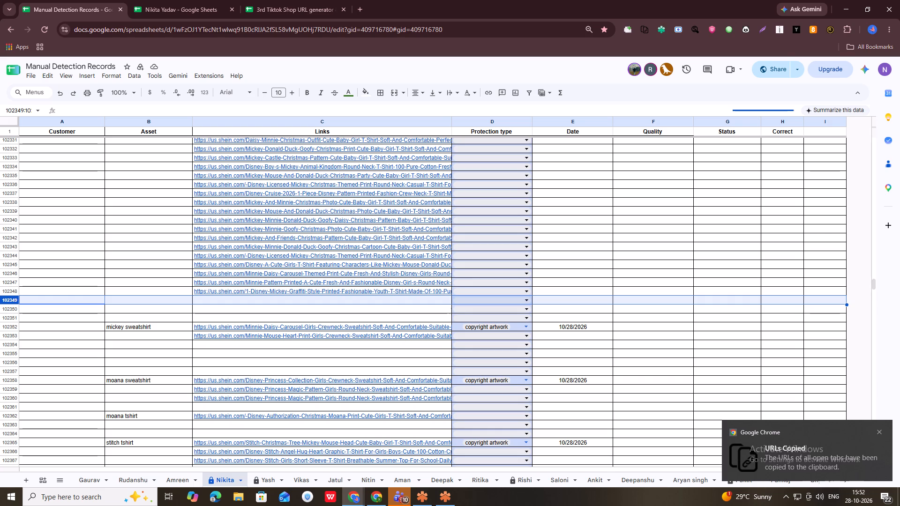
{"action": "key", "text": "ctrl+alt+equal"}
{"action": "key", "text": "ctrl+alt+equal"}
{"action": "key", "text": "ctrl+alt+equal"}
{"action": "key", "text": "ctrl+alt+equal"}
{"action": "key", "text": "ctrl+alt+equal"}
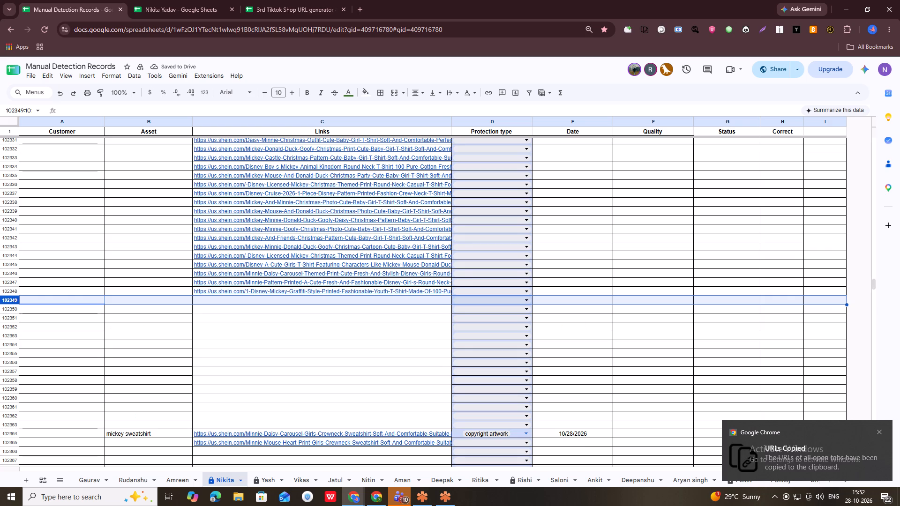
{"action": "key", "text": "ctrl+alt+equal"}
{"action": "key", "text": "ctrl+alt+equal"}
{"action": "key", "text": "ctrl+alt+equal"}
{"action": "key", "text": "ctrl+alt+equal"}
{"action": "key", "text": "ctrl+alt+equal"}
{"action": "key", "text": "ctrl+alt+equal"}
{"action": "key", "text": "ctrl+alt+equal"}
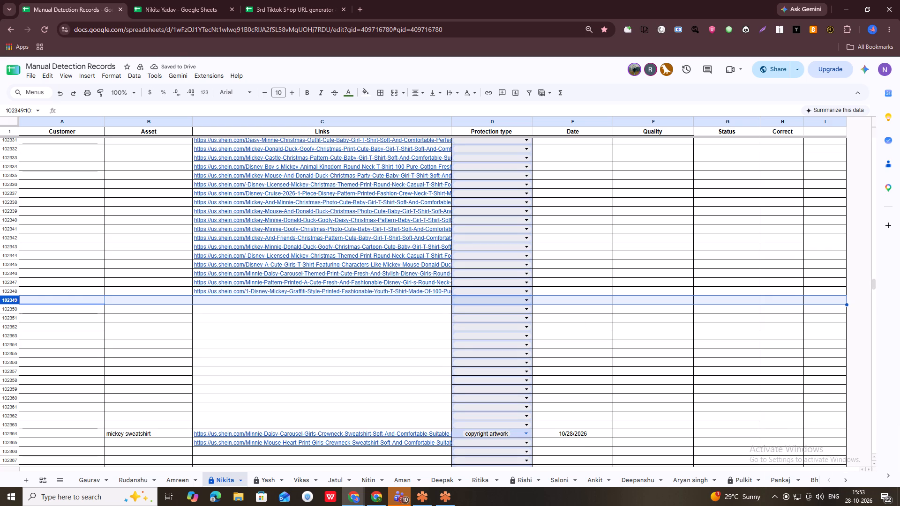
{"action": "key", "text": "ctrl+alt+equal"}
{"action": "key", "text": "ctrl+alt+equal"}
{"action": "key", "text": "ctrl+alt+equal"}
{"action": "key", "text": "ctrl+alt+equal"}
{"action": "key", "text": "ctrl+alt+equal"}
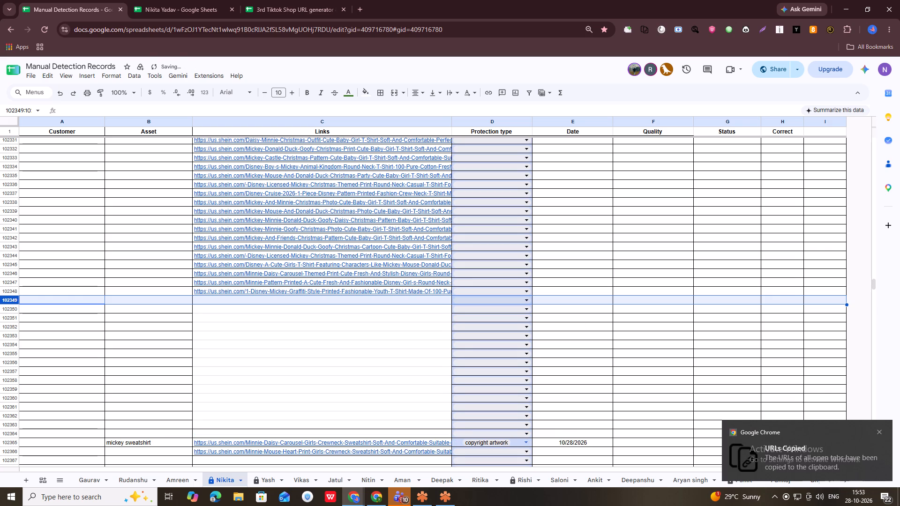
{"action": "scroll", "coordinate": [409, 334], "scroll_direction": "down", "scroll_amount": 1}
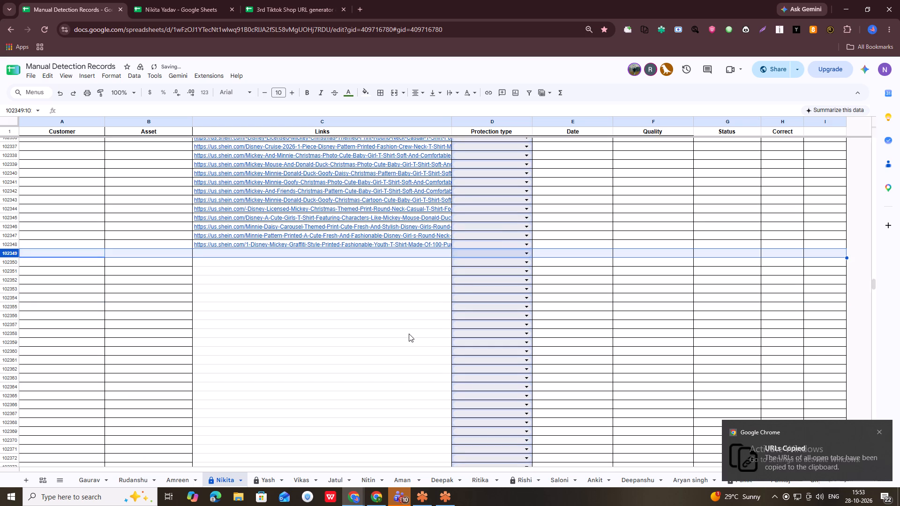
{"action": "scroll", "coordinate": [409, 334], "scroll_direction": "down", "scroll_amount": 3}
{"action": "scroll", "coordinate": [409, 334], "scroll_direction": "up", "scroll_amount": 3}
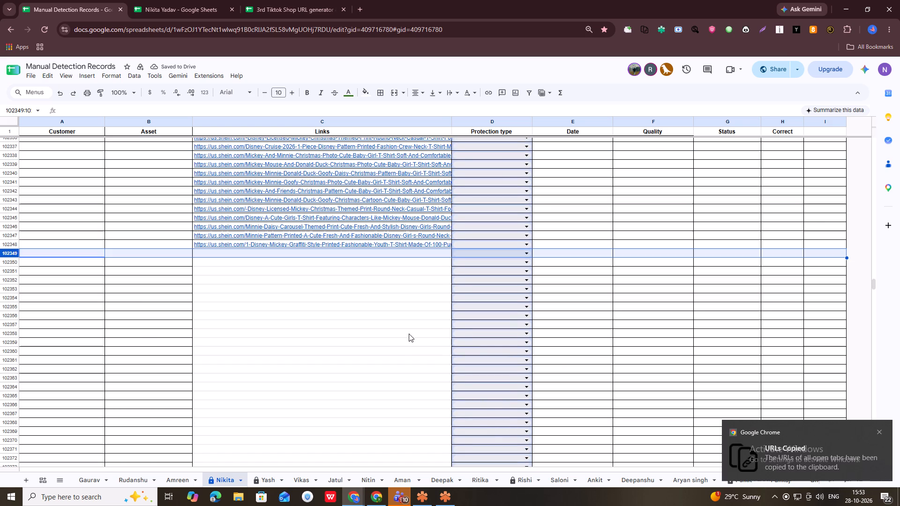
{"action": "key", "text": "ctrl+alt+equal"}
{"action": "key", "text": "ctrl+alt+equal"}
{"action": "key", "text": "ctrl+alt+equal"}
{"action": "key", "text": "ctrl+alt+equal"}
{"action": "key", "text": "ctrl+alt+equal"}
{"action": "key", "text": "ctrl+alt+equal"}
{"action": "key", "text": "ctrl+alt+equal"}
{"action": "key", "text": "ctrl+alt+equal"}
{"action": "key", "text": "ctrl+alt+equal"}
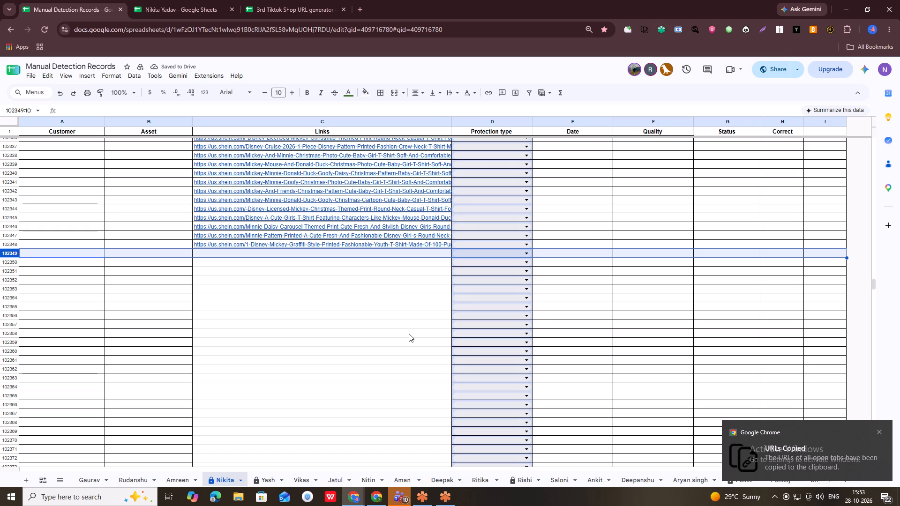
Paste the copied URLs into the Links column from C102349, directly below the existing mickey tshirt links.
{"action": "key", "text": "Right"}
{"action": "key", "text": "Right"}
{"action": "left_click", "coordinate": [309, 302]}
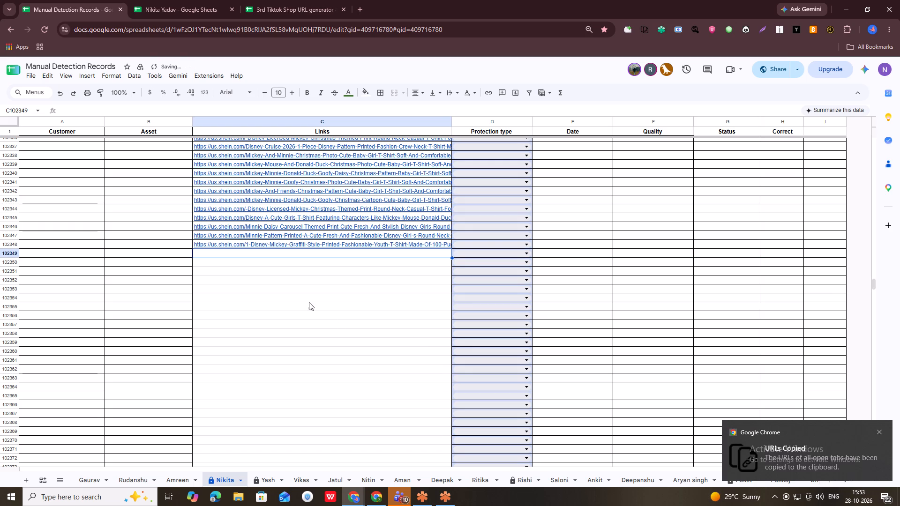
{"action": "scroll", "coordinate": [353, 331], "scroll_direction": "down", "scroll_amount": 5}
{"action": "scroll", "coordinate": [353, 331], "scroll_direction": "up", "scroll_amount": 5}
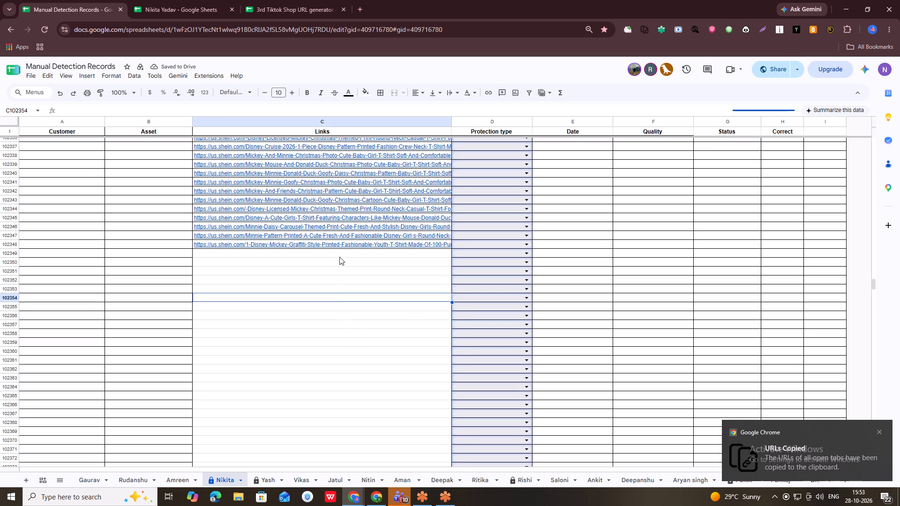
{"action": "left_click", "coordinate": [339, 256]}
{"action": "key", "text": "ctrl+v"}
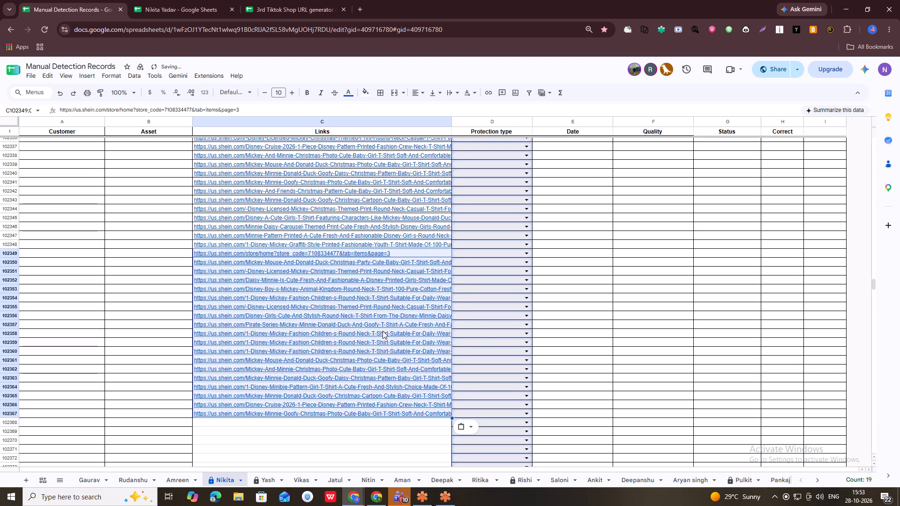
Delete the store home page URL from C102349 and move the pasted listing links below it up one row to close the gap.
{"action": "scroll", "coordinate": [382, 331], "scroll_direction": "down", "scroll_amount": 2}
{"action": "scroll", "coordinate": [382, 331], "scroll_direction": "up", "scroll_amount": 2}
{"action": "left_click", "coordinate": [396, 251]}
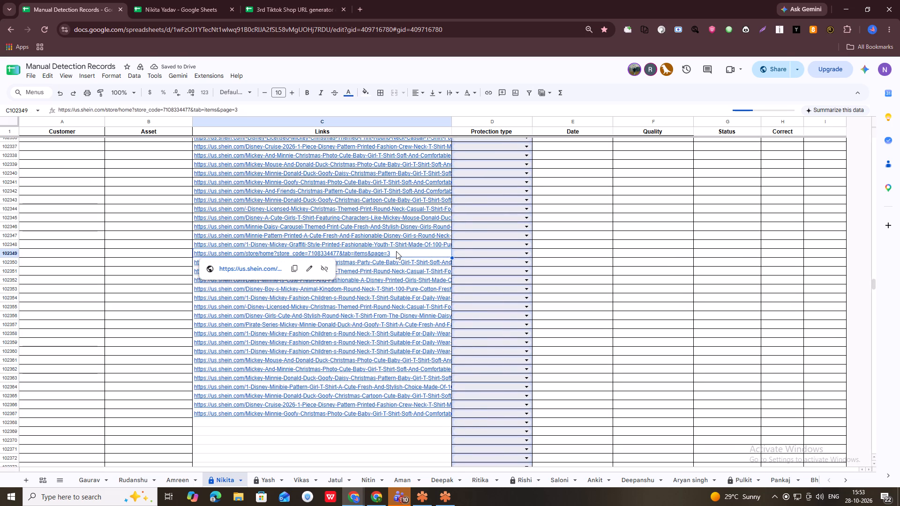
{"action": "key", "text": "Delete"}
{"action": "key", "text": "Down"}
{"action": "key", "text": "ctrl+shift+Down"}
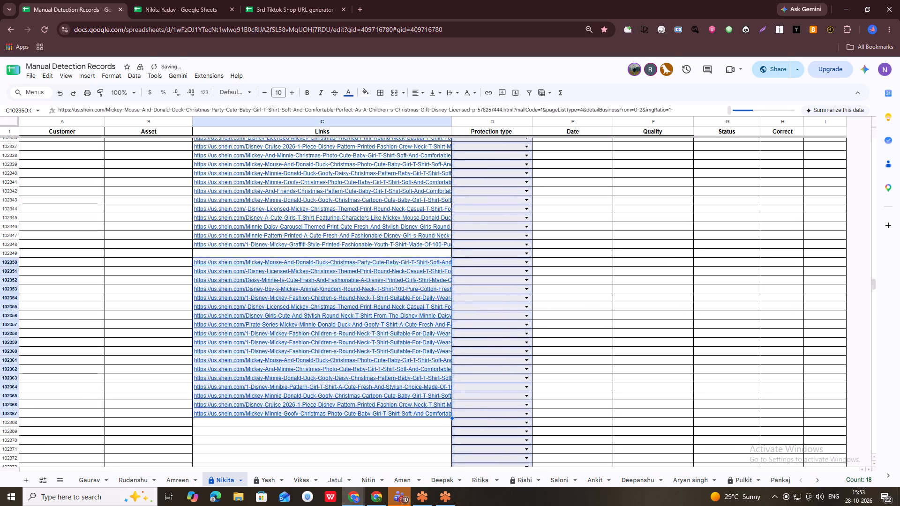
{"action": "key", "text": "ctrl+x"}
{"action": "key", "text": "Up"}
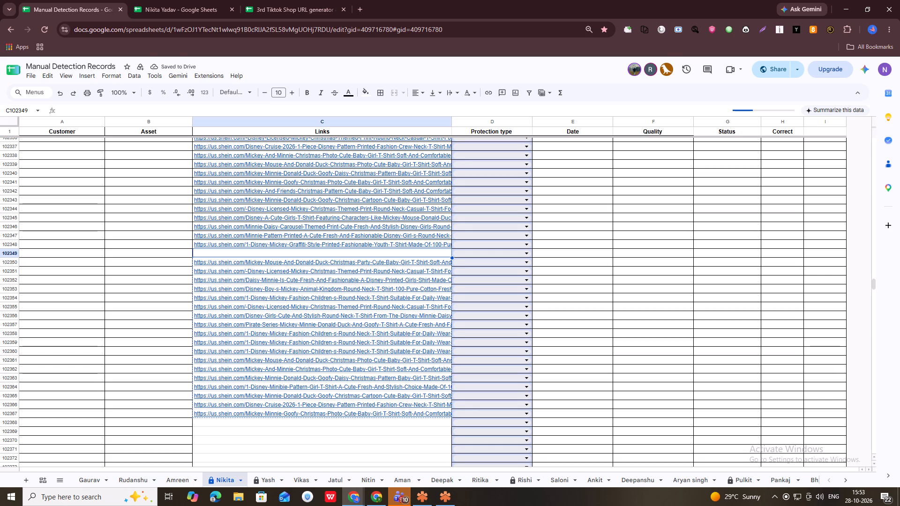
{"action": "key", "text": "ctrl+v"}
Remove duplicate links from the whole mickey tshirt group in the Links column, C102326 to C102366.
{"action": "key", "text": "ctrl+Down"}
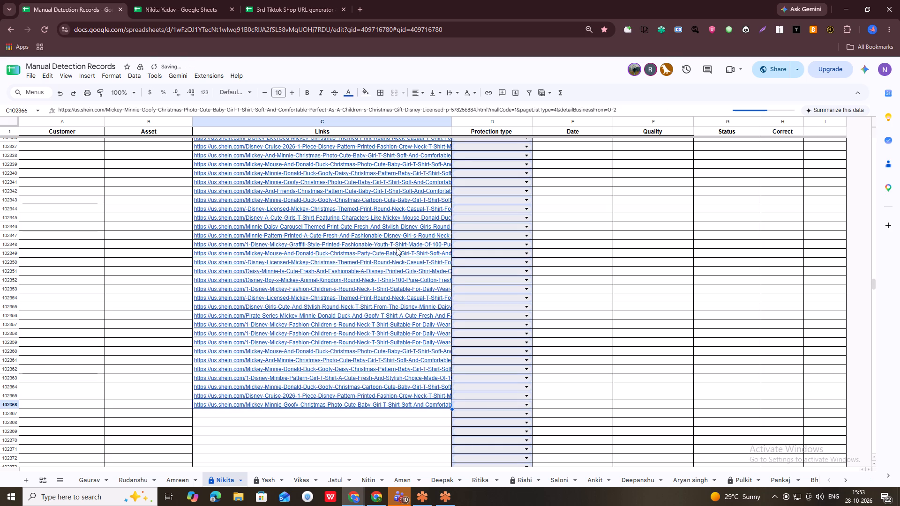
{"action": "scroll", "coordinate": [356, 275], "scroll_direction": "up", "scroll_amount": 5}
{"action": "left_click", "coordinate": [358, 283], "text": "shift"}
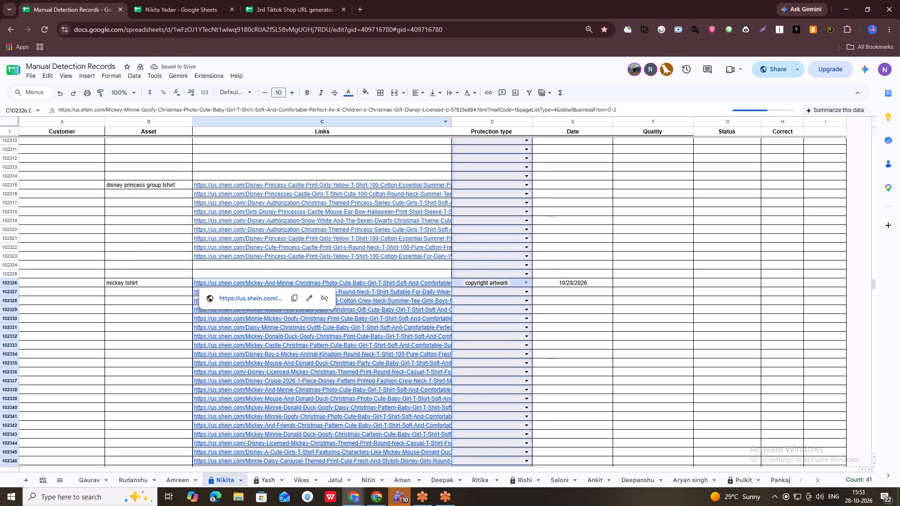
{"action": "left_click", "coordinate": [138, 75]}
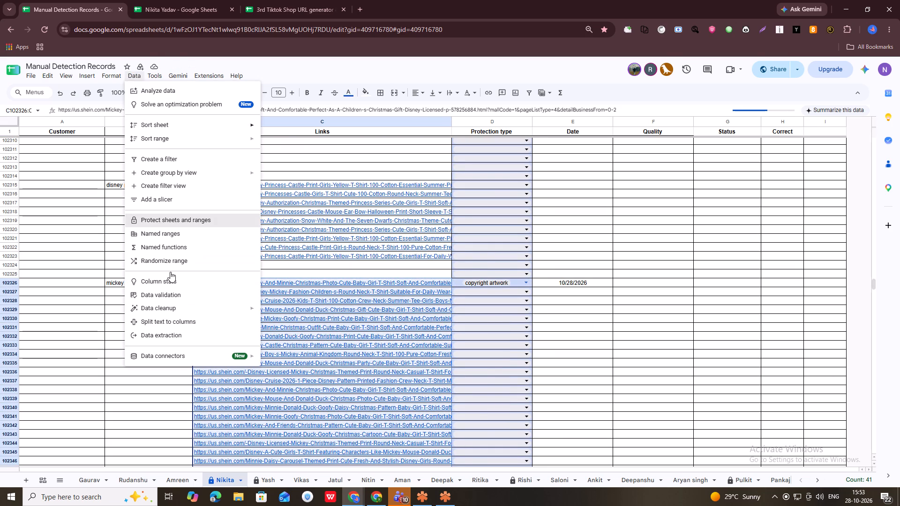
{"action": "left_click", "coordinate": [168, 311]}
{"action": "left_click", "coordinate": [292, 323]}
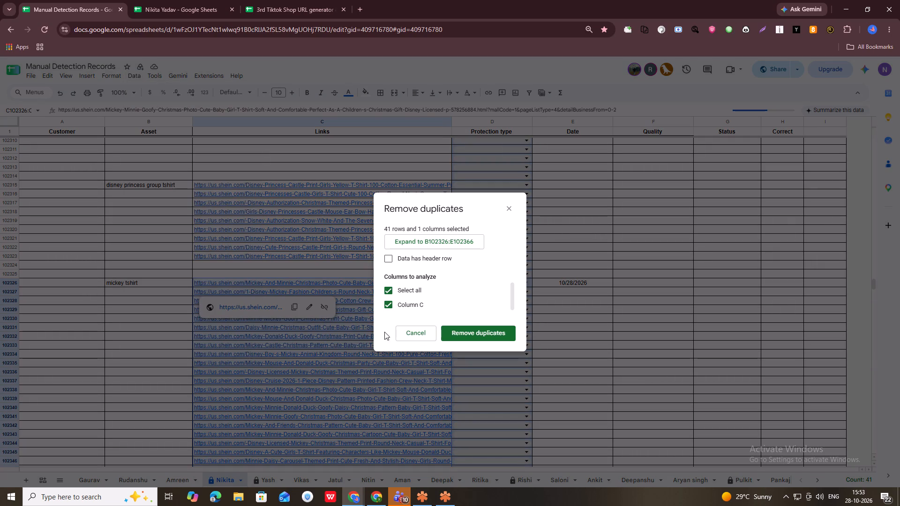
{"action": "left_click", "coordinate": [484, 331]}
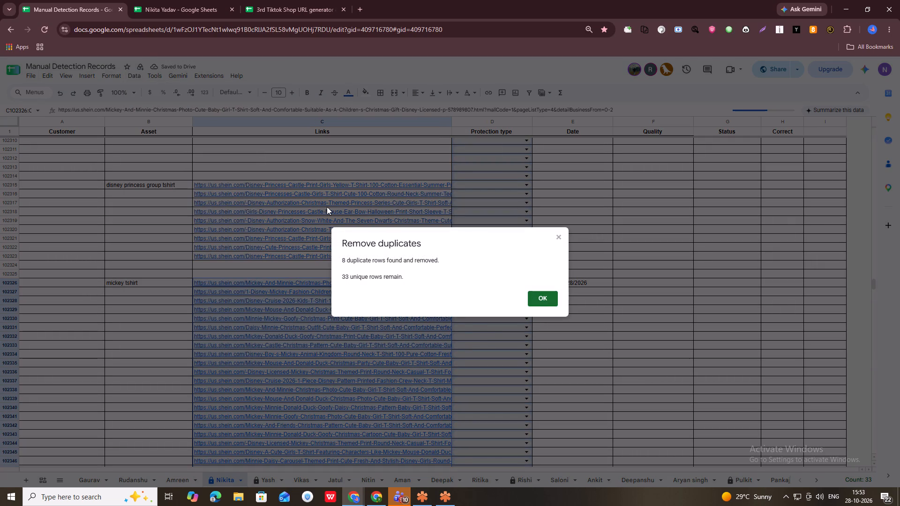
{"action": "left_click", "coordinate": [537, 298]}
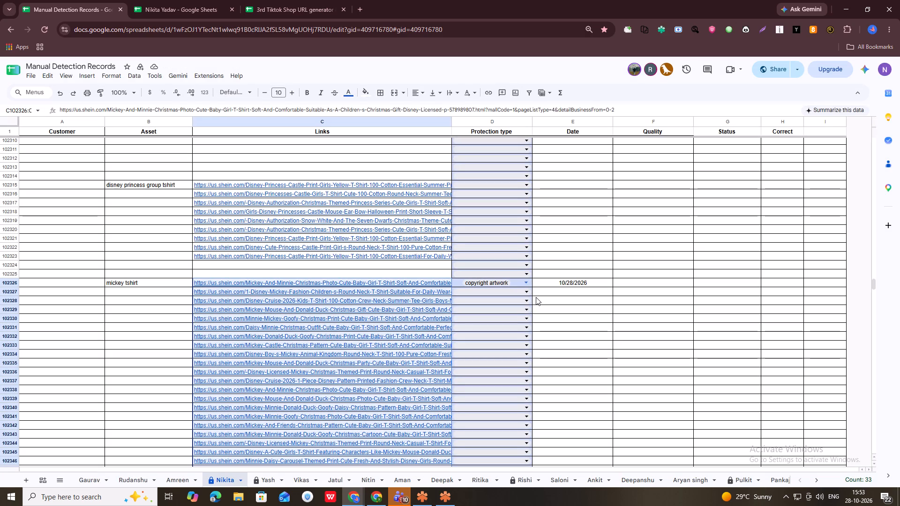
{"action": "left_click", "coordinate": [135, 330]}
{"action": "scroll", "coordinate": [250, 326], "scroll_direction": "down", "scroll_amount": 2}
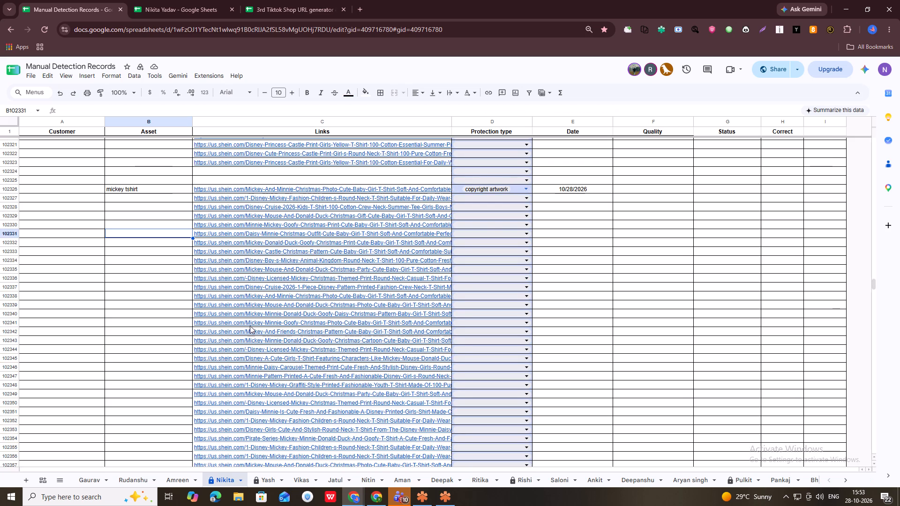
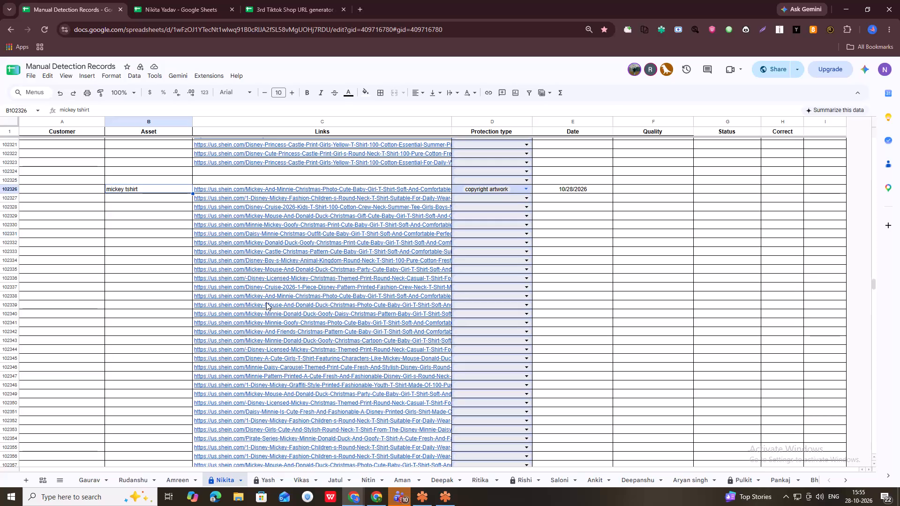
Delete the surplus blank rows 102359 to 102383 between the last mickey tshirt link and the mickey sweatshirt group.
{"action": "key", "text": "Right"}
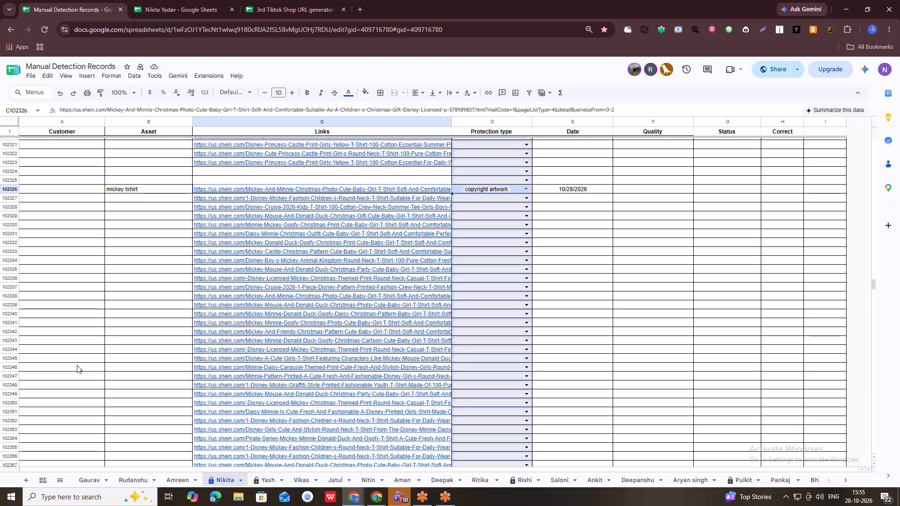
{"action": "scroll", "coordinate": [212, 336], "scroll_direction": "down", "scroll_amount": 3}
{"action": "left_click", "coordinate": [292, 338], "text": "shift"}
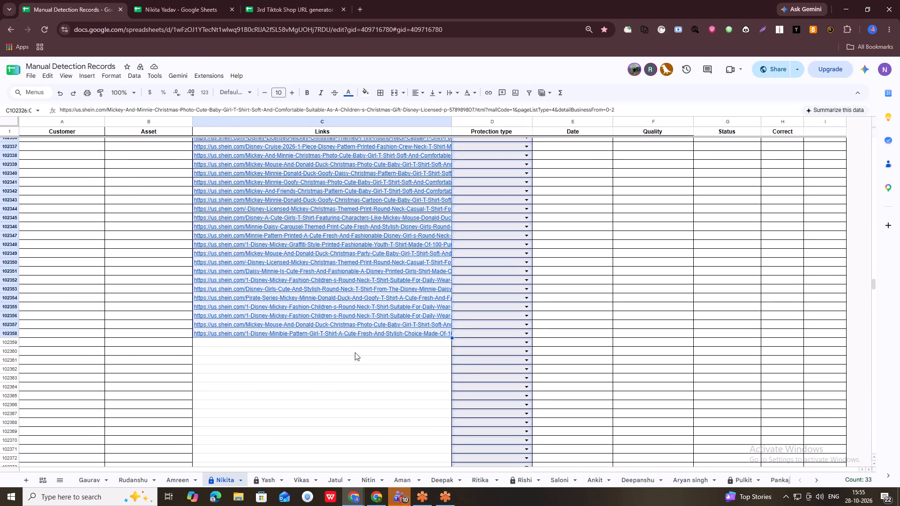
{"action": "left_click", "coordinate": [334, 352]}
{"action": "left_click", "coordinate": [348, 340]}
{"action": "scroll", "coordinate": [365, 375], "scroll_direction": "down", "scroll_amount": 3}
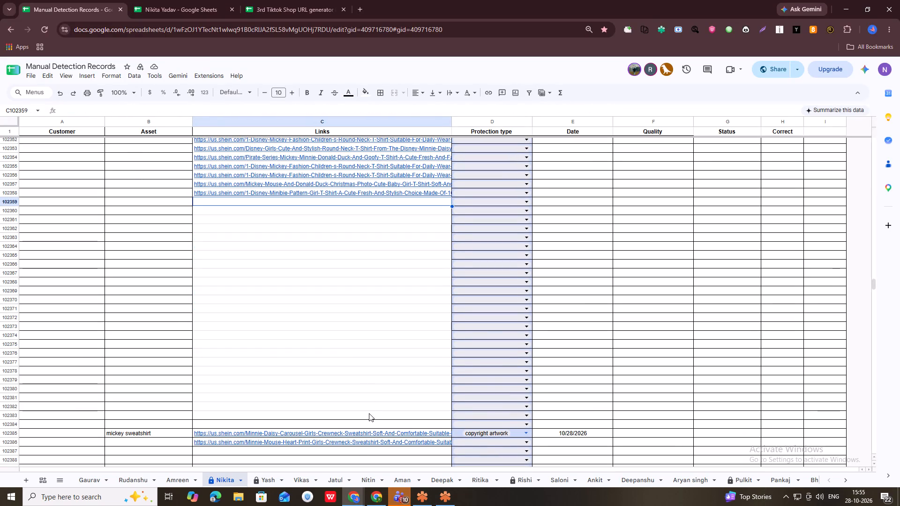
{"action": "left_click", "coordinate": [369, 413], "text": "shift"}
{"action": "right_click", "coordinate": [358, 399]}
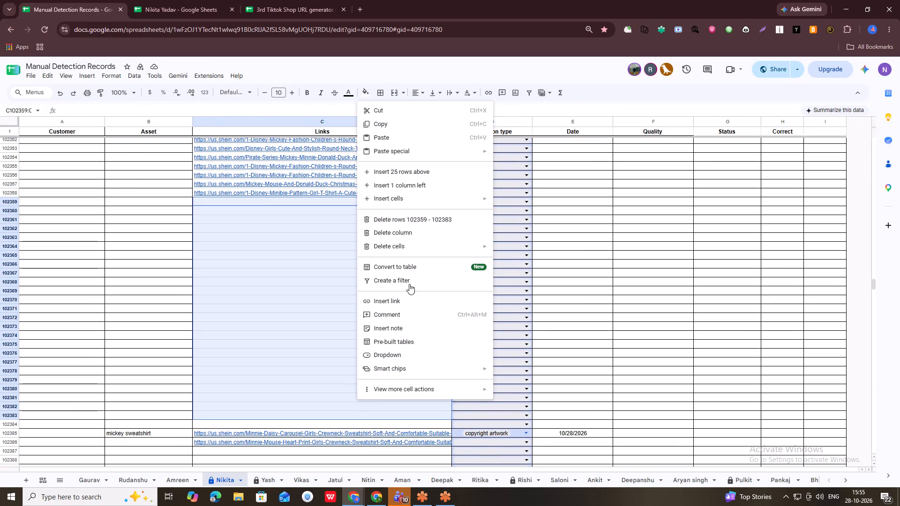
{"action": "left_click", "coordinate": [402, 223]}
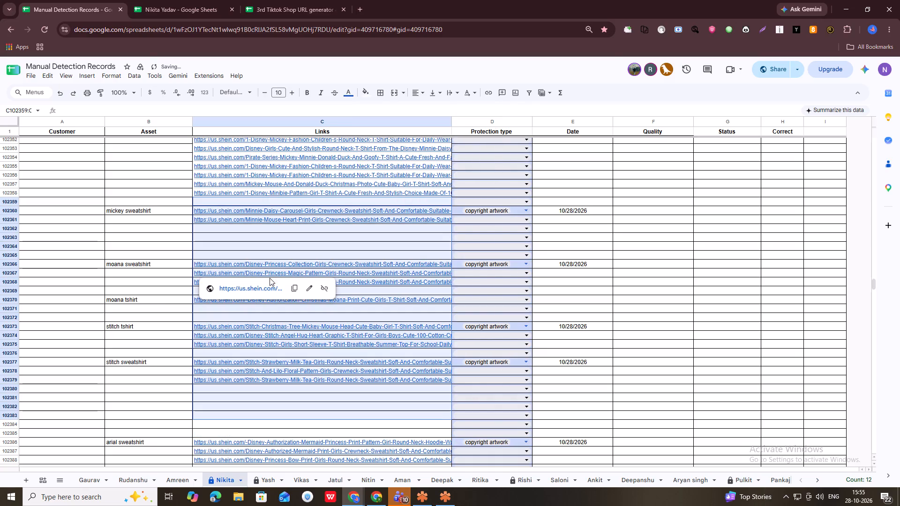
{"action": "left_click", "coordinate": [605, 232]}
Switch to the Chrome profile Sonia (redpoints.com).
{"action": "left_click", "coordinate": [871, 31]}
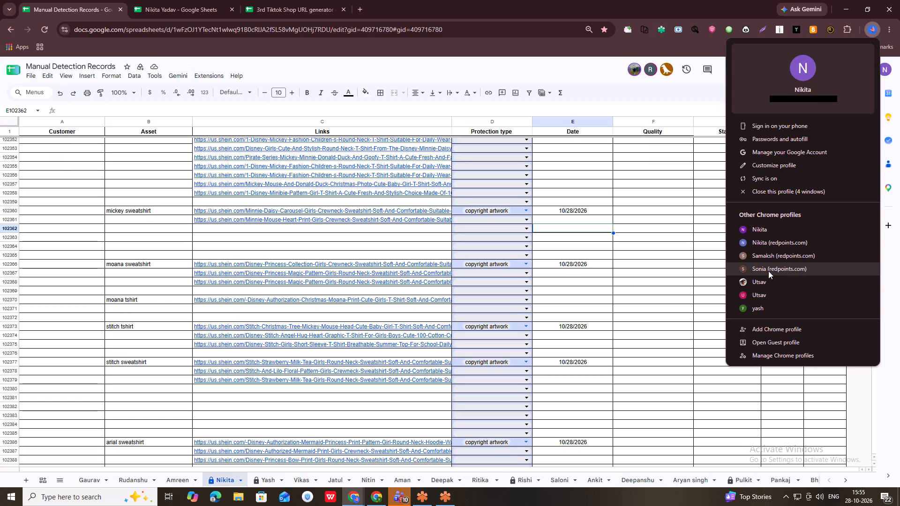
{"action": "left_click", "coordinate": [773, 266]}
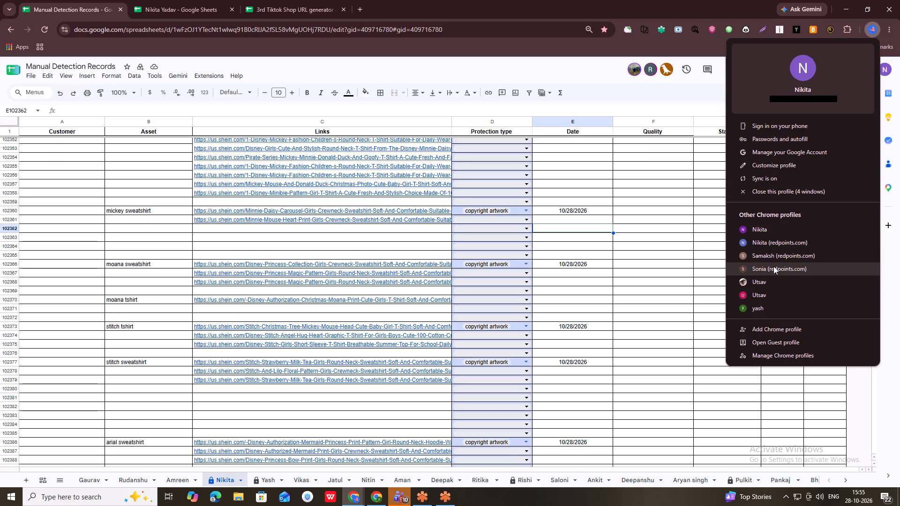
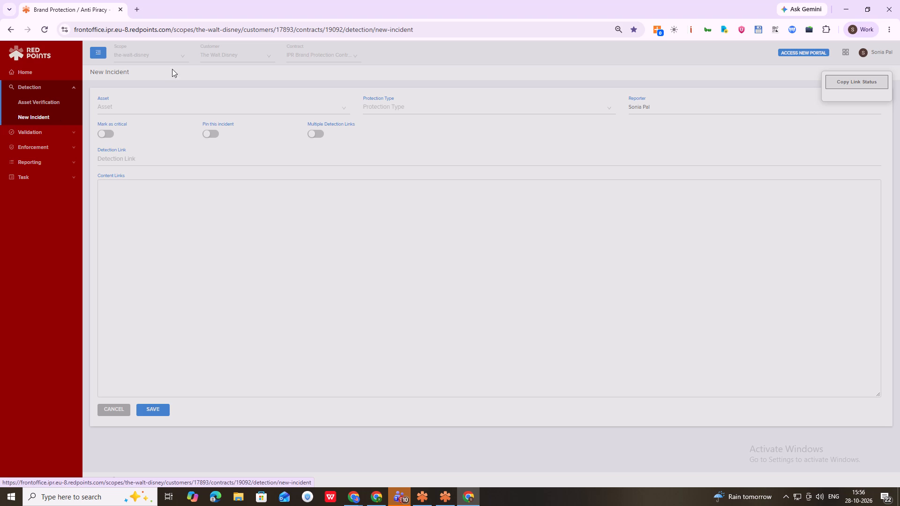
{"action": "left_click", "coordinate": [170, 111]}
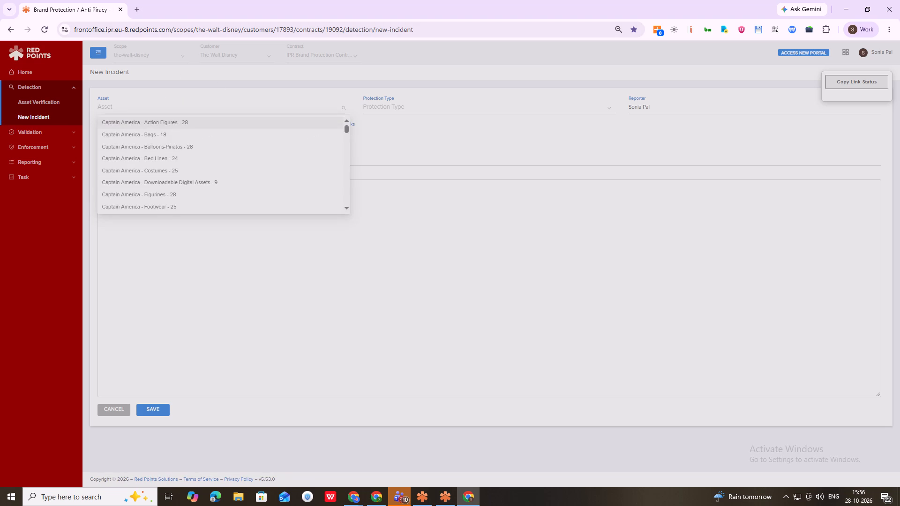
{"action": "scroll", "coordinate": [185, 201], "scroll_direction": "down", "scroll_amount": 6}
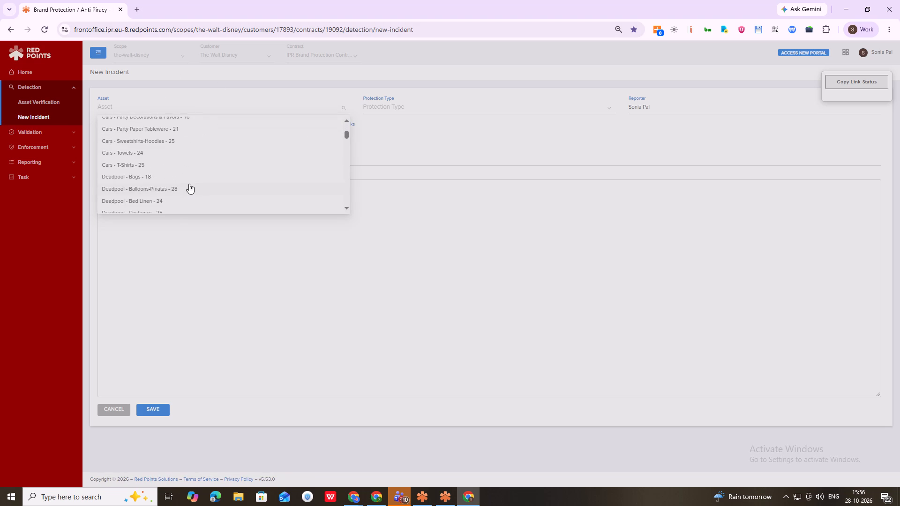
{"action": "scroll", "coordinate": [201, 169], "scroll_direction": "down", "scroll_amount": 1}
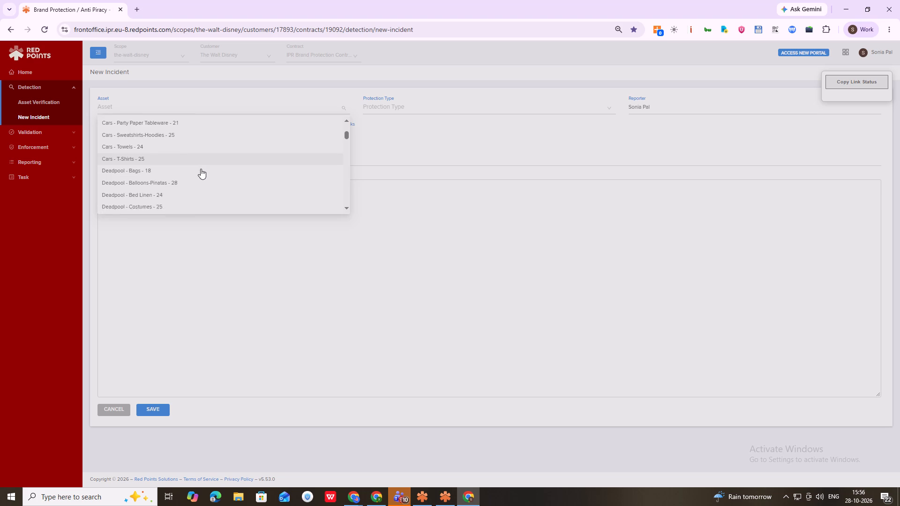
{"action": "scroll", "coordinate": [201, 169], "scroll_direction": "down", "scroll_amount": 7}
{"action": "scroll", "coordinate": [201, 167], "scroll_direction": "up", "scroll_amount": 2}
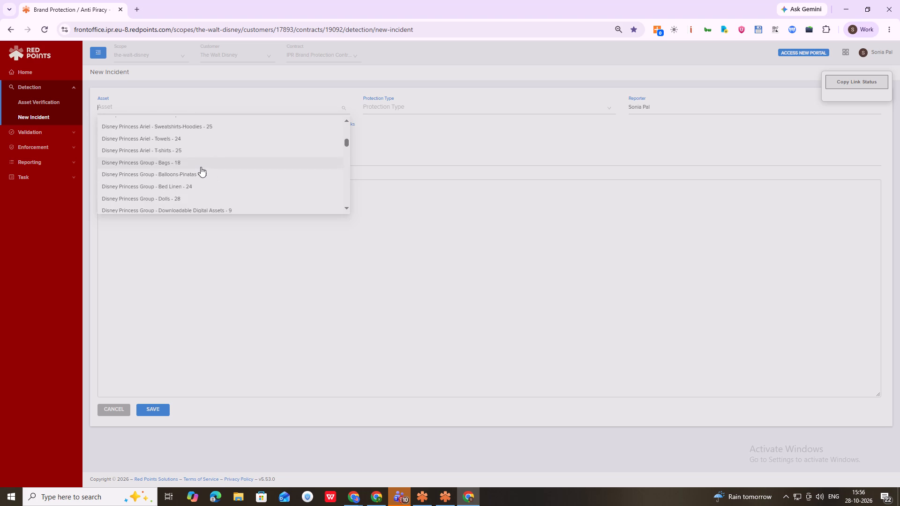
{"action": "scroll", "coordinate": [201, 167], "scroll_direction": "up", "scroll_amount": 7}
Locate the disney princess group sweatshirt links, C102299 to C102307, in the Manual Detection Records sheet and return to the incident form.
{"action": "key", "text": "alt+Tab"}
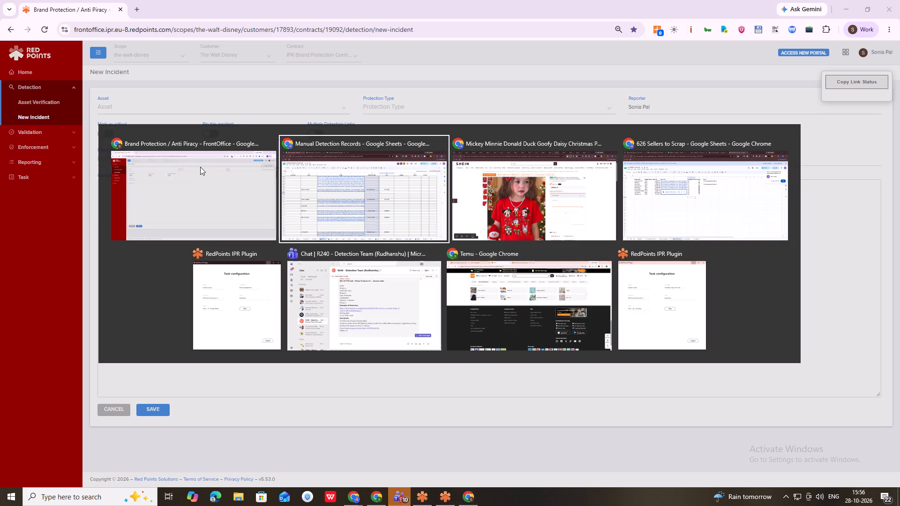
{"action": "left_click", "coordinate": [714, 240]}
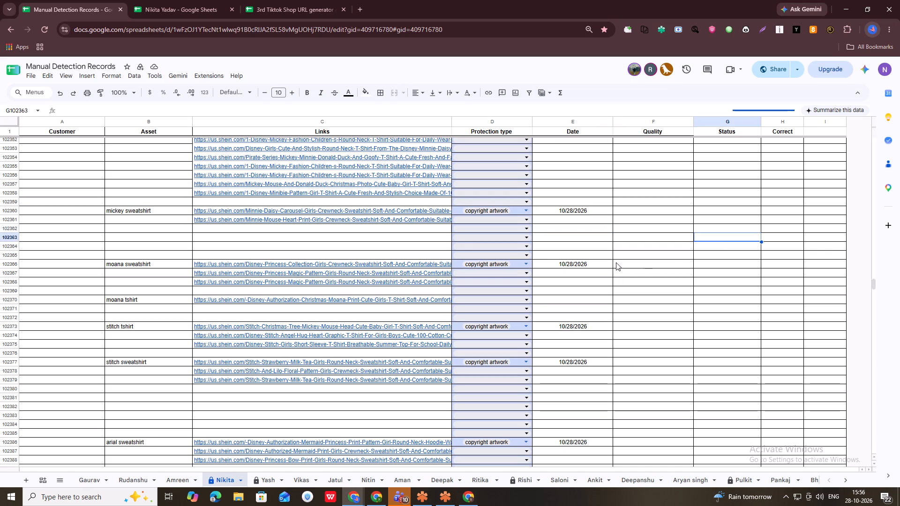
{"action": "scroll", "coordinate": [518, 274], "scroll_direction": "up", "scroll_amount": 12}
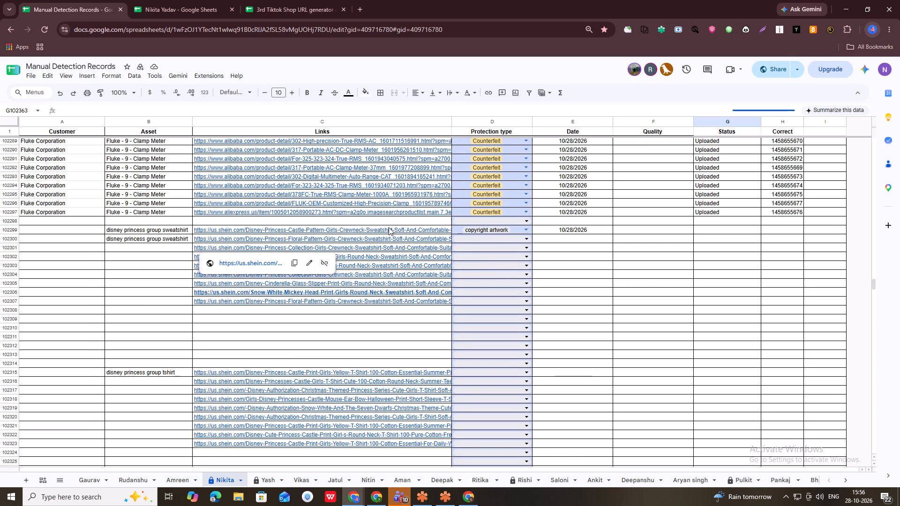
{"action": "left_click", "coordinate": [389, 227]}
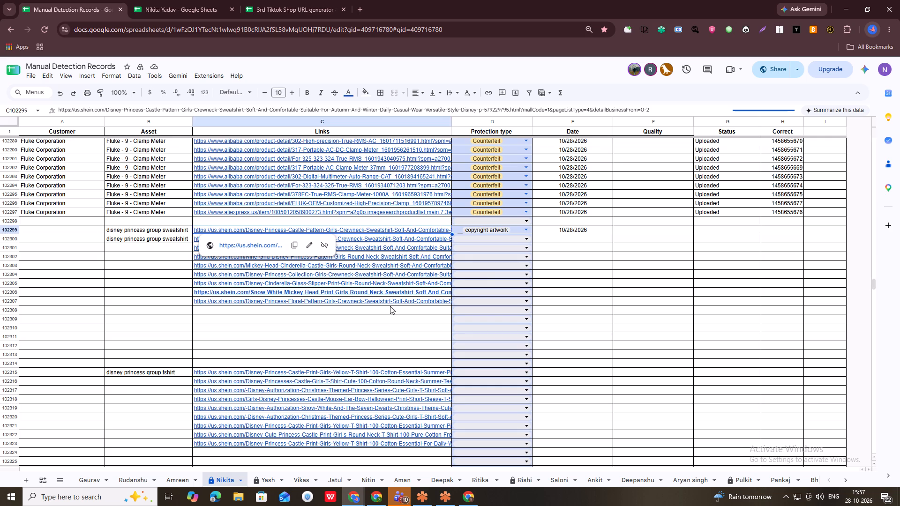
{"action": "left_click", "coordinate": [390, 304], "text": "shift"}
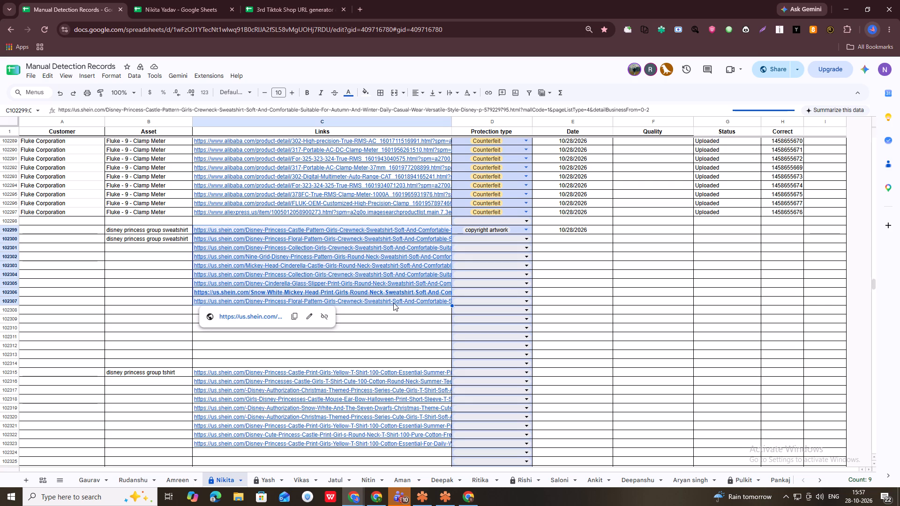
{"action": "key", "text": "alt+Tab"}
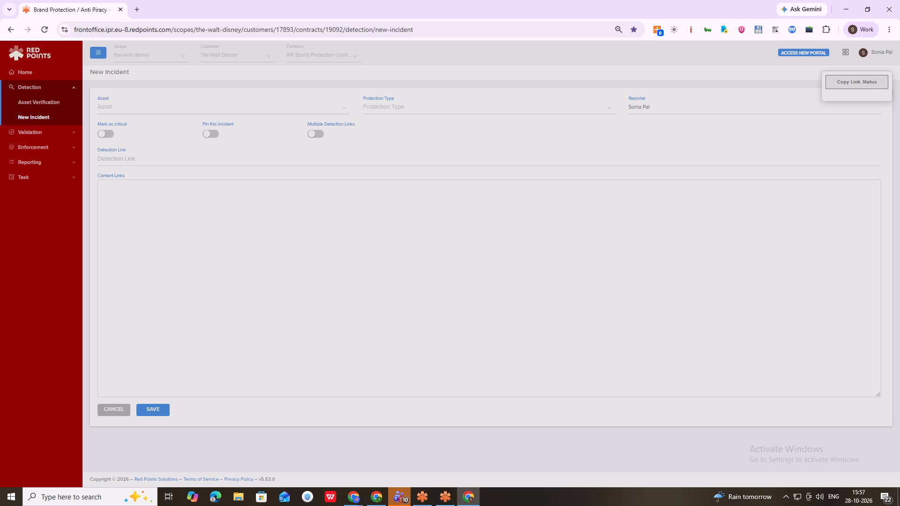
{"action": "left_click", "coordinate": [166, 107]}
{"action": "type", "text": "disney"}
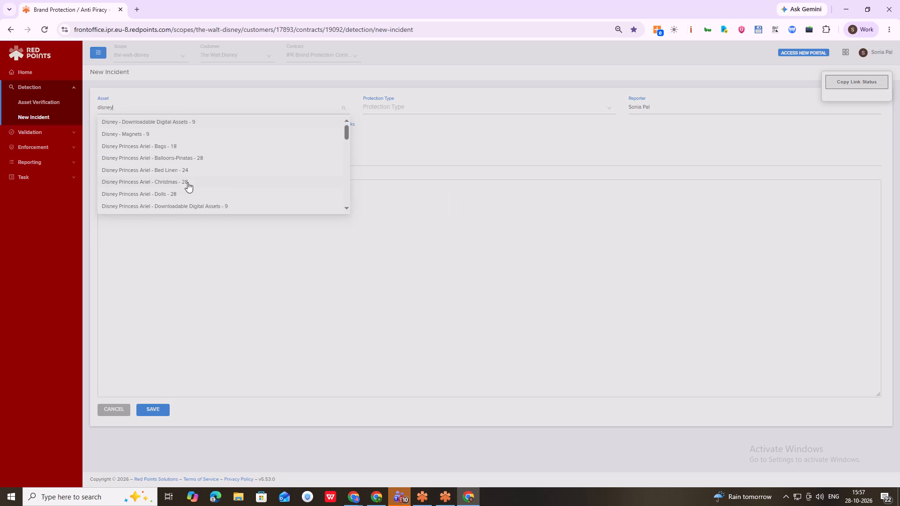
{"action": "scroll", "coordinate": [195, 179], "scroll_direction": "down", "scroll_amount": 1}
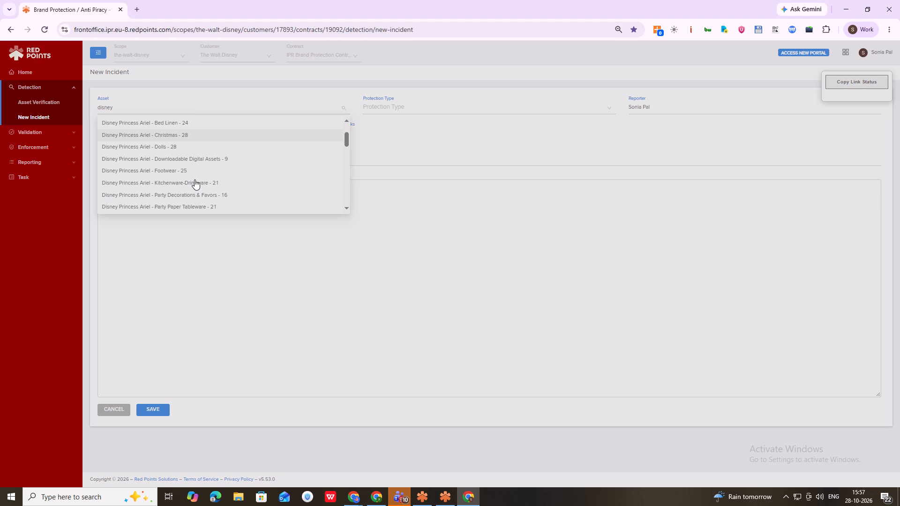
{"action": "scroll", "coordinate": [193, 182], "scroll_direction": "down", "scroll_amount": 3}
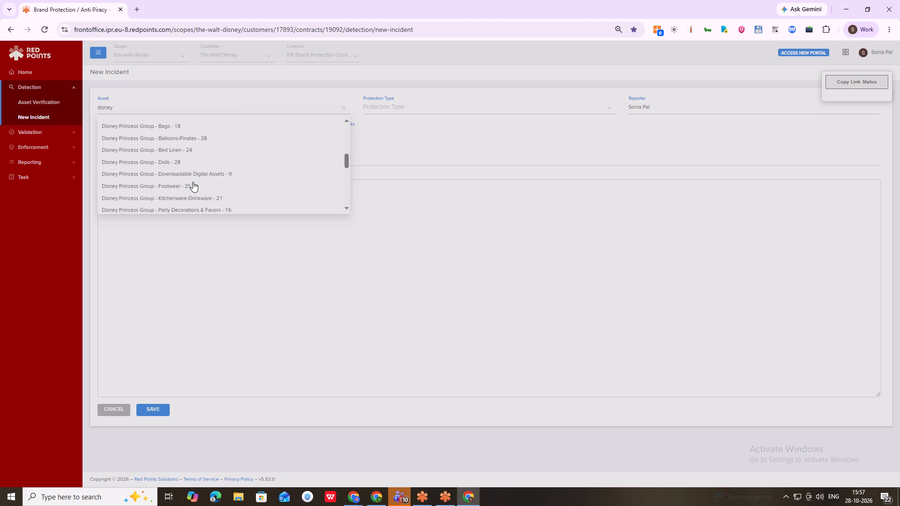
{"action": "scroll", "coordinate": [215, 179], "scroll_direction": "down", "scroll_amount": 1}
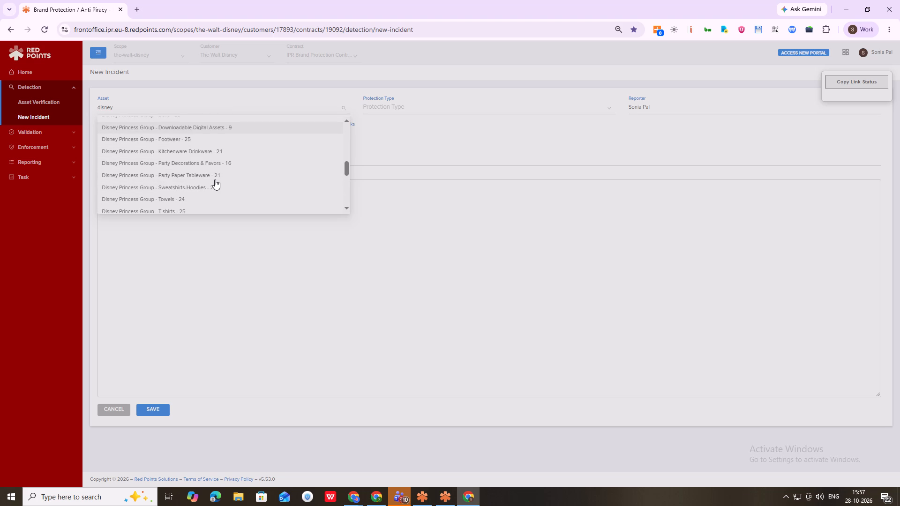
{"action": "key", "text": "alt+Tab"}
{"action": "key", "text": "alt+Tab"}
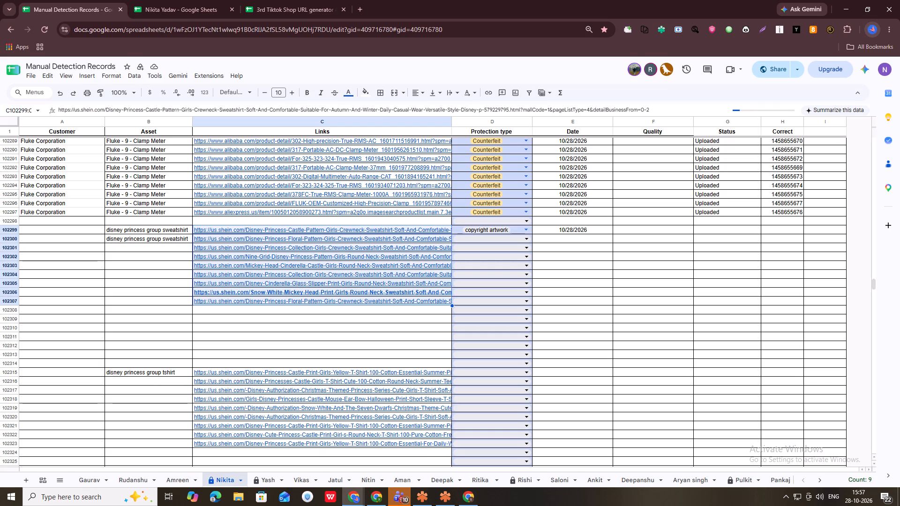
Set the new incident's asset to Disney Princess Group - Sweatshirts-Hoodies - 25, protection type to Copyright artwork, and enable multiple detection links.
{"action": "left_click", "coordinate": [158, 110]}
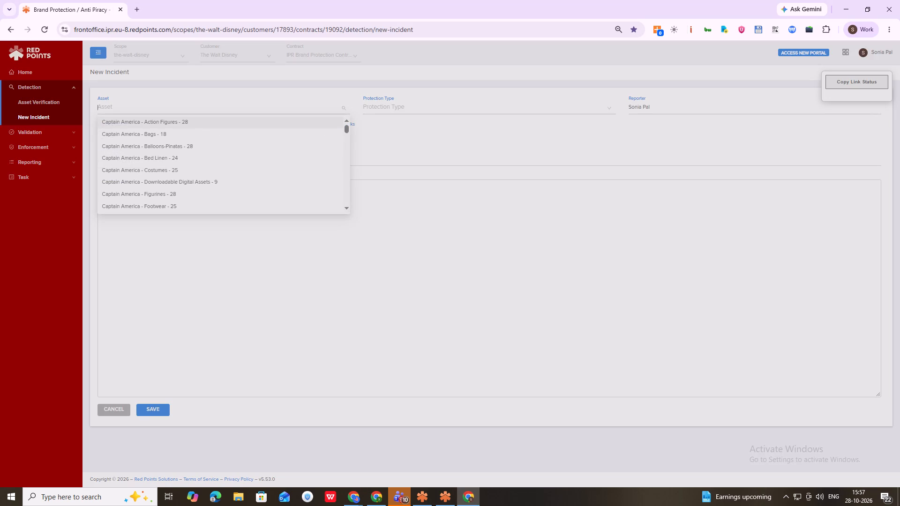
{"action": "type", "text": "disney"}
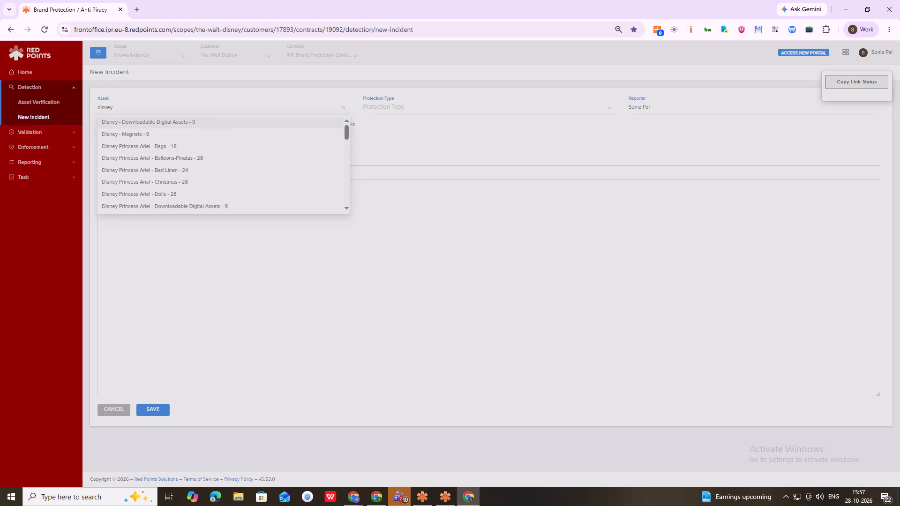
{"action": "scroll", "coordinate": [199, 166], "scroll_direction": "down", "scroll_amount": 5}
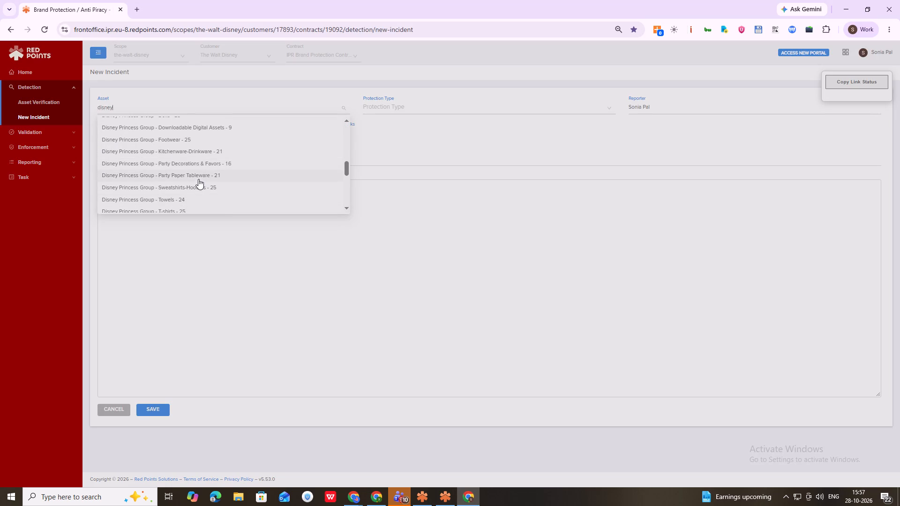
{"action": "left_click", "coordinate": [202, 187]}
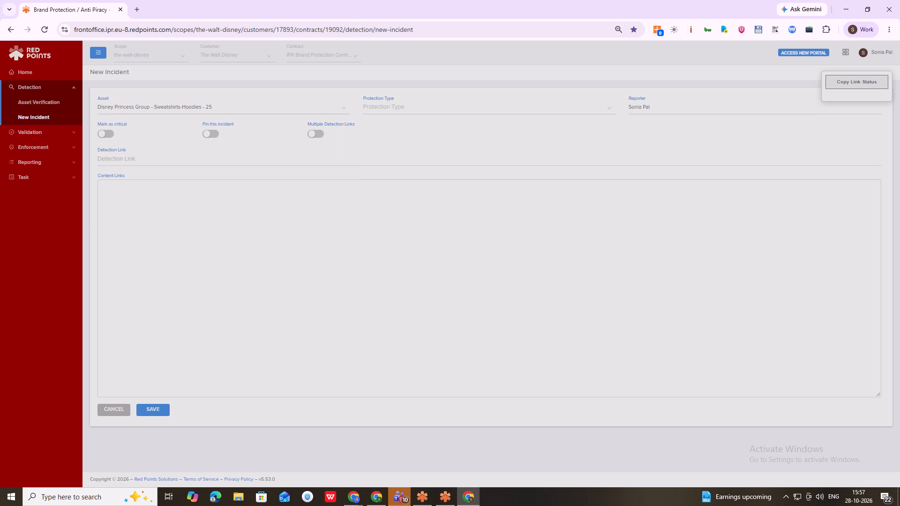
{"action": "left_click", "coordinate": [207, 104], "text": "alt"}
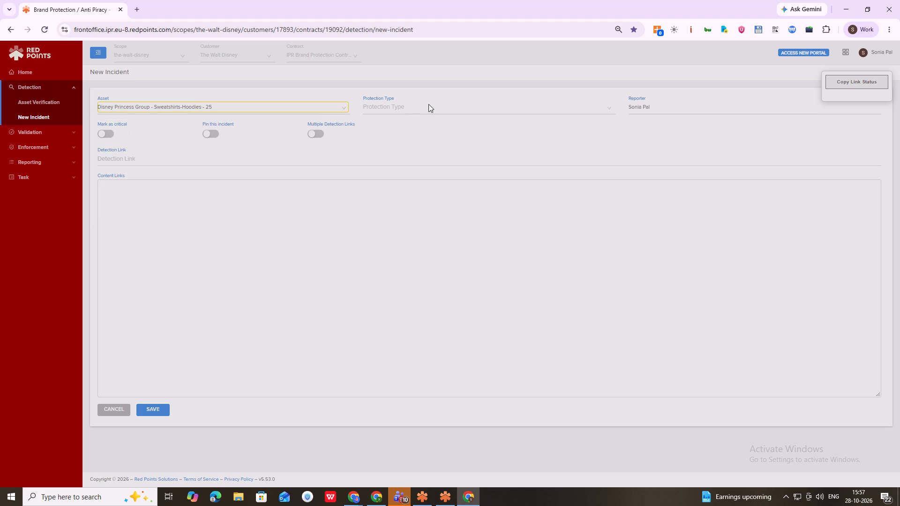
{"action": "left_click", "coordinate": [428, 104]}
{"action": "left_click", "coordinate": [398, 122]}
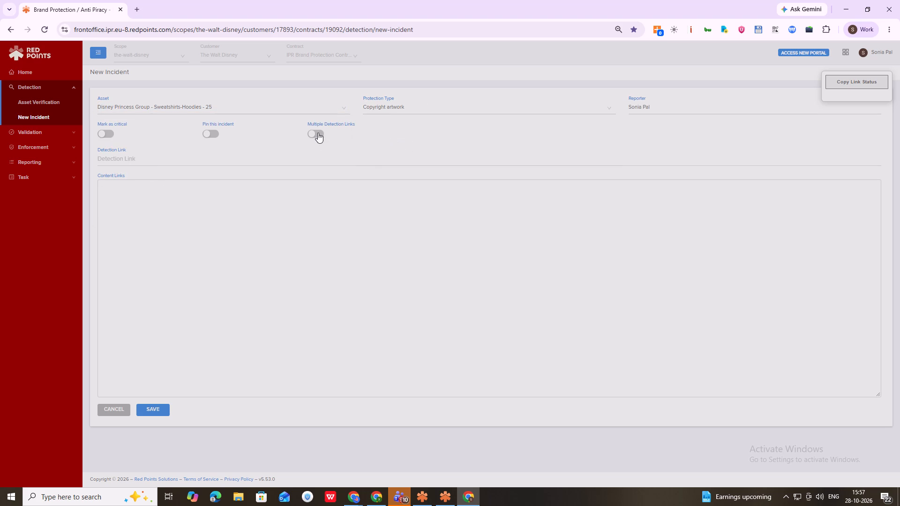
{"action": "left_click", "coordinate": [318, 133]}
{"action": "left_click", "coordinate": [304, 265]}
In Manual Detection Records, replace the asset names in B102299 and B102300 with Disney Princess Group - Sweatshirts-Hoodies - 25.
{"action": "key", "text": "alt+Tab"}
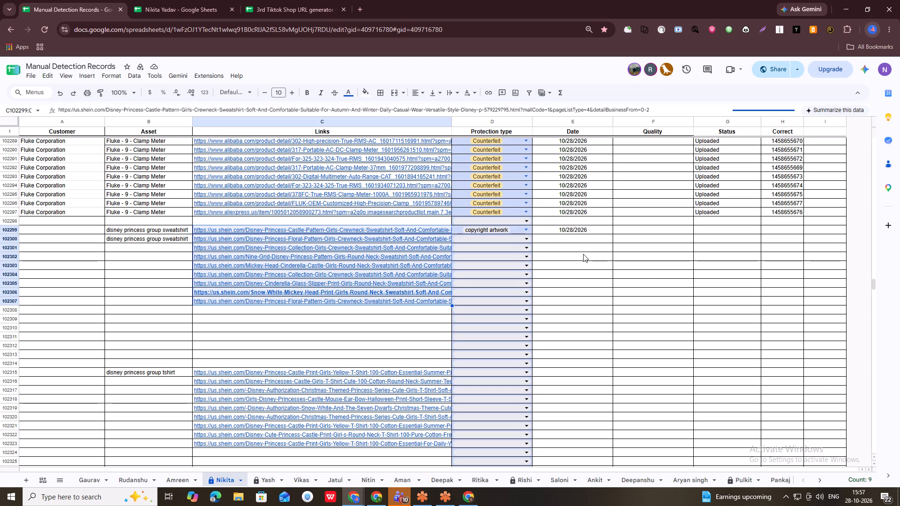
{"action": "key", "text": "Left"}
{"action": "key", "text": "ctrl+v"}
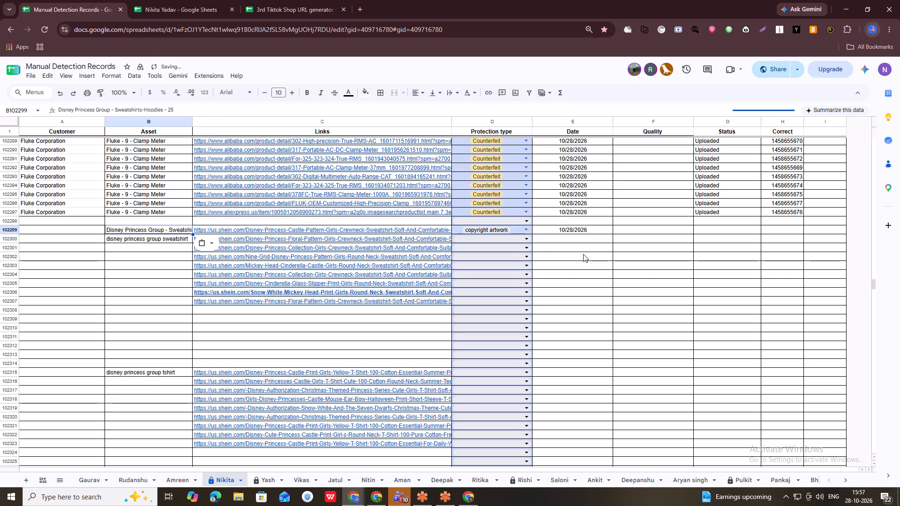
{"action": "key", "text": "Down"}
{"action": "key", "text": "ctrl+v"}
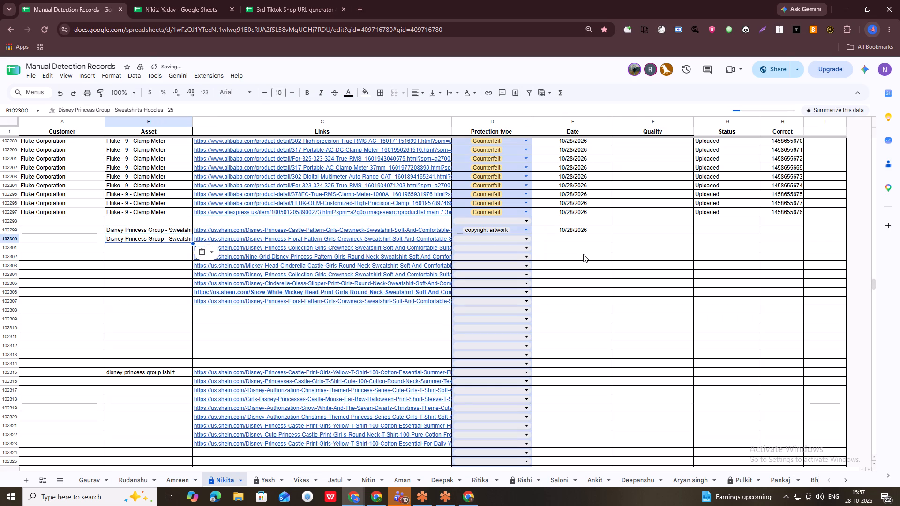
Copy the sweatshirt links from C102299 to C102307 into the new incident's detection links and save the incidents.
{"action": "key", "text": "Right"}
{"action": "key", "text": "Up"}
{"action": "key", "text": "ctrl+shift+Down"}
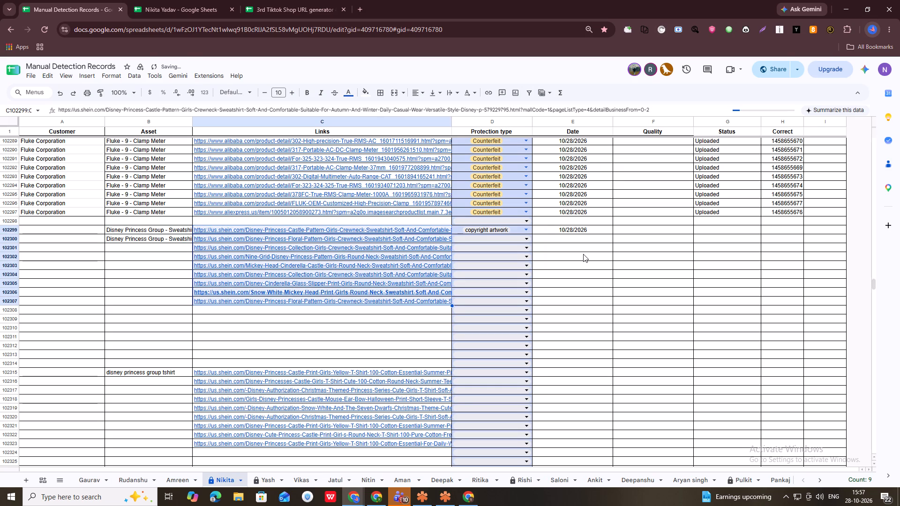
{"action": "key", "text": "ctrl+c"}
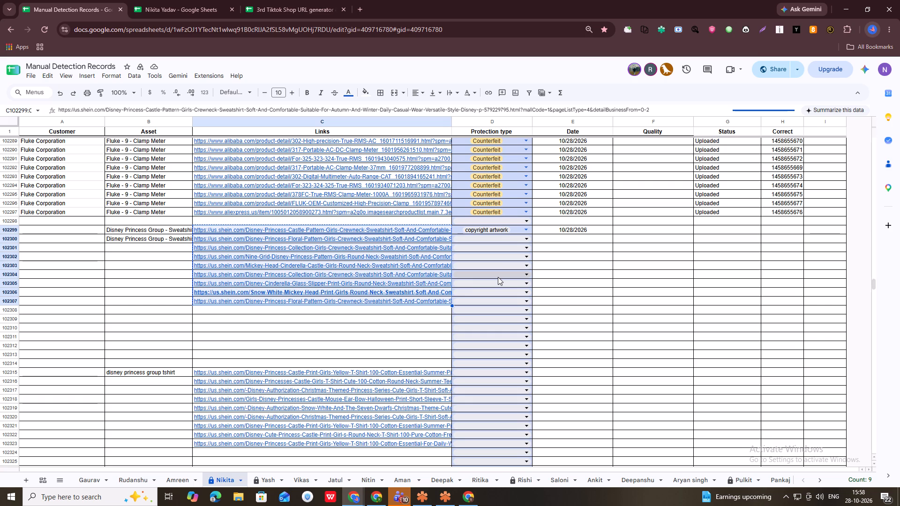
{"action": "key", "text": "alt+Tab"}
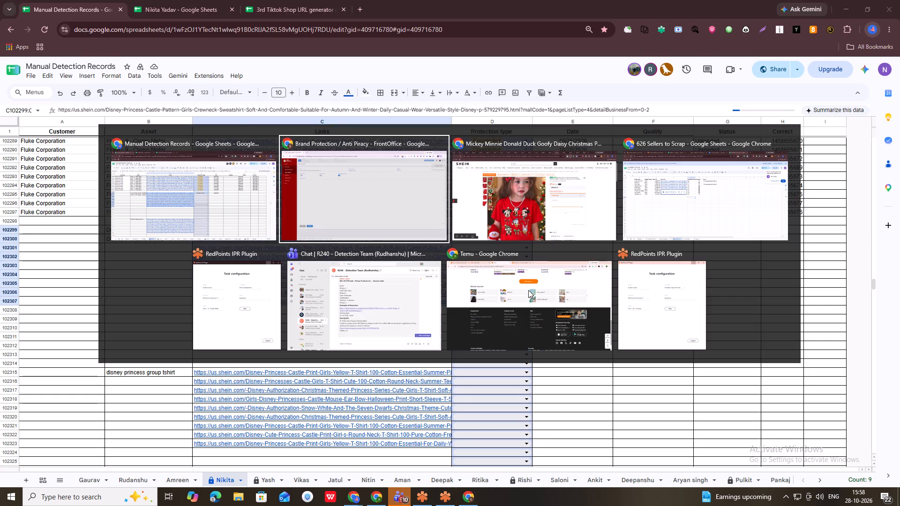
{"action": "left_click", "coordinate": [257, 221]}
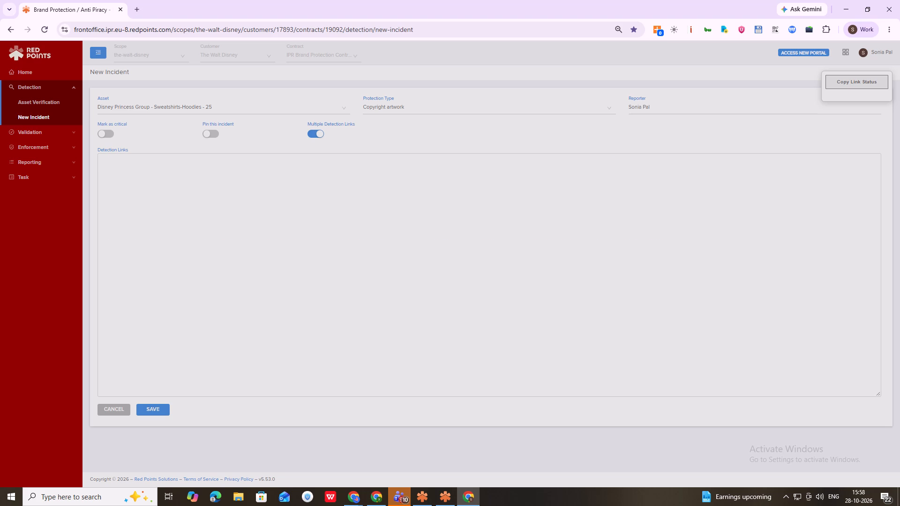
{"action": "key", "text": "ctrl+v"}
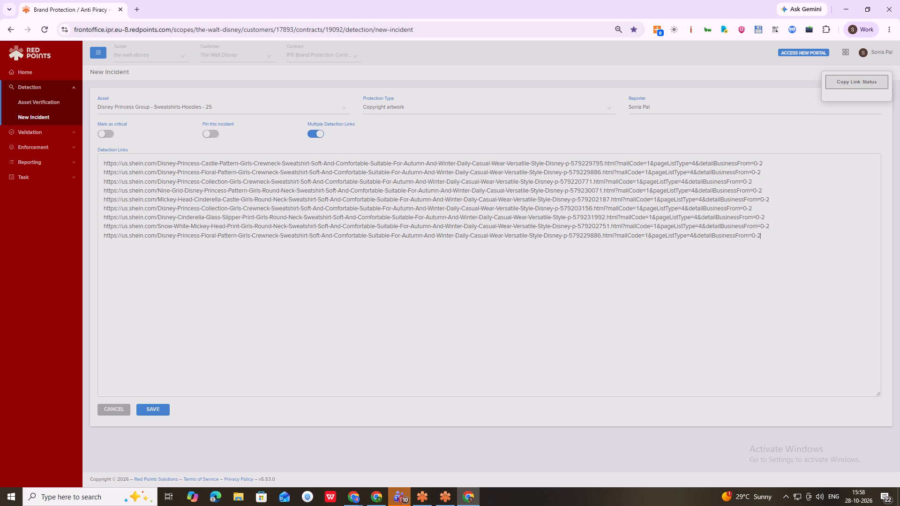
{"action": "key", "text": "alt+Tab"}
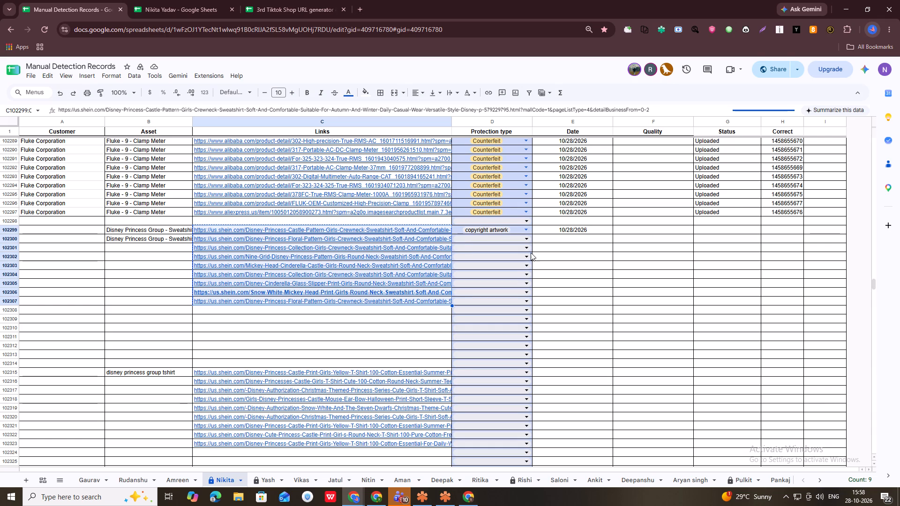
{"action": "key", "text": "alt+Tab"}
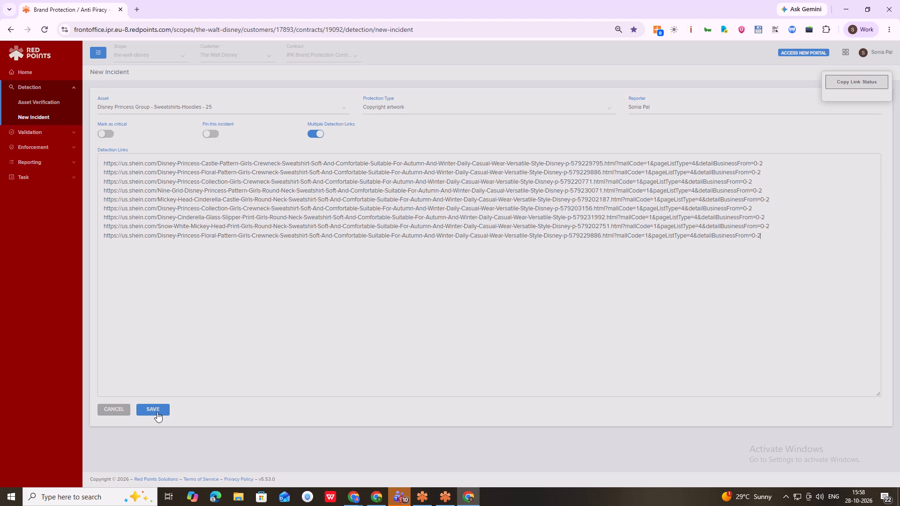
{"action": "left_click", "coordinate": [157, 412]}
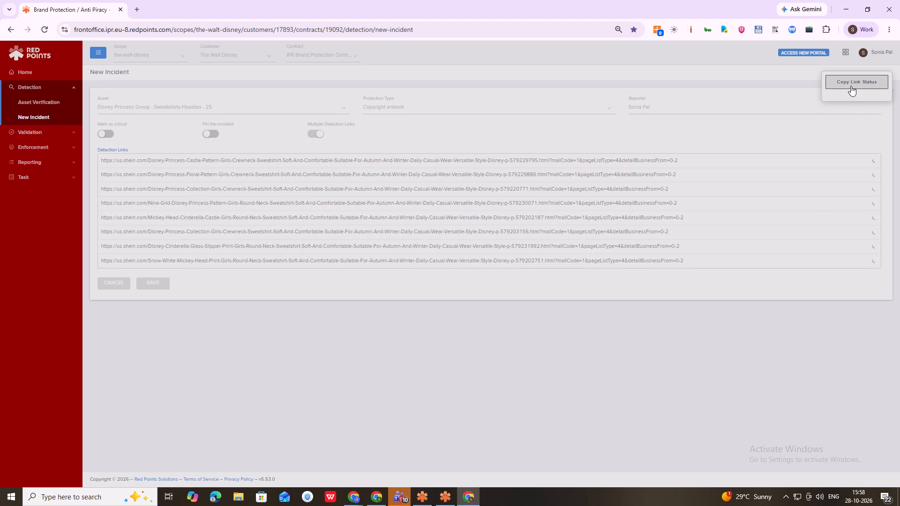
Copy the link status of the created incidents and paste it into Manual Detection Records starting at F102298.
{"action": "left_click", "coordinate": [851, 86]}
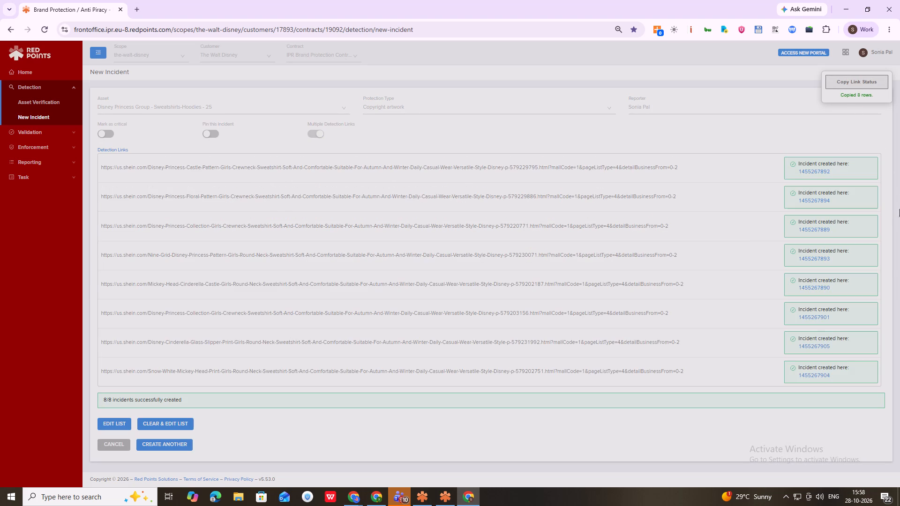
{"action": "key", "text": "alt+Tab"}
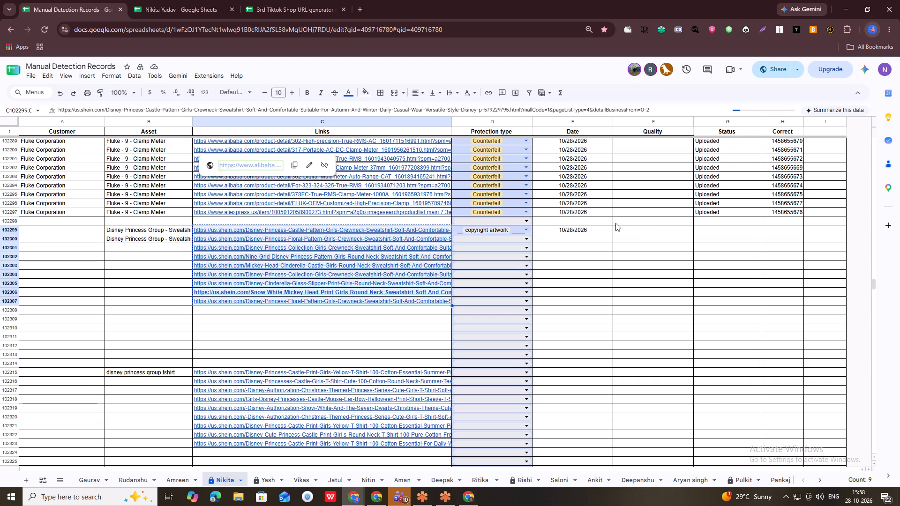
{"action": "left_click", "coordinate": [643, 224]}
{"action": "key", "text": "ctrl+v"}
Clear the pasted header row F102298 to H102298 and the pasted duplicate links in F102299 to F102306.
{"action": "key", "text": "Left"}
{"action": "key", "text": "Right"}
{"action": "key", "text": "shift+Right"}
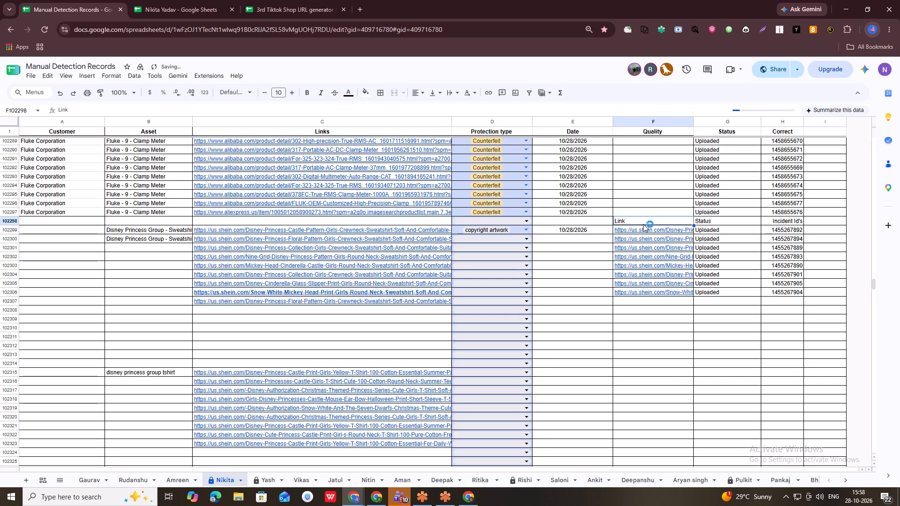
{"action": "key", "text": "shift+Right"}
{"action": "key", "text": "Delete"}
{"action": "key", "text": "Down"}
{"action": "key", "text": "ctrl+shift+Down"}
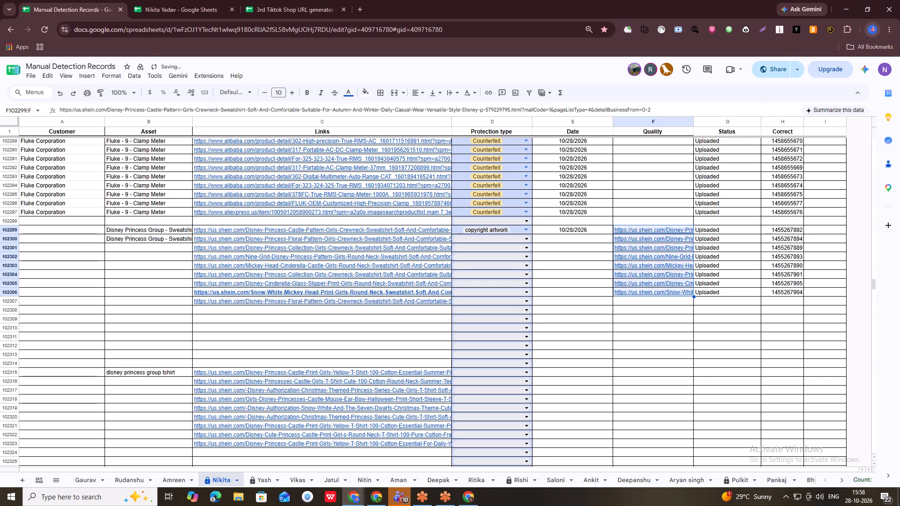
{"action": "key", "text": "Delete"}
Fill the protection type copyright artwork and the date 10/28/2026 from row 102299 down to row 102306.
{"action": "key", "text": "Right"}
{"action": "key", "text": "ctrl+Down"}
{"action": "key", "text": "Left"}
{"action": "key", "text": "Left"}
{"action": "key", "text": "Left"}
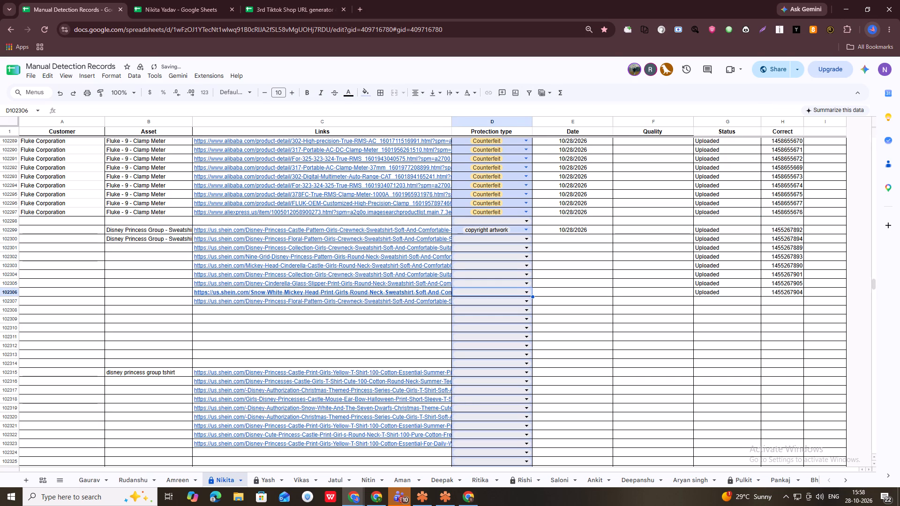
{"action": "key", "text": "shift+Right"}
{"action": "key", "text": "ctrl+shift+Up"}
{"action": "key", "text": "ctrl+d"}
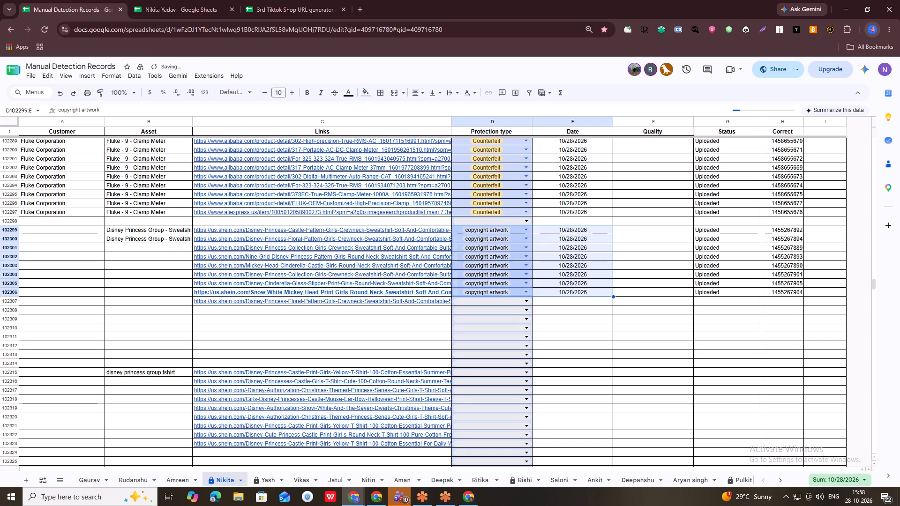
Remove duplicate links from the sweatshirt range C102299 to C102307, analysing only column C.
{"action": "left_click_drag", "start_coordinate": [375, 230], "coordinate": [382, 310]}
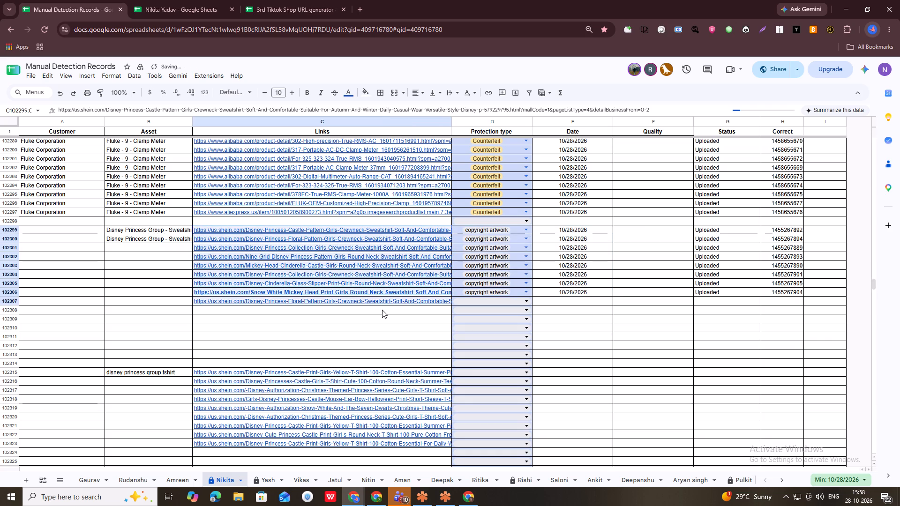
{"action": "left_click_drag", "start_coordinate": [382, 310], "coordinate": [381, 302]}
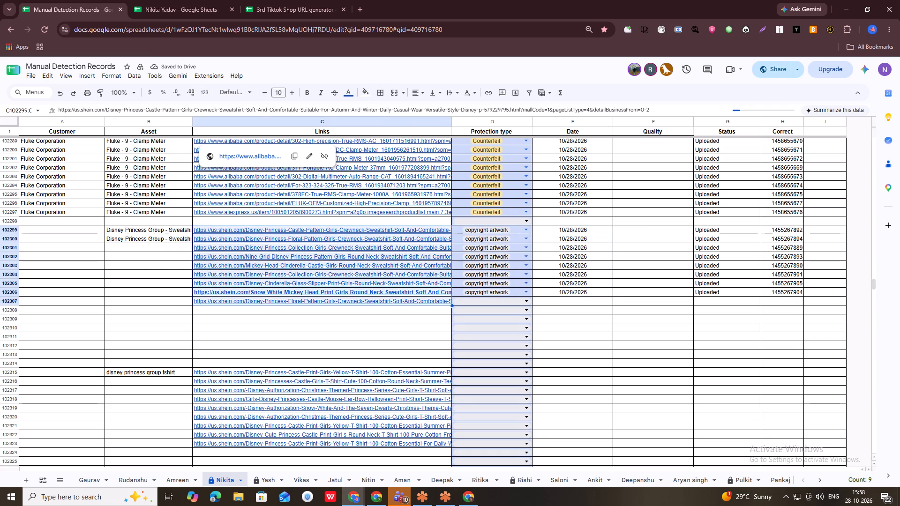
{"action": "left_click", "coordinate": [132, 78]}
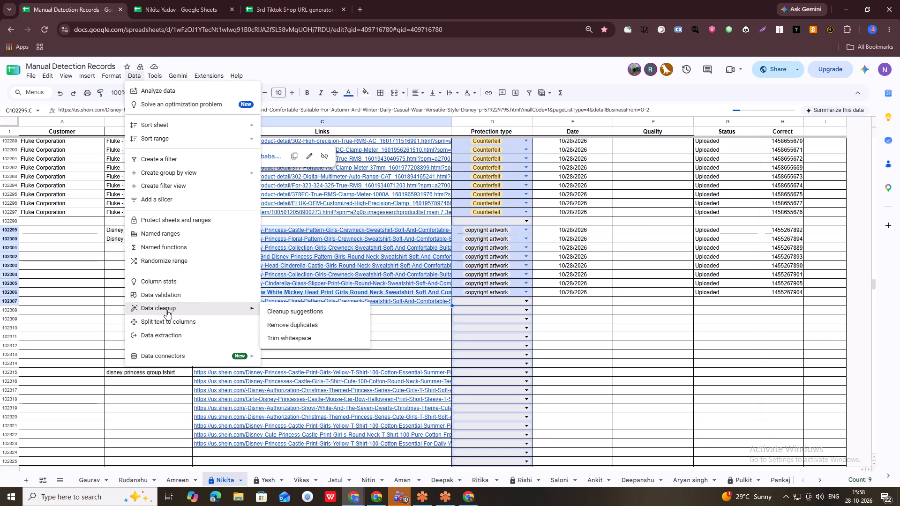
{"action": "left_click", "coordinate": [166, 310]}
{"action": "left_click", "coordinate": [306, 327]}
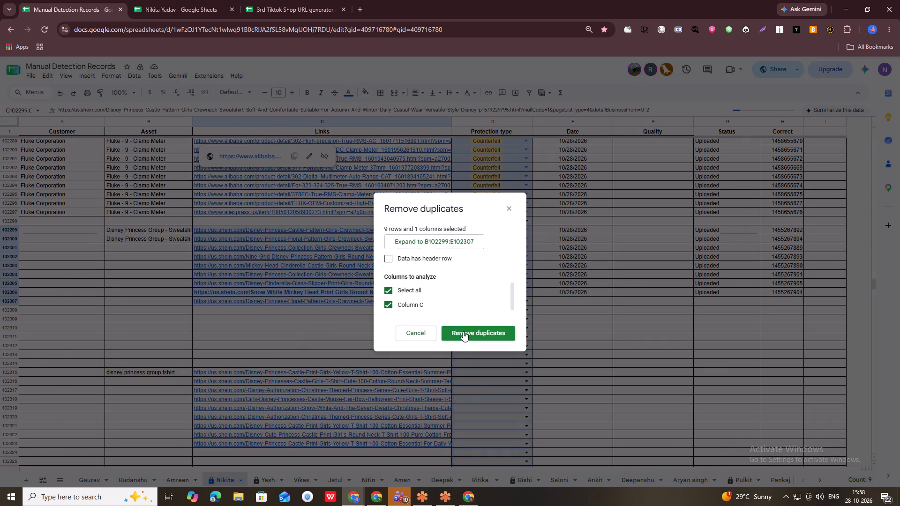
{"action": "left_click", "coordinate": [467, 333]}
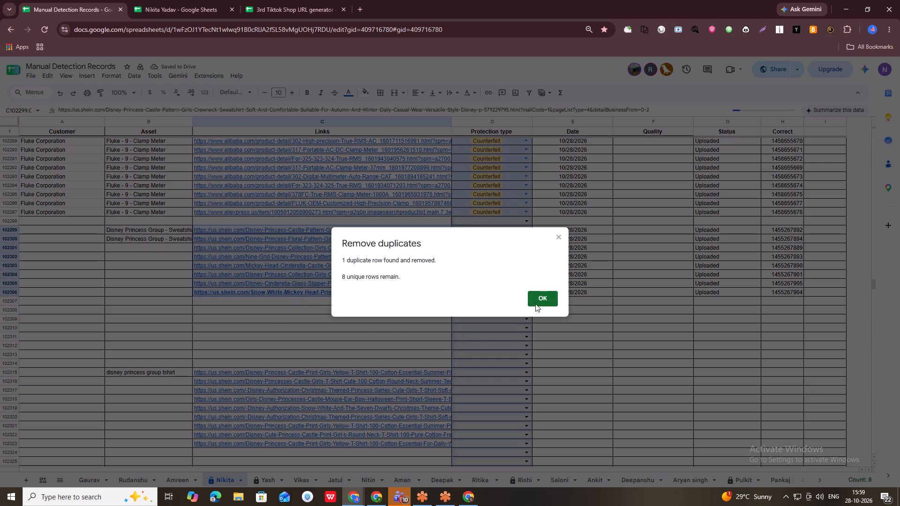
{"action": "left_click", "coordinate": [540, 302]}
Fill the asset name Disney Princess Group - Sweatshirts-Hoodies - 25 from B102300 down to B102306.
{"action": "left_click_drag", "start_coordinate": [151, 292], "coordinate": [165, 254]}
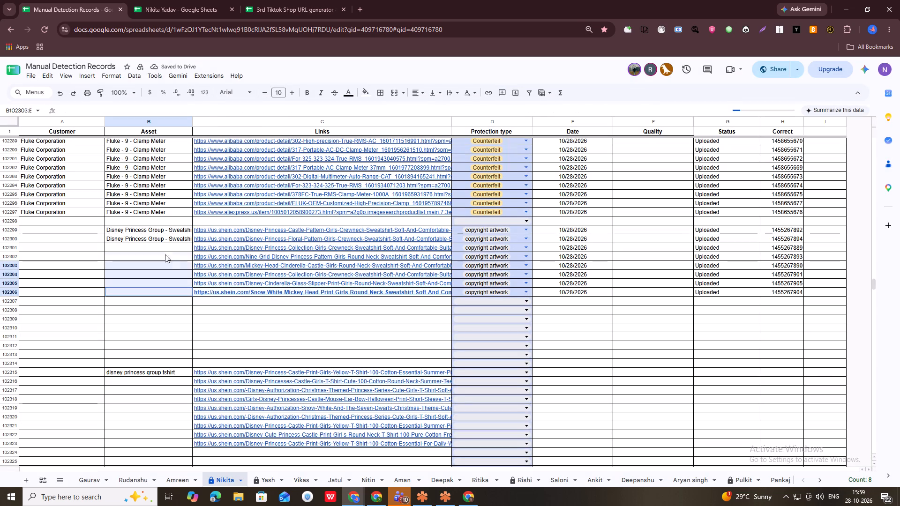
{"action": "left_click_drag", "start_coordinate": [165, 254], "coordinate": [170, 236]}
{"action": "key", "text": "ctrl+d"}
Copy the customer name The Walt Disney from Red Points into A102299 and fill it down to A102306.
{"action": "key", "text": "alt+Tab"}
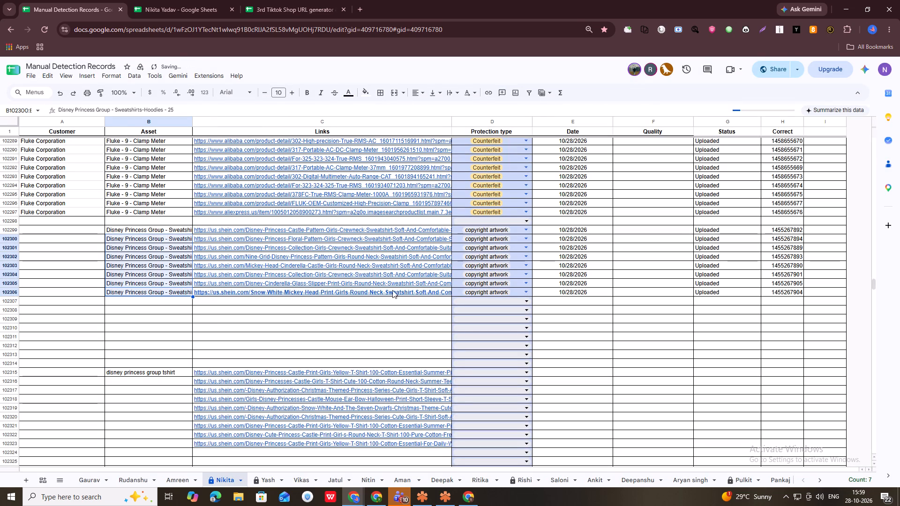
{"action": "left_click", "coordinate": [221, 59], "text": "alt"}
{"action": "key", "text": "alt+Tab"}
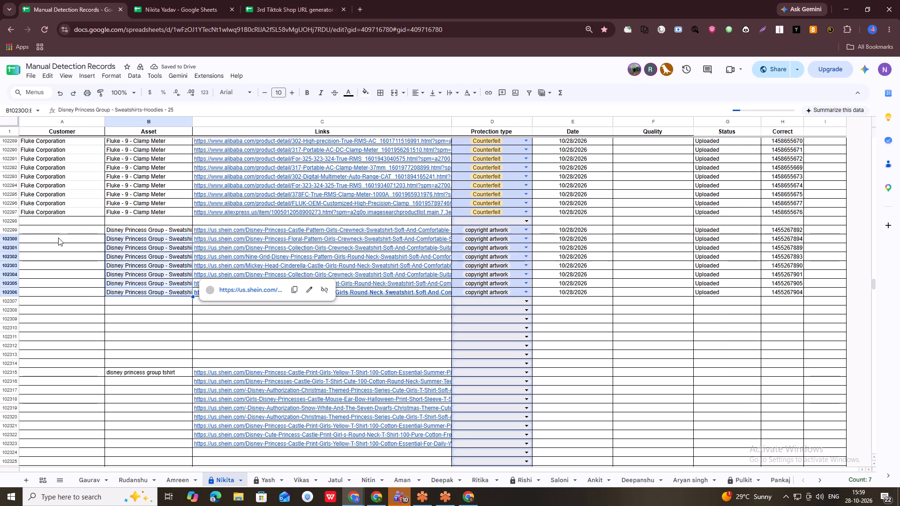
{"action": "left_click", "coordinate": [60, 233]}
{"action": "key", "text": "ctrl+shift+v"}
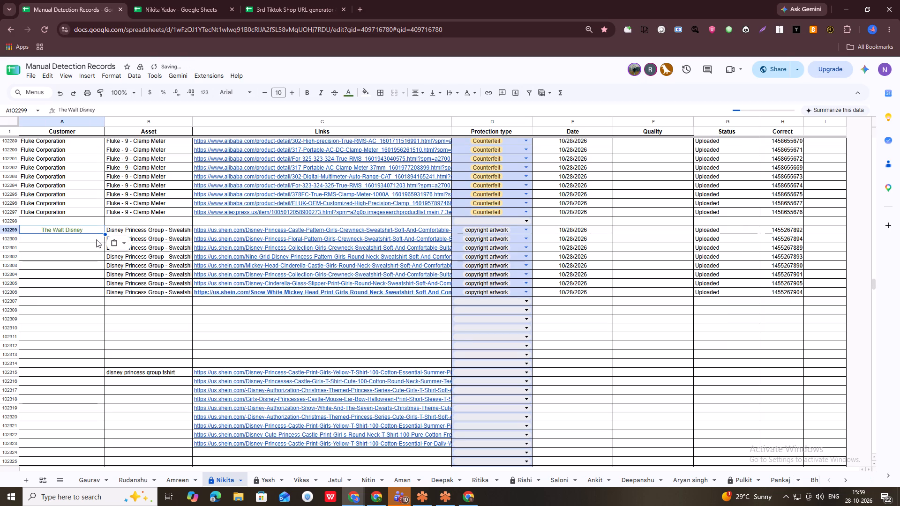
{"action": "key", "text": "ctrl+space"}
{"action": "key", "text": "ctrl+d"}
Copy the Disney Princess T-shirt links from C102315 to C102323 in Manual Detection Records.
{"action": "key", "text": "Right"}
{"action": "key", "text": "Right"}
{"action": "key", "text": "ctrl+Down"}
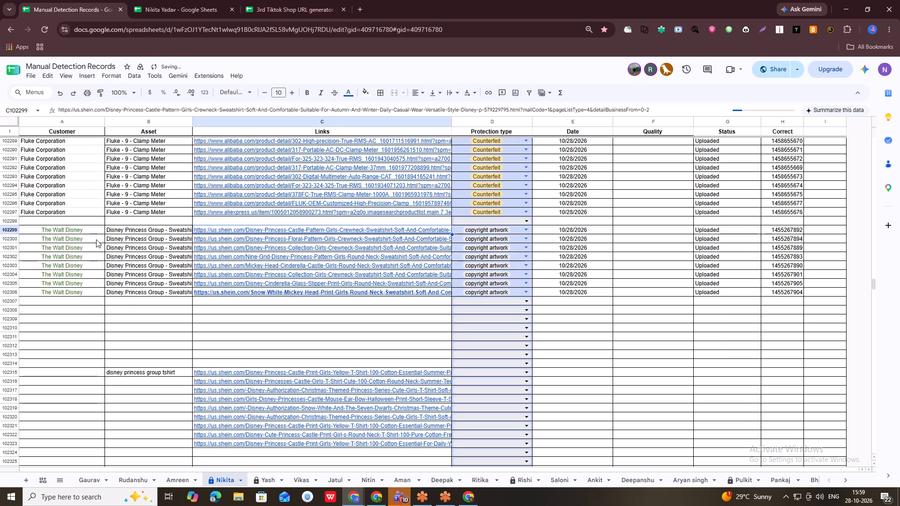
{"action": "key", "text": "Down"}
{"action": "key", "text": "ctrl+Down"}
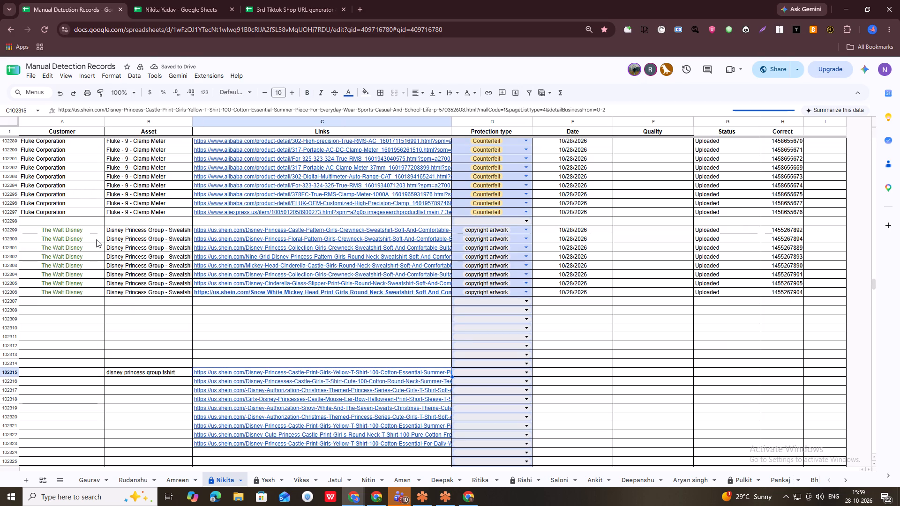
{"action": "scroll", "coordinate": [87, 302], "scroll_direction": "down", "scroll_amount": 2}
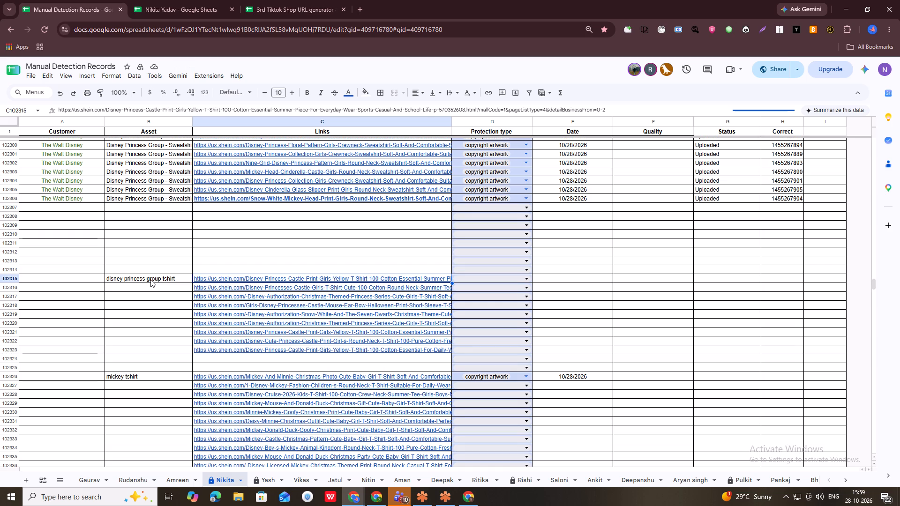
{"action": "key", "text": "ctrl+shift+Down"}
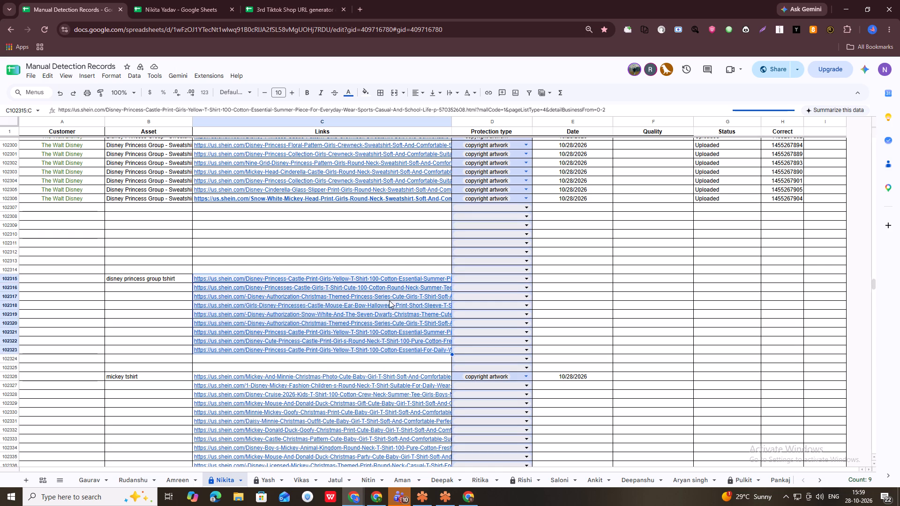
{"action": "key", "text": "ctrl+c"}
In Red Points, clear the previous detection links and set the asset to Disney Princess Group - T-shirts - 25.
{"action": "key", "text": "alt+Tab"}
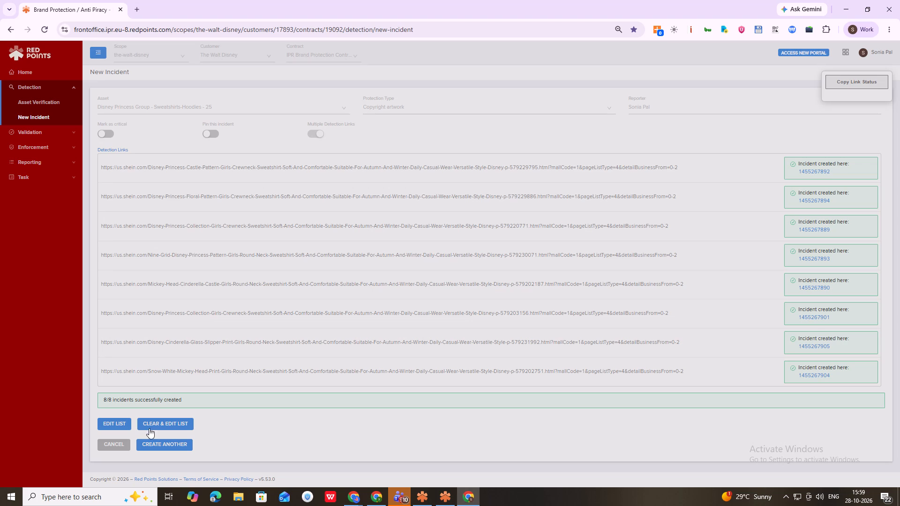
{"action": "left_click", "coordinate": [154, 427]}
{"action": "left_click", "coordinate": [188, 109]}
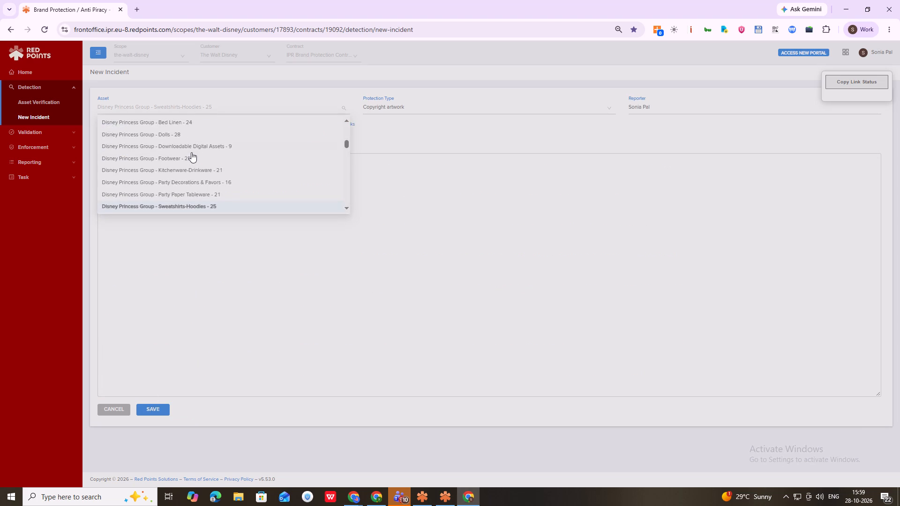
{"action": "scroll", "coordinate": [200, 156], "scroll_direction": "down", "scroll_amount": 1}
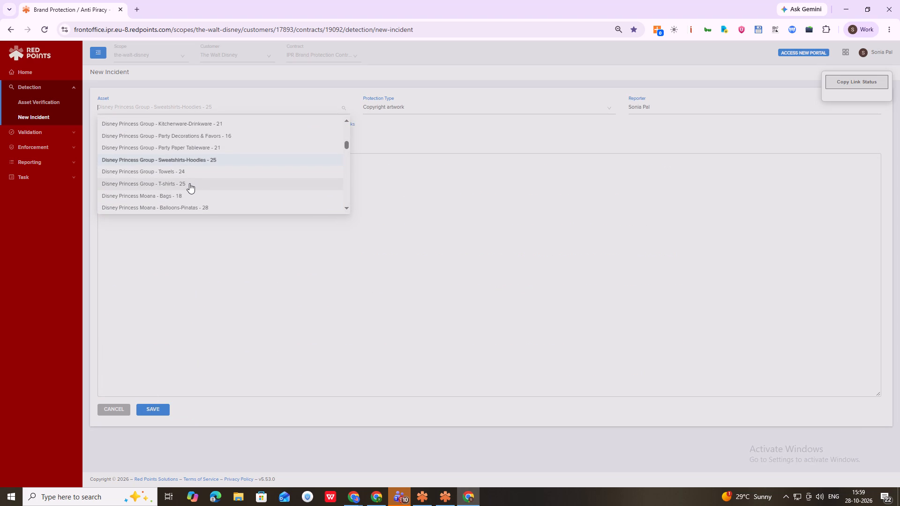
{"action": "left_click", "coordinate": [188, 184]}
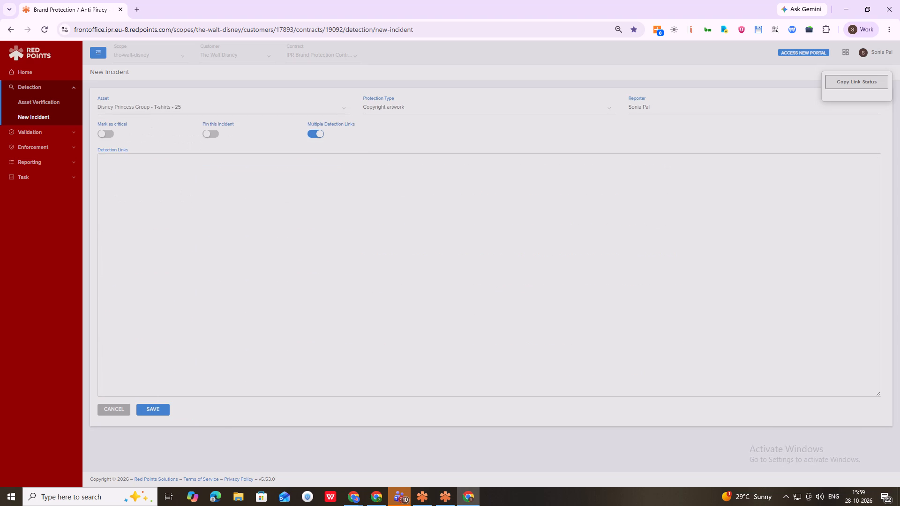
Paste the copied T-shirt links into the new incident's detection links and save the incidents.
{"action": "left_click", "coordinate": [356, 267]}
{"action": "key", "text": "alt+Tab"}
{"action": "key", "text": "alt+Tab"}
{"action": "key", "text": "ctrl+v"}
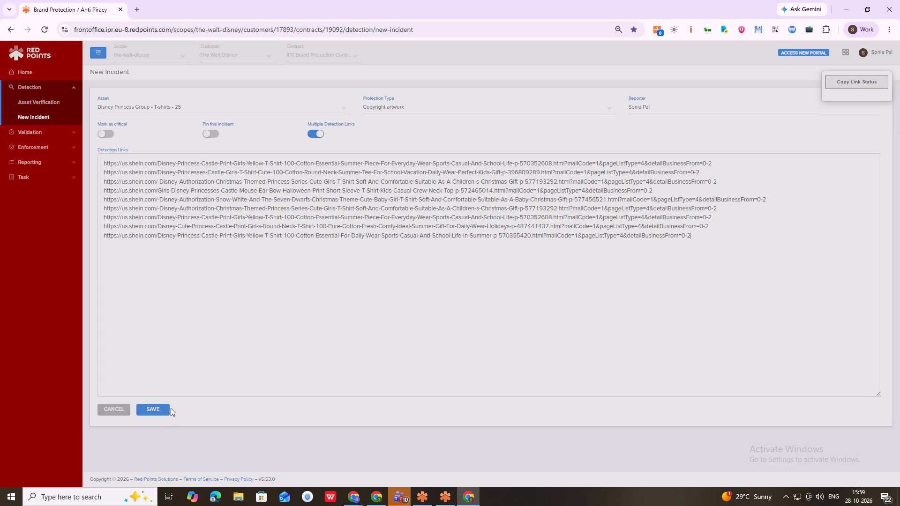
{"action": "key", "text": "alt+Tab"}
{"action": "key", "text": "alt+Tab"}
{"action": "left_click", "coordinate": [159, 406]}
In Manual Detection Records, copy copyright artwork and 10/28/2026 from row 102306 to D102315:E102315 and fill them down to row 102323.
{"action": "key", "text": "alt+Tab"}
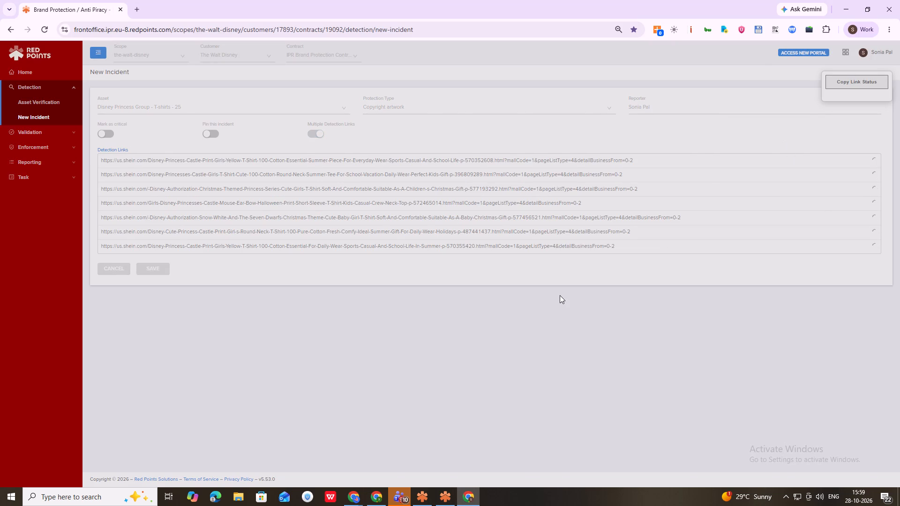
{"action": "left_click", "coordinate": [567, 205]}
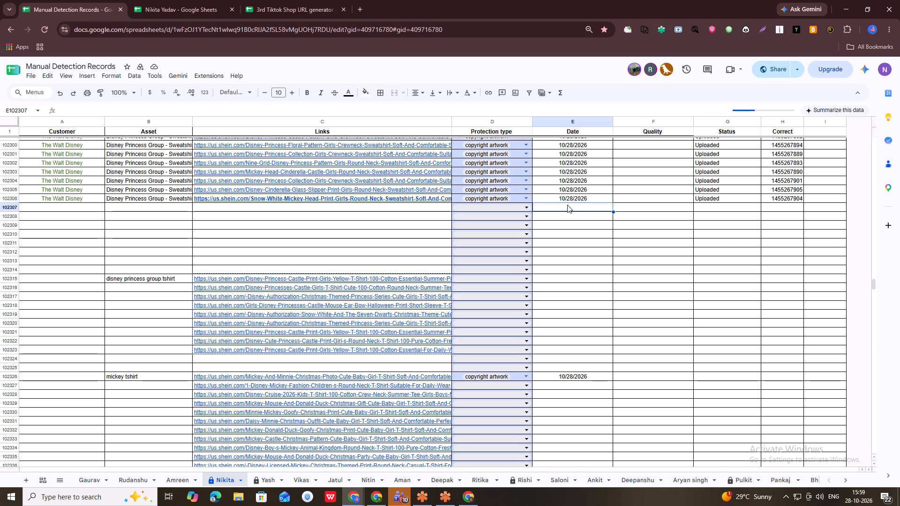
{"action": "key", "text": "Up"}
{"action": "key", "text": "Left"}
{"action": "key", "text": "shift+Right"}
{"action": "key", "text": "ctrl+c"}
{"action": "key", "text": "ctrl+v"}
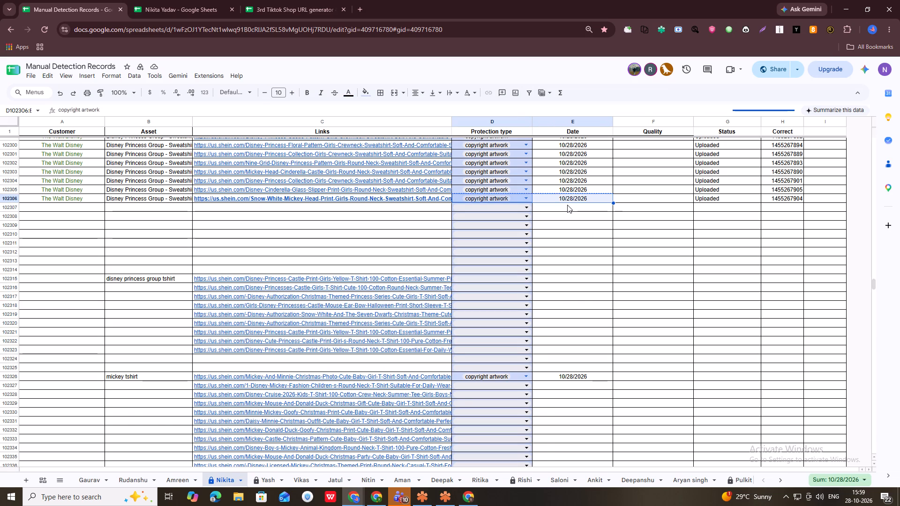
{"action": "key", "text": "Left"}
{"action": "key", "text": "ctrl+Down"}
{"action": "key", "text": "Right"}
{"action": "key", "text": "ctrl+v"}
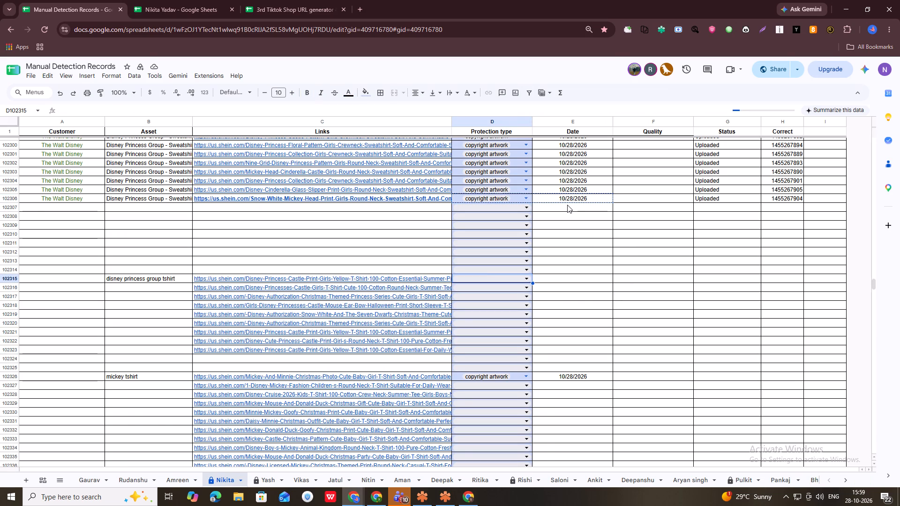
{"action": "key", "text": "ctrl+space"}
{"action": "key", "text": "ctrl+d"}
{"action": "key", "text": "Right"}
{"action": "key", "text": "Right"}
Check the T-shirt upload result in Red Points and enter the status duplicate in G102315 to G102323.
{"action": "key", "text": "alt+Tab"}
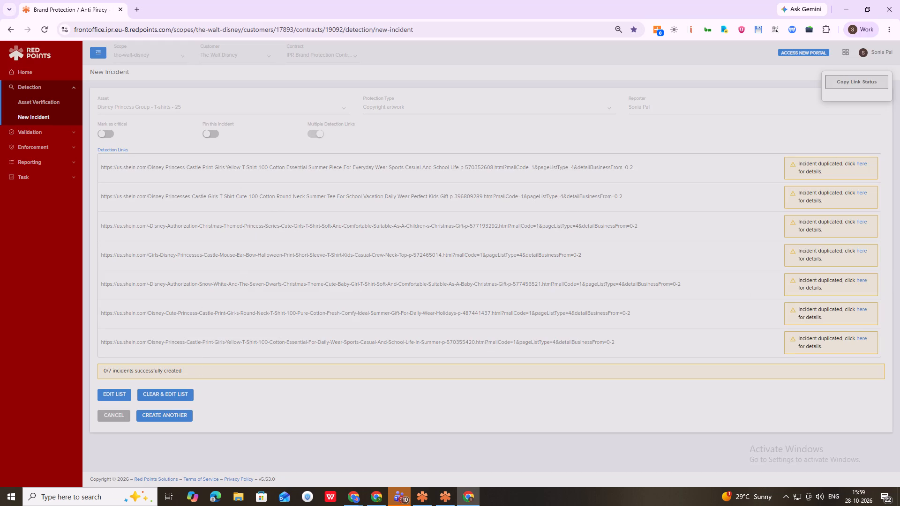
{"action": "key", "text": "alt+Tab"}
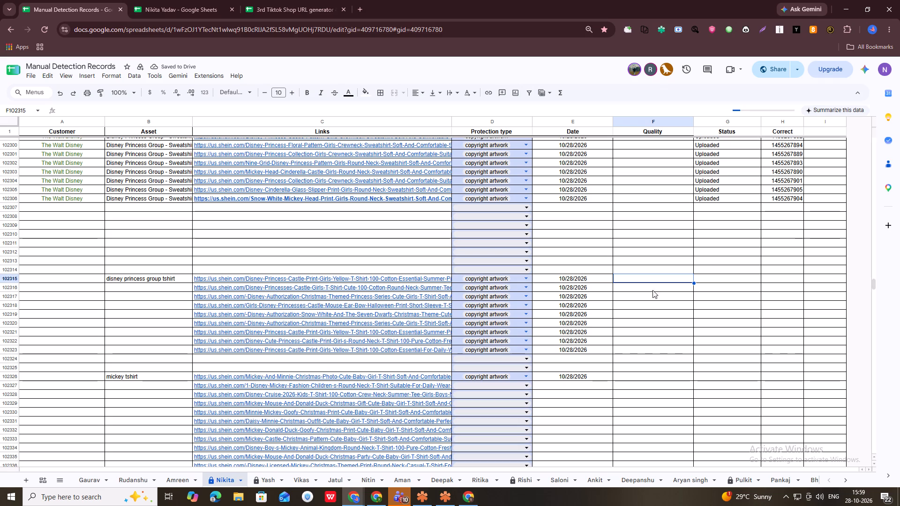
{"action": "left_click", "coordinate": [714, 276]}
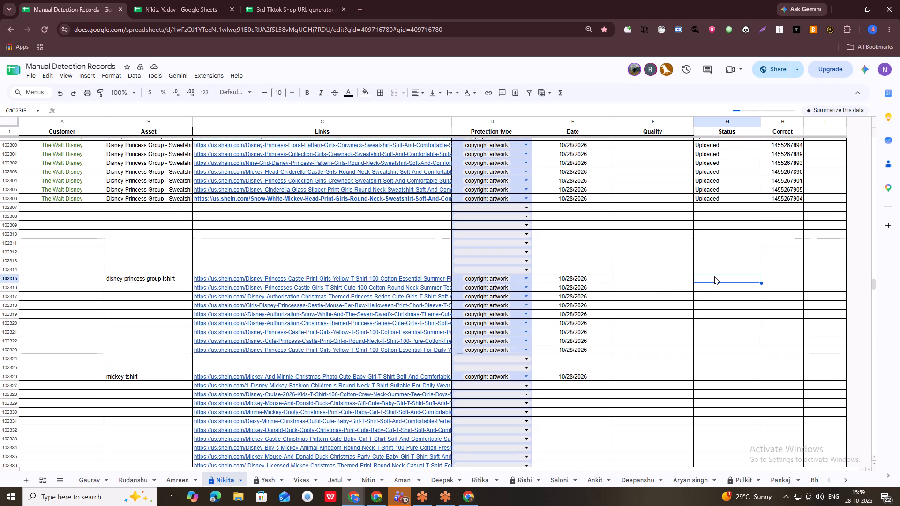
{"action": "type", "text": "duplicate"}
{"action": "key", "text": "ctrl+Left"}
{"action": "key", "text": "ctrl+Down"}
{"action": "key", "text": "Right"}
{"action": "key", "text": "Right"}
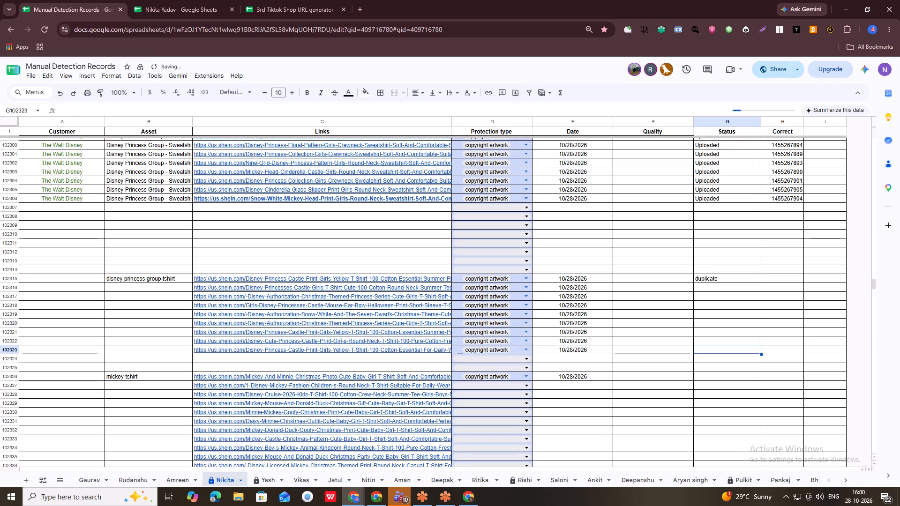
{"action": "key", "text": "ctrl+shift+Up"}
{"action": "key", "text": "ctrl+d"}
Copy the asset name Disney Princess Group - T-shirts - 25 from Red Points into B102315 and fill it down to row 102323.
{"action": "key", "text": "Left"}
{"action": "key", "text": "Left"}
{"action": "key", "text": "Left"}
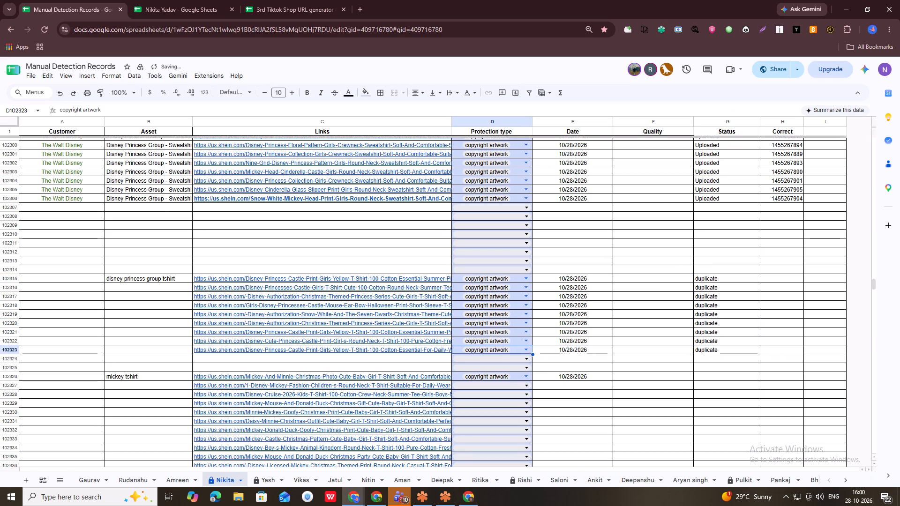
{"action": "key", "text": "Left"}
{"action": "key", "text": "alt+Tab"}
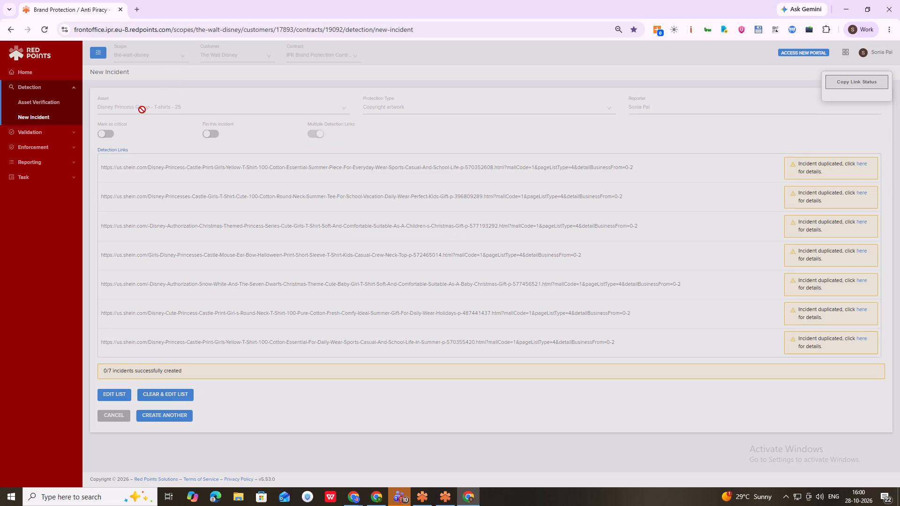
{"action": "left_click", "coordinate": [142, 110], "text": "alt"}
{"action": "key", "text": "alt+Tab"}
{"action": "left_click", "coordinate": [128, 278]}
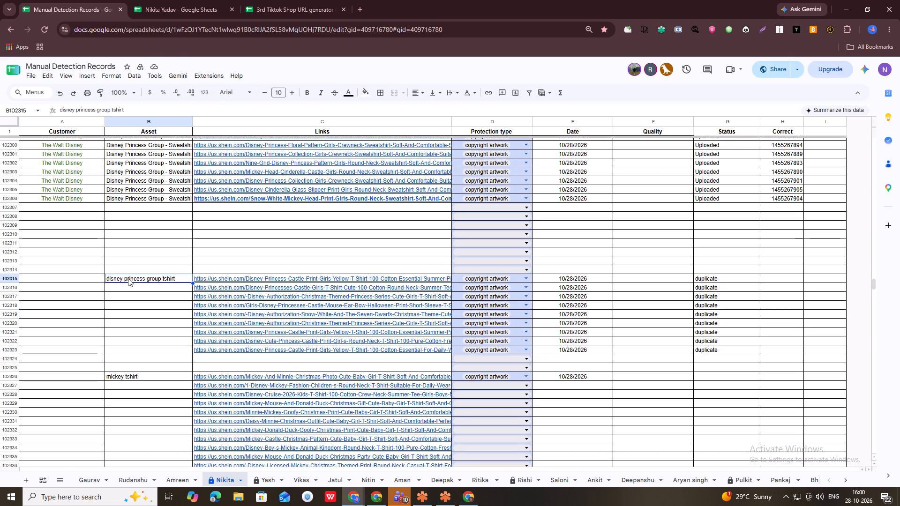
{"action": "key", "text": "ctrl+v"}
{"action": "left_click", "coordinate": [153, 352], "text": "shift"}
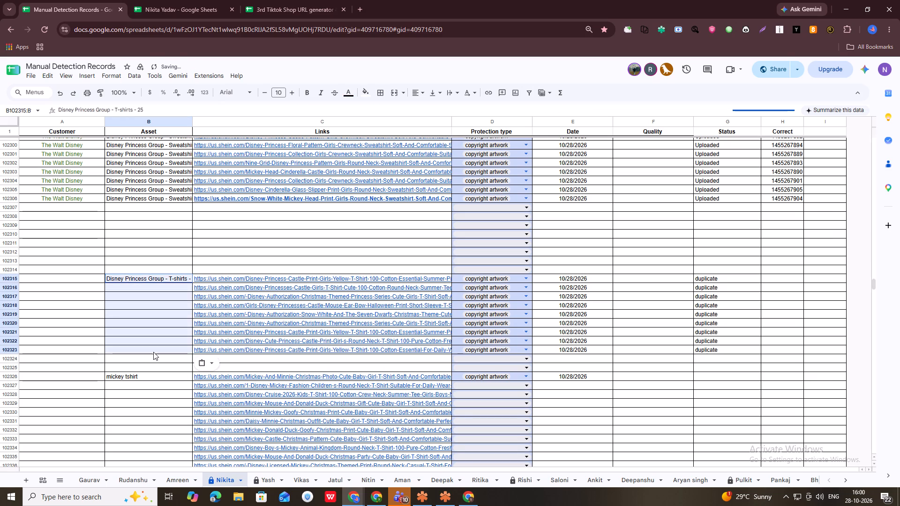
{"action": "key", "text": "ctrl+d"}
Copy the customer The Walt Disney from A102305 to A102315 and fill it down to row 102323.
{"action": "left_click", "coordinate": [69, 188]}
{"action": "key", "text": "ctrl+c"}
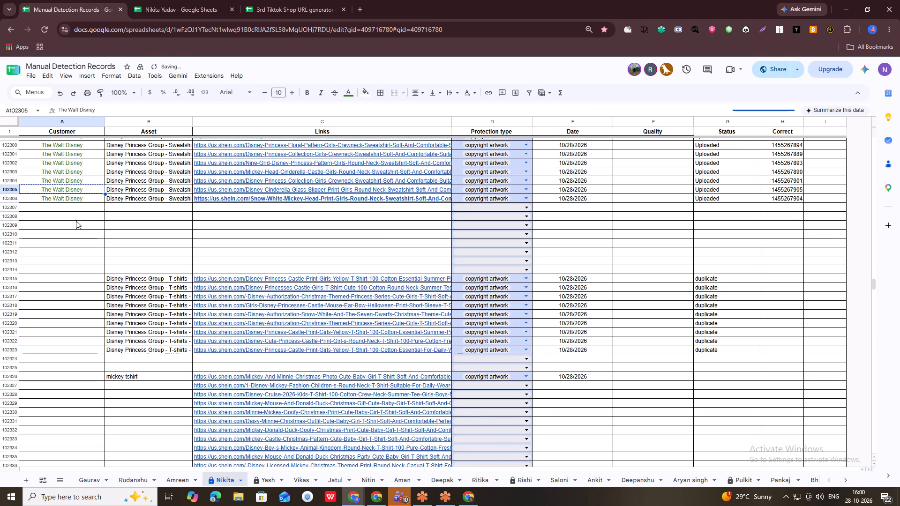
{"action": "left_click", "coordinate": [79, 279]}
{"action": "key", "text": "ctrl+v"}
{"action": "left_click", "coordinate": [92, 348], "text": "shift"}
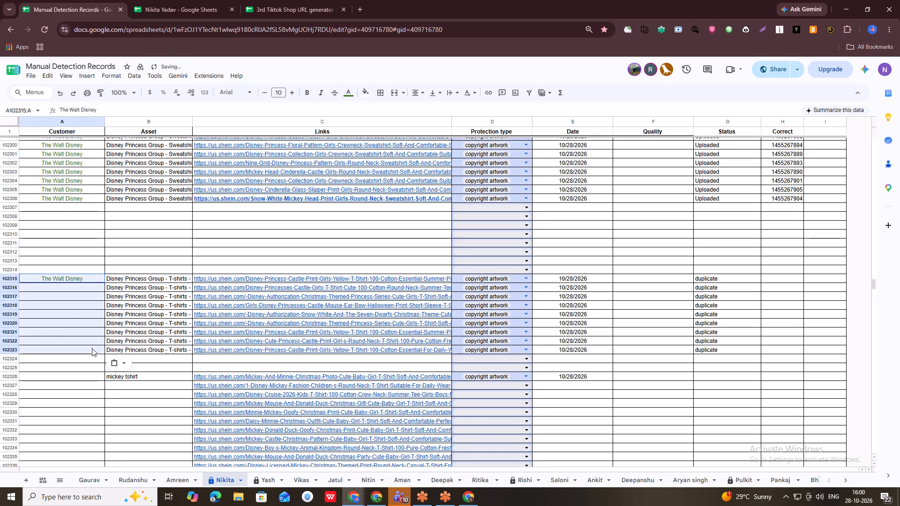
{"action": "key", "text": "ctrl+d"}
Paste The Walt Disney as customer on the first rows of the mickey and moana groups: A102326, A102360, A102366 and A102370.
{"action": "left_click", "coordinate": [85, 378]}
{"action": "key", "text": "ctrl+v"}
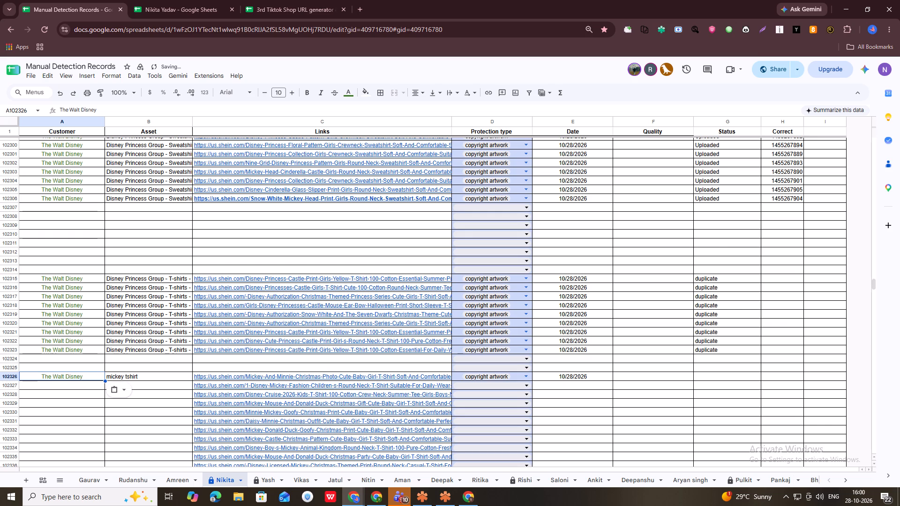
{"action": "scroll", "coordinate": [148, 292], "scroll_direction": "down", "scroll_amount": 8}
{"action": "left_click", "coordinate": [77, 307]}
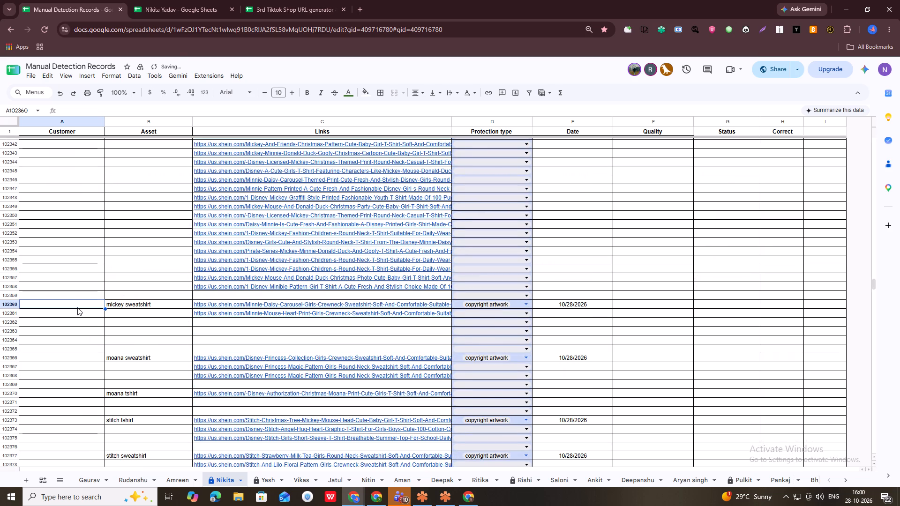
{"action": "key", "text": "ctrl+v"}
{"action": "left_click", "coordinate": [68, 357]}
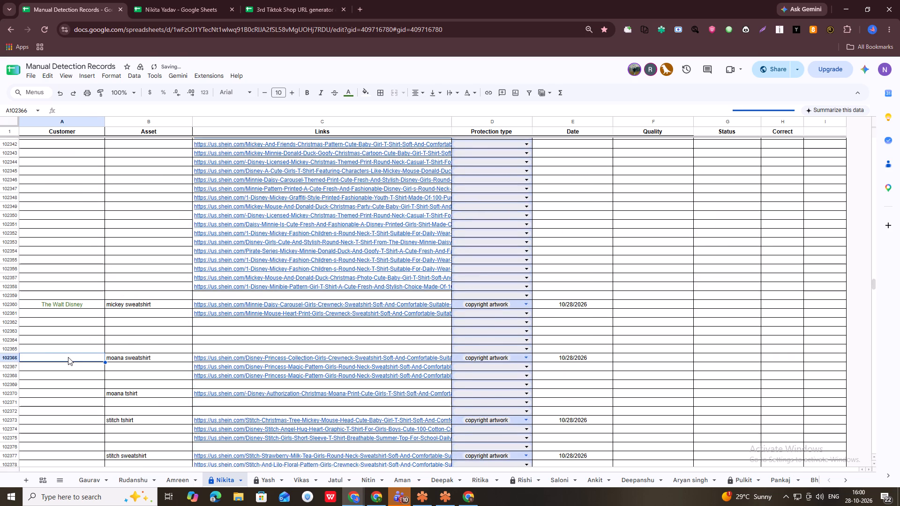
{"action": "key", "text": "ctrl+v"}
{"action": "left_click", "coordinate": [66, 388]}
{"action": "left_click", "coordinate": [66, 392]}
{"action": "key", "text": "ctrl+v"}
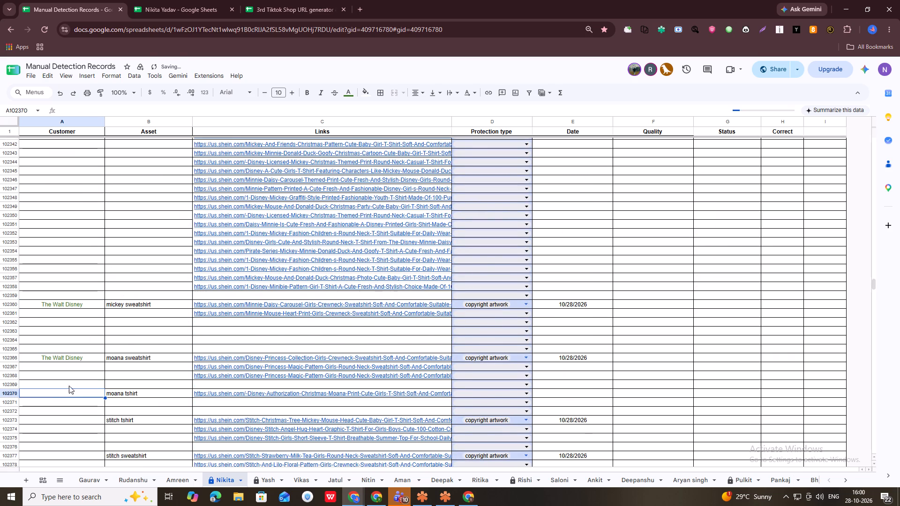
Paste The Walt Disney as customer on the first rows of the stitch, arial and frozen groups: A102373, A102377, A102386, A102395 and A102402.
{"action": "scroll", "coordinate": [186, 278], "scroll_direction": "down", "scroll_amount": 3}
{"action": "left_click", "coordinate": [81, 283]}
{"action": "key", "text": "ctrl+v"}
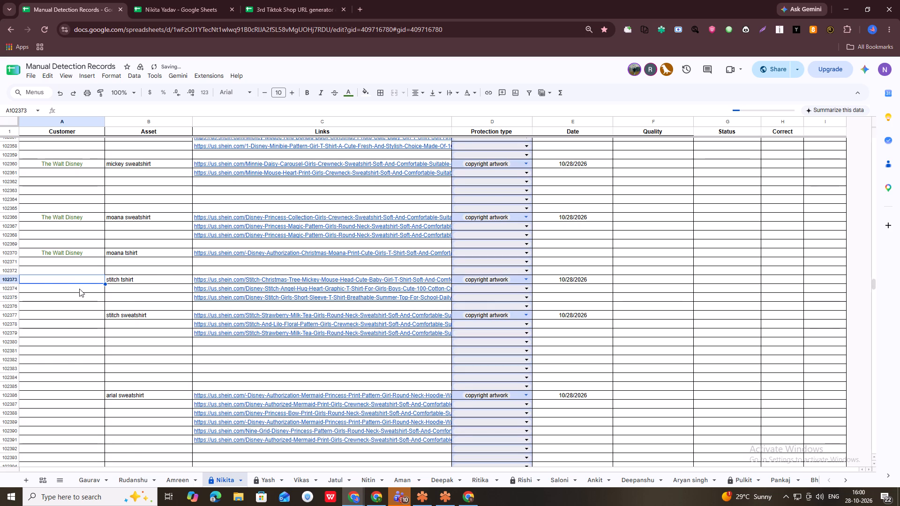
{"action": "left_click", "coordinate": [75, 319]}
{"action": "key", "text": "ctrl+v"}
{"action": "left_click", "coordinate": [75, 401]}
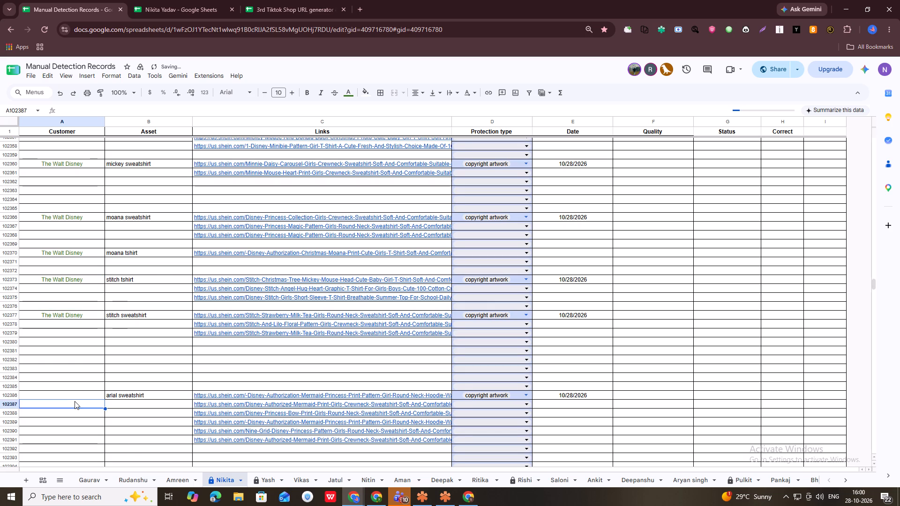
{"action": "left_click", "coordinate": [74, 393]}
{"action": "key", "text": "ctrl+v"}
{"action": "scroll", "coordinate": [257, 311], "scroll_direction": "down", "scroll_amount": 3}
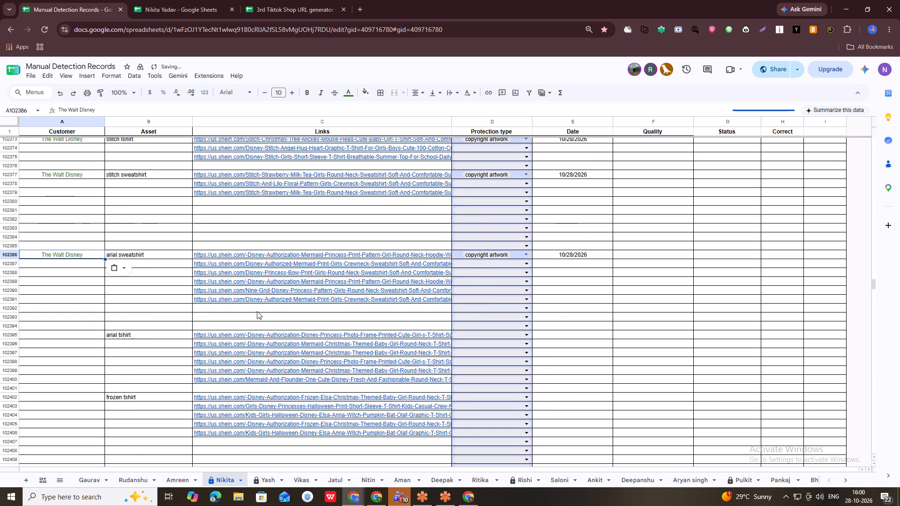
{"action": "left_click", "coordinate": [46, 336]}
{"action": "key", "text": "ctrl+v"}
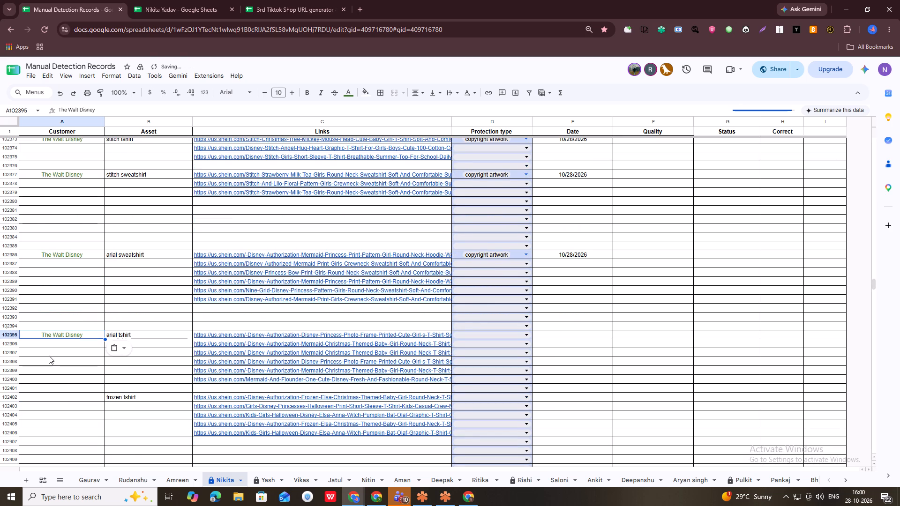
{"action": "left_click", "coordinate": [57, 398]}
{"action": "key", "text": "ctrl+v"}
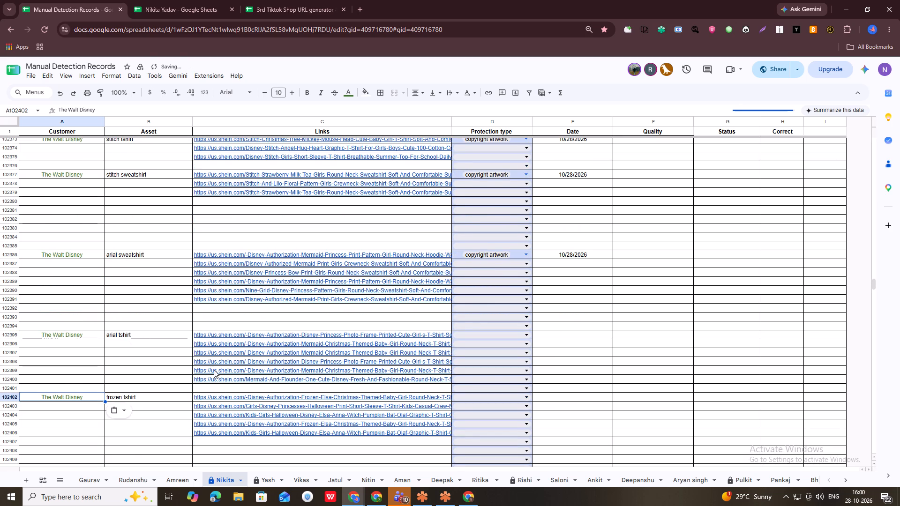
{"action": "scroll", "coordinate": [271, 357], "scroll_direction": "down", "scroll_amount": 2}
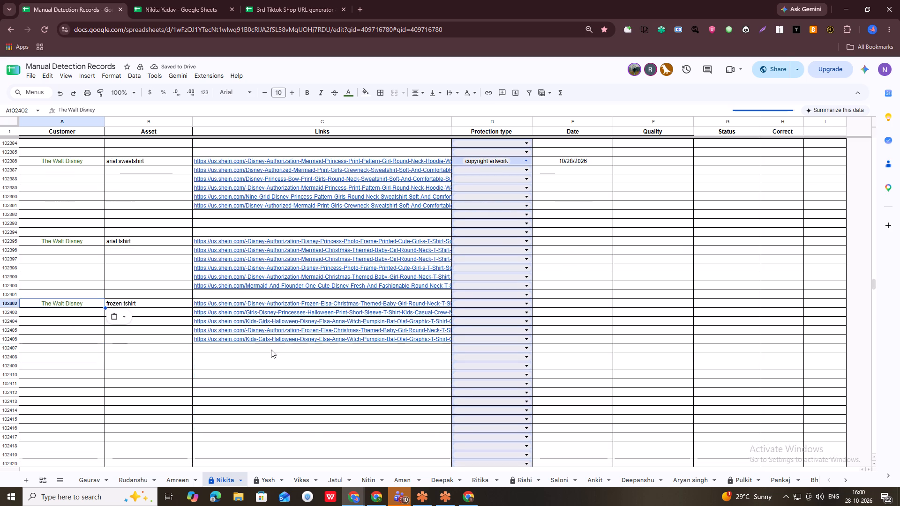
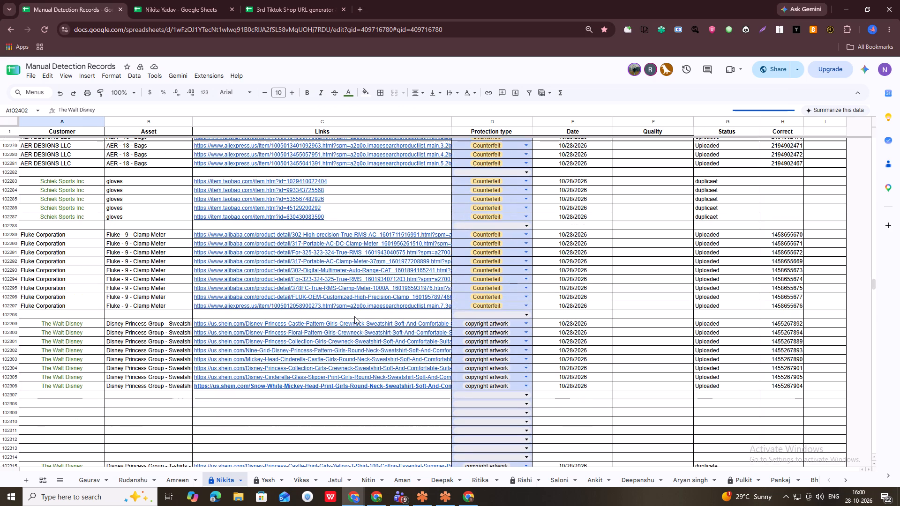
Copy the mickey tshirt links in C102326 through C102358.
{"action": "scroll", "coordinate": [354, 316], "scroll_direction": "down", "scroll_amount": 6}
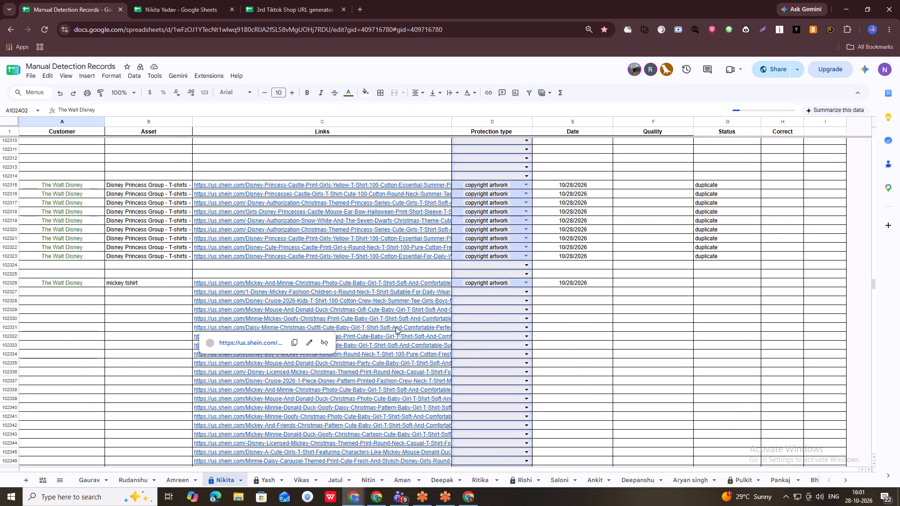
{"action": "left_click", "coordinate": [418, 284]}
{"action": "scroll", "coordinate": [397, 352], "scroll_direction": "down", "scroll_amount": 5}
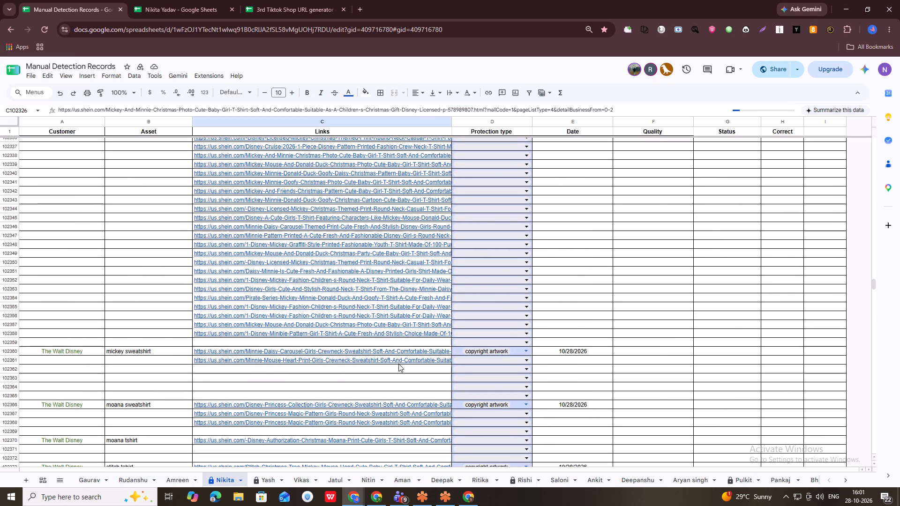
{"action": "left_click", "coordinate": [404, 334], "text": "shift"}
{"action": "key", "text": "ctrl+c"}
{"action": "key", "text": "ctrl+c"}
{"action": "key", "text": "ctrl+c"}
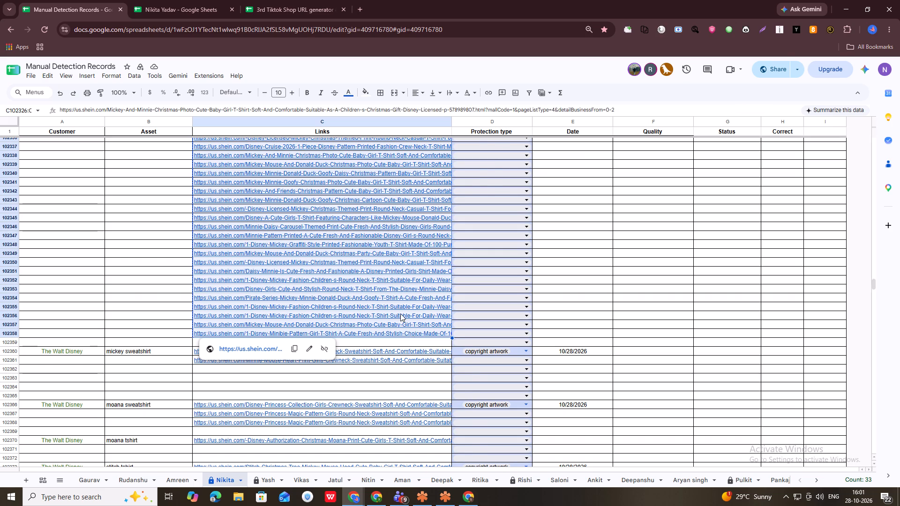
{"action": "scroll", "coordinate": [398, 298], "scroll_direction": "up", "scroll_amount": 4}
{"action": "scroll", "coordinate": [392, 294], "scroll_direction": "down", "scroll_amount": 4}
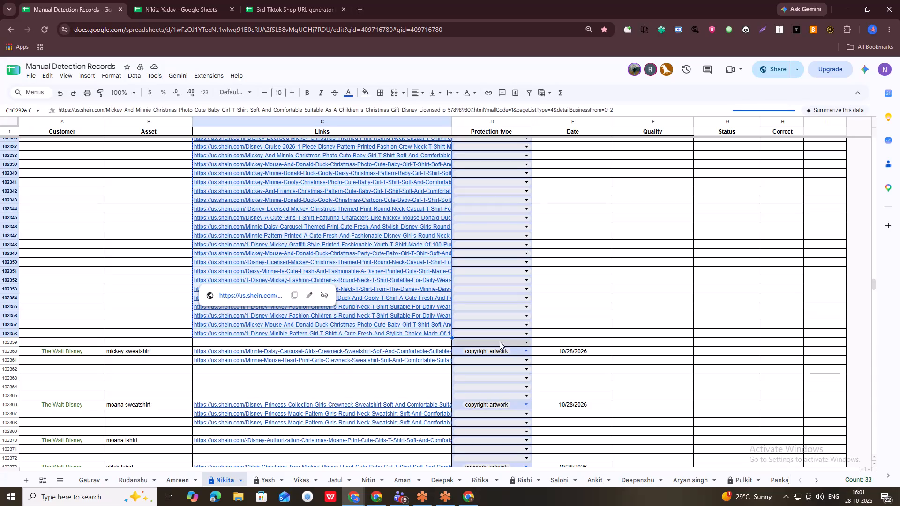
Switch to Red Points, clear the previous link list and set the new incident's asset to Mickey & Friends - T-shirts - 25.
{"action": "key", "text": "alt+Tab"}
{"action": "key", "text": "alt+Tab"}
{"action": "left_click", "coordinate": [183, 396]}
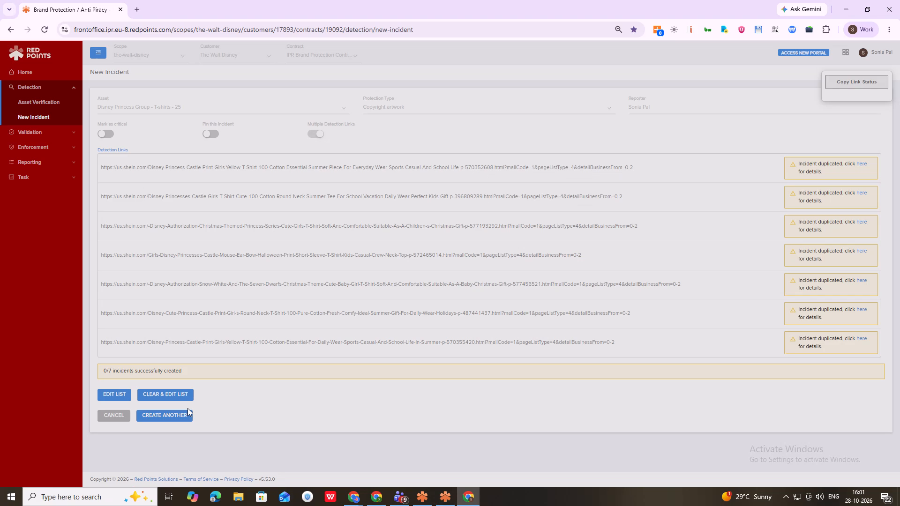
{"action": "left_click", "coordinate": [227, 111]}
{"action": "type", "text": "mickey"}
{"action": "scroll", "coordinate": [235, 164], "scroll_direction": "down", "scroll_amount": 3}
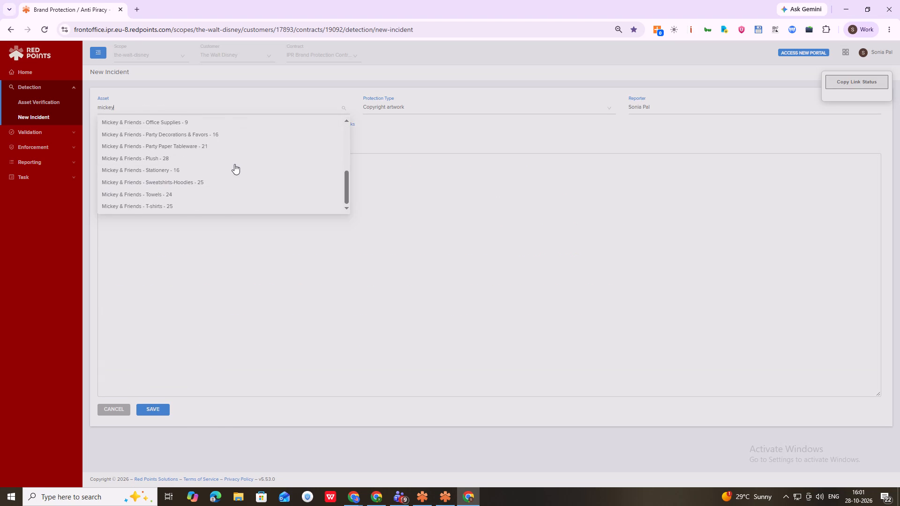
{"action": "left_click", "coordinate": [165, 208]}
Paste the copied mickey tshirt links as the detection links and save the incidents.
{"action": "left_click", "coordinate": [411, 284]}
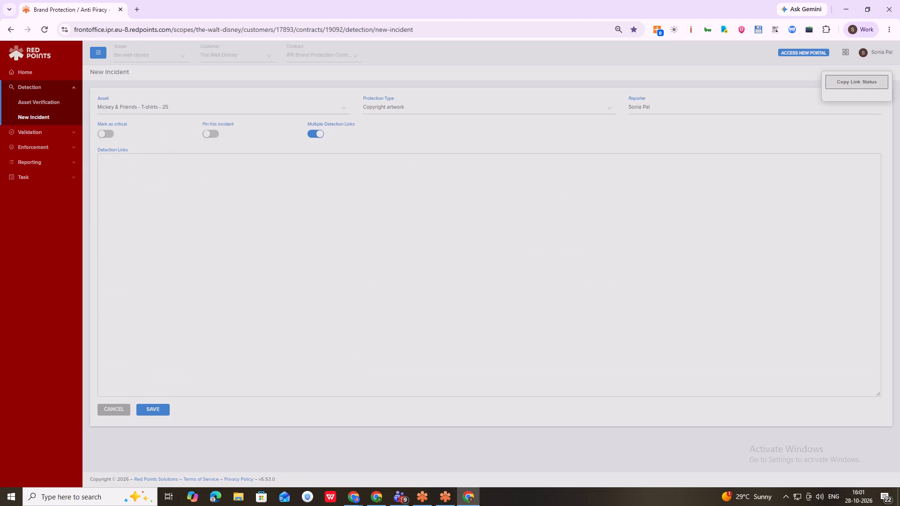
{"action": "key", "text": "ctrl+v"}
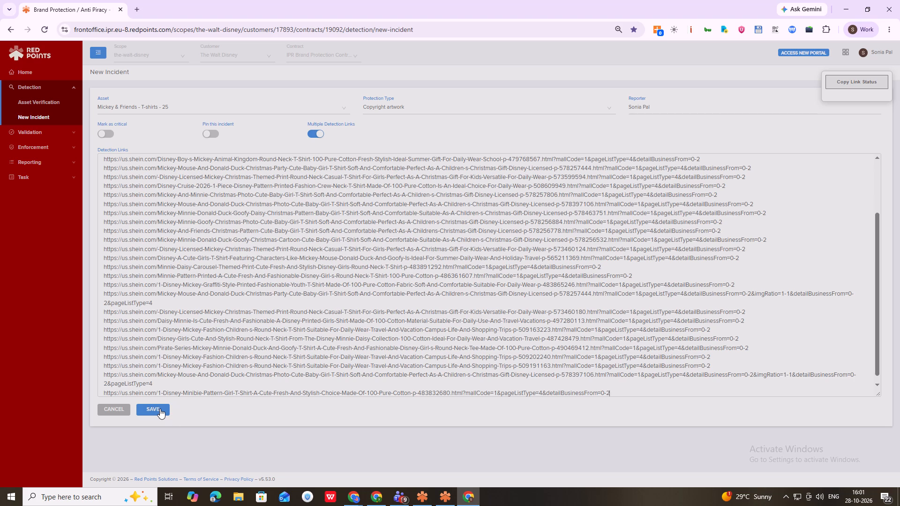
{"action": "left_click", "coordinate": [160, 409]}
Copy the asset name Mickey & Friends - T-shirts - 25 from Red Points into B102326 of the Manual Detection Records sheet.
{"action": "left_click", "coordinate": [161, 109], "text": "alt"}
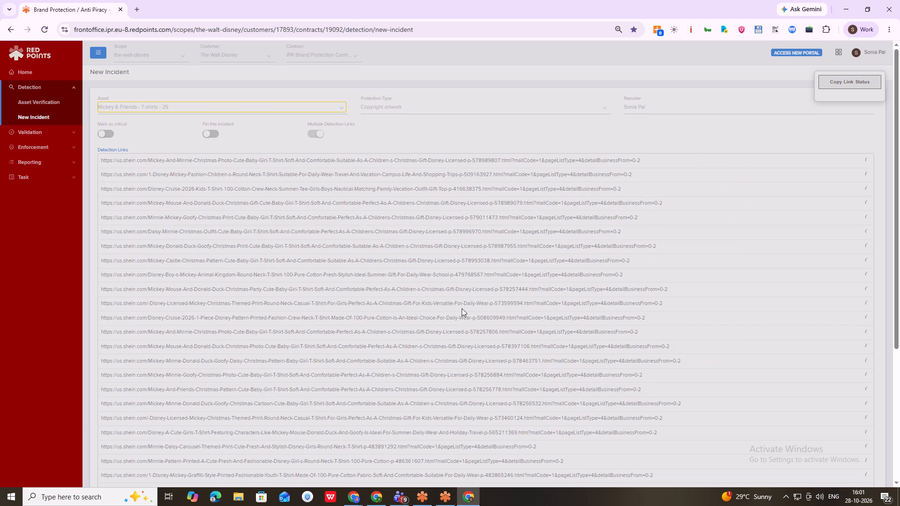
{"action": "key", "text": "alt+Tab"}
{"action": "scroll", "coordinate": [141, 241], "scroll_direction": "up", "scroll_amount": 5}
{"action": "left_click", "coordinate": [125, 282]}
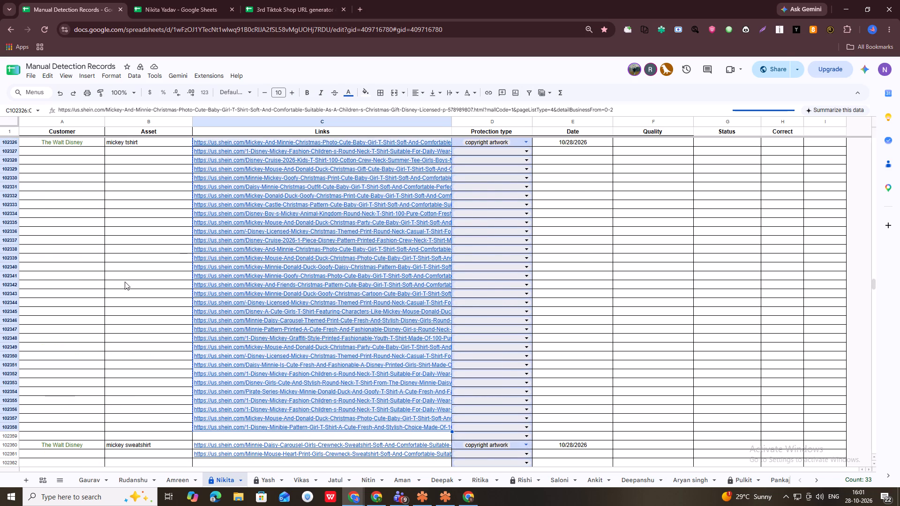
{"action": "key", "text": "ctrl+v"}
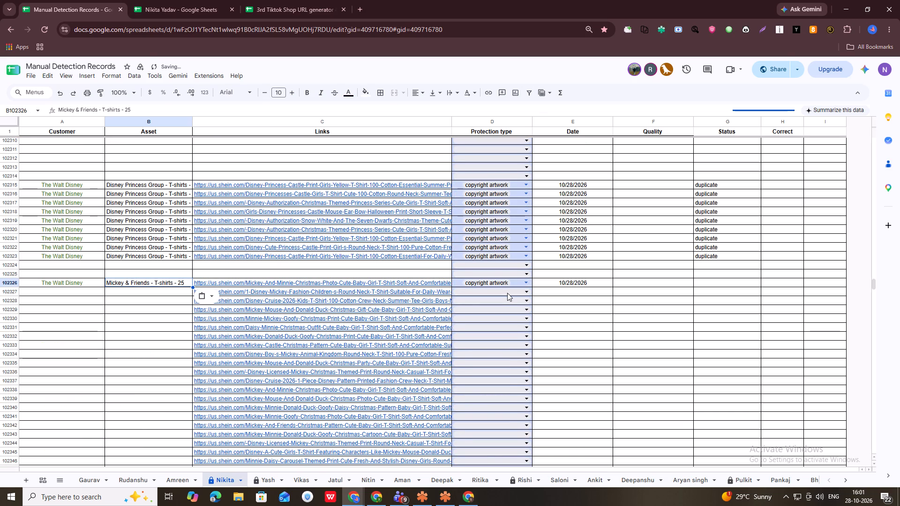
Fill the customer, asset, protection type and date from row 102326 down to row 102358.
{"action": "key", "text": "shift+Left"}
{"action": "key", "text": "ctrl+space"}
{"action": "key", "text": "ctrl+d"}
{"action": "key", "text": "Right"}
{"action": "key", "text": "Right"}
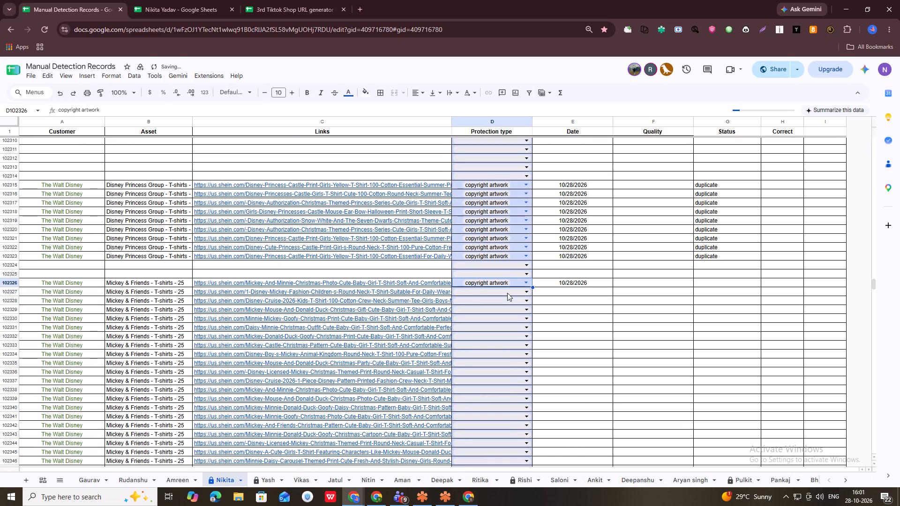
{"action": "key", "text": "shift+Right"}
{"action": "key", "text": "ctrl+space"}
{"action": "key", "text": "ctrl+d"}
{"action": "key", "text": "Left"}
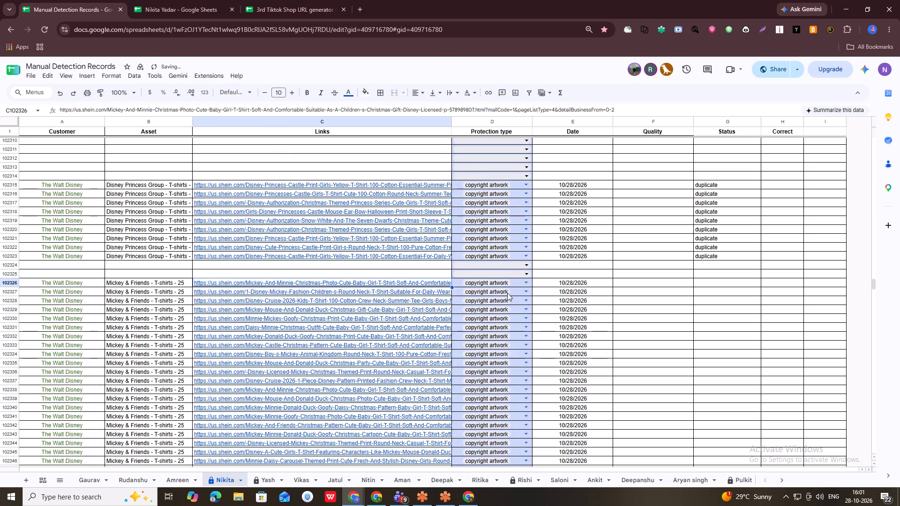
Copy the link status of the Mickey & Friends - T-shirts - 25 upload from Red Points and paste it at F102325.
{"action": "key", "text": "alt+Tab"}
{"action": "left_click", "coordinate": [834, 85]}
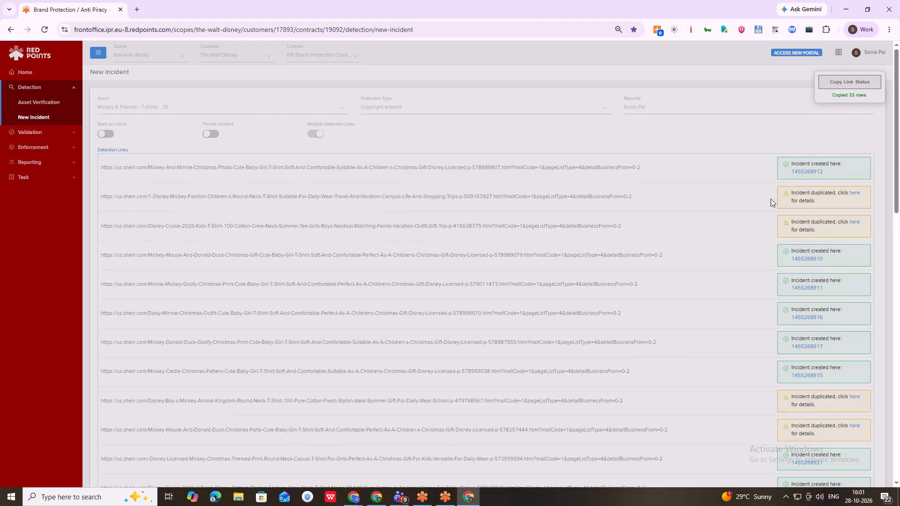
{"action": "scroll", "coordinate": [694, 311], "scroll_direction": "down", "scroll_amount": 20}
{"action": "scroll", "coordinate": [694, 311], "scroll_direction": "down", "scroll_amount": 2}
{"action": "key", "text": "alt+Tab"}
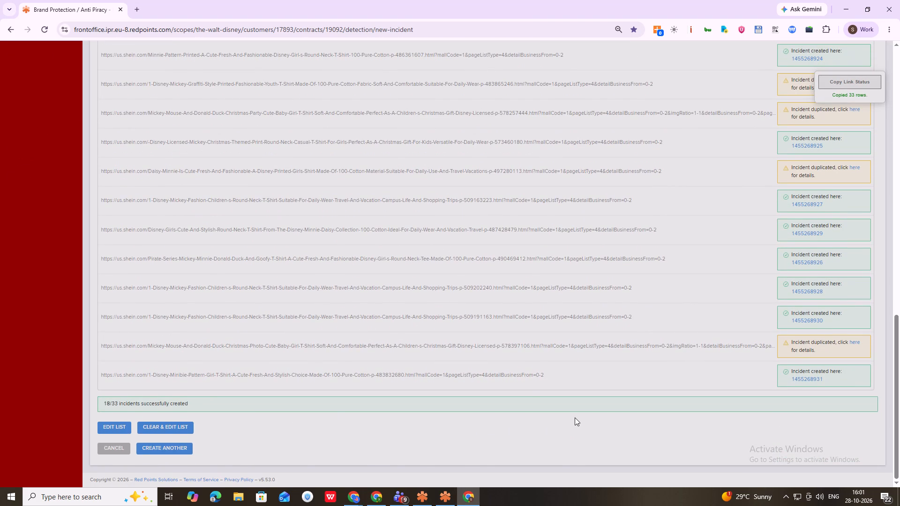
{"action": "left_click", "coordinate": [634, 276]}
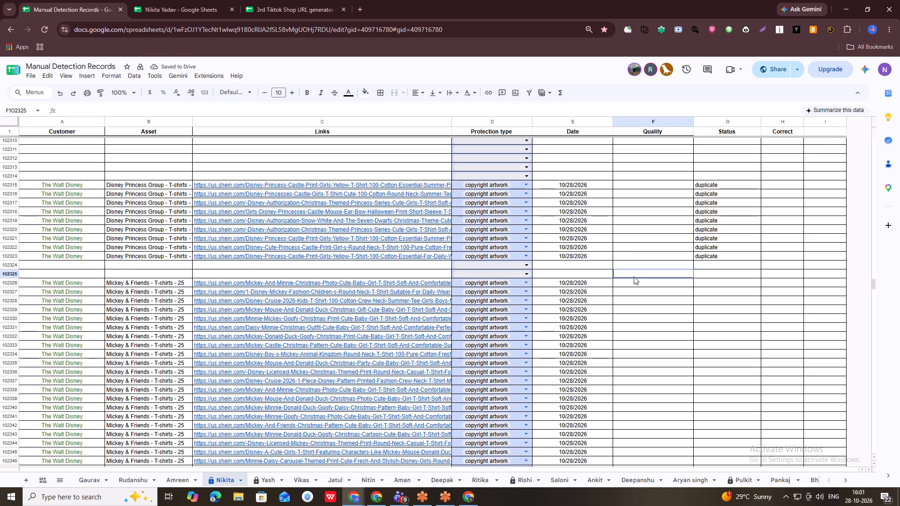
{"action": "key", "text": "ctrl+v"}
Delete the pasted header cells F102325:H102325 and the repeated links in F102326:F102358, keeping status and incident IDs.
{"action": "key", "text": "Left"}
{"action": "key", "text": "Right"}
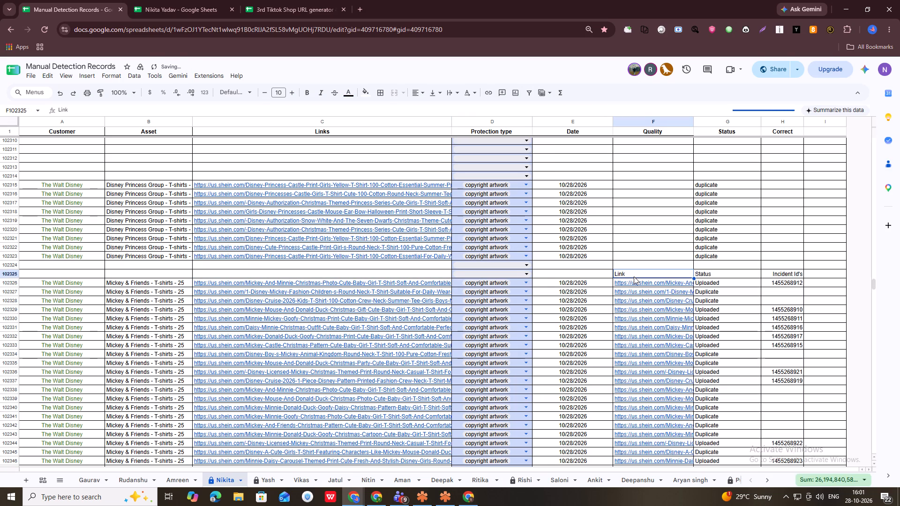
{"action": "key", "text": "shift+Right"}
{"action": "key", "text": "shift+Right"}
{"action": "key", "text": "Delete"}
{"action": "key", "text": "Down"}
{"action": "key", "text": "ctrl+shift+Down"}
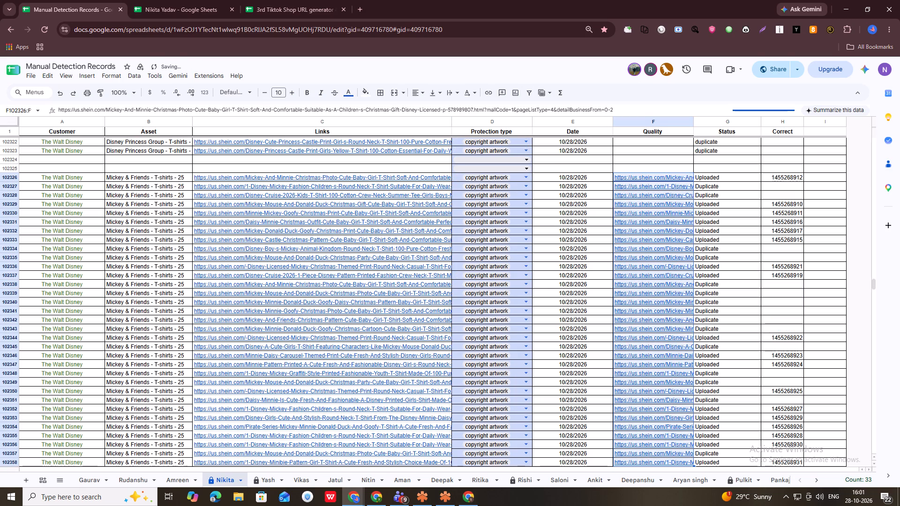
{"action": "key", "text": "Delete"}
Copy the two mickey sweatshirt links in C102360:C102361.
{"action": "key", "text": "Right"}
{"action": "key", "text": "ctrl+Down"}
{"action": "key", "text": "Down"}
{"action": "key", "text": "Left"}
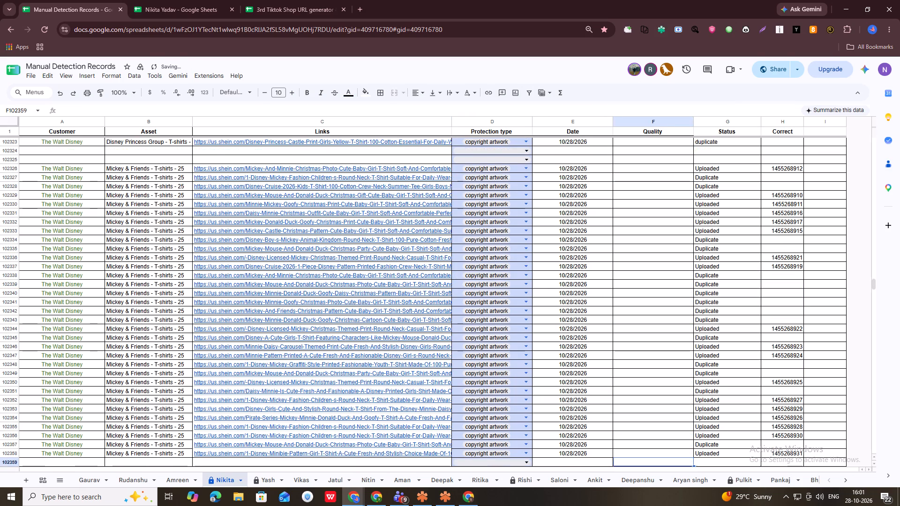
{"action": "key", "text": "Left"}
{"action": "key", "text": "Down"}
{"action": "key", "text": "Left"}
{"action": "key", "text": "Left"}
{"action": "scroll", "coordinate": [293, 420], "scroll_direction": "down", "scroll_amount": 2}
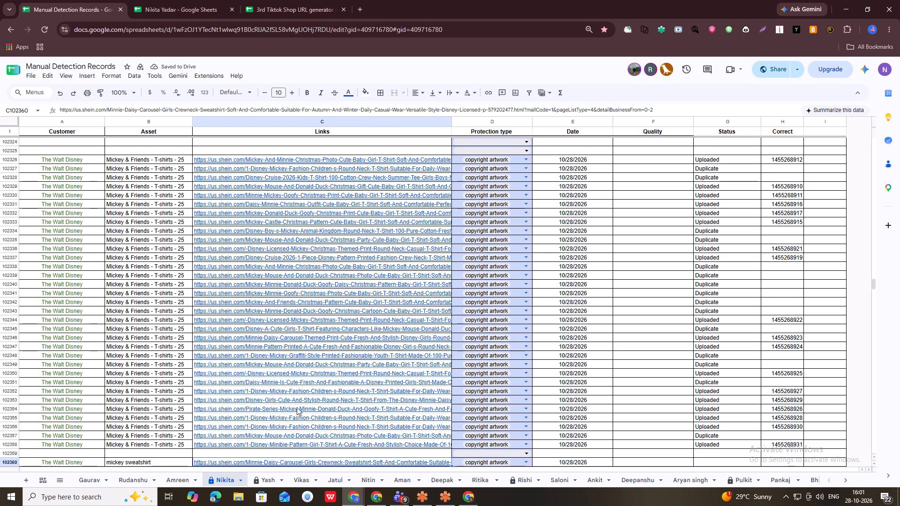
{"action": "scroll", "coordinate": [297, 407], "scroll_direction": "down", "scroll_amount": 2}
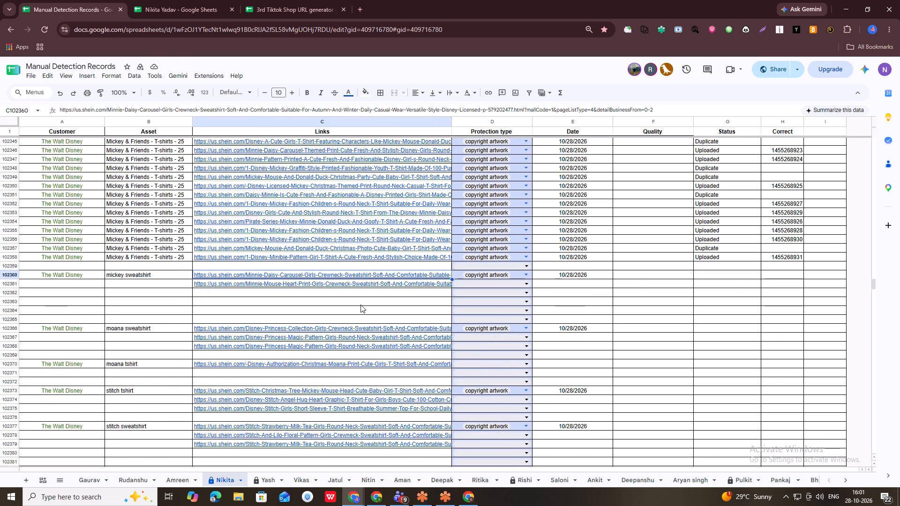
{"action": "key", "text": "shift+Down"}
{"action": "key", "text": "ctrl+c"}
In Red Points, clear the previous links, choose asset Mickey & Friends - Sweatshirts-Hoodies - 25, paste the copied links and save them as incidents.
{"action": "key", "text": "alt+Tab"}
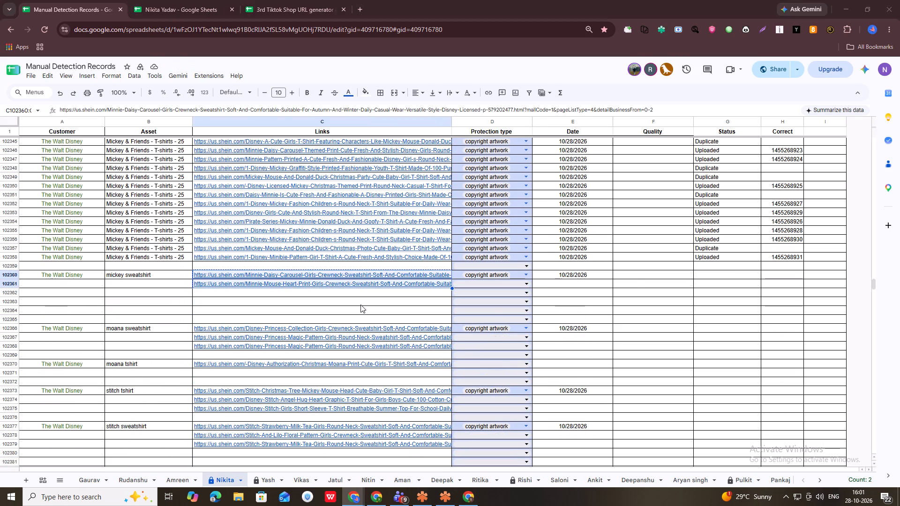
{"action": "left_click", "coordinate": [164, 430]}
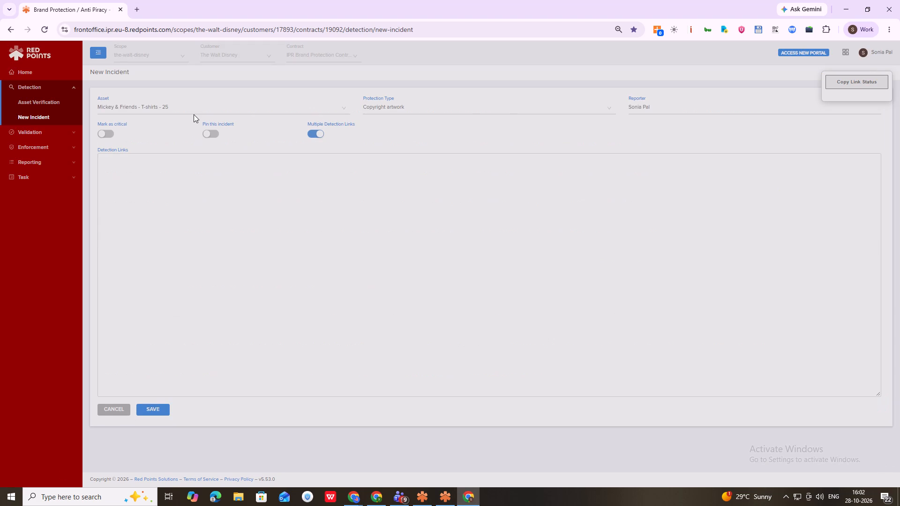
{"action": "left_click", "coordinate": [194, 114]}
{"action": "left_click", "coordinate": [198, 106]}
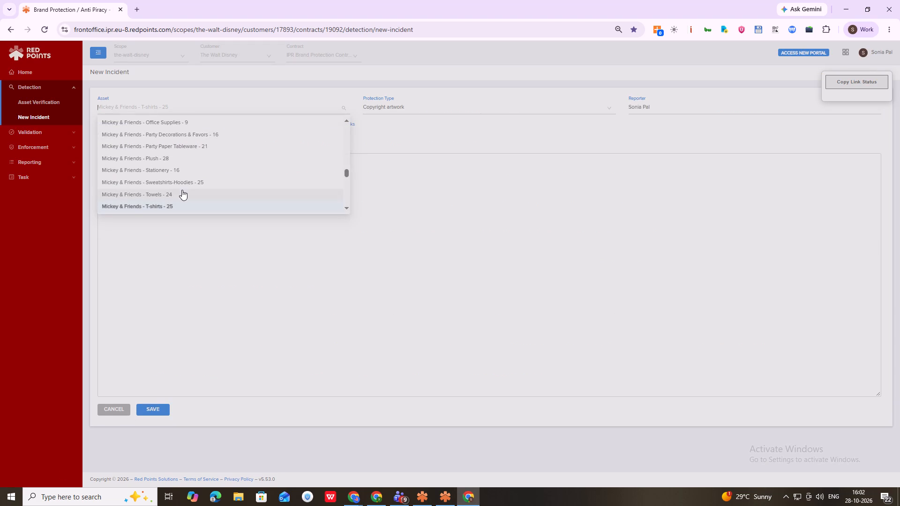
{"action": "left_click", "coordinate": [189, 181]}
{"action": "left_click", "coordinate": [396, 284]}
{"action": "key", "text": "ctrl+v"}
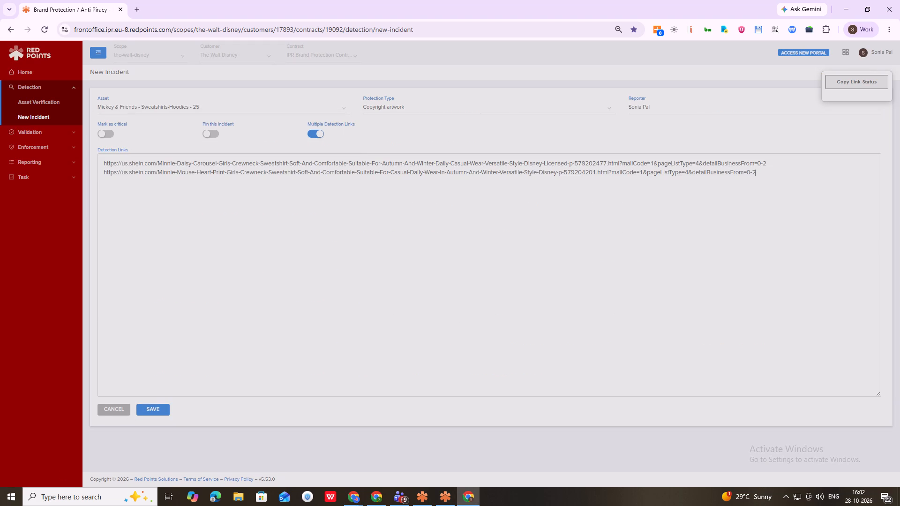
{"action": "left_click", "coordinate": [159, 409]}
Copy the asset name Mickey & Friends - Sweatshirts-Hoodies - 25 from Red Points into B102360 of Manual Detection Records.
{"action": "left_click", "coordinate": [173, 107], "text": "alt"}
{"action": "key", "text": "alt+Tab"}
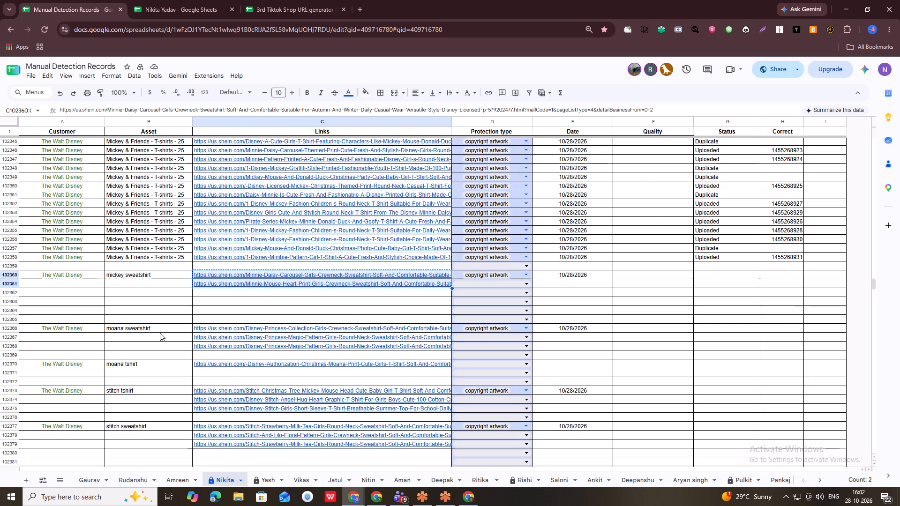
{"action": "left_click", "coordinate": [152, 275]}
{"action": "key", "text": "ctrl+v"}
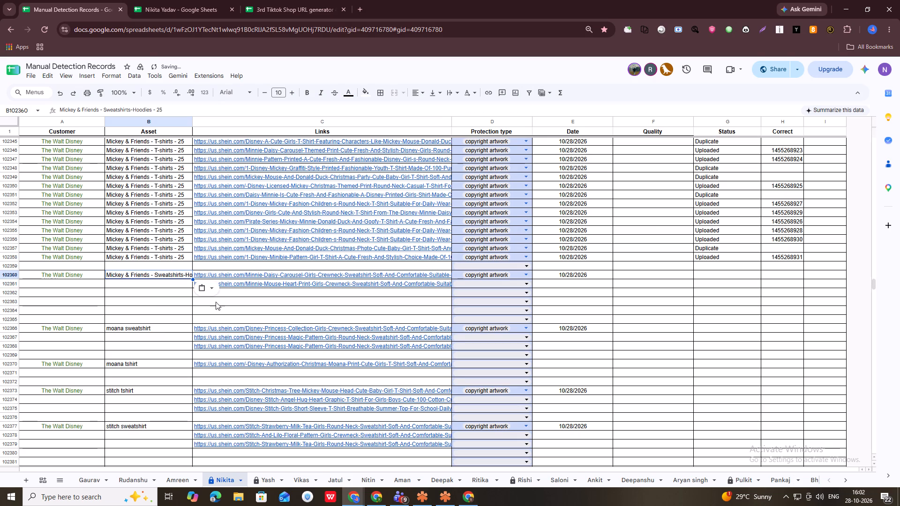
Copy the link status of the mickey sweatshirt upload from Red Points and paste it at F102359.
{"action": "key", "text": "alt+Tab"}
{"action": "left_click", "coordinate": [852, 83]}
{"action": "key", "text": "alt+Tab"}
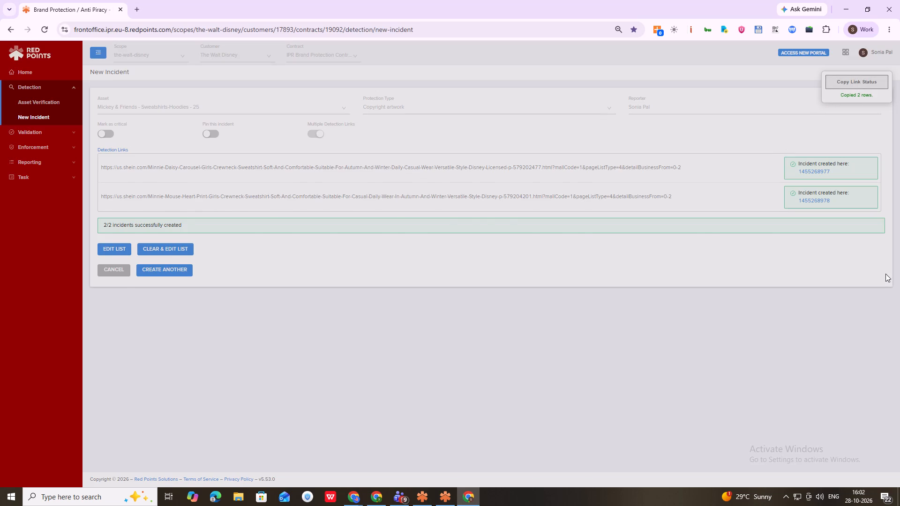
{"action": "left_click", "coordinate": [633, 266]}
{"action": "key", "text": "ctrl+v"}
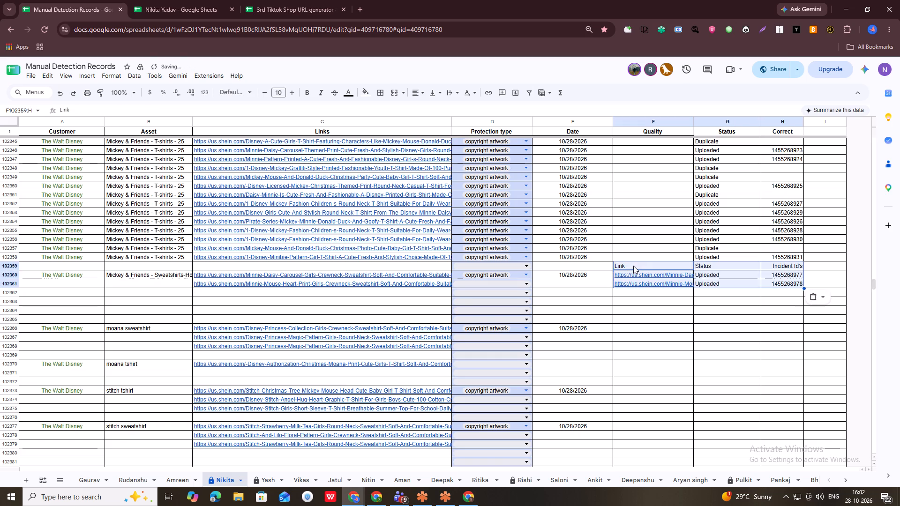
Delete the pasted header cells F102359:H102359 and the repeated links in F102360:F102361.
{"action": "key", "text": "Left"}
{"action": "key", "text": "Right"}
{"action": "key", "text": "shift+Right"}
{"action": "key", "text": "shift+Right"}
{"action": "key", "text": "Delete"}
{"action": "key", "text": "Down"}
{"action": "key", "text": "ctrl+shift+Down"}
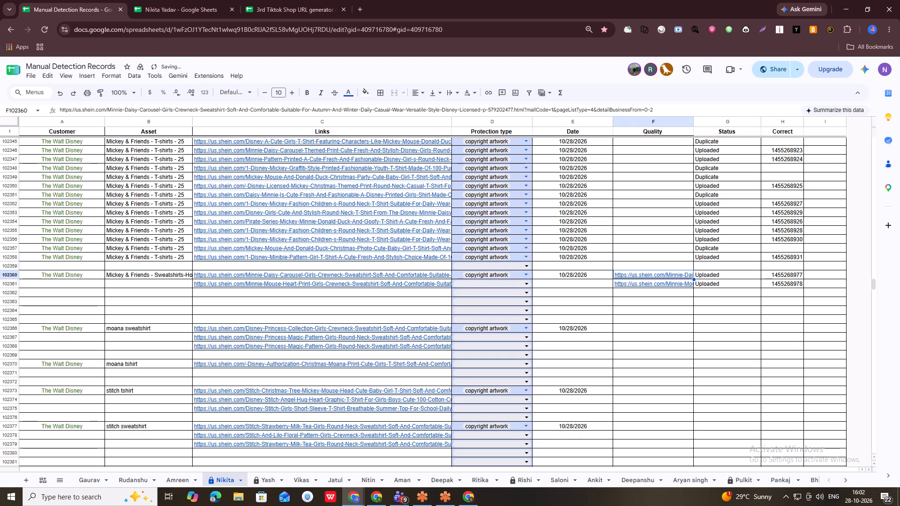
{"action": "key", "text": "Delete"}
Fill the protection type, date, customer and asset from row 102360 down to row 102361.
{"action": "key", "text": "Left"}
{"action": "key", "text": "shift+Left"}
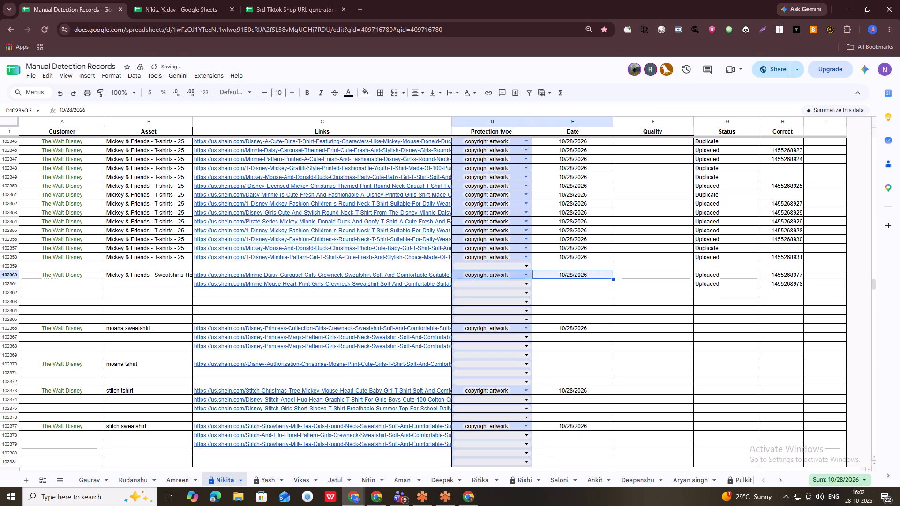
{"action": "key", "text": "shift+Down"}
{"action": "key", "text": "ctrl+d"}
{"action": "key", "text": "ctrl+Left"}
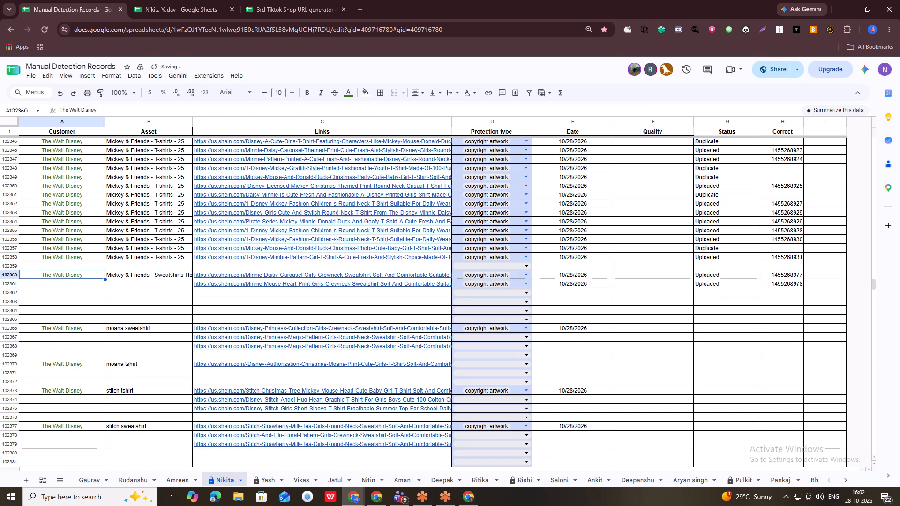
{"action": "key", "text": "shift+Right"}
{"action": "key", "text": "shift+Down"}
{"action": "key", "text": "ctrl+d"}
Copy the three moana sweatshirt links in C102366:C102368.
{"action": "key", "text": "Right"}
{"action": "key", "text": "Right"}
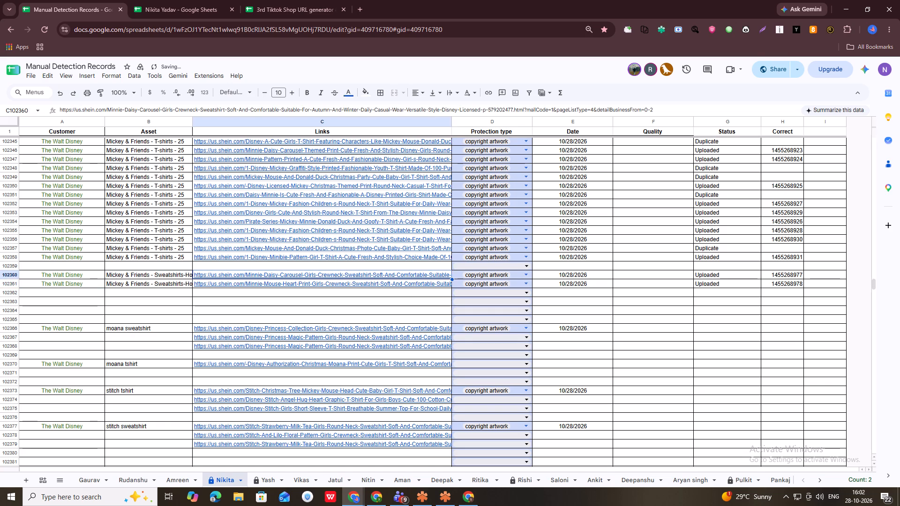
{"action": "key", "text": "ctrl+Down"}
{"action": "key", "text": "ctrl+Down"}
{"action": "key", "text": "shift+Down"}
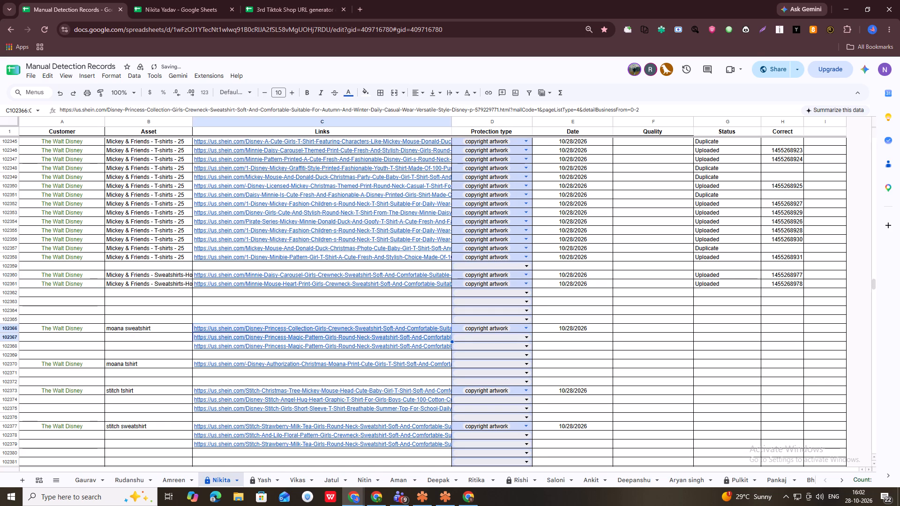
{"action": "key", "text": "shift+Down"}
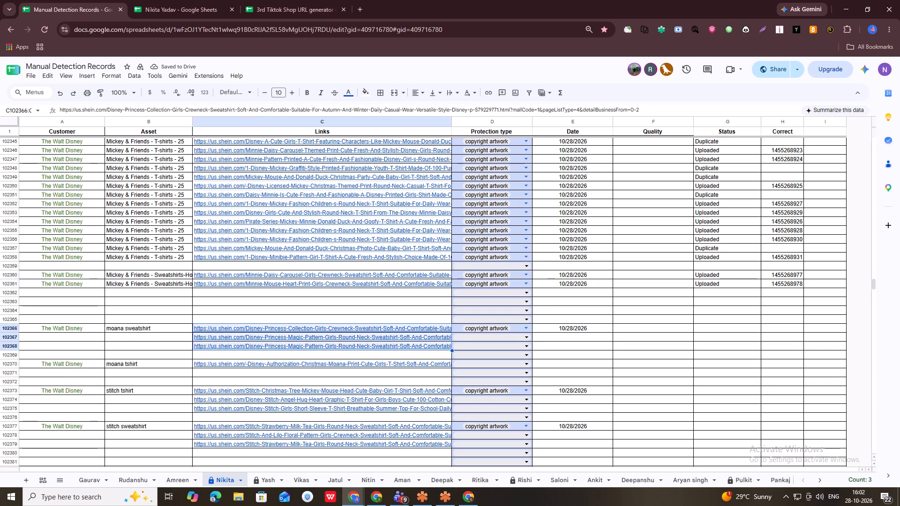
{"action": "key", "text": "ctrl+c"}
In Red Points, clear the previous detection list and set the asset to Disney Princess Moana - Sweatshirts-Hoodies - 25.
{"action": "key", "text": "alt+Tab"}
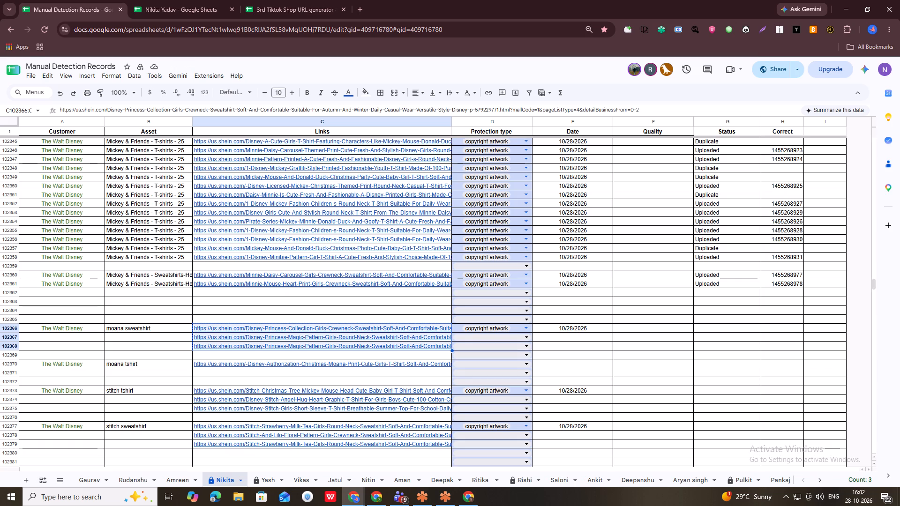
{"action": "left_click", "coordinate": [171, 249]}
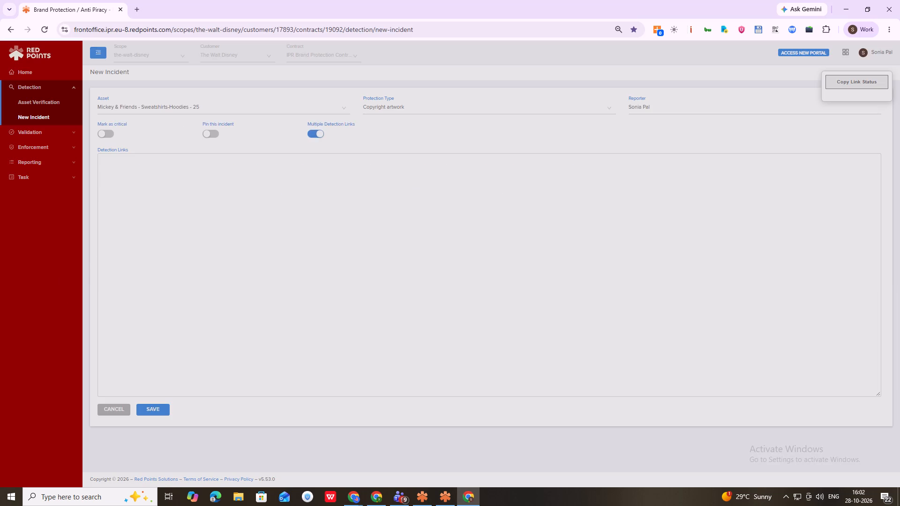
{"action": "left_click", "coordinate": [190, 105]}
{"action": "type", "text": "moana"}
{"action": "scroll", "coordinate": [230, 157], "scroll_direction": "down", "scroll_amount": 2}
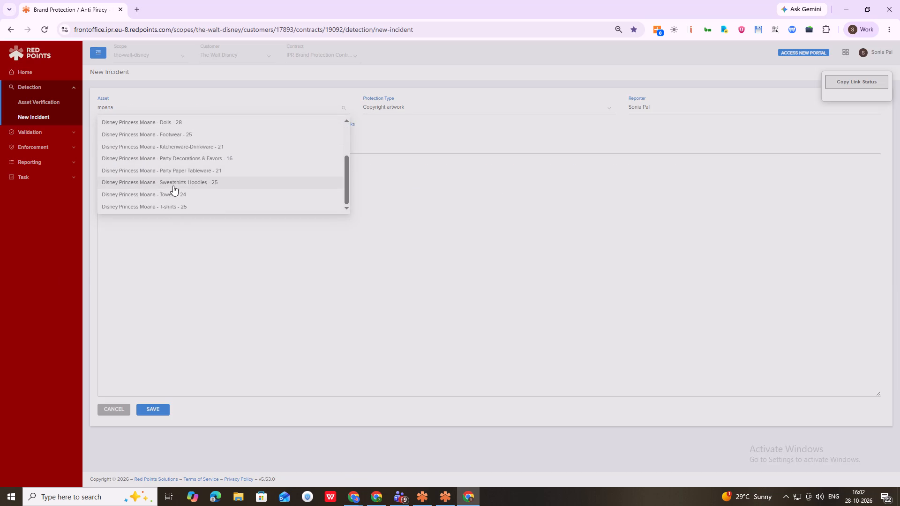
{"action": "left_click", "coordinate": [181, 182]}
Paste the copied moana sweatshirt links into the detection links and save them as incidents.
{"action": "left_click", "coordinate": [311, 238]}
{"action": "key", "text": "alt+Tab"}
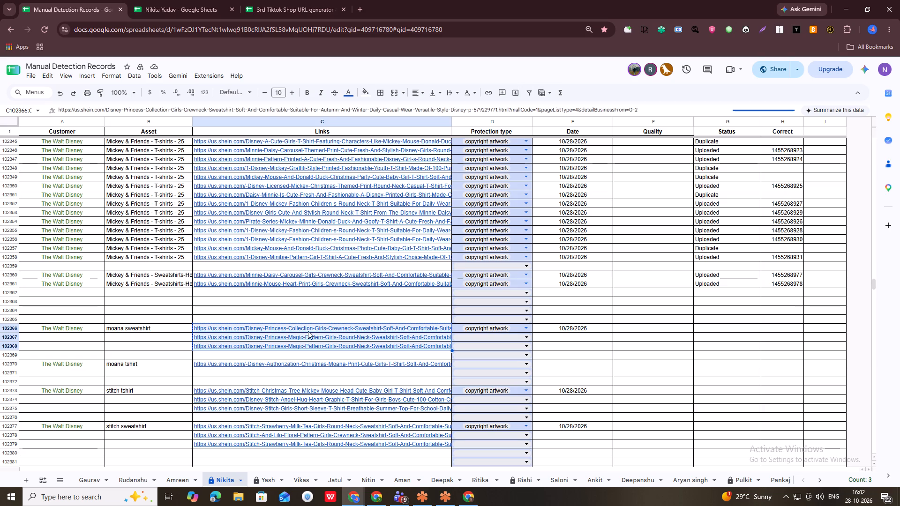
{"action": "key", "text": "alt+Tab"}
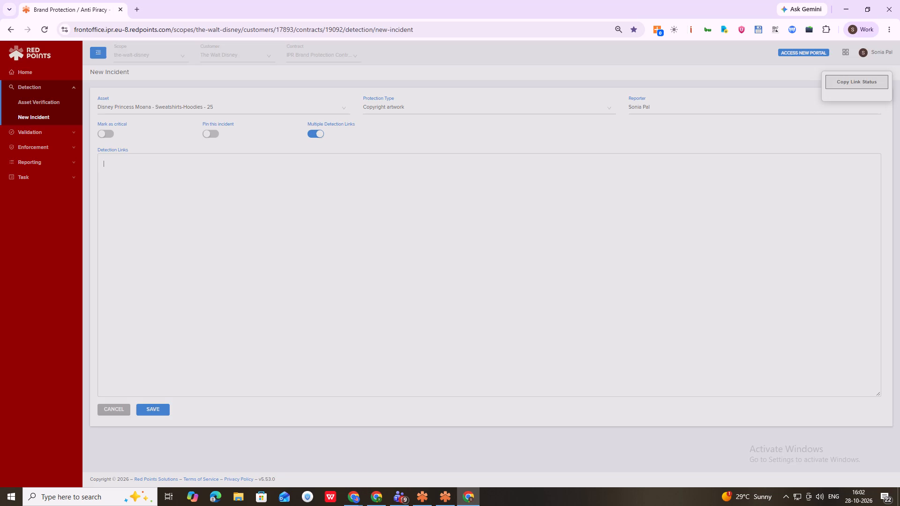
{"action": "key", "text": "ctrl+v"}
{"action": "key", "text": "alt+Tab"}
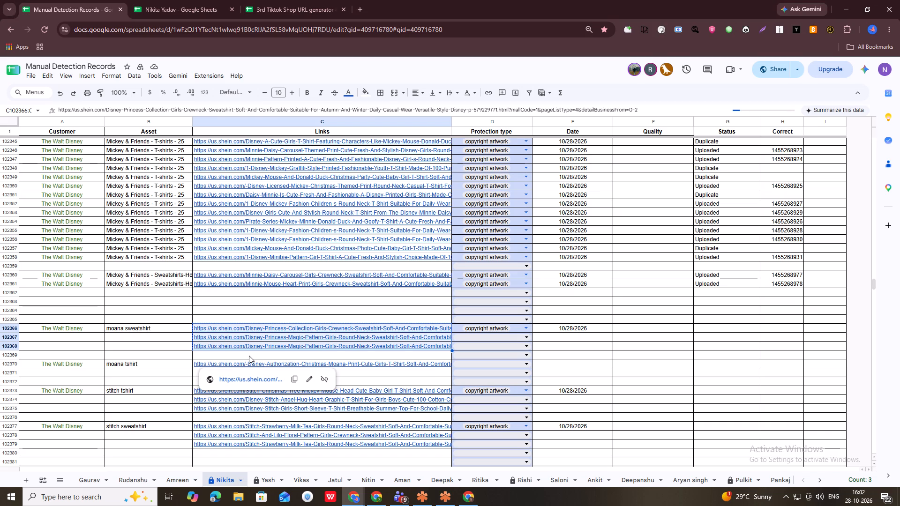
{"action": "key", "text": "alt+Tab"}
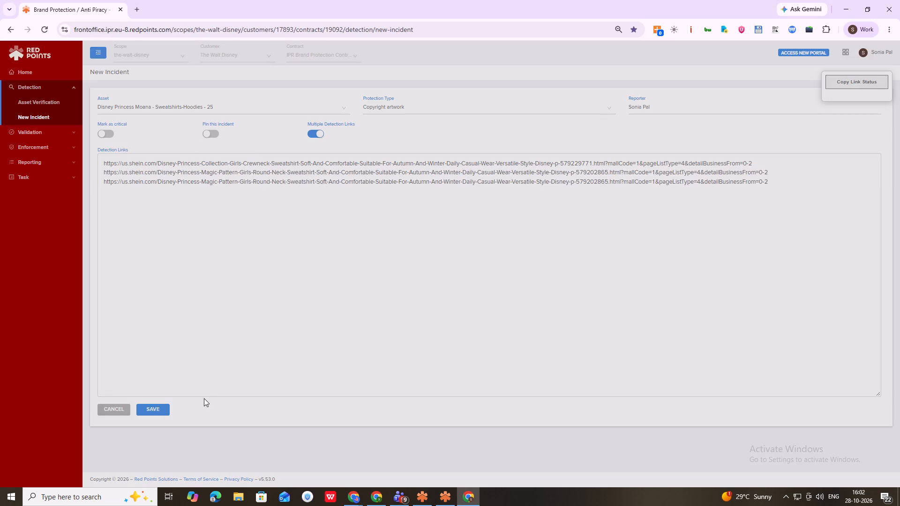
{"action": "left_click", "coordinate": [155, 409]}
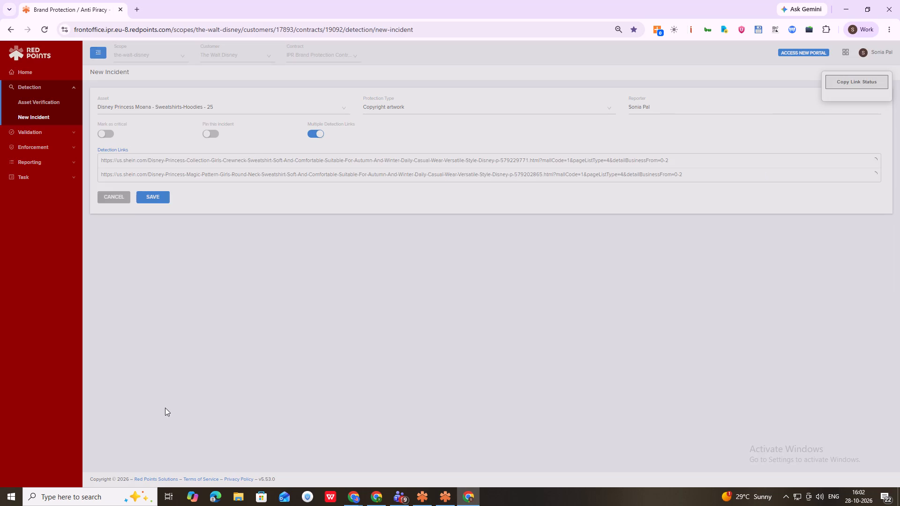
Copy the asset name Disney Princess Moana - Sweatshirts-Hoodies - 25 from Red Points into B102366 of Manual Detection Records.
{"action": "left_click", "coordinate": [228, 110], "text": "alt"}
{"action": "key", "text": "alt+Tab"}
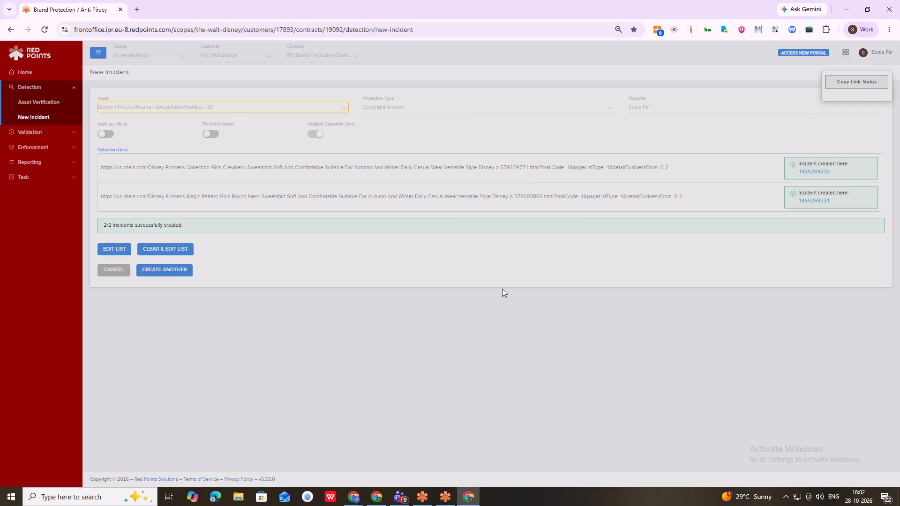
{"action": "left_click", "coordinate": [168, 325]}
{"action": "key", "text": "ctrl+v"}
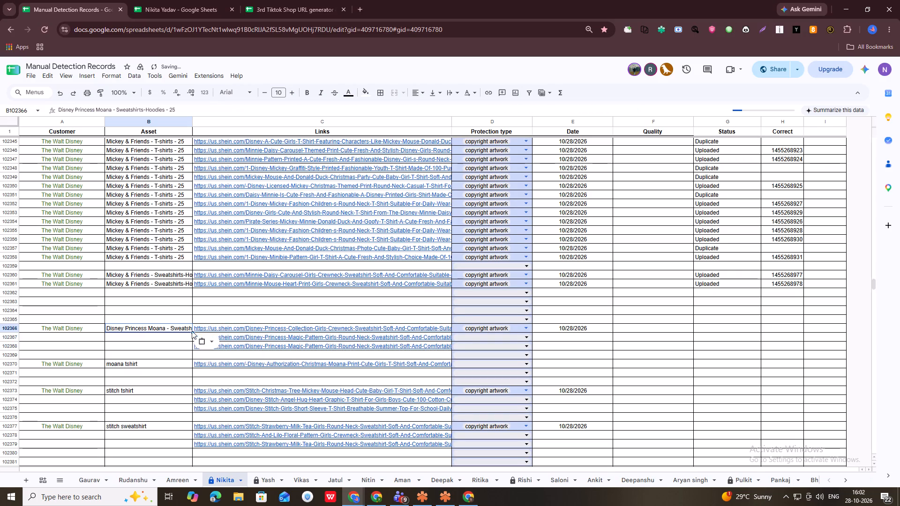
Delete the duplicate moana sweatshirt link in C102368.
{"action": "left_click", "coordinate": [398, 345]}
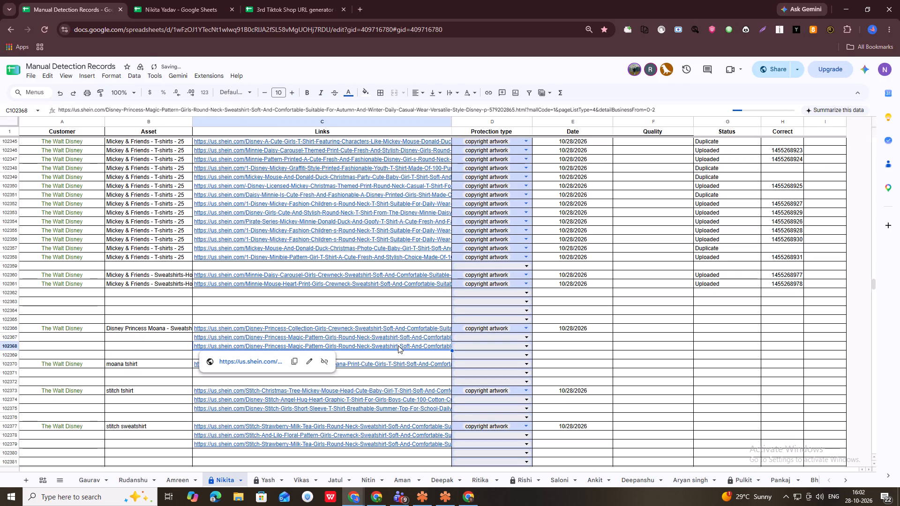
{"action": "key", "text": "Delete"}
Fill the protection type, date, customer and asset from row 102366 down to row 102367.
{"action": "key", "text": "Up"}
{"action": "key", "text": "Right"}
{"action": "key", "text": "shift+Right"}
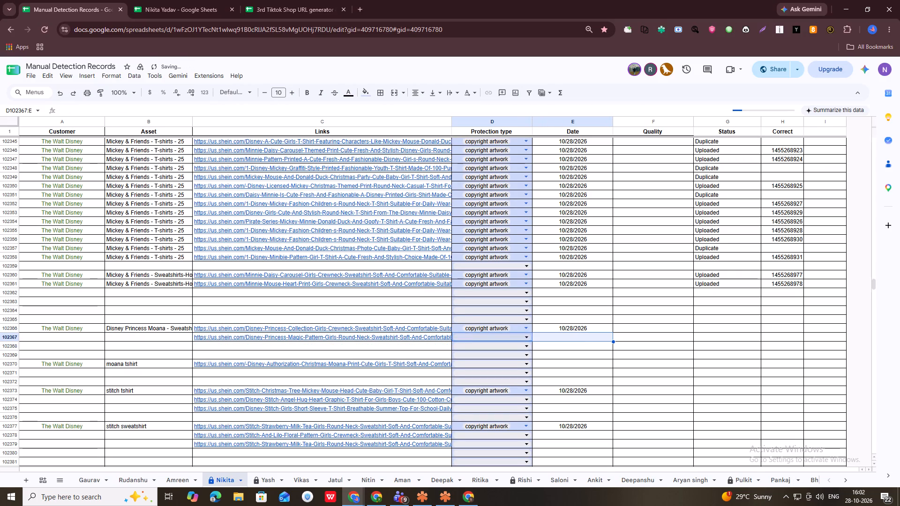
{"action": "key", "text": "ctrl+d"}
{"action": "key", "text": "Left"}
{"action": "key", "text": "Left"}
{"action": "key", "text": "Left"}
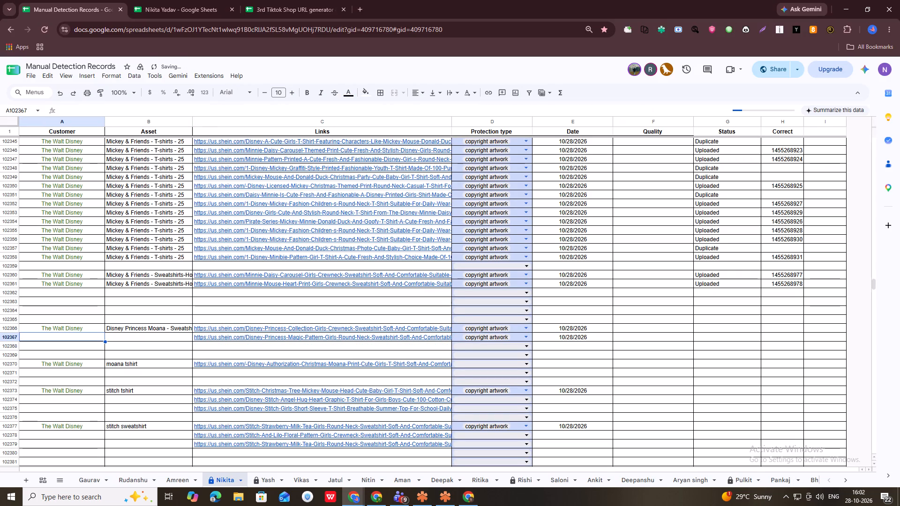
{"action": "key", "text": "shift+Right"}
{"action": "key", "text": "ctrl+d"}
Copy the link status of the moana sweatshirt upload from Red Points and paste it at F102365.
{"action": "key", "text": "Right"}
{"action": "key", "text": "Right"}
{"action": "key", "text": "Right"}
{"action": "key", "text": "Right"}
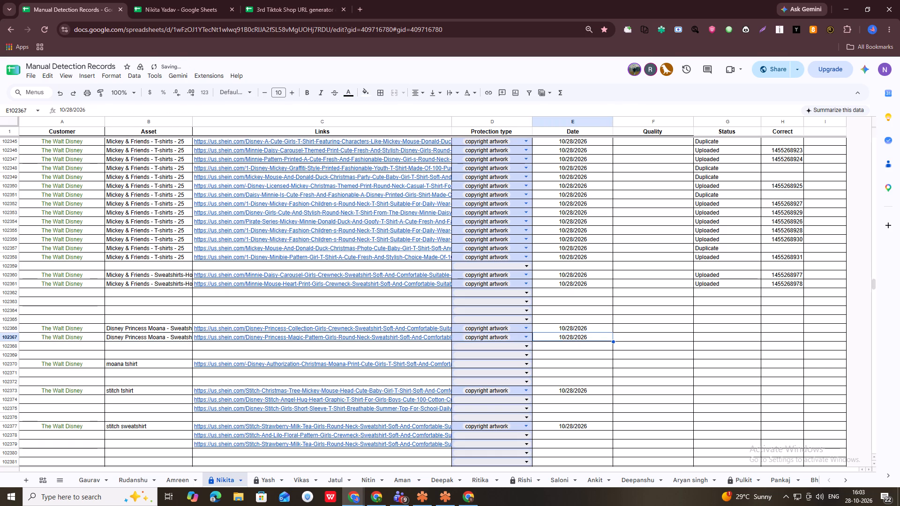
{"action": "key", "text": "alt+Tab"}
{"action": "left_click", "coordinate": [854, 76]}
{"action": "key", "text": "alt+Tab"}
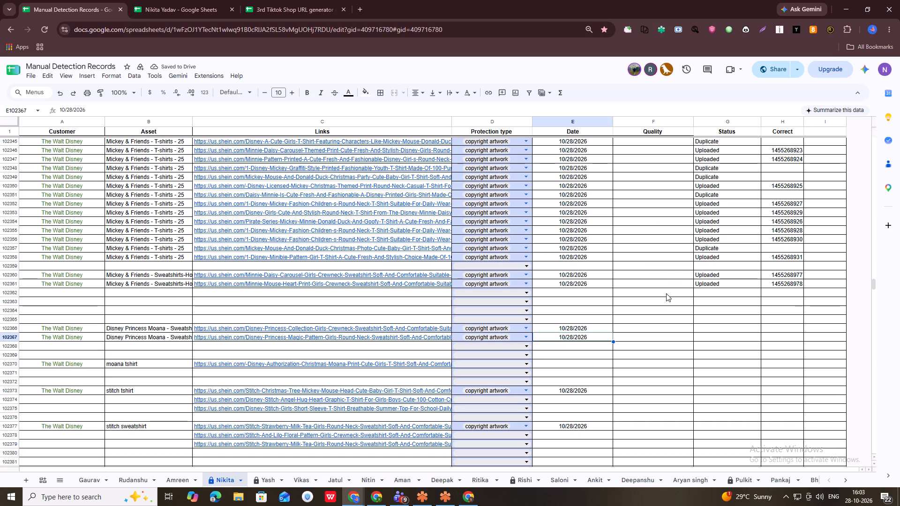
{"action": "left_click", "coordinate": [658, 317]}
{"action": "key", "text": "ctrl+v"}
Delete the pasted header cells F102365:H102365 and the repeated links in F102366:F102367.
{"action": "key", "text": "Left"}
{"action": "key", "text": "Right"}
{"action": "key", "text": "shift+Right"}
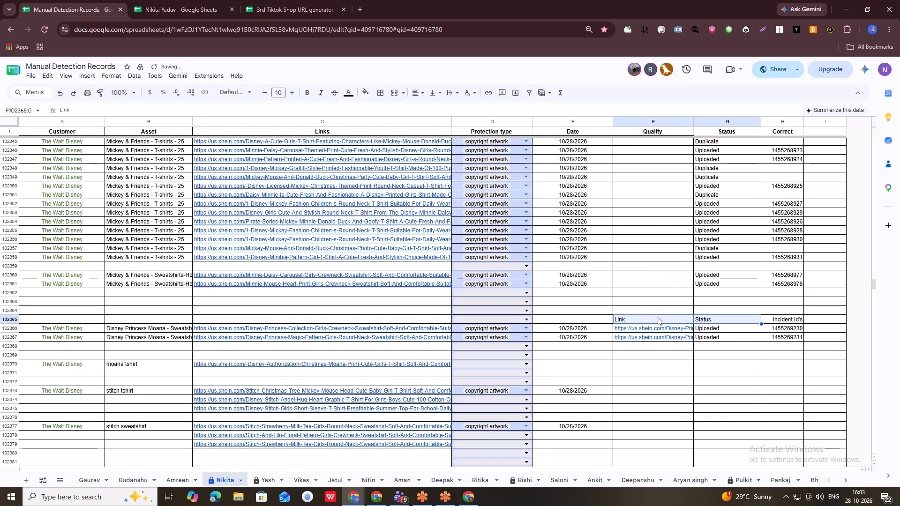
{"action": "key", "text": "shift+Right"}
{"action": "key", "text": "Delete"}
{"action": "key", "text": "Down"}
{"action": "key", "text": "ctrl+shift+Down"}
{"action": "key", "text": "Delete"}
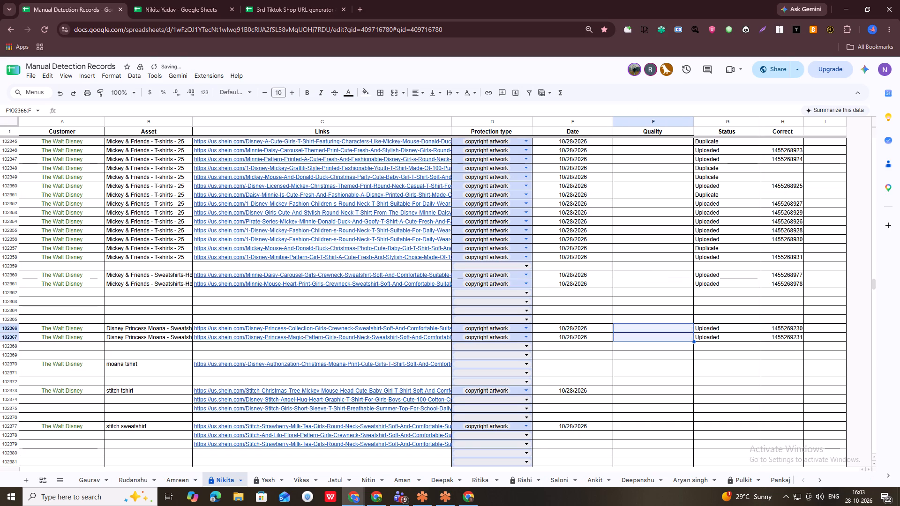
Copy the protection type and date from row 102367 into D102370:E102370 for the moana tshirt link.
{"action": "key", "text": "Right"}
{"action": "key", "text": "ctrl+Down"}
{"action": "key", "text": "Left"}
{"action": "key", "text": "Left"}
{"action": "key", "text": "Left"}
{"action": "key", "text": "Left"}
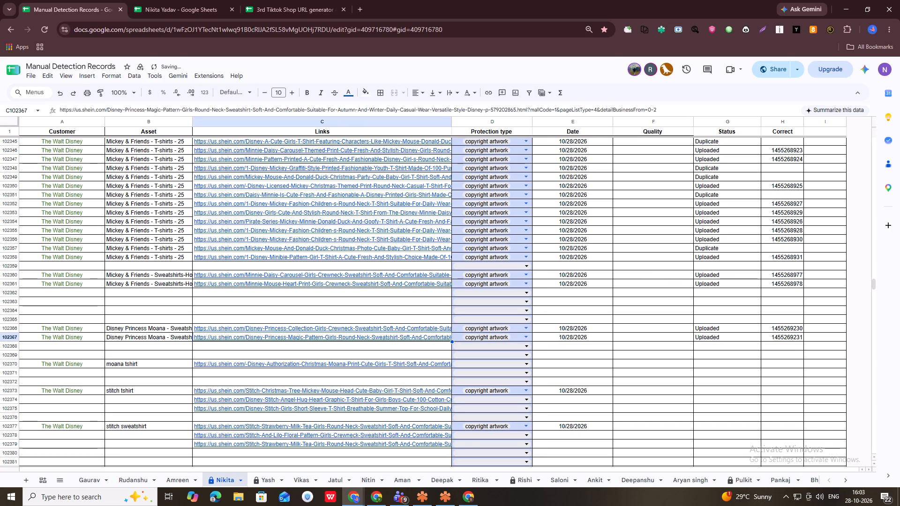
{"action": "key", "text": "Right"}
{"action": "key", "text": "shift+Right"}
{"action": "key", "text": "ctrl+c"}
{"action": "key", "text": "Down"}
{"action": "key", "text": "Down"}
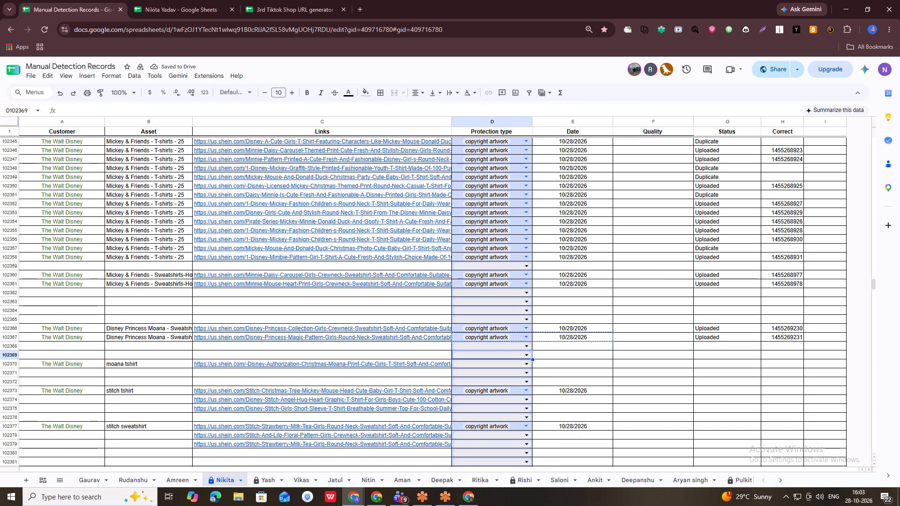
{"action": "key", "text": "Down"}
{"action": "key", "text": "ctrl+v"}
Upload the C102370 link to Red Points as an incident under the asset Disney Princess Moana - T-shirts - 25.
{"action": "key", "text": "Left"}
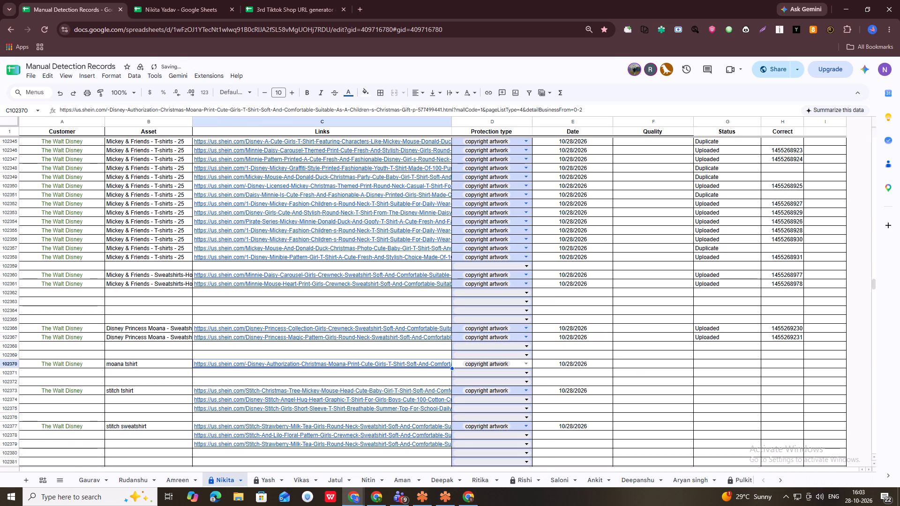
{"action": "key", "text": "ctrl+c"}
{"action": "key", "text": "alt+Tab"}
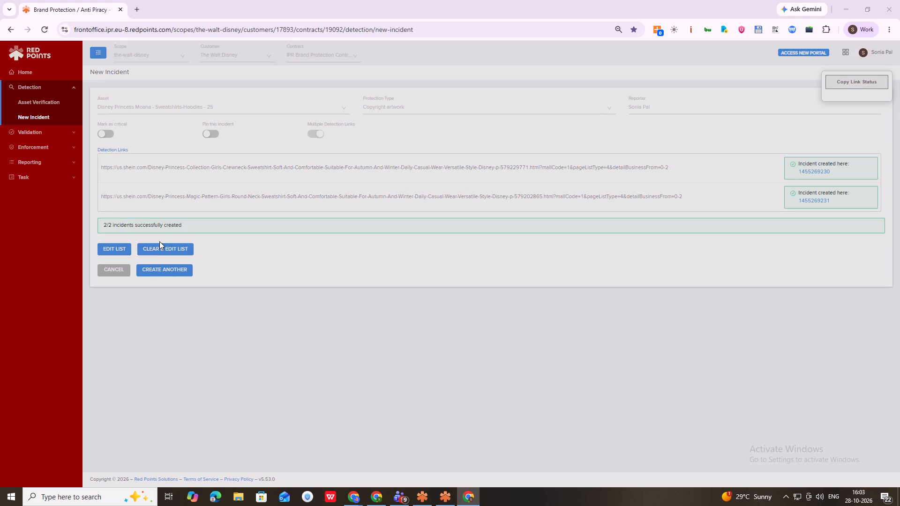
{"action": "left_click", "coordinate": [161, 240]}
{"action": "left_click", "coordinate": [159, 251]}
{"action": "left_click", "coordinate": [187, 107]}
{"action": "scroll", "coordinate": [189, 165], "scroll_direction": "down", "scroll_amount": 1}
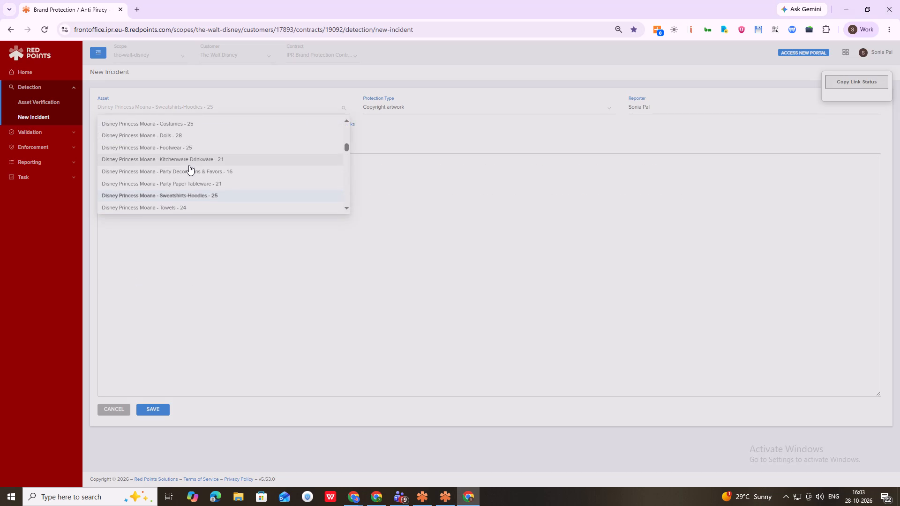
{"action": "left_click", "coordinate": [177, 183]}
{"action": "left_click", "coordinate": [294, 231]}
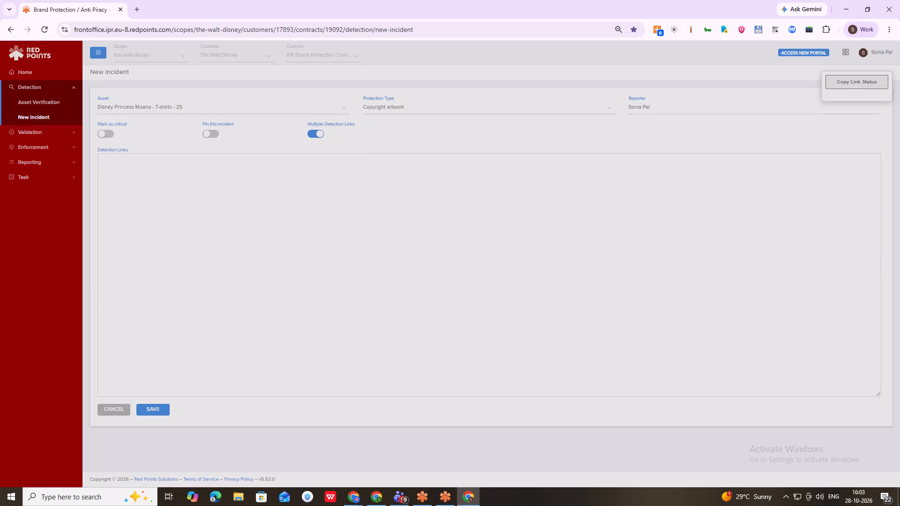
{"action": "key", "text": "ctrl+v"}
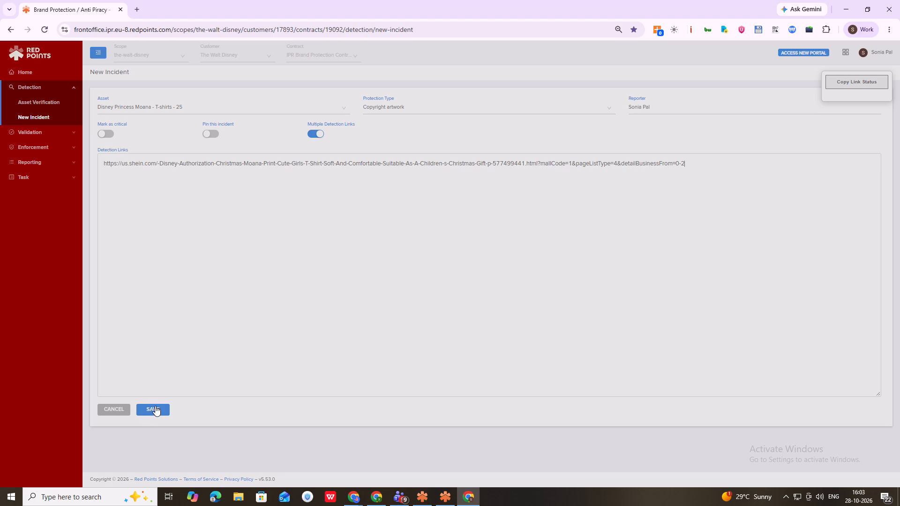
{"action": "left_click", "coordinate": [155, 406]}
Copy the asset name Disney Princess Moana - T-shirts - 25 from Red Points into B102370 of Manual Detection Records.
{"action": "key", "text": "alt+Tab"}
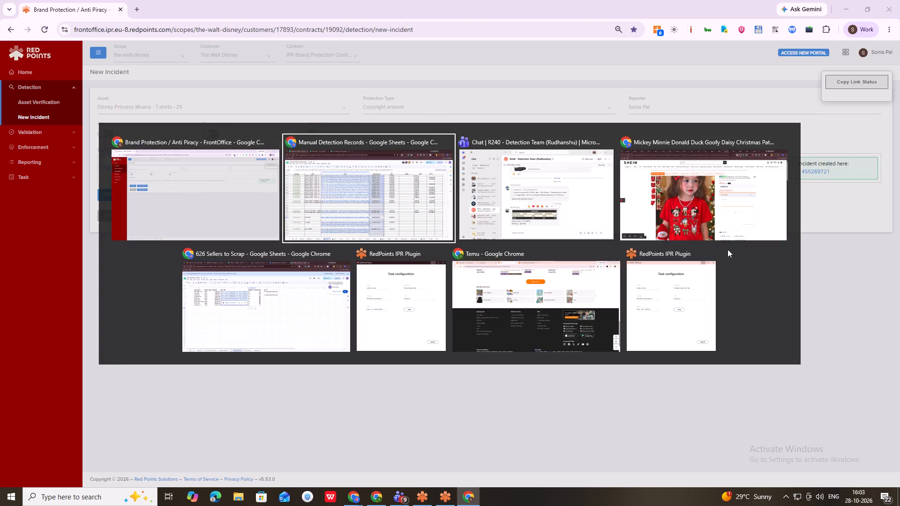
{"action": "key", "text": "alt+Tab"}
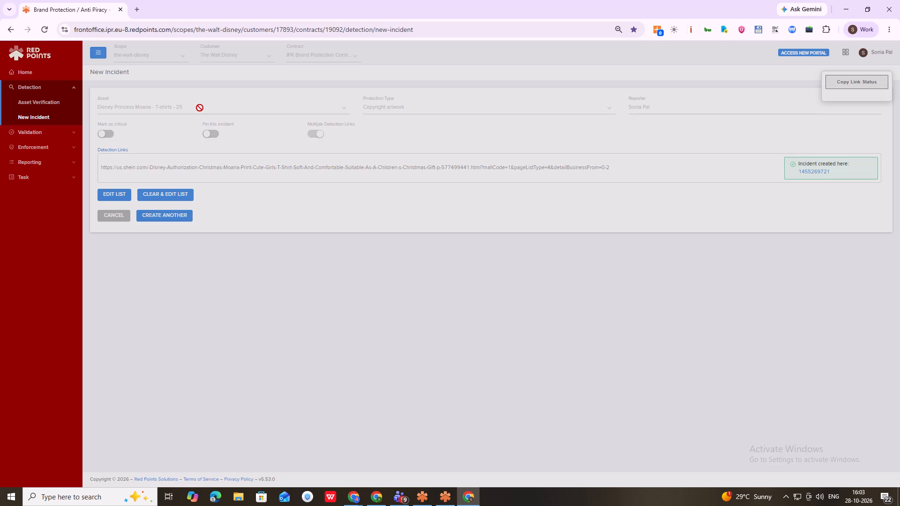
{"action": "left_click", "coordinate": [200, 108], "text": "alt"}
{"action": "key", "text": "alt+Tab"}
{"action": "left_click", "coordinate": [163, 363]}
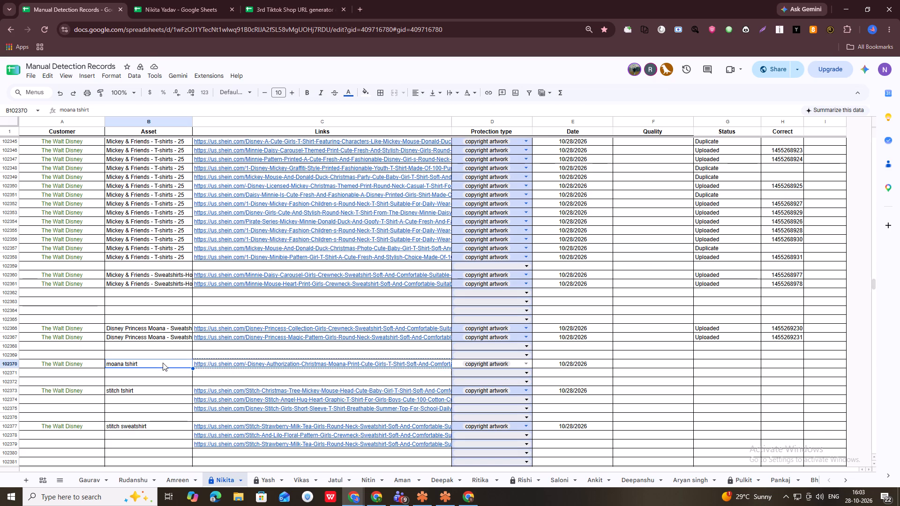
{"action": "key", "text": "ctrl+v"}
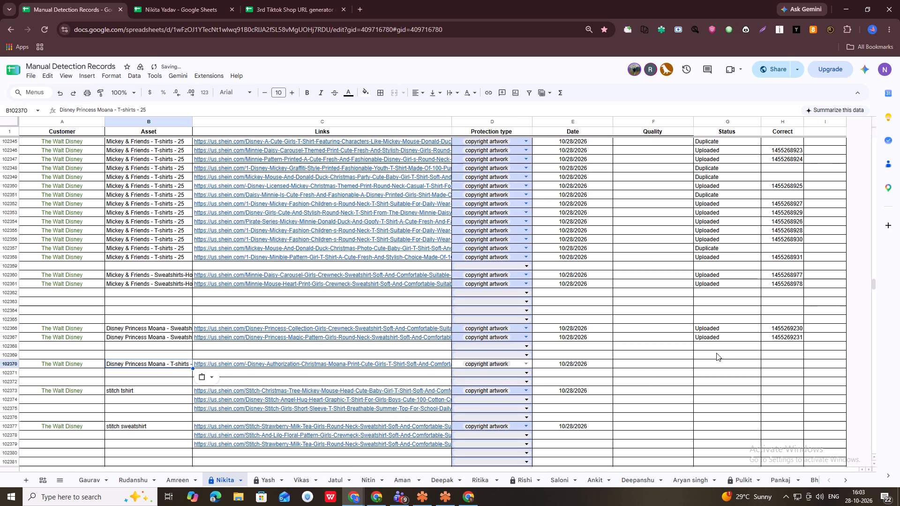
Copy the Uploaded status from the Moana sweatshirt rows into G102370.
{"action": "left_click", "coordinate": [714, 332]}
{"action": "key", "text": "ctrl+c"}
{"action": "left_click", "coordinate": [711, 361]}
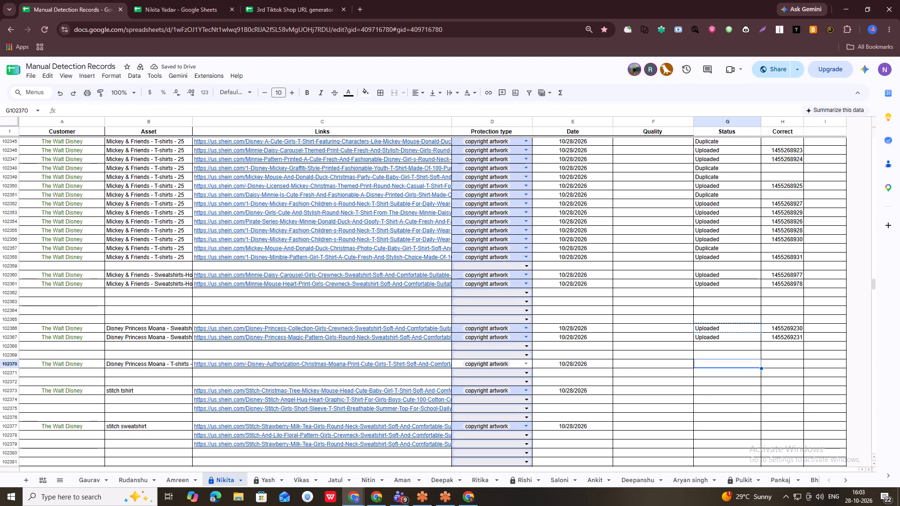
{"action": "key", "text": "ctrl+v"}
Copy the incident ID of the moana tshirt upload from Red Points into H102370.
{"action": "left_click", "coordinate": [783, 357]}
{"action": "left_click", "coordinate": [784, 362]}
{"action": "key", "text": "alt+Tab"}
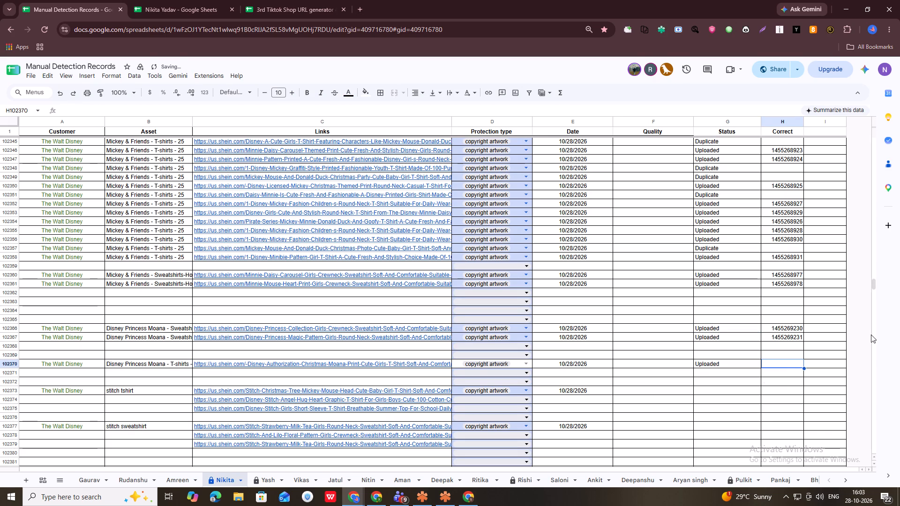
{"action": "left_click_drag", "start_coordinate": [793, 171], "coordinate": [872, 175]}
{"action": "key", "text": "ctrl+c"}
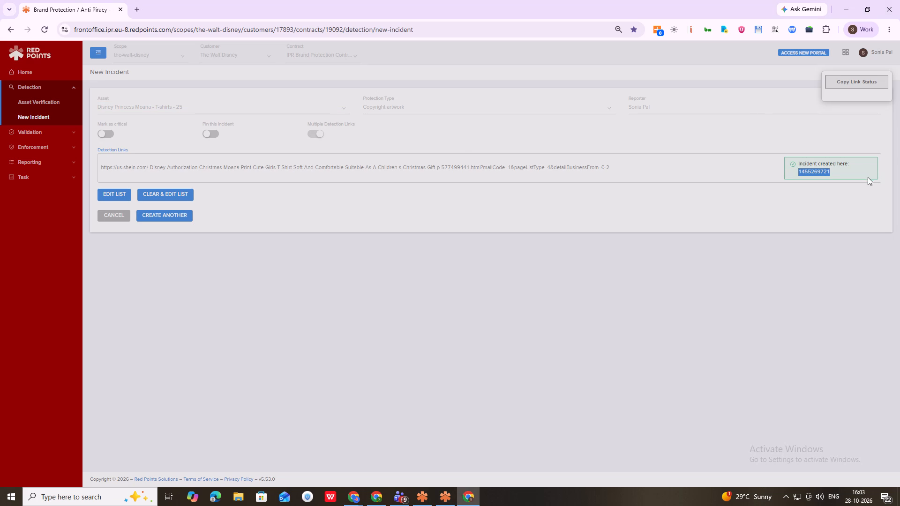
{"action": "key", "text": "alt+Tab"}
{"action": "key", "text": "ctrl+v"}
Copy the three stitch tshirt links in C102373:C102375.
{"action": "scroll", "coordinate": [655, 340], "scroll_direction": "down", "scroll_amount": 2}
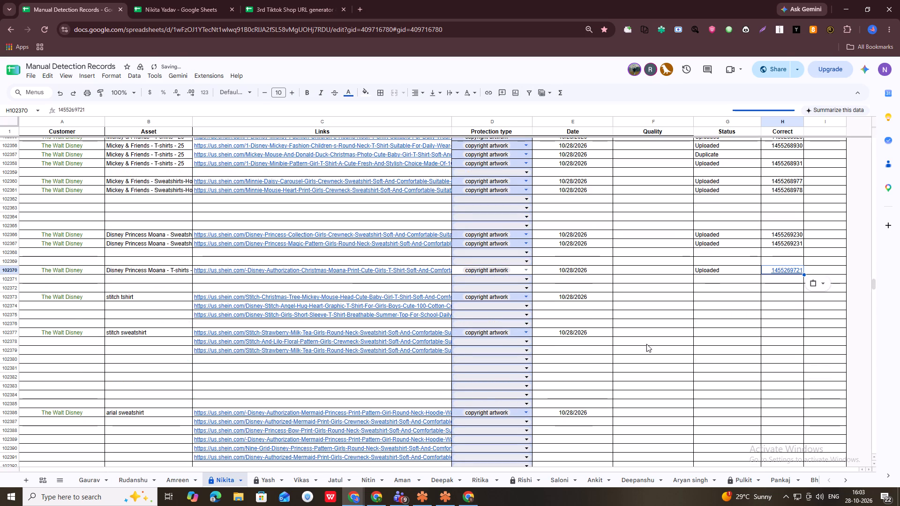
{"action": "left_click_drag", "start_coordinate": [414, 295], "coordinate": [415, 315]}
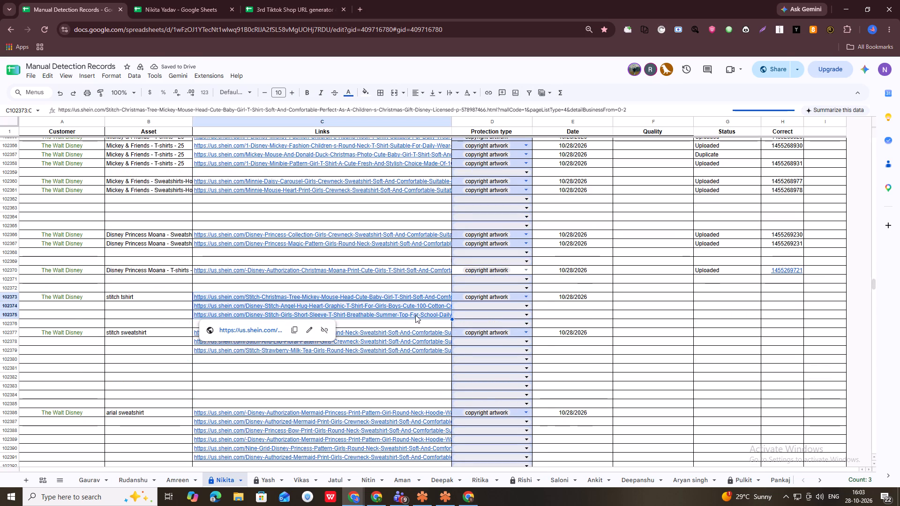
{"action": "key", "text": "ctrl+c"}
Clear the submitted link list in the Red Points New Incident form and set the asset to Lilo & Stitch - T-shirts - 25.
{"action": "key", "text": "alt+Tab"}
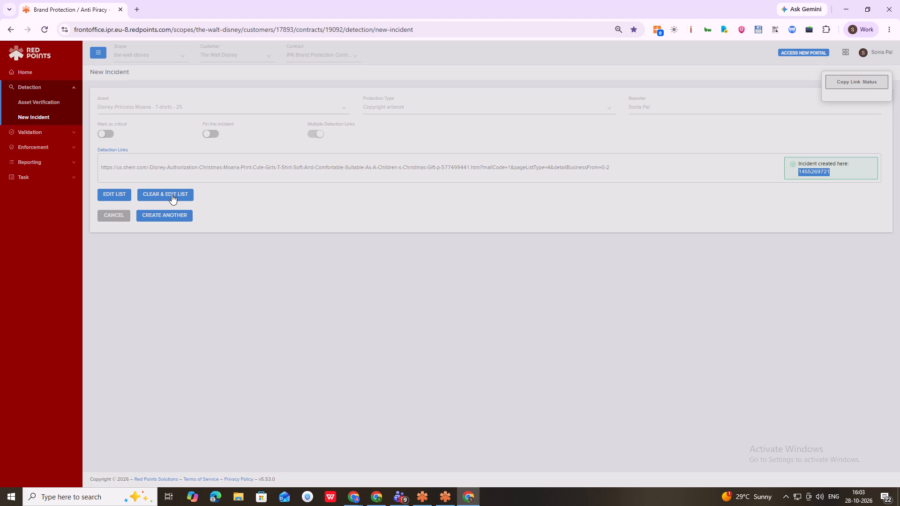
{"action": "left_click", "coordinate": [172, 194]}
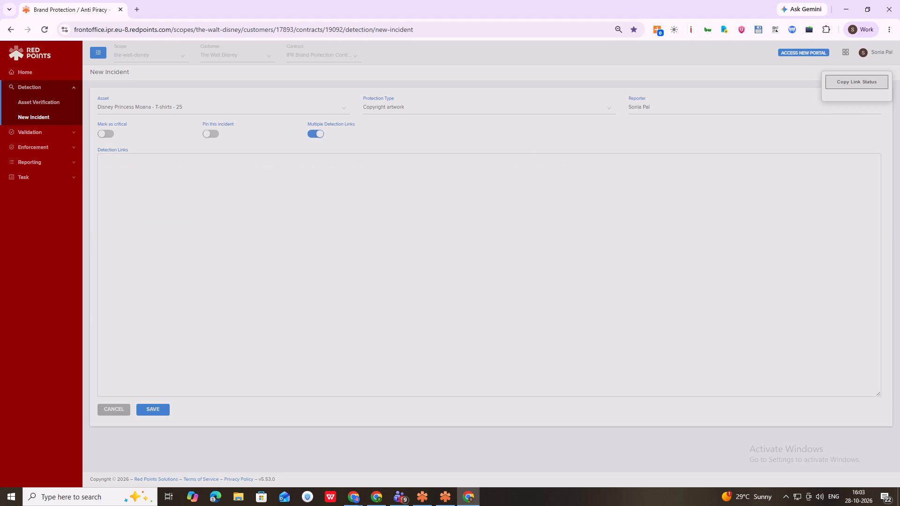
{"action": "key", "text": "alt+Tab"}
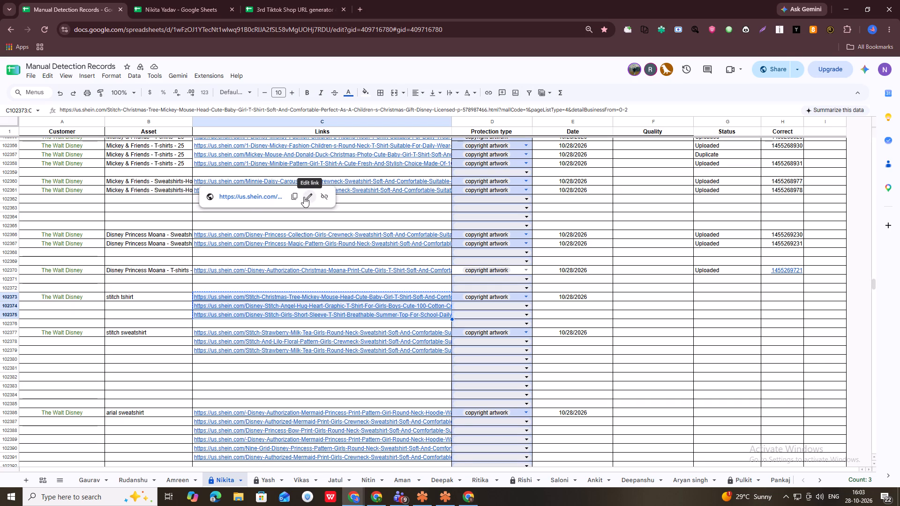
{"action": "key", "text": "alt+Tab"}
{"action": "left_click", "coordinate": [204, 111]}
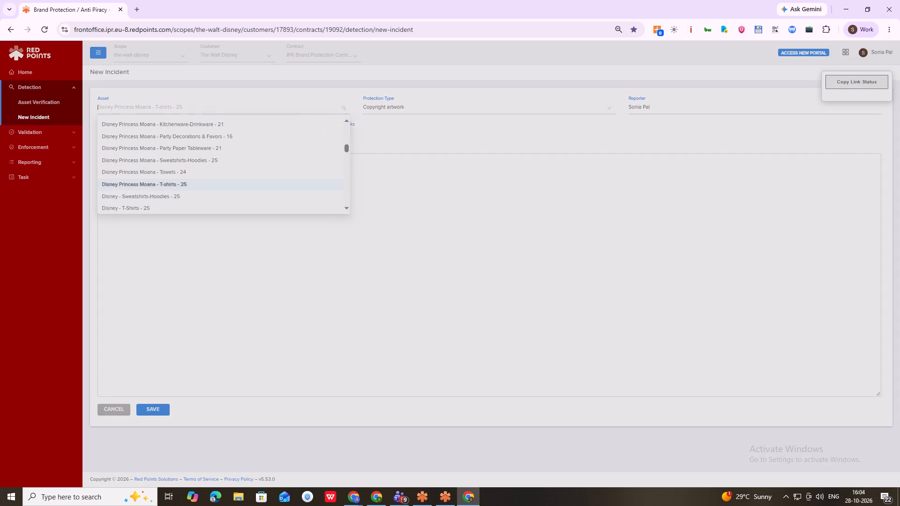
{"action": "type", "text": "lilo"}
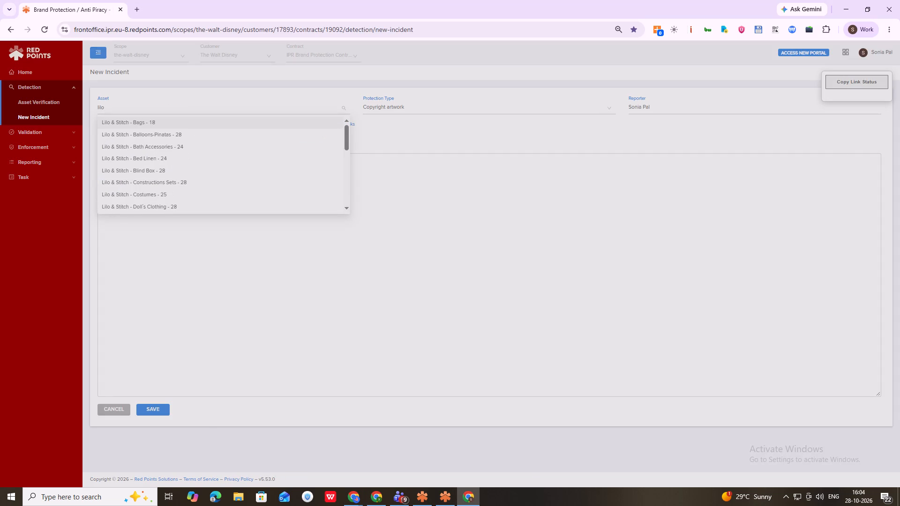
{"action": "key", "text": "alt+Tab"}
{"action": "key", "text": "alt+Tab"}
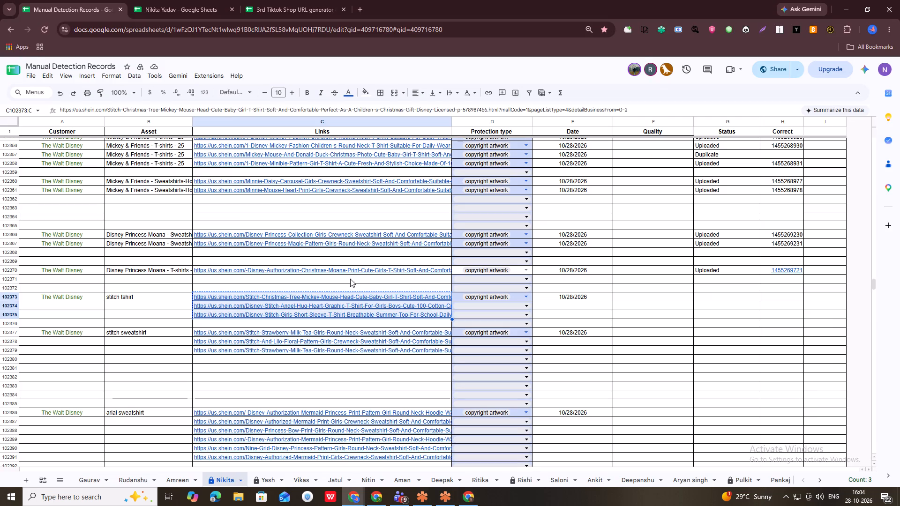
{"action": "left_click", "coordinate": [210, 102]}
{"action": "type", "text": "lilo"}
{"action": "scroll", "coordinate": [167, 174], "scroll_direction": "down", "scroll_amount": 3}
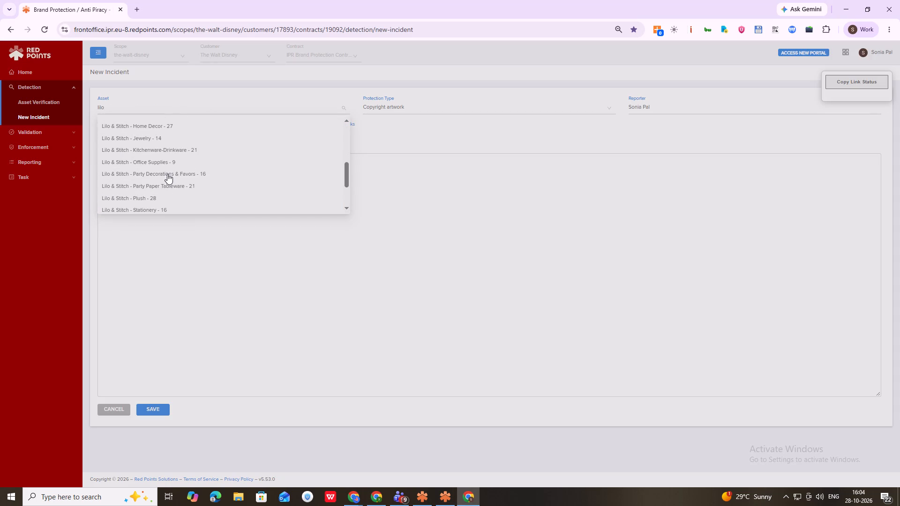
{"action": "scroll", "coordinate": [188, 185], "scroll_direction": "down", "scroll_amount": 2}
{"action": "left_click", "coordinate": [150, 193]}
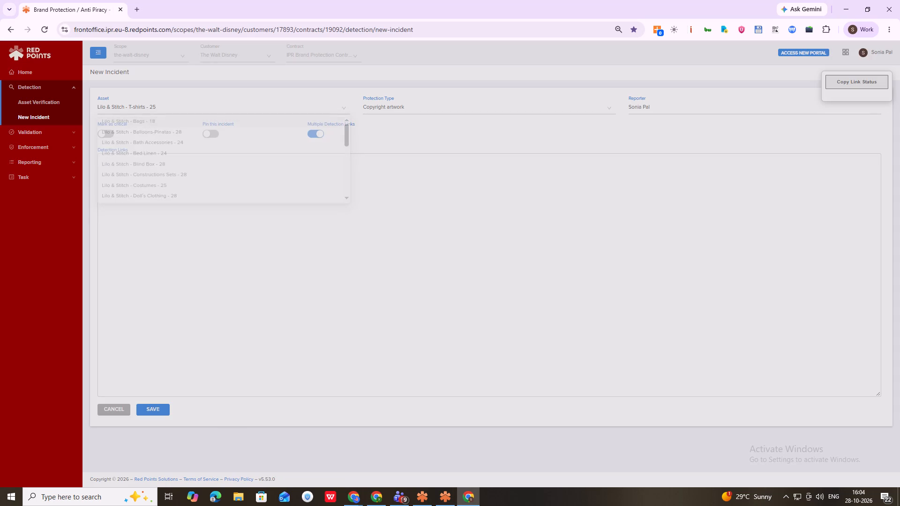
Paste the three stitch tshirt links as detection links and save the incidents.
{"action": "left_click", "coordinate": [397, 200]}
{"action": "key", "text": "ctrl+v"}
{"action": "key", "text": "alt+Tab"}
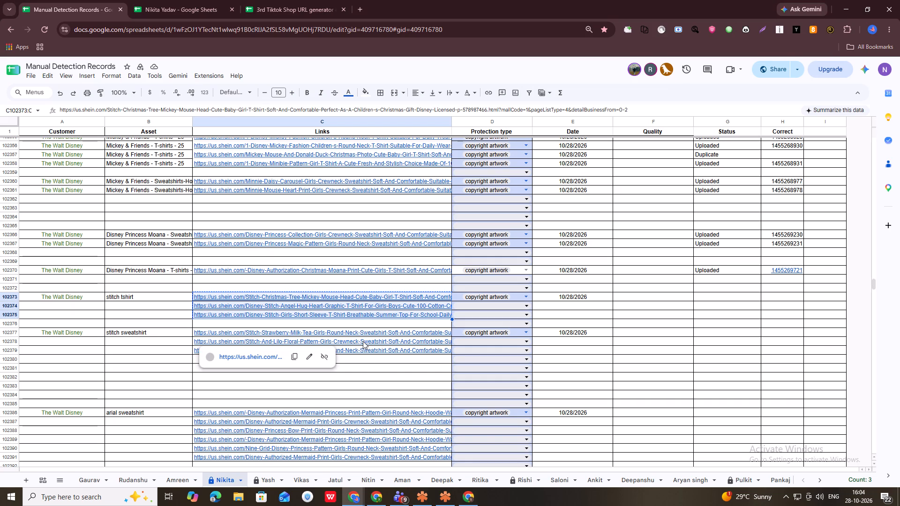
{"action": "key", "text": "alt+Tab"}
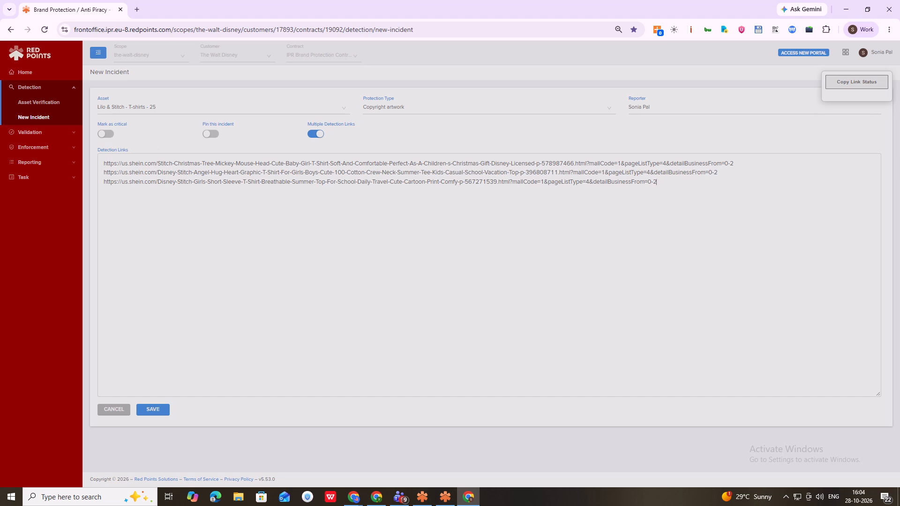
{"action": "left_click", "coordinate": [155, 407]}
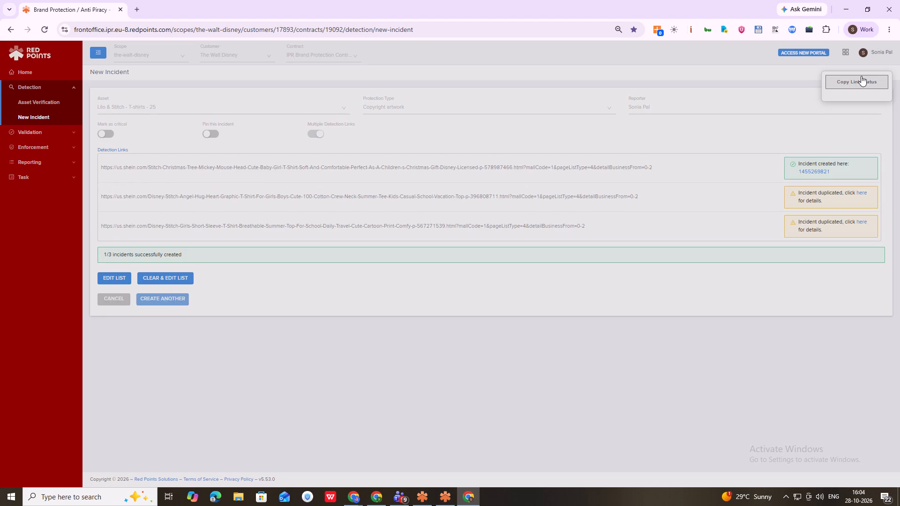
Copy the link status of the stitch tshirt upload and paste it into Manual Detection Records starting at F102372.
{"action": "left_click", "coordinate": [845, 84]}
{"action": "key", "text": "alt+Tab"}
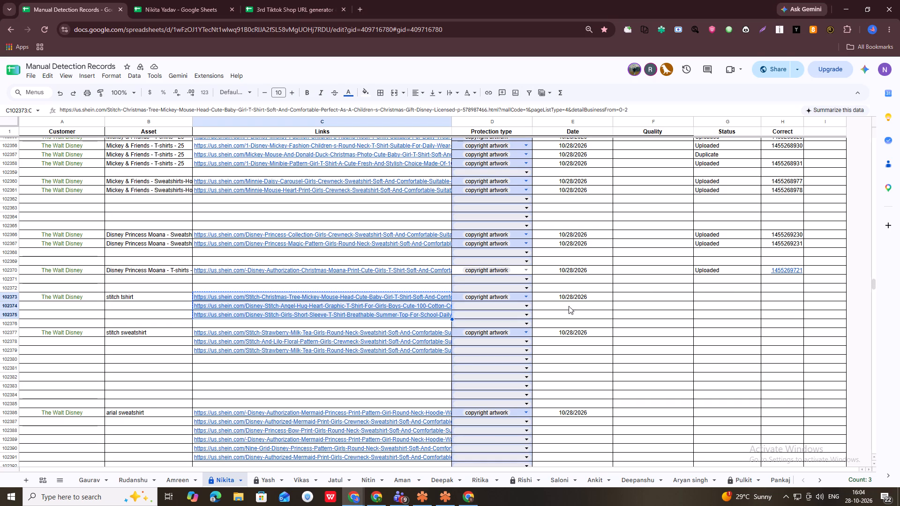
{"action": "left_click", "coordinate": [649, 289]}
{"action": "key", "text": "ctrl+v"}
Clear the pasted header labels in F102372:H102372 and the pasted links in F102373:F102375.
{"action": "key", "text": "Left"}
{"action": "key", "text": "Right"}
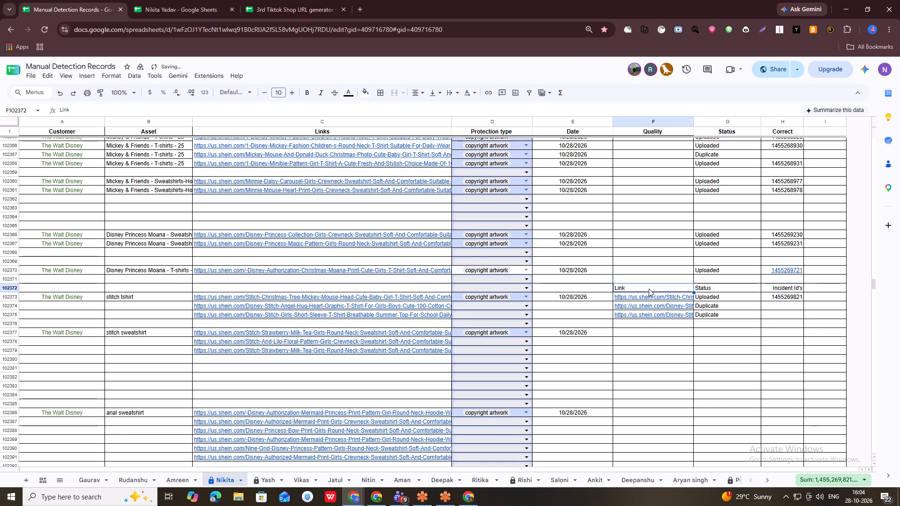
{"action": "key", "text": "shift+Right"}
{"action": "key", "text": "shift+Right"}
{"action": "key", "text": "Delete"}
{"action": "key", "text": "Down"}
{"action": "key", "text": "ctrl+shift+Down"}
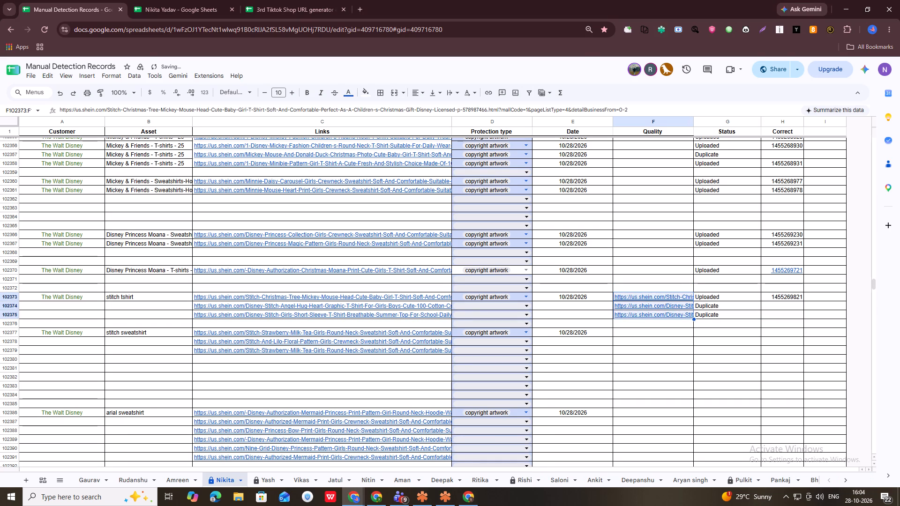
{"action": "key", "text": "Delete"}
Fill the copyright artwork protection type and the 10/28/2026 date down from row 102373 through row 102375.
{"action": "key", "text": "Left"}
{"action": "key", "text": "Left"}
{"action": "key", "text": "Down"}
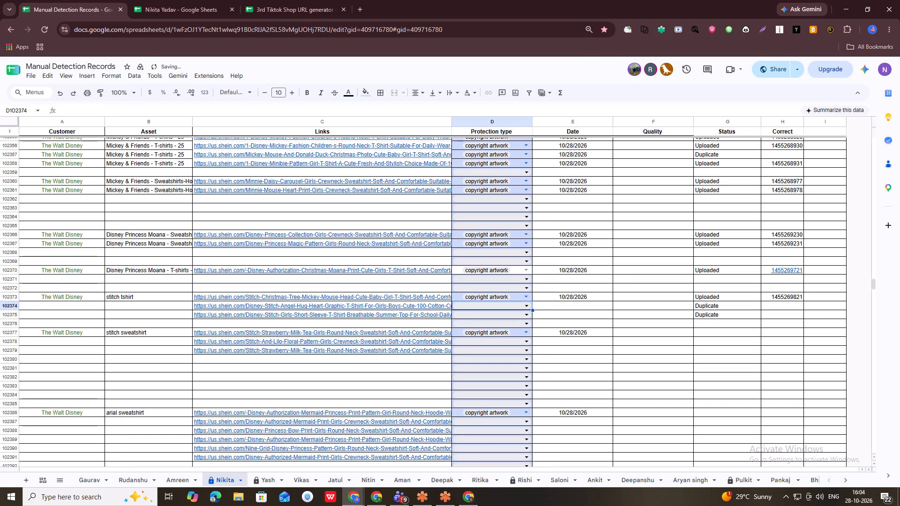
{"action": "key", "text": "Down"}
{"action": "key", "text": "shift+Right"}
{"action": "key", "text": "ctrl+shift+Up"}
{"action": "key", "text": "ctrl+d"}
Copy the asset name Lilo & Stitch - T-shirts - 25 from Red Points into B102373 and fill customer and asset down to row 102375.
{"action": "key", "text": "Left"}
{"action": "key", "text": "Left"}
{"action": "key", "text": "Left"}
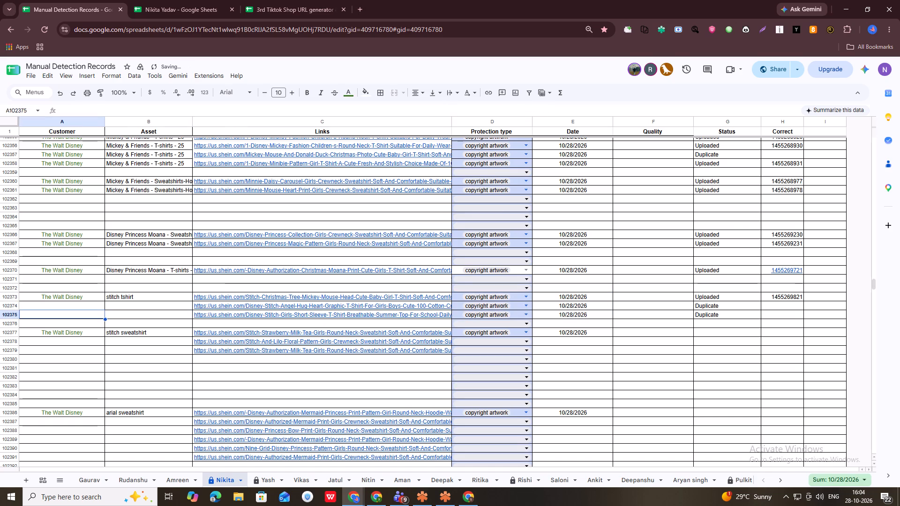
{"action": "key", "text": "alt+Tab"}
{"action": "left_click", "coordinate": [134, 114], "text": "alt"}
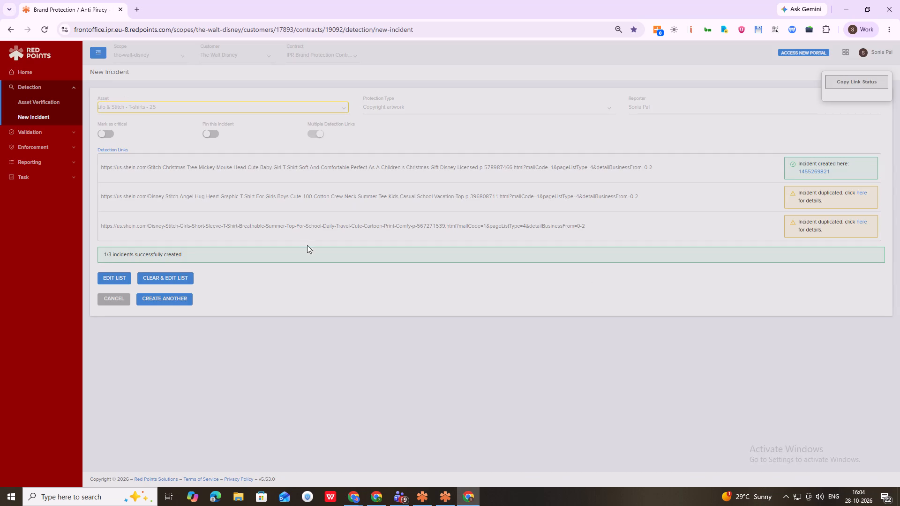
{"action": "key", "text": "alt+Tab"}
{"action": "left_click", "coordinate": [127, 297]}
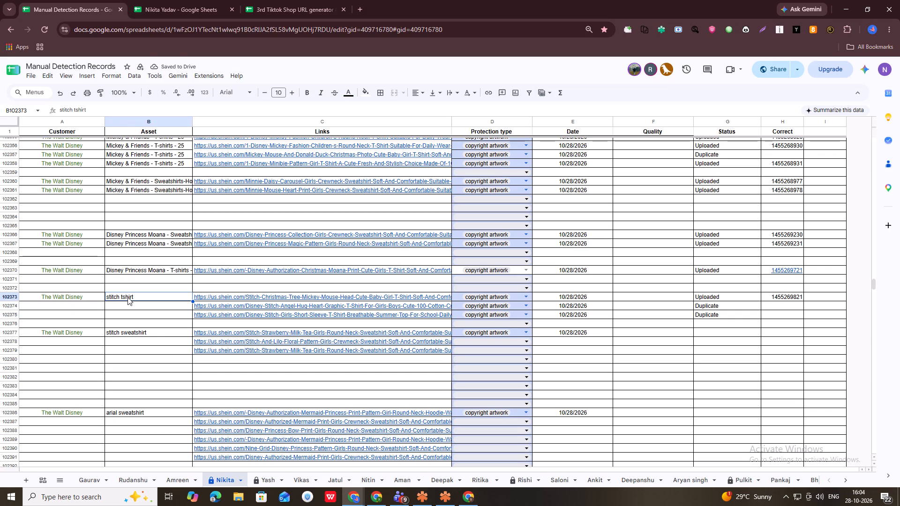
{"action": "key", "text": "ctrl+v"}
{"action": "key", "text": "shift+Left"}
{"action": "key", "text": "shift+Down"}
{"action": "key", "text": "shift+Down"}
{"action": "key", "text": "ctrl+d"}
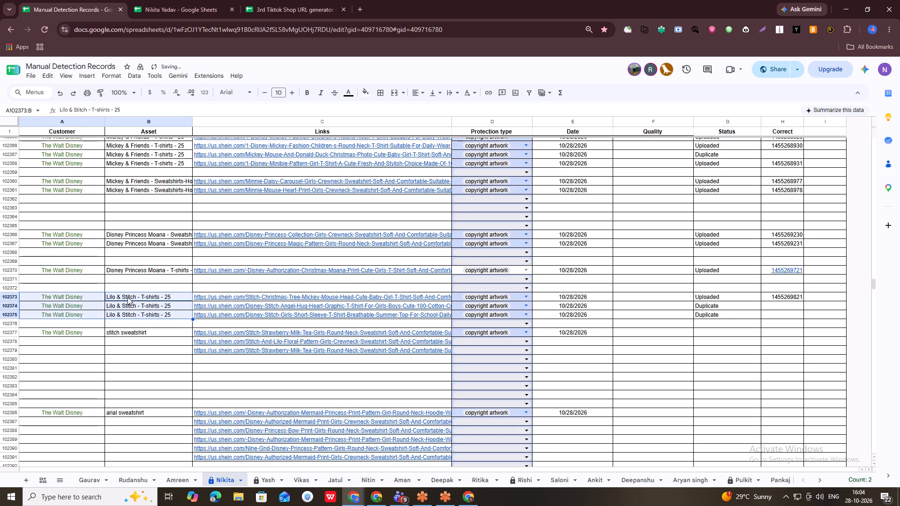
Copy the three stitch sweatshirt links in C102377:C102379.
{"action": "key", "text": "Right"}
{"action": "key", "text": "Right"}
{"action": "key", "text": "Left"}
{"action": "key", "text": "ctrl+Down"}
{"action": "key", "text": "ctrl+Down"}
{"action": "key", "text": "Left"}
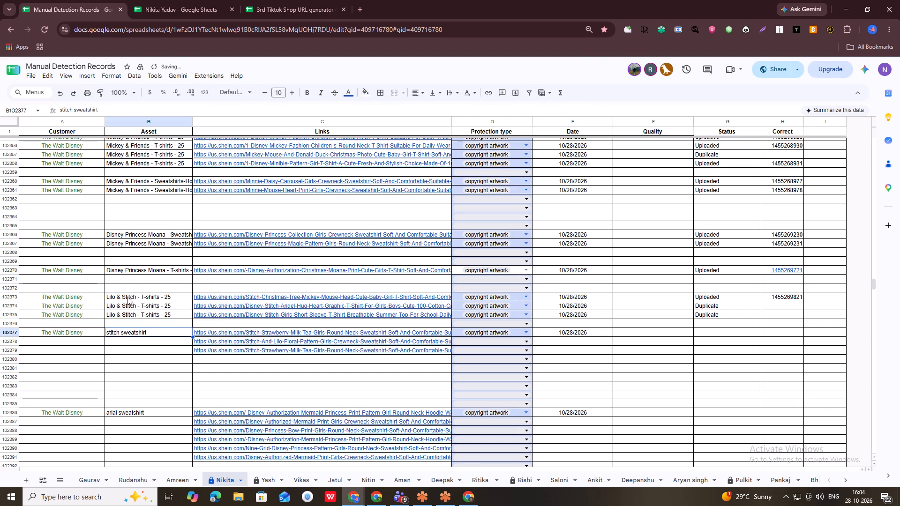
{"action": "key", "text": "Left"}
{"action": "key", "text": "Right"}
{"action": "key", "text": "Right"}
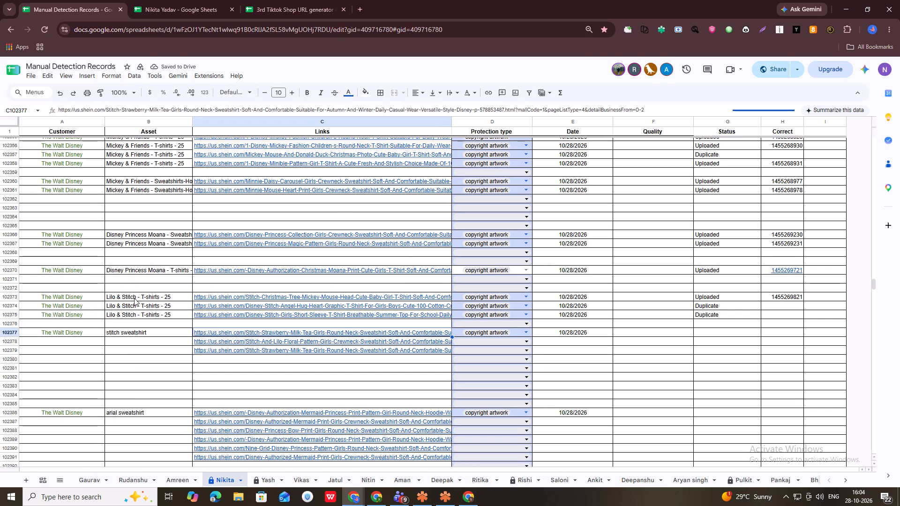
{"action": "scroll", "coordinate": [193, 326], "scroll_direction": "down", "scroll_amount": 6}
{"action": "scroll", "coordinate": [250, 321], "scroll_direction": "up", "scroll_amount": 5}
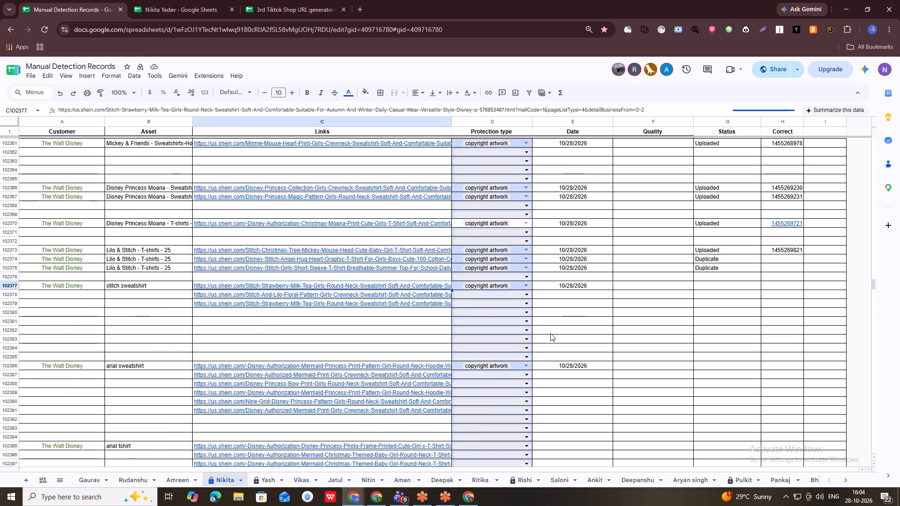
{"action": "key", "text": "shift+Down"}
{"action": "key", "text": "shift+Down"}
{"action": "key", "text": "ctrl+c"}
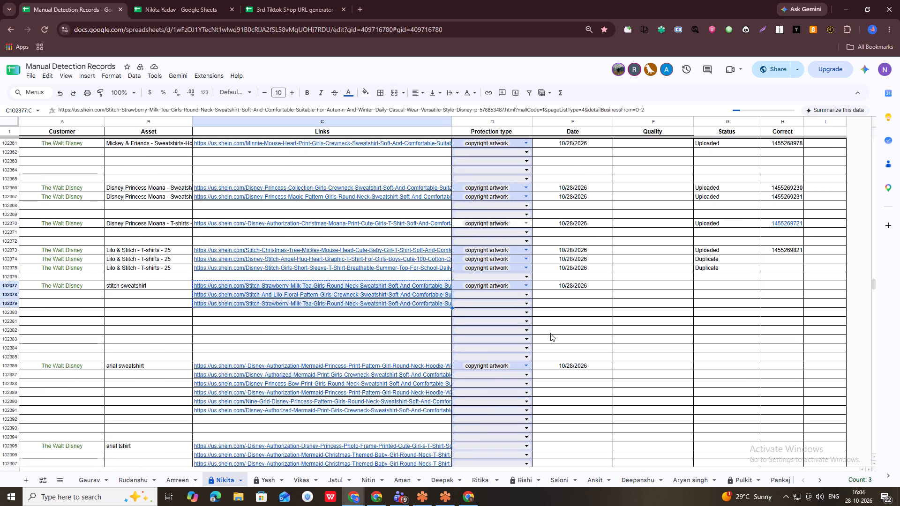
Clear the submitted link list in Red Points and set the asset to Lilo & Stitch - Sweatshirts-Hoodies - 25.
{"action": "key", "text": "alt+Tab"}
{"action": "left_click", "coordinate": [160, 274]}
{"action": "right_click", "coordinate": [160, 274]}
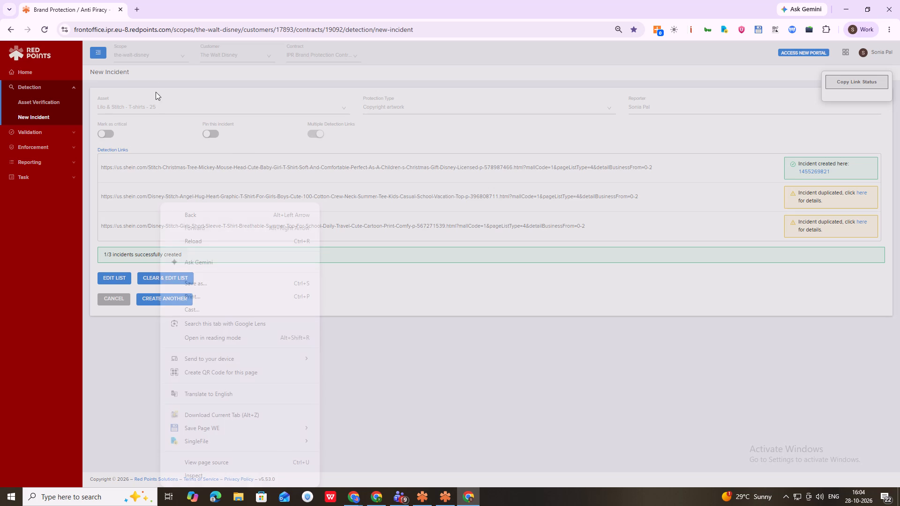
{"action": "left_click", "coordinate": [146, 275]}
{"action": "left_click", "coordinate": [165, 100]}
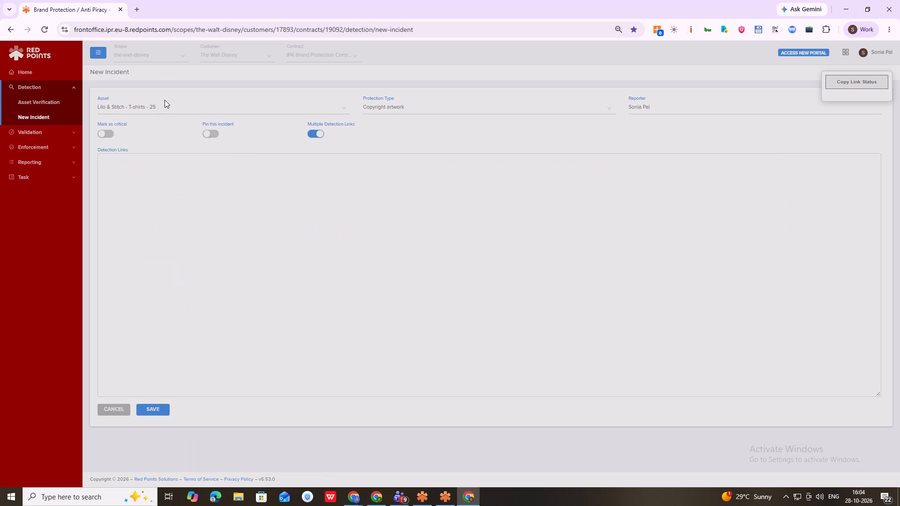
{"action": "left_click", "coordinate": [165, 109]}
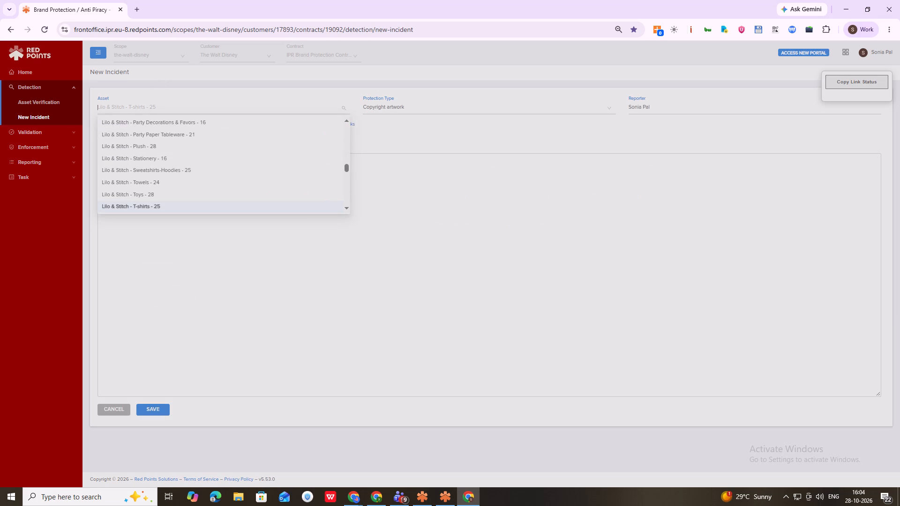
{"action": "left_click", "coordinate": [149, 172]}
Paste the three stitch sweatshirt links as detection links and save the incidents.
{"action": "left_click", "coordinate": [426, 220]}
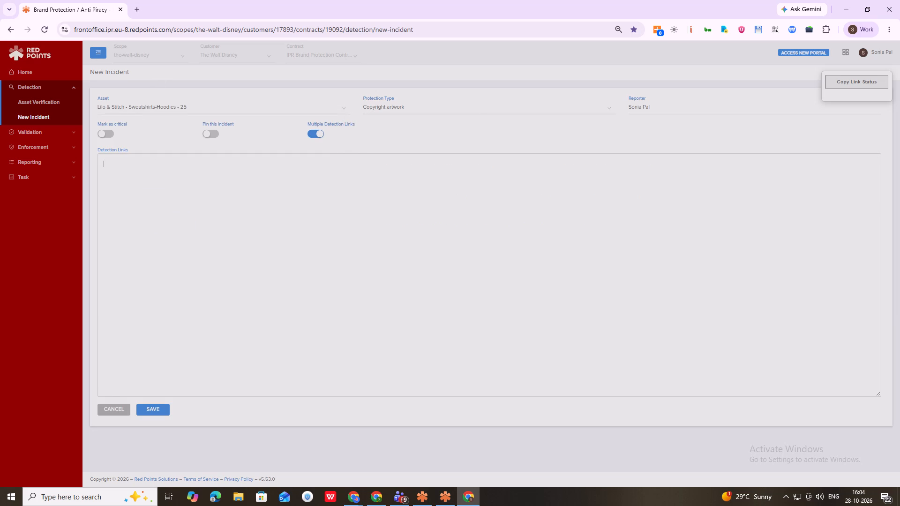
{"action": "key", "text": "alt+Tab"}
{"action": "key", "text": "alt+Tab"}
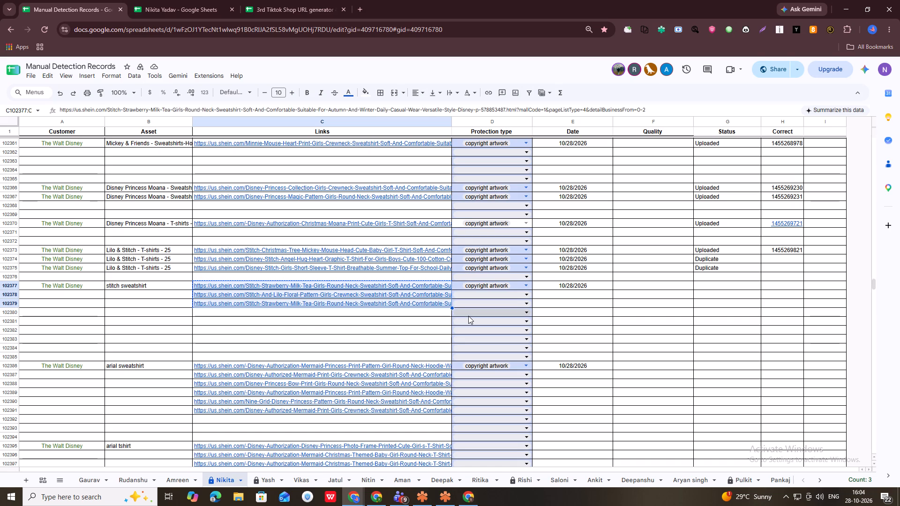
{"action": "key", "text": "ctrl+v"}
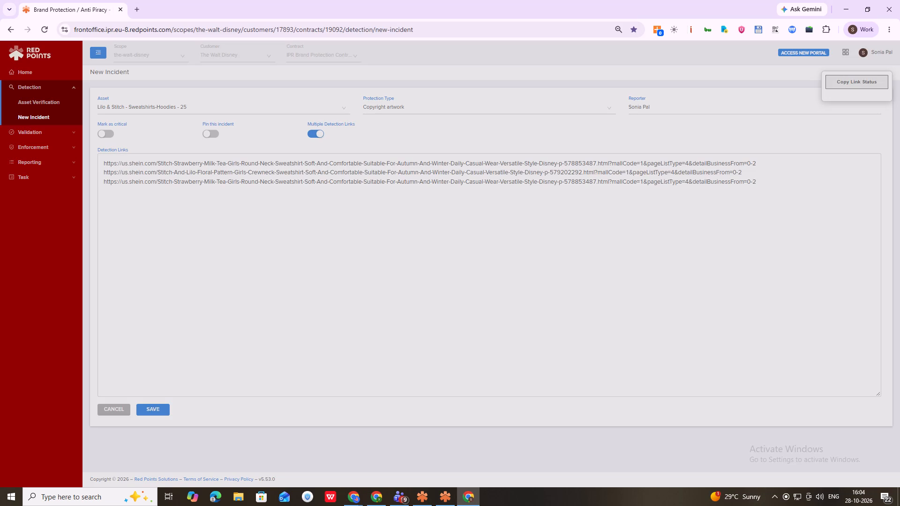
{"action": "left_click", "coordinate": [158, 411]}
Copy the link status of the stitch sweatshirt upload and paste it into Manual Detection Records starting at F102376.
{"action": "left_click", "coordinate": [858, 85]}
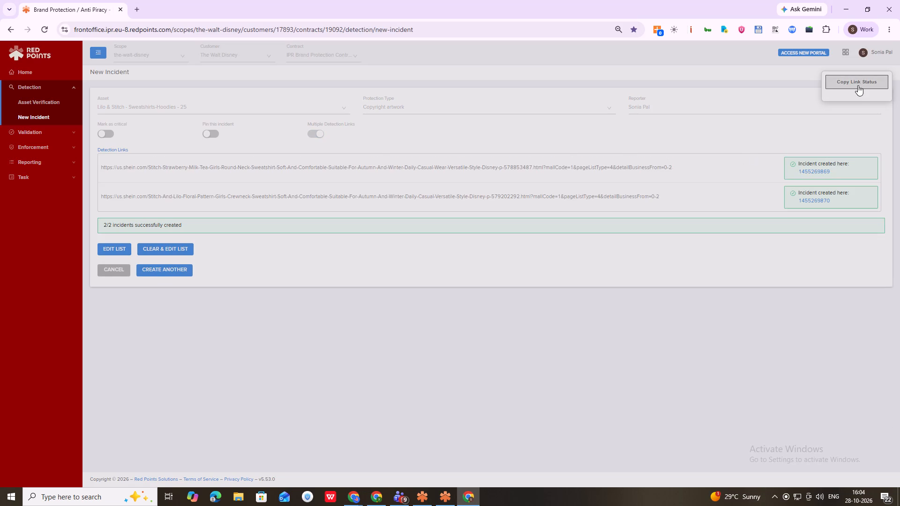
{"action": "key", "text": "alt+Tab"}
{"action": "key", "text": "alt+Tab"}
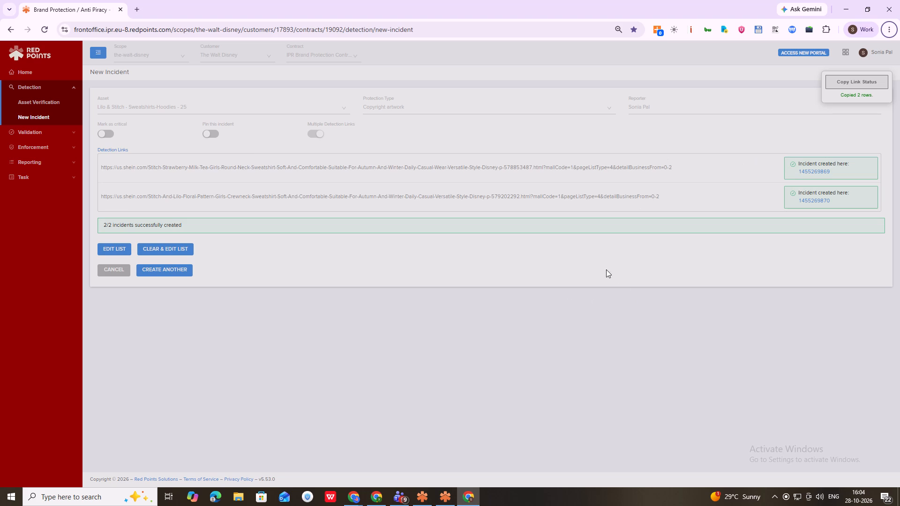
{"action": "key", "text": "alt+Tab"}
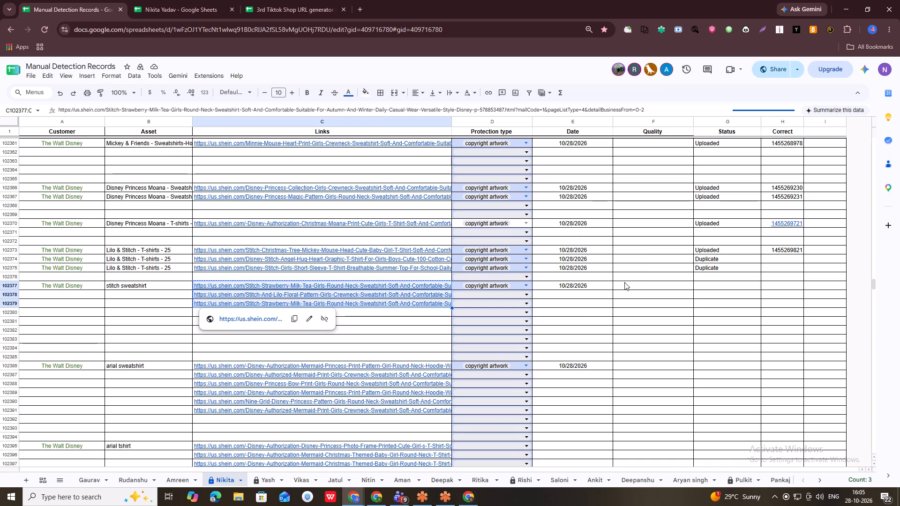
{"action": "left_click", "coordinate": [627, 277]}
{"action": "key", "text": "ctrl+v"}
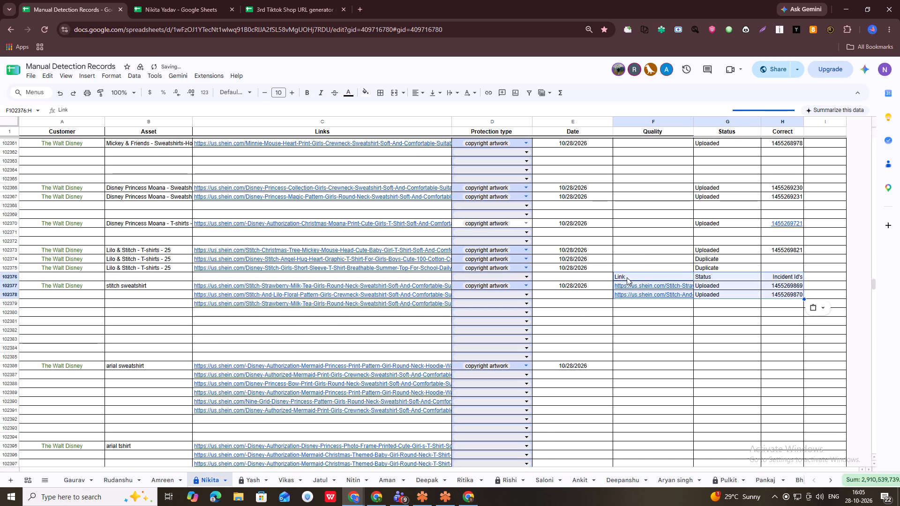
Clear the pasted header labels in F102376:H102376.
{"action": "key", "text": "Left"}
{"action": "key", "text": "Right"}
{"action": "key", "text": "shift+Right"}
{"action": "key", "text": "shift+Right"}
{"action": "key", "text": "Delete"}
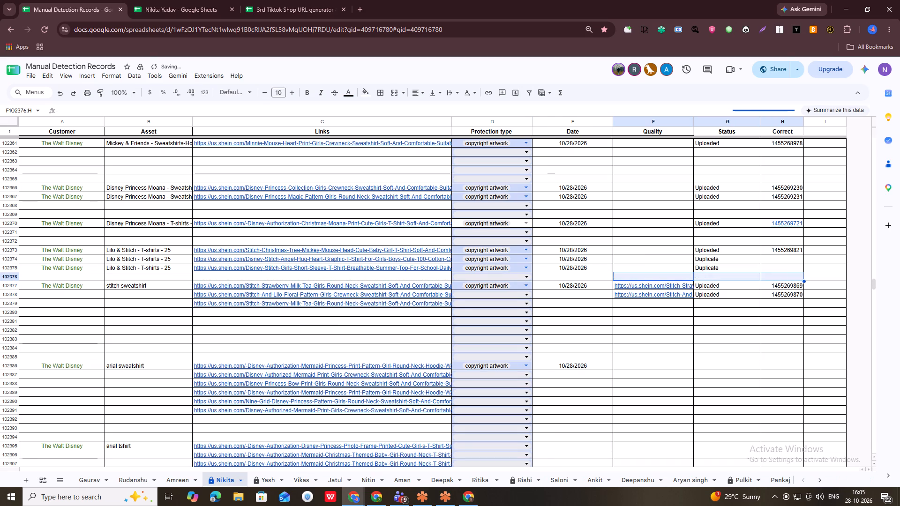
Clear the pasted links from the Quality cells F102377:F102378.
{"action": "key", "text": "Down"}
{"action": "key", "text": "shift+Down"}
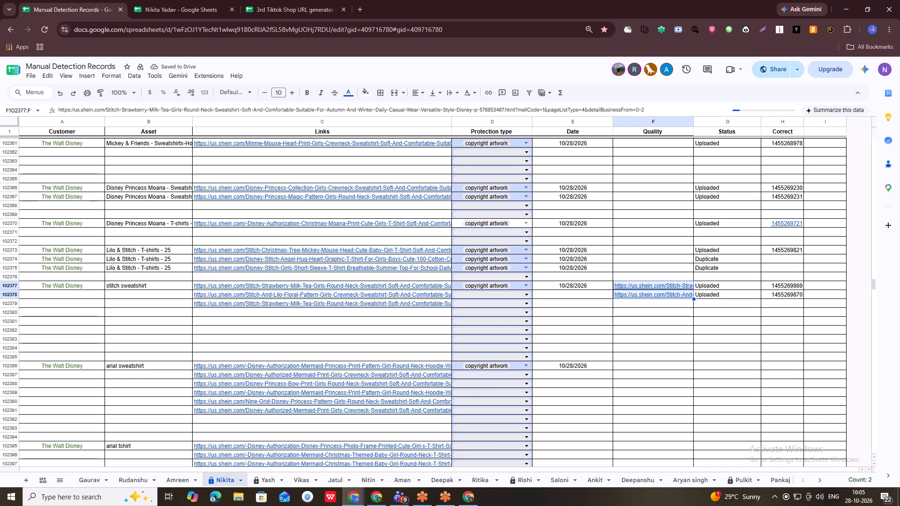
{"action": "key", "text": "Delete"}
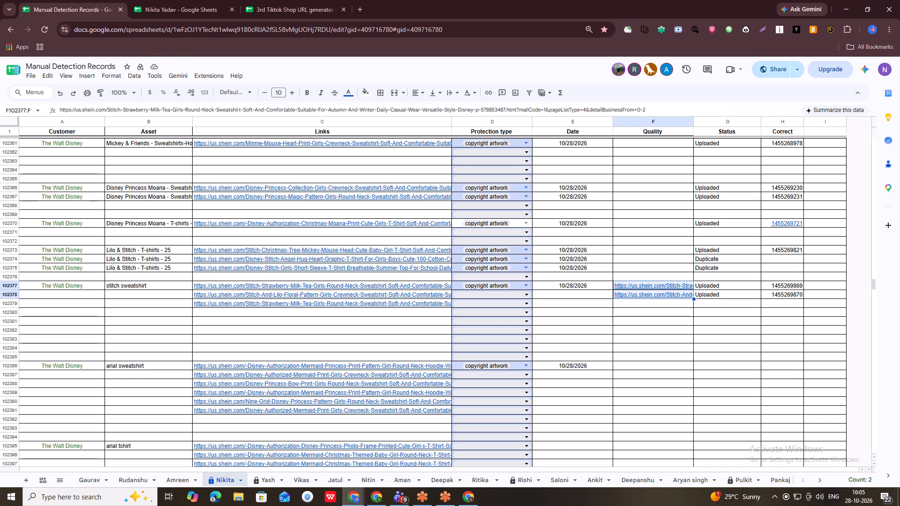
Remove duplicates from the stitch sweatshirt links in C102377:C102379.
{"action": "key", "text": "Left"}
{"action": "key", "text": "Left"}
{"action": "key", "text": "Left"}
{"action": "key", "text": "shift+Down"}
{"action": "key", "text": "shift+Down"}
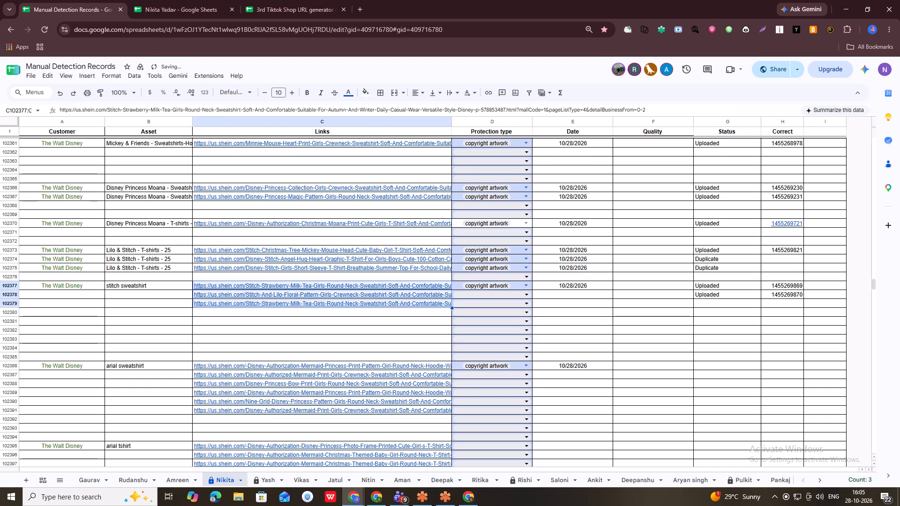
{"action": "left_click", "coordinate": [137, 75]}
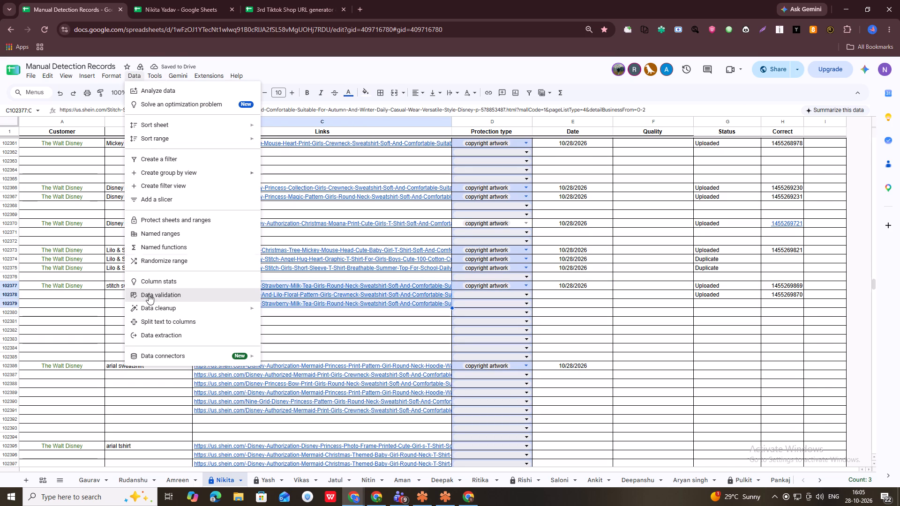
{"action": "left_click", "coordinate": [158, 310]}
{"action": "left_click", "coordinate": [301, 324]}
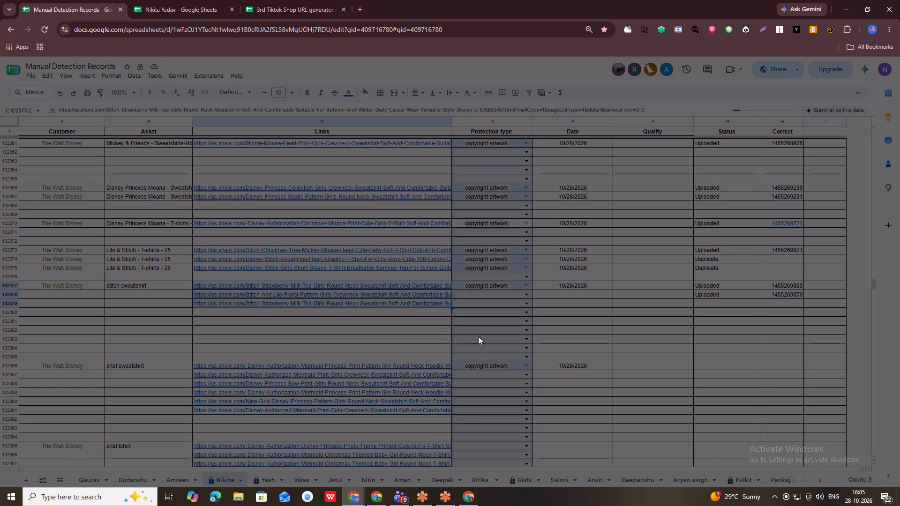
{"action": "left_click", "coordinate": [496, 329]}
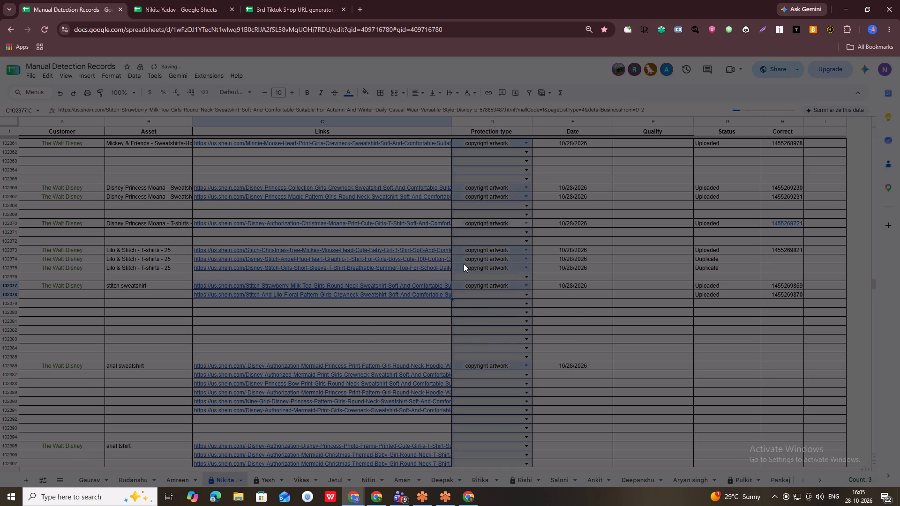
{"action": "left_click", "coordinate": [544, 303]}
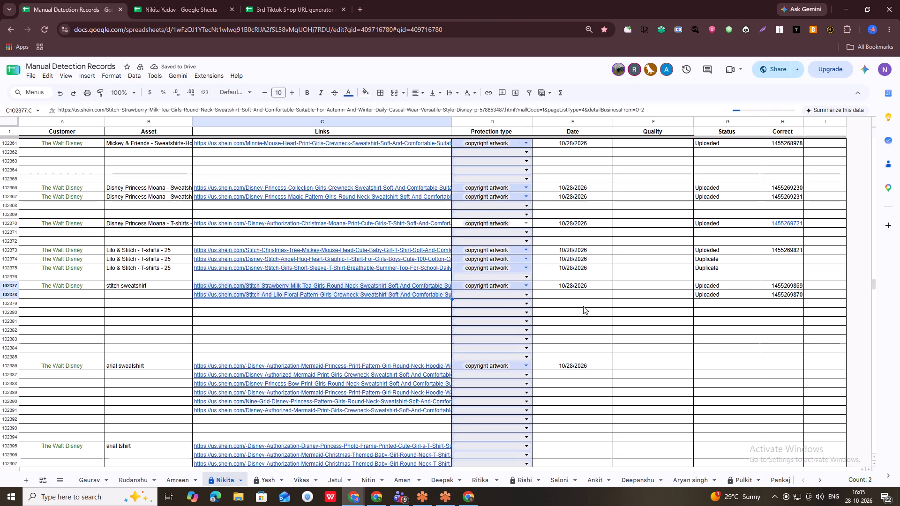
Fill the copyright artwork protection type and the 10/28/2026 date down to row 102378.
{"action": "left_click", "coordinate": [579, 294]}
{"action": "key", "text": "Left"}
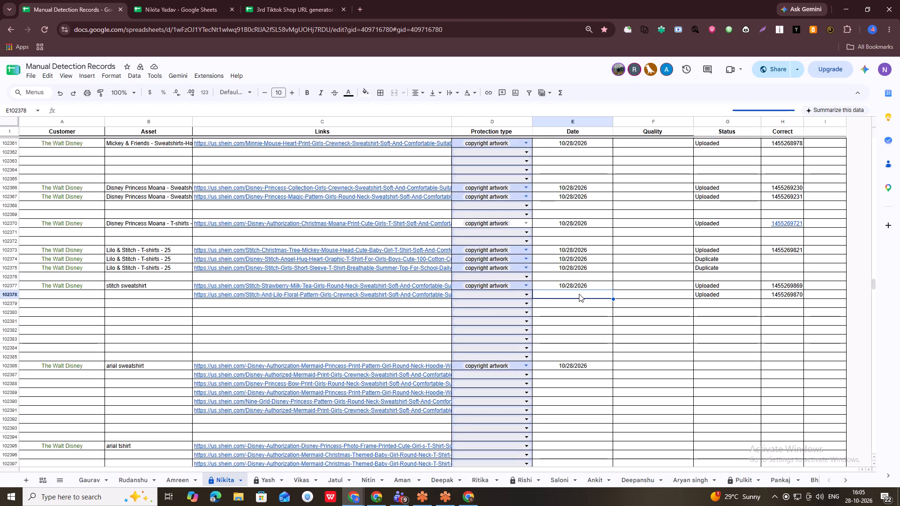
{"action": "key", "text": "shift+Right"}
{"action": "key", "text": "ctrl+d"}
Copy the Lilo & Stitch - Sweatshirts-Hoodies - 25 asset name from Red Points into B102377 and fill customer and asset down to row 102378.
{"action": "key", "text": "ctrl+Left"}
{"action": "key", "text": "ctrl+Left"}
{"action": "key", "text": "ctrl+Left"}
{"action": "key", "text": "ctrl+Left"}
{"action": "key", "text": "ctrl+Left"}
{"action": "key", "text": "ctrl+Left"}
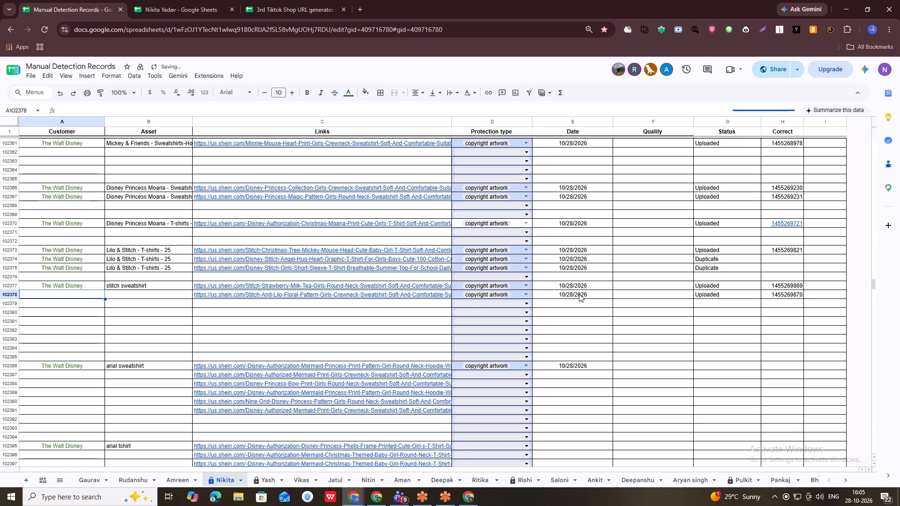
{"action": "key", "text": "alt+Tab"}
{"action": "left_click", "coordinate": [143, 110], "text": "alt"}
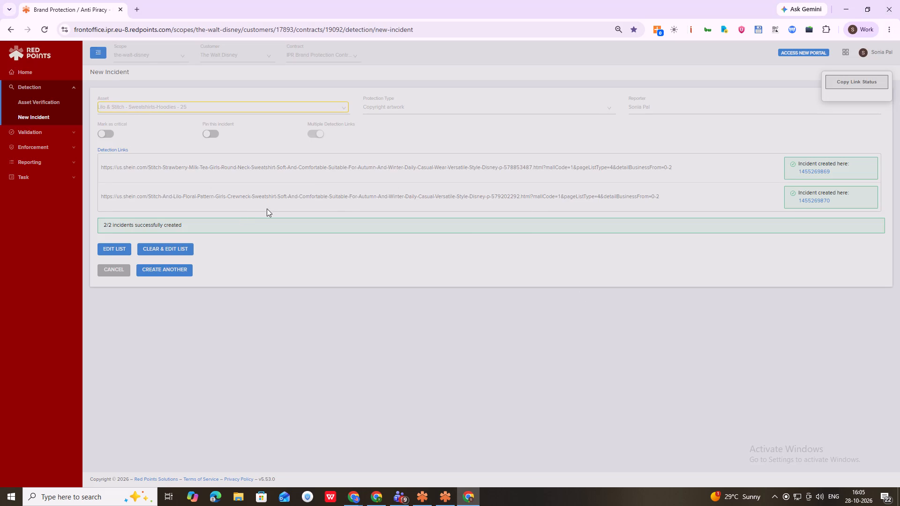
{"action": "key", "text": "alt+Tab"}
{"action": "left_click", "coordinate": [148, 286]}
{"action": "key", "text": "ctrl+v"}
{"action": "key", "text": "shift+Left"}
{"action": "key", "text": "shift+Down"}
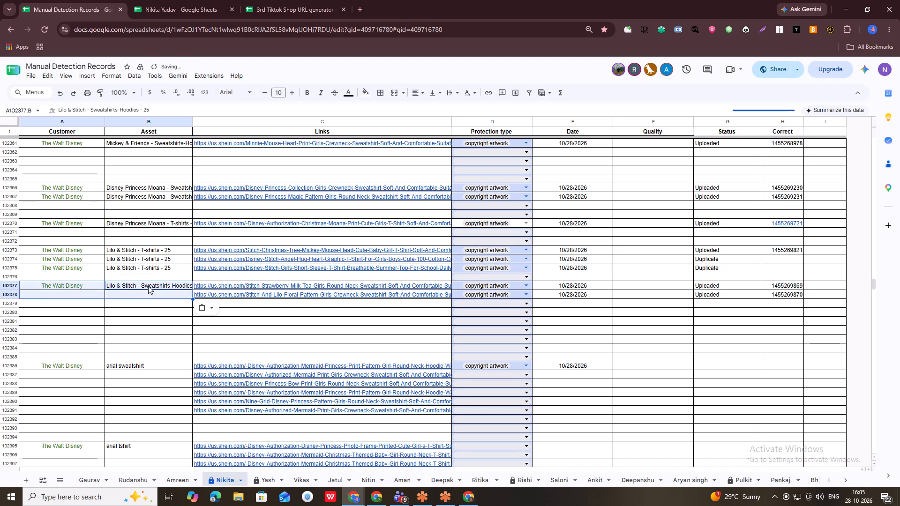
{"action": "key", "text": "ctrl+d"}
Remove duplicates from the arial sweatshirt links in C102386:C102391.
{"action": "key", "text": "Down"}
{"action": "key", "text": "Right"}
{"action": "key", "text": "Right"}
{"action": "key", "text": "Left"}
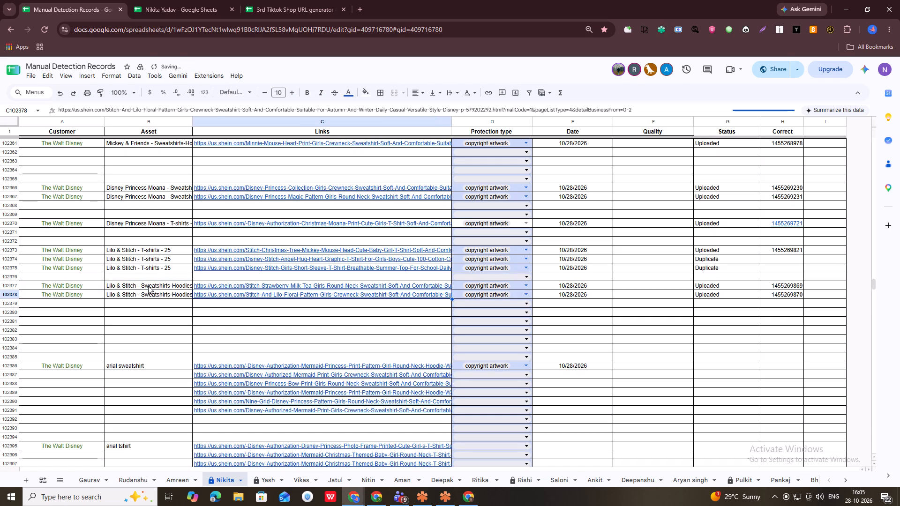
{"action": "key", "text": "ctrl+Down"}
{"action": "key", "text": "ctrl+shift+Down"}
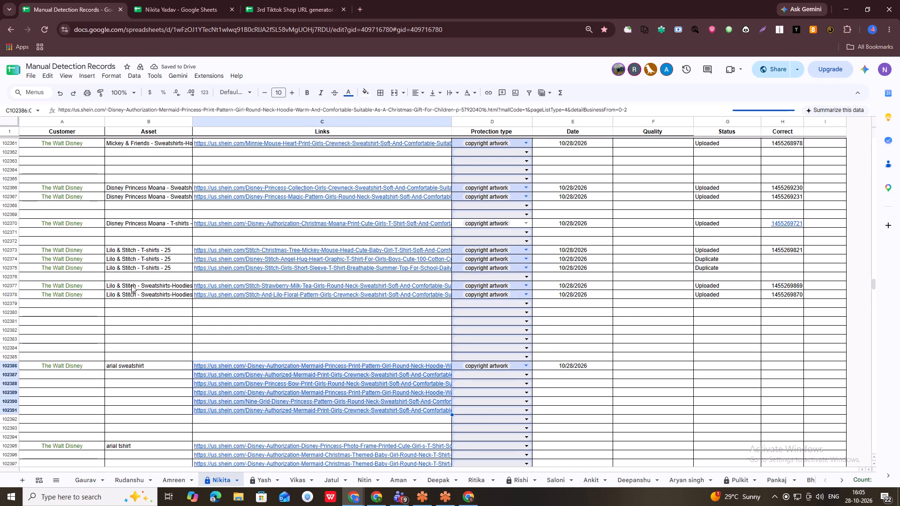
{"action": "scroll", "coordinate": [360, 280], "scroll_direction": "down", "scroll_amount": 5}
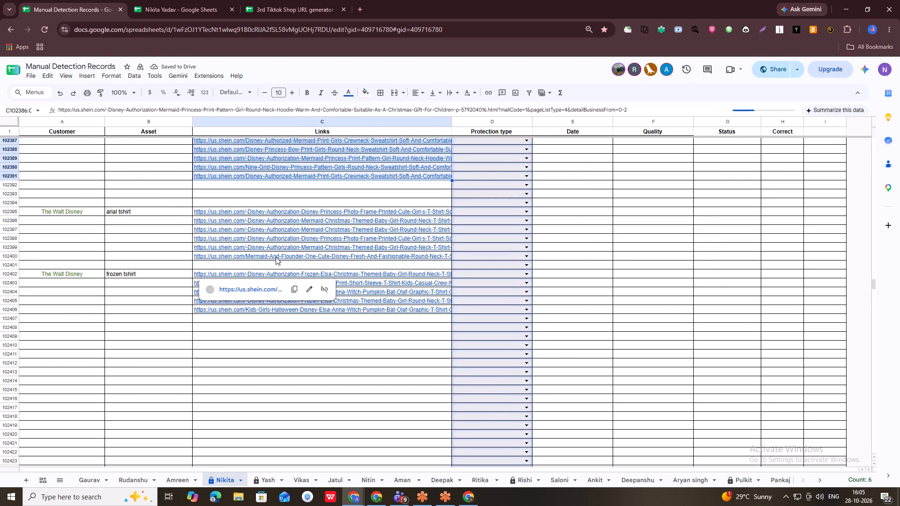
{"action": "scroll", "coordinate": [322, 324], "scroll_direction": "up", "scroll_amount": 5}
{"action": "left_click", "coordinate": [97, 78]}
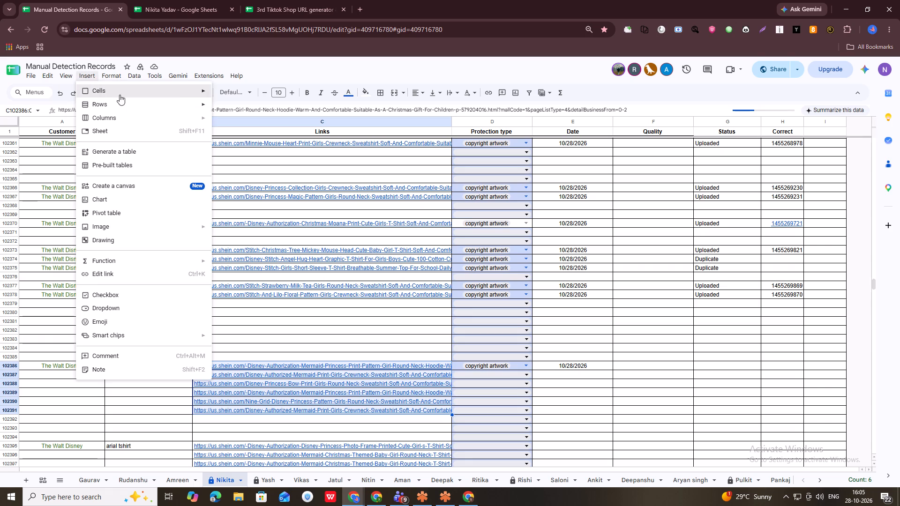
{"action": "left_click", "coordinate": [135, 77]}
{"action": "left_click", "coordinate": [130, 78]}
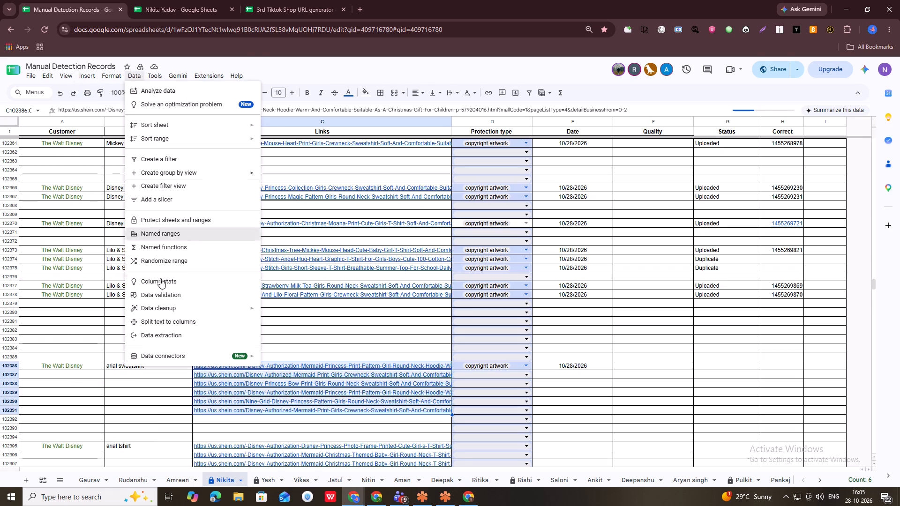
{"action": "left_click", "coordinate": [162, 308]}
{"action": "left_click", "coordinate": [308, 321]}
{"action": "left_click", "coordinate": [470, 336]}
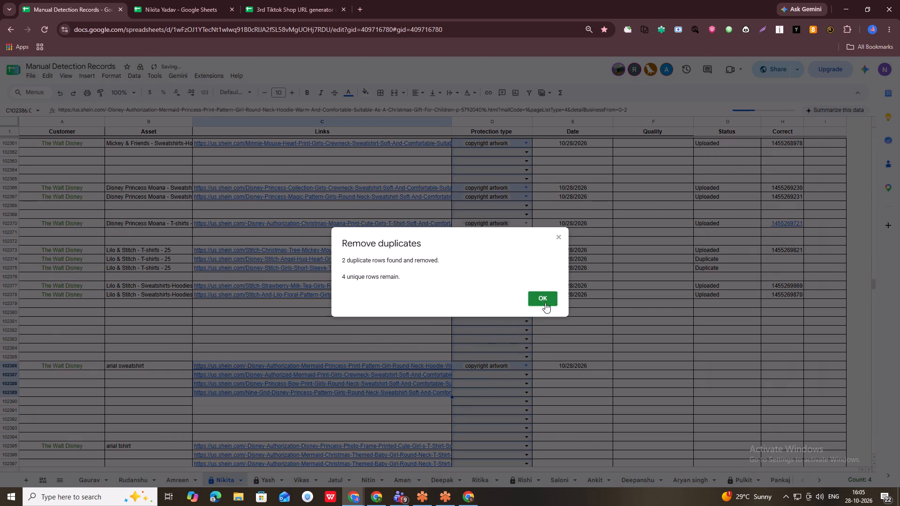
{"action": "left_click", "coordinate": [545, 303]}
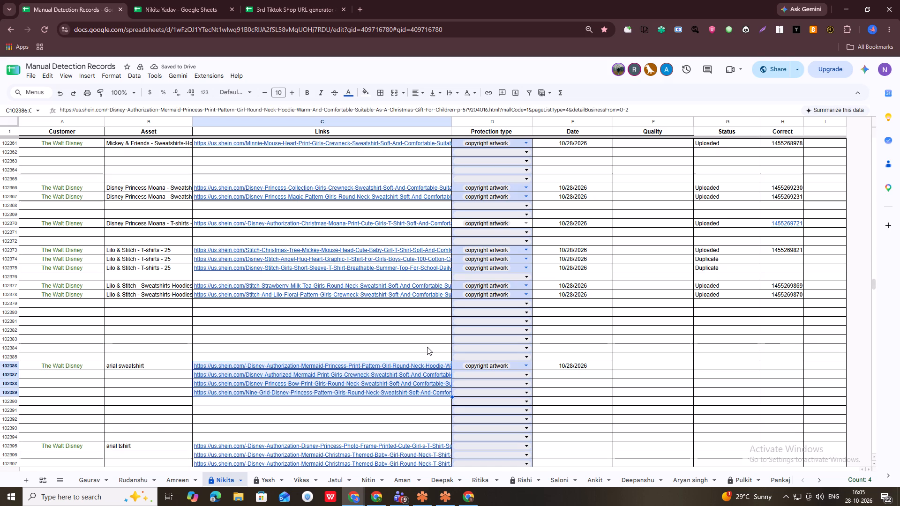
Copy the four remaining arial sweatshirt links in C102386:C102389.
{"action": "left_click", "coordinate": [364, 338]}
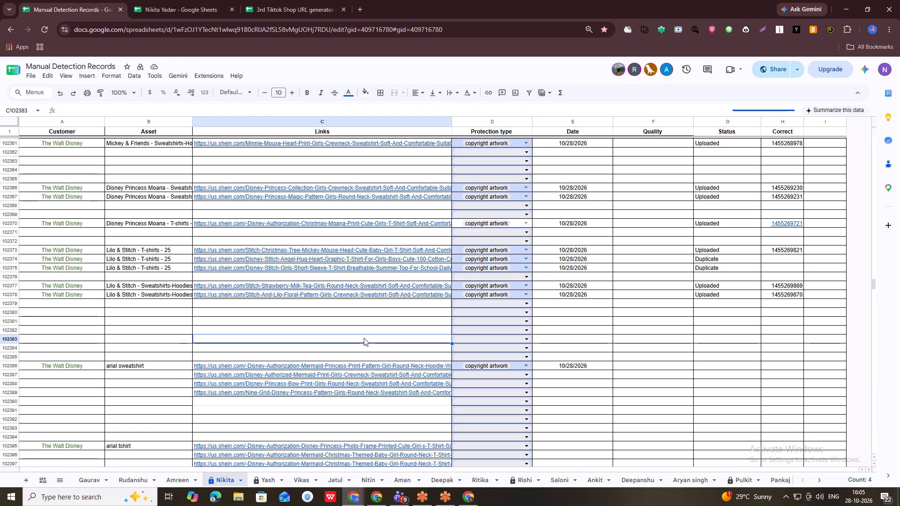
{"action": "left_click", "coordinate": [370, 367]}
{"action": "left_click", "coordinate": [389, 394], "text": "shift"}
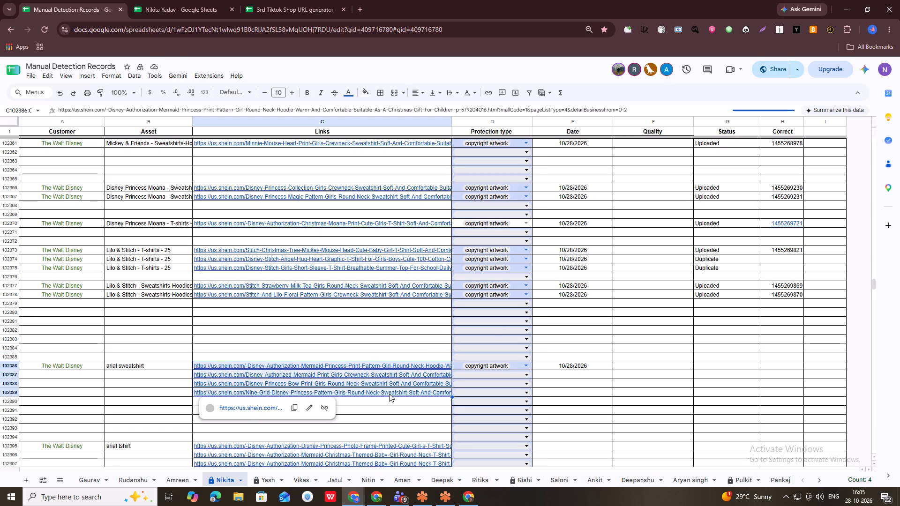
{"action": "key", "text": "ctrl+c"}
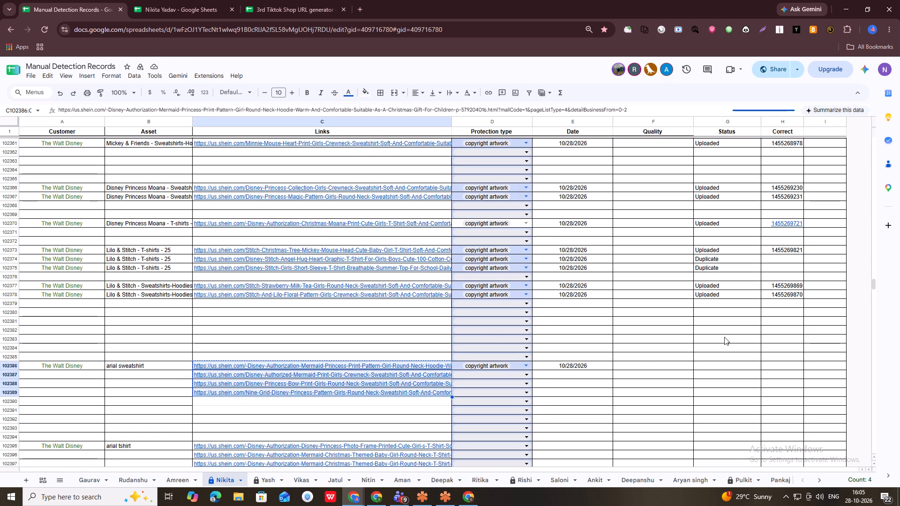
Clear the submitted link list in Red Points and set the asset to Disney Princess Ariel - Sweatshirts-Hoodies - 25.
{"action": "key", "text": "alt+Tab"}
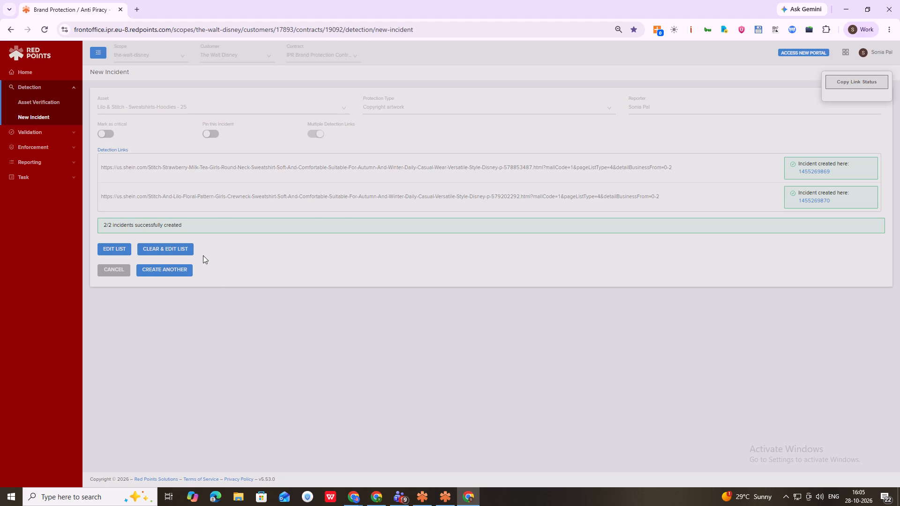
{"action": "left_click", "coordinate": [185, 252]}
{"action": "right_click", "coordinate": [185, 252]}
{"action": "left_click", "coordinate": [166, 252]}
{"action": "left_click", "coordinate": [200, 110]}
{"action": "type", "text": "arial"}
{"action": "key", "text": "BackSpace"}
{"action": "key", "text": "BackSpace"}
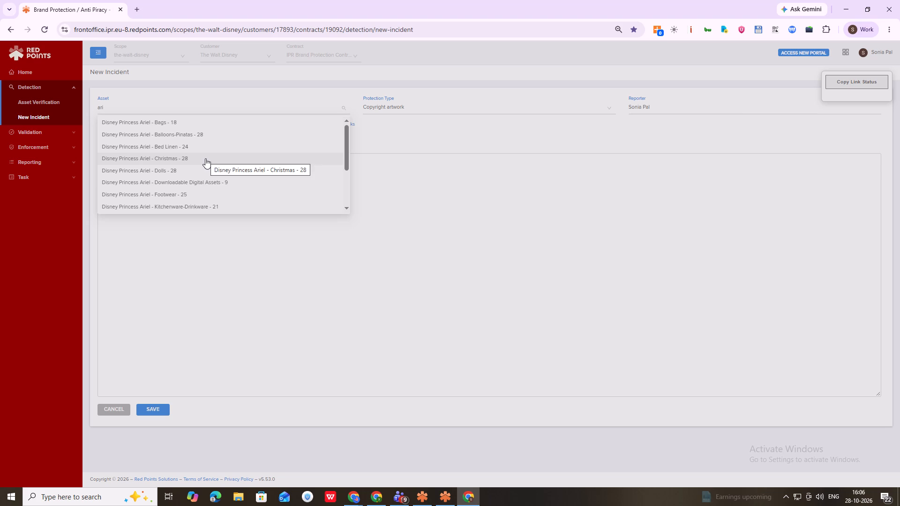
{"action": "scroll", "coordinate": [200, 186], "scroll_direction": "down", "scroll_amount": 2}
{"action": "left_click", "coordinate": [198, 182]}
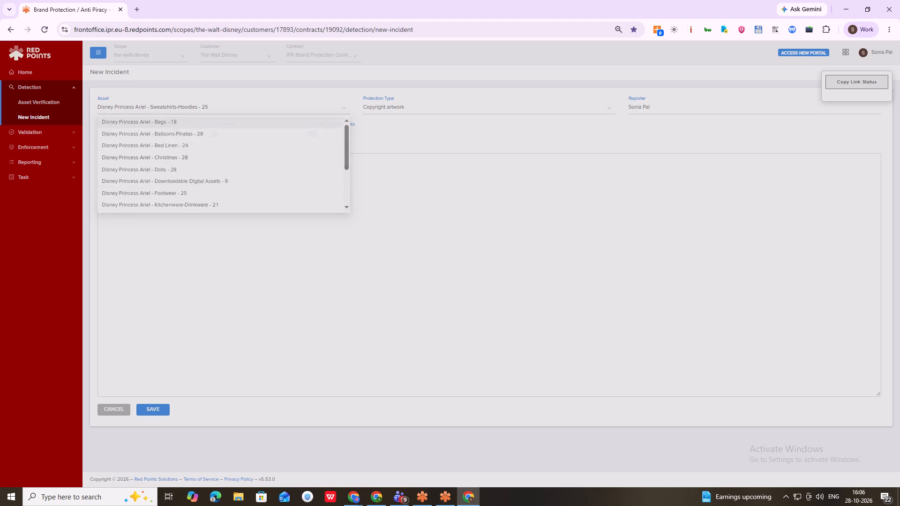
Paste the four arial sweatshirt links as detection links and save the incidents.
{"action": "left_click", "coordinate": [262, 255]}
{"action": "key", "text": "alt+Tab"}
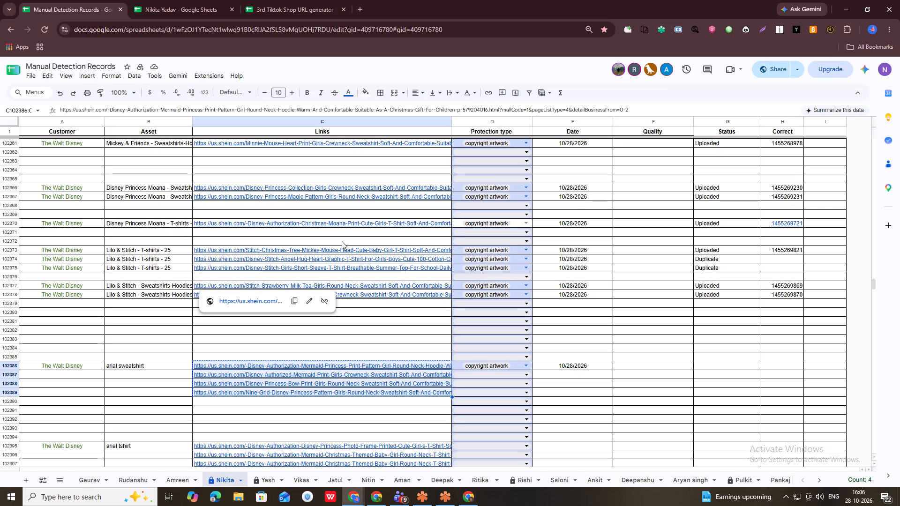
{"action": "key", "text": "alt+Tab"}
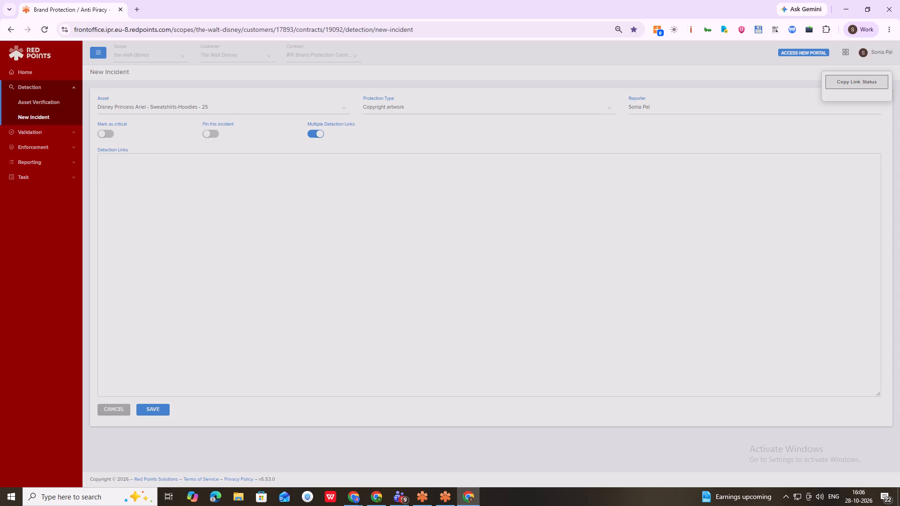
{"action": "key", "text": "ctrl+v"}
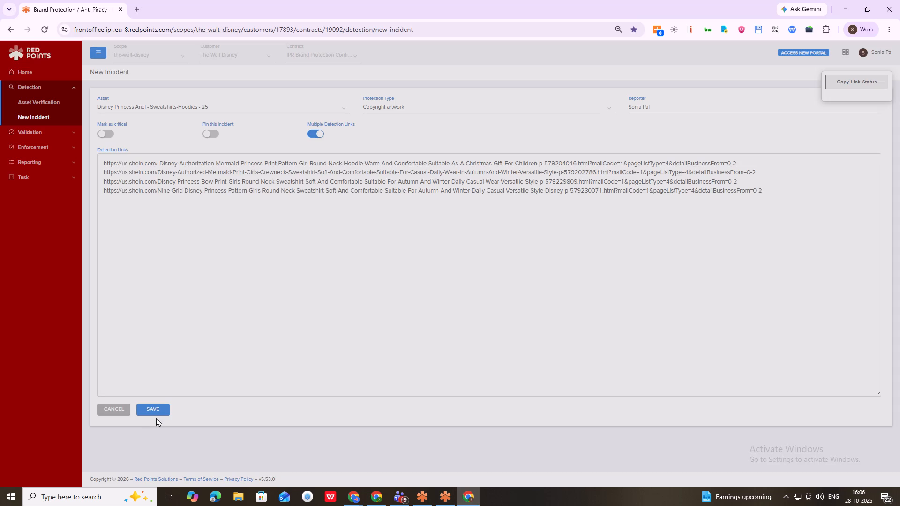
{"action": "left_click", "coordinate": [159, 409]}
Copy the Disney Princess Ariel - Sweatshirts-Hoodies - 25 asset name into B102386 and fill customer and asset down to row 102389.
{"action": "left_click", "coordinate": [191, 111], "text": "alt"}
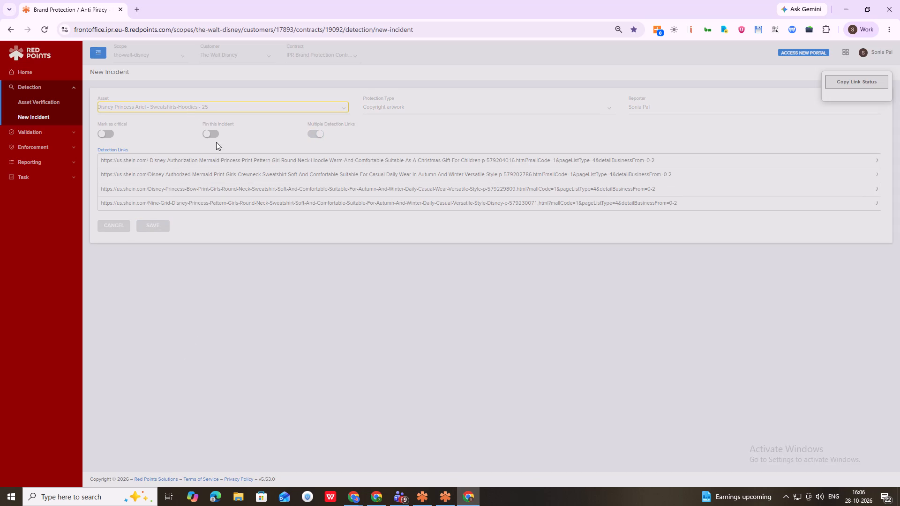
{"action": "key", "text": "alt+Tab"}
{"action": "left_click", "coordinate": [152, 363]}
{"action": "key", "text": "ctrl+v"}
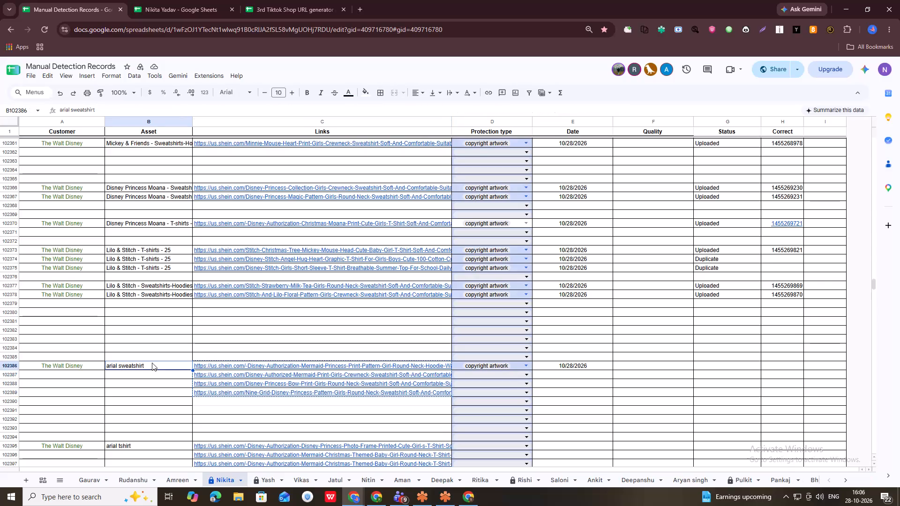
{"action": "key", "text": "shift+Left"}
{"action": "key", "text": "shift+Down"}
{"action": "key", "text": "shift+Down"}
{"action": "key", "text": "shift+Down"}
{"action": "key", "text": "ctrl+d"}
Fill the copyright artwork protection type and the 10/28/2026 date from row 102386 down to row 102389.
{"action": "key", "text": "Right"}
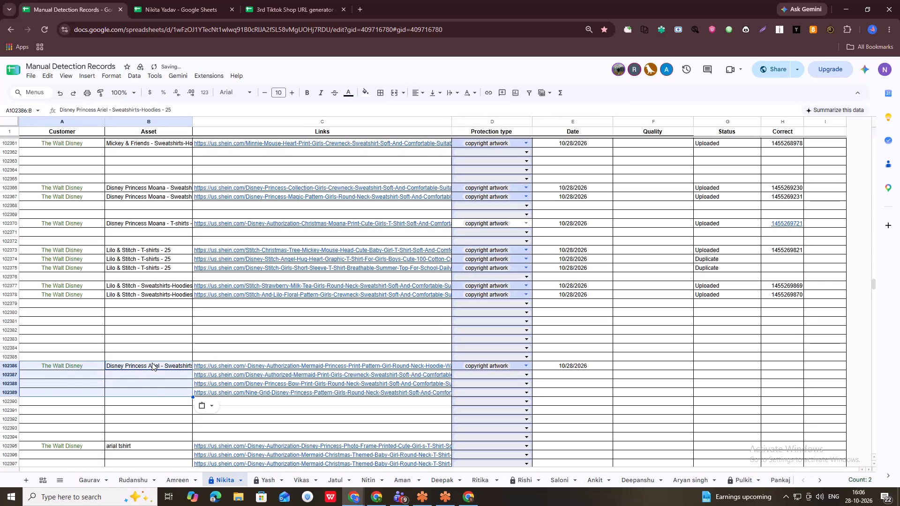
{"action": "key", "text": "Down"}
{"action": "key", "text": "ctrl+Down"}
{"action": "key", "text": "Right"}
{"action": "key", "text": "shift+Right"}
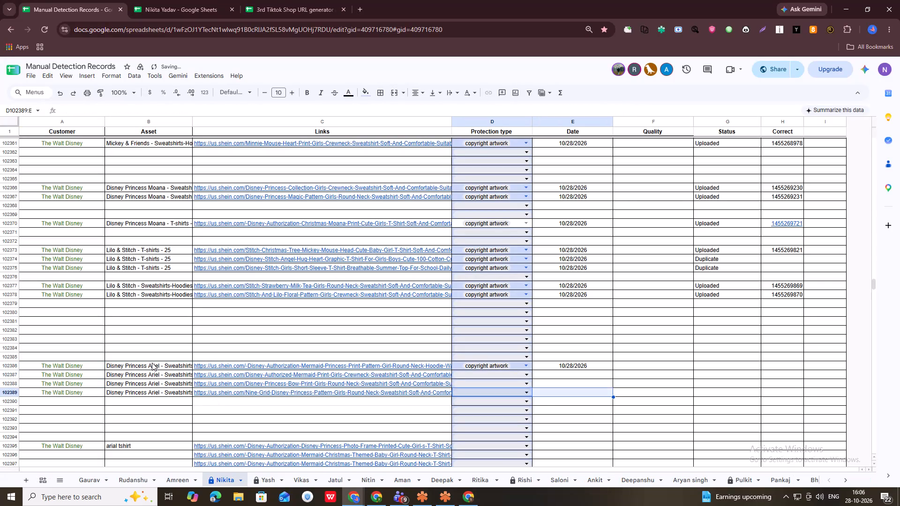
{"action": "key", "text": "ctrl+shift+Up"}
{"action": "key", "text": "ctrl+d"}
Copy the link status of the Ariel sweatshirt upload and paste it into Manual Detection Records starting at F102385.
{"action": "key", "text": "Right"}
{"action": "key", "text": "alt+Tab"}
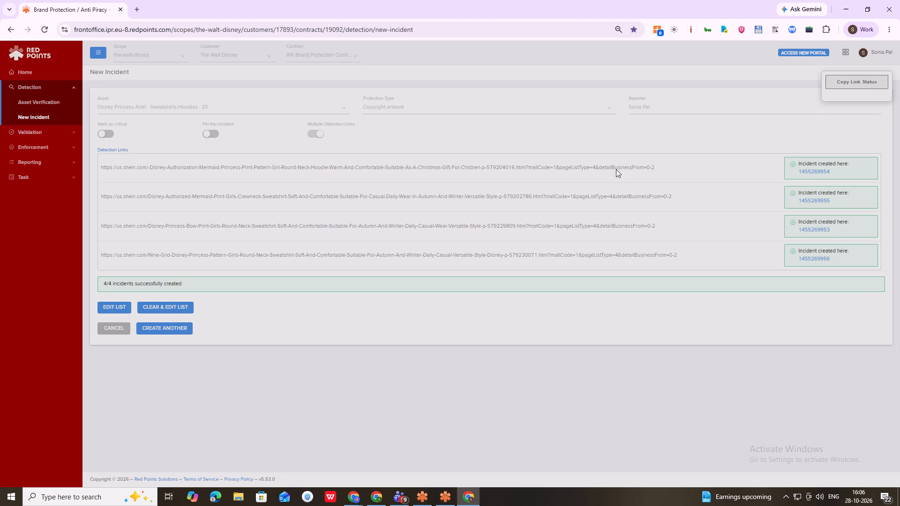
{"action": "left_click", "coordinate": [891, 82]}
{"action": "left_click", "coordinate": [860, 86]}
{"action": "key", "text": "alt+Tab"}
{"action": "left_click", "coordinate": [635, 356]}
{"action": "key", "text": "ctrl+v"}
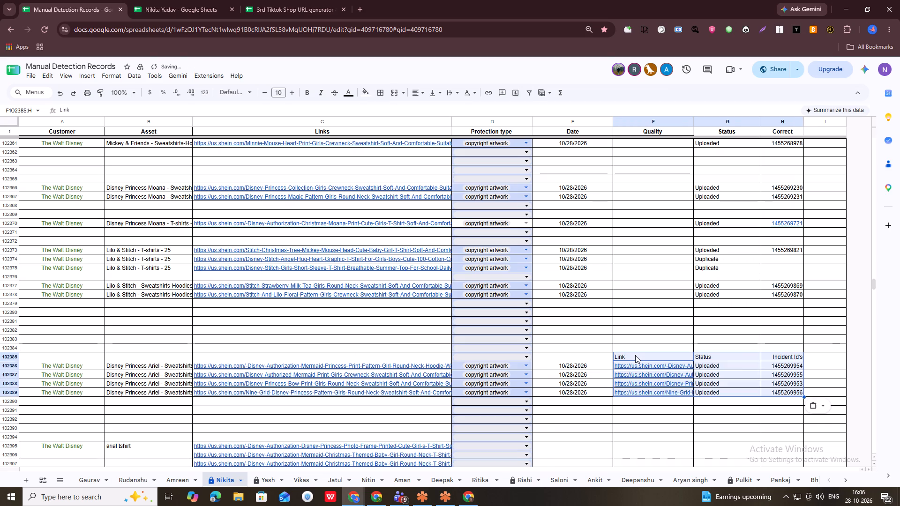
Clear the pasted header labels in F102385:H102385 and the repeated links in F102386:F102389.
{"action": "key", "text": "Left"}
{"action": "key", "text": "Right"}
{"action": "key", "text": "shift+Right"}
{"action": "key", "text": "shift+Right"}
{"action": "key", "text": "Delete"}
{"action": "key", "text": "Down"}
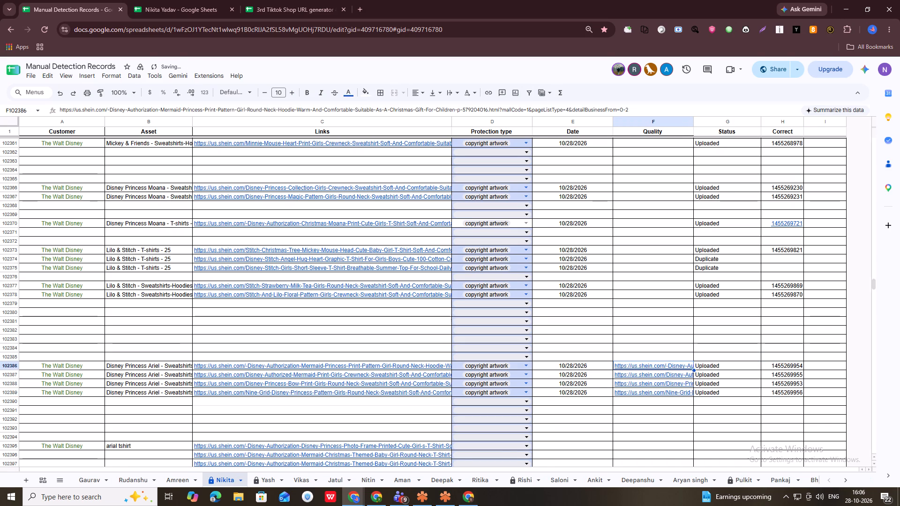
{"action": "key", "text": "ctrl+shift+Down"}
{"action": "key", "text": "Delete"}
Remove duplicate links from the arial tshirt group in C102395:C102400.
{"action": "key", "text": "Right"}
{"action": "key", "text": "ctrl+Down"}
{"action": "key", "text": "Left"}
{"action": "key", "text": "Left"}
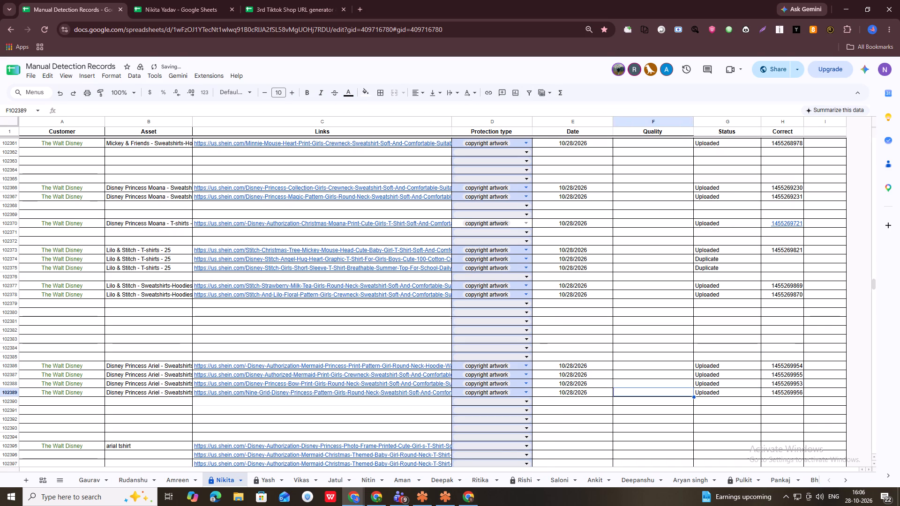
{"action": "key", "text": "Left"}
{"action": "key", "text": "Left"}
{"action": "key", "text": "ctrl+Down"}
{"action": "scroll", "coordinate": [483, 336], "scroll_direction": "down", "scroll_amount": 4}
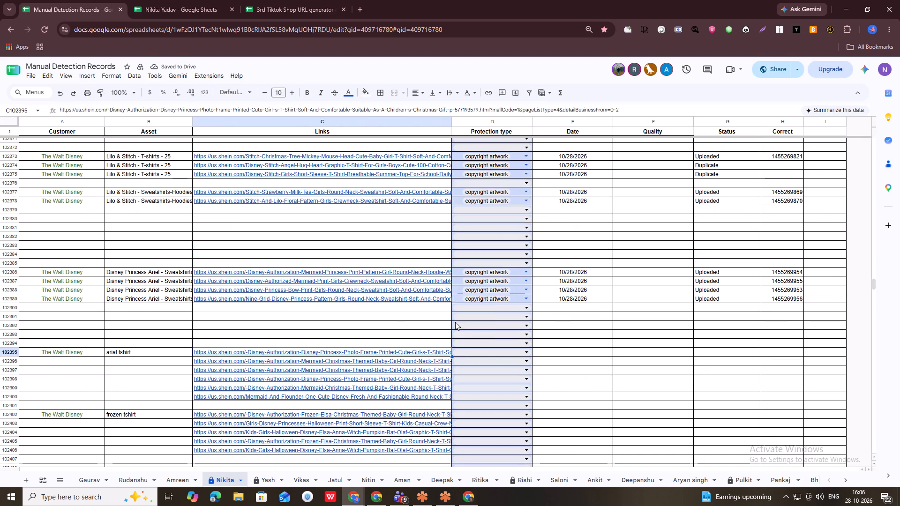
{"action": "scroll", "coordinate": [459, 282], "scroll_direction": "up", "scroll_amount": 3}
{"action": "scroll", "coordinate": [459, 282], "scroll_direction": "down", "scroll_amount": 4}
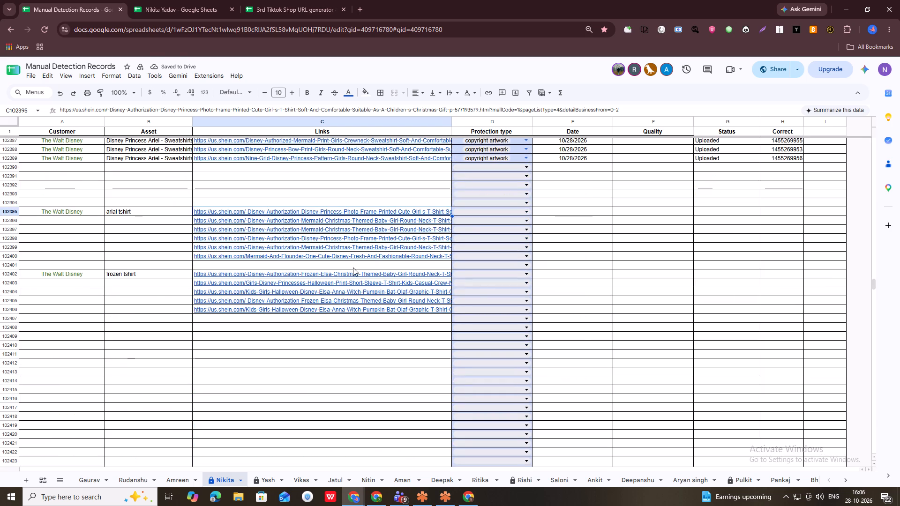
{"action": "left_click", "coordinate": [345, 313], "text": "shift"}
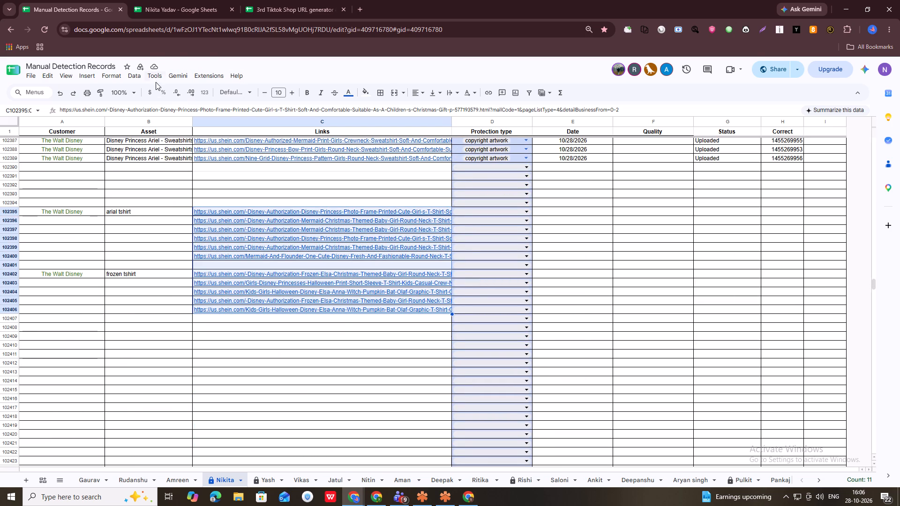
{"action": "left_click", "coordinate": [329, 259], "text": "shift"}
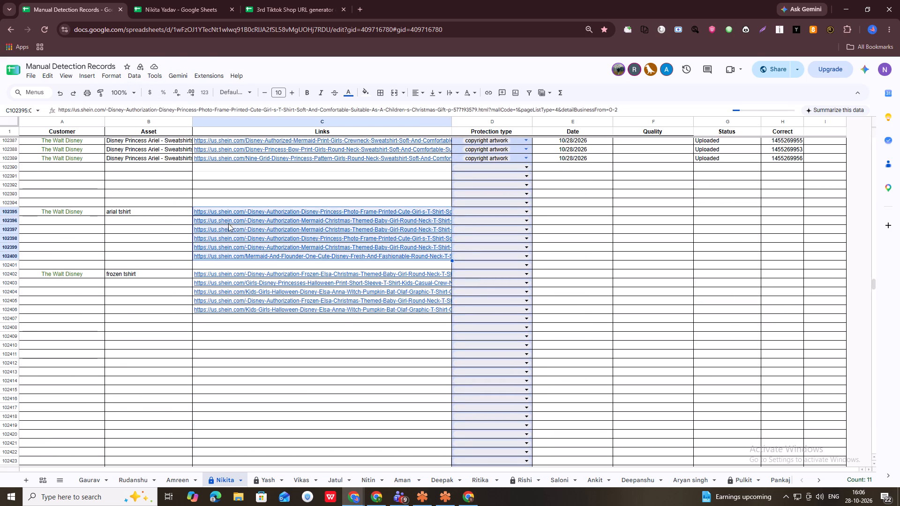
{"action": "left_click", "coordinate": [136, 78]}
{"action": "left_click", "coordinate": [161, 313]}
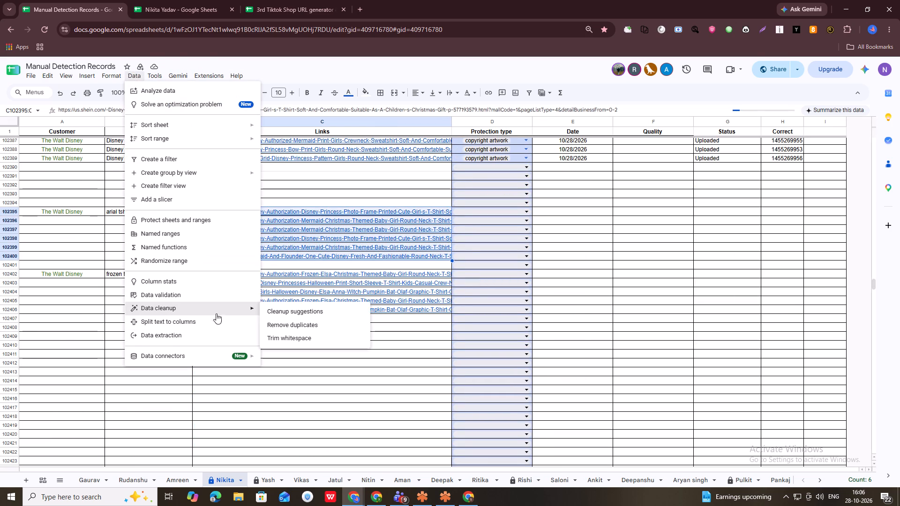
{"action": "left_click", "coordinate": [288, 324]}
{"action": "left_click", "coordinate": [485, 323]}
{"action": "left_click", "coordinate": [486, 337]}
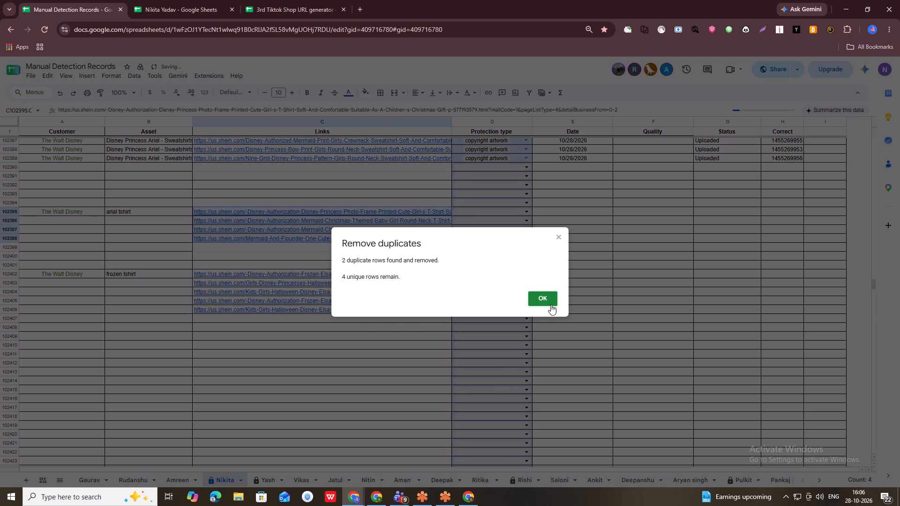
{"action": "left_click", "coordinate": [546, 300]}
Remove duplicate links from the frozen tshirt group in C102402:C102407.
{"action": "left_click_drag", "start_coordinate": [351, 276], "coordinate": [351, 318]}
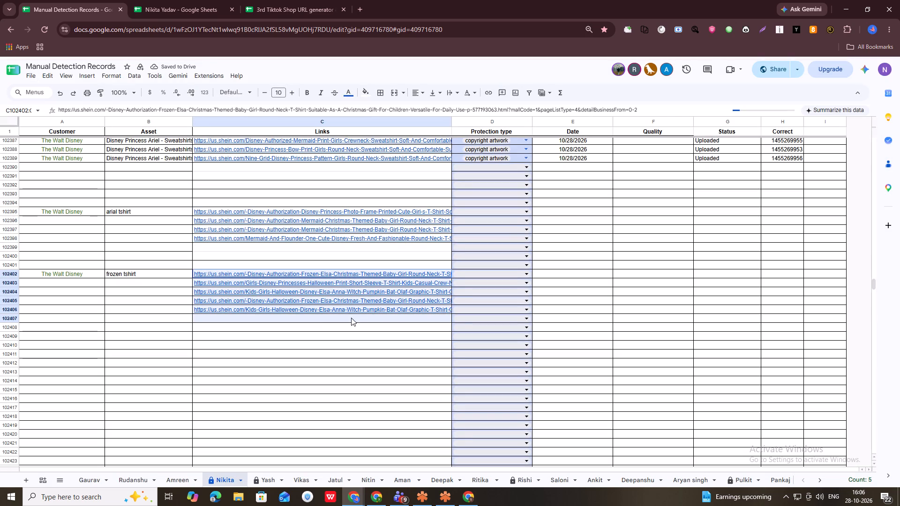
{"action": "left_click", "coordinate": [137, 75]}
{"action": "left_click", "coordinate": [171, 311]}
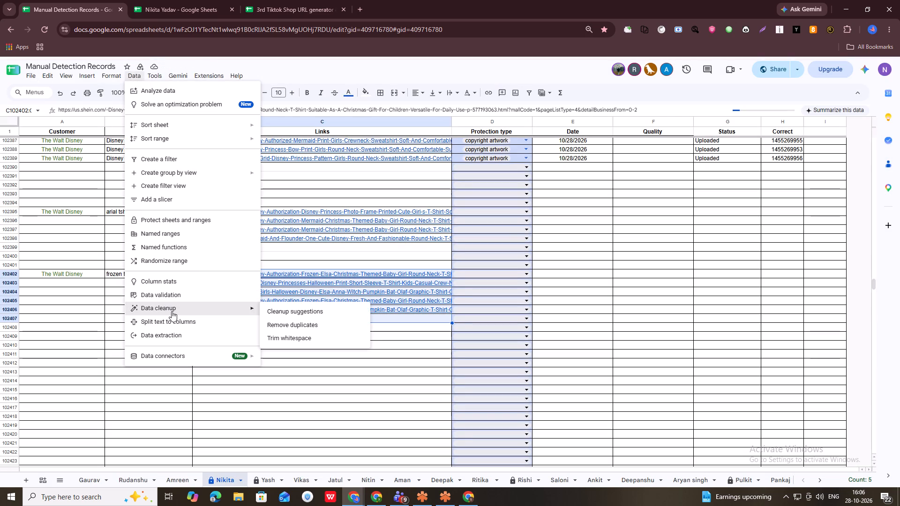
{"action": "left_click", "coordinate": [307, 327]}
{"action": "left_click", "coordinate": [474, 334]}
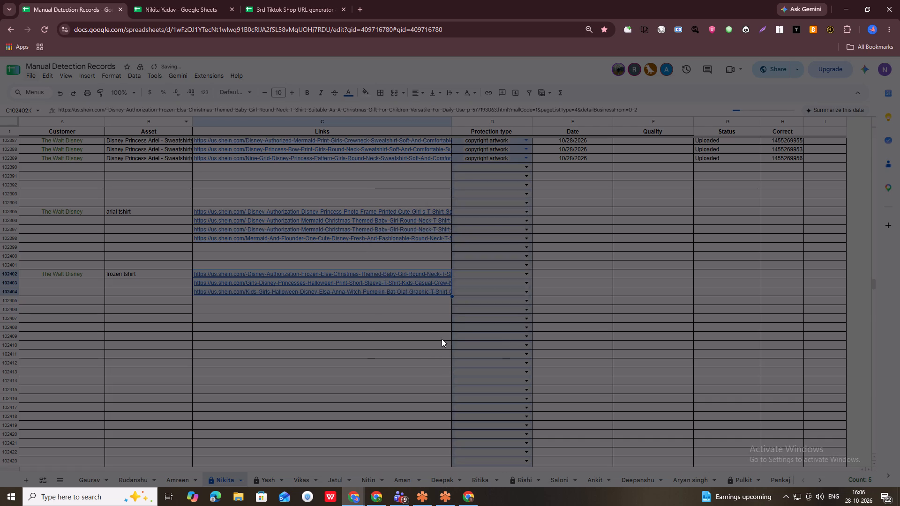
{"action": "left_click", "coordinate": [556, 302]}
{"action": "left_click", "coordinate": [302, 325]}
Copy the deduplicated arial tshirt links from the Links column, range C102394:C102399.
{"action": "left_click_drag", "start_coordinate": [400, 208], "coordinate": [392, 248]}
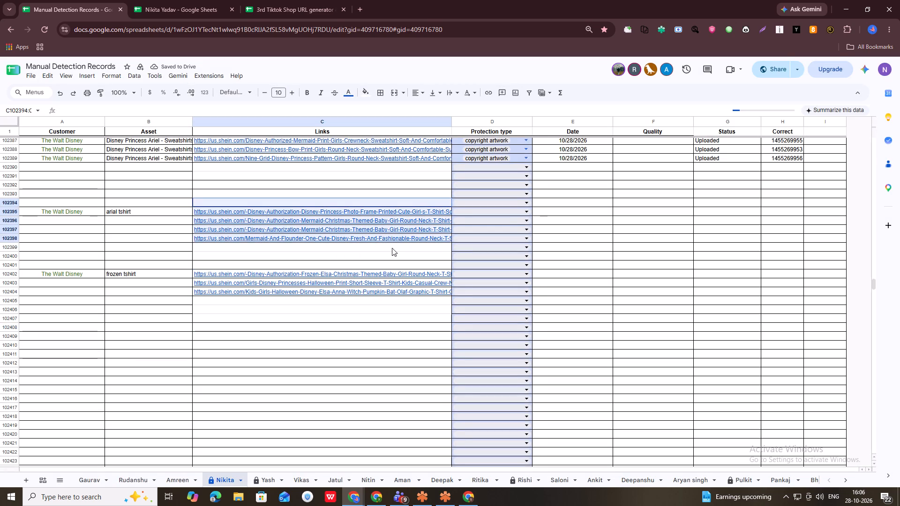
{"action": "left_click_drag", "start_coordinate": [392, 248], "coordinate": [392, 246]}
{"action": "key", "text": "ctrl+c"}
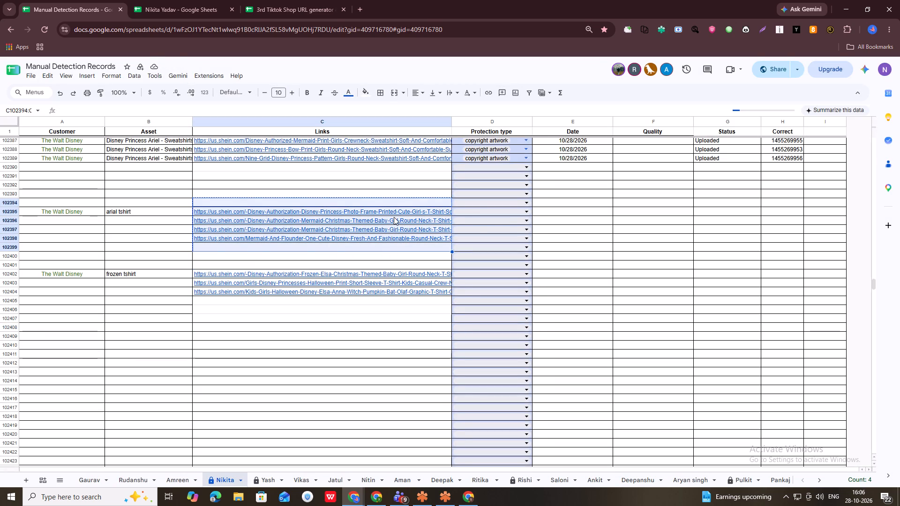
In the Red Points New Incident form, clear the previous detection list and set the asset to Disney Princess Ariel - T-shirts - 25.
{"action": "key", "text": "alt+Tab"}
{"action": "left_click", "coordinate": [163, 300]}
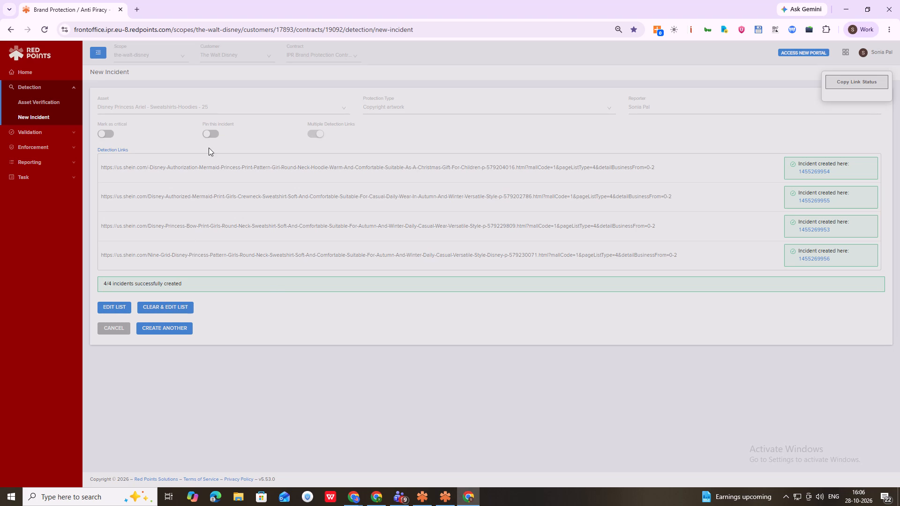
{"action": "left_click", "coordinate": [172, 310]}
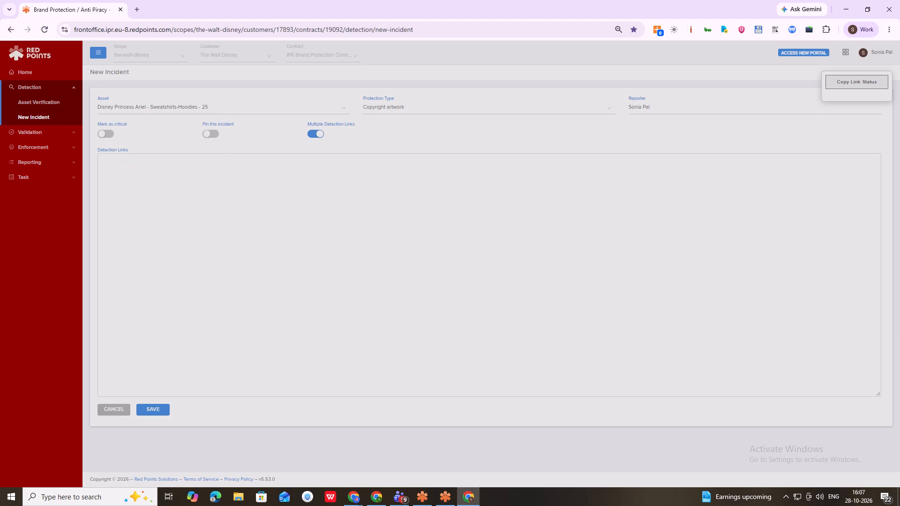
{"action": "left_click", "coordinate": [230, 107]}
{"action": "scroll", "coordinate": [224, 161], "scroll_direction": "down", "scroll_amount": 1}
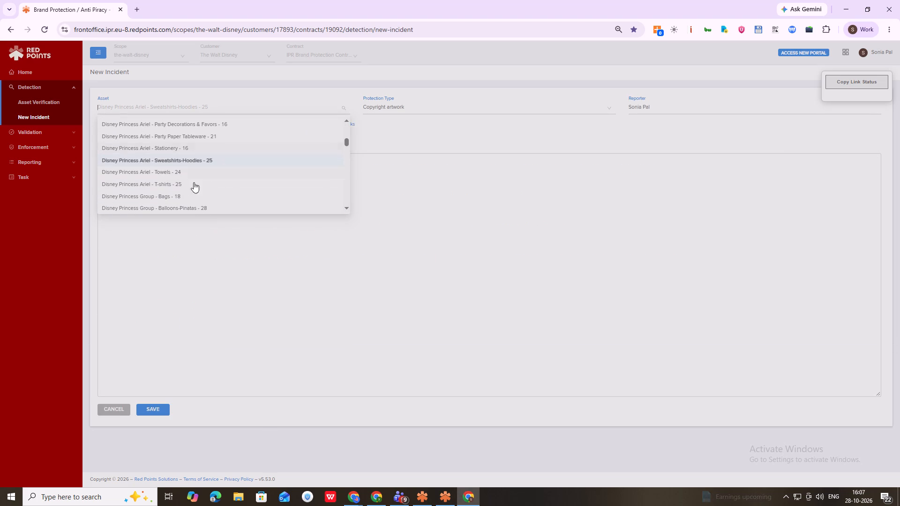
{"action": "left_click", "coordinate": [187, 182]}
Paste the arial tshirt links as detection links and save the incidents.
{"action": "left_click", "coordinate": [286, 223]}
{"action": "key", "text": "alt+Tab"}
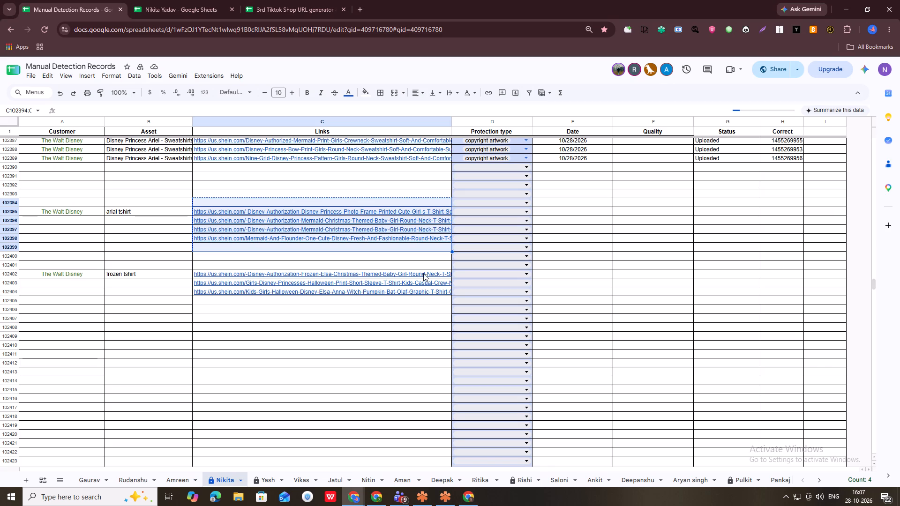
{"action": "key", "text": "alt+Tab"}
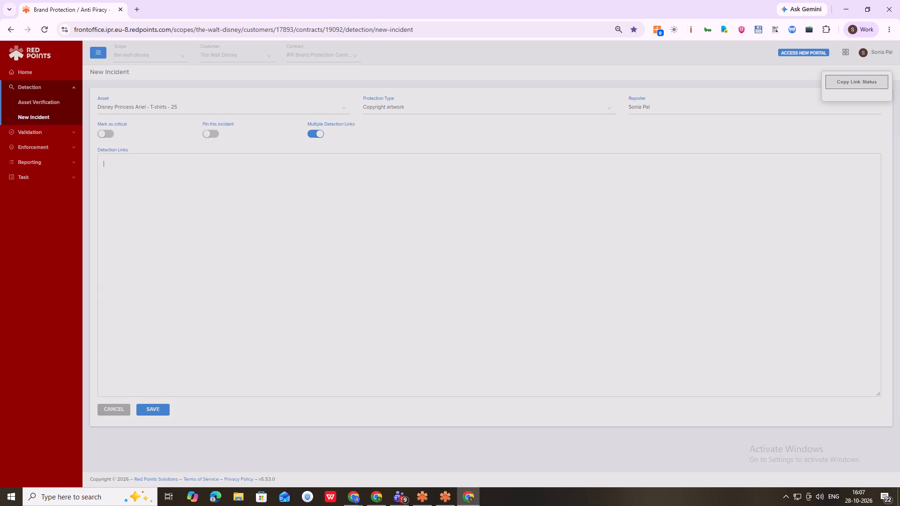
{"action": "key", "text": "ctrl+v"}
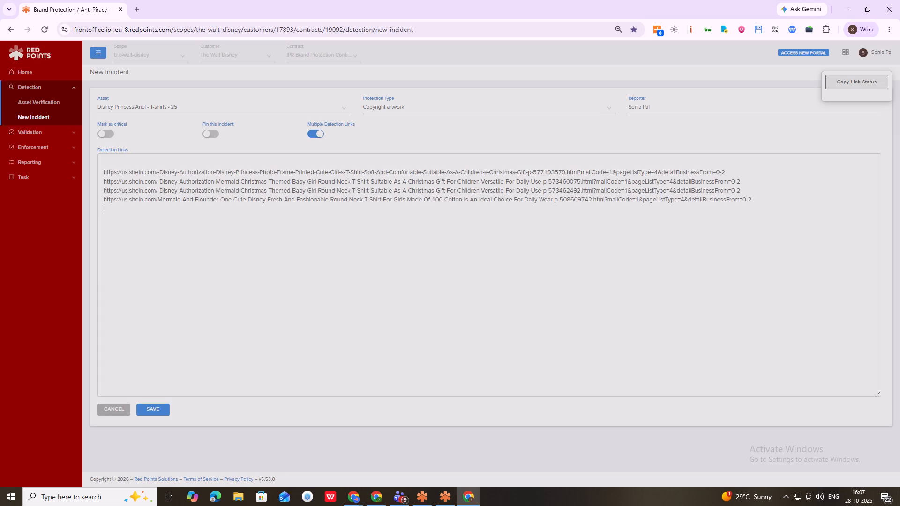
{"action": "left_click", "coordinate": [151, 404]}
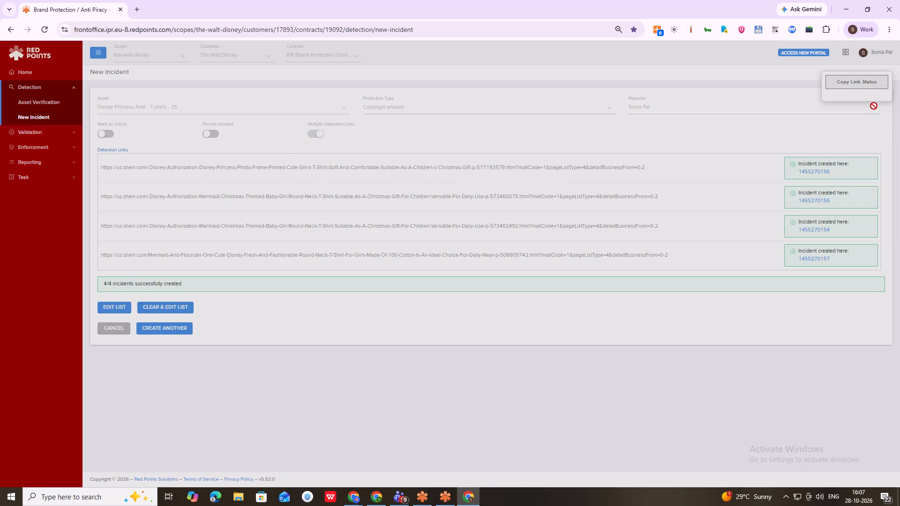
Copy the link status of the Ariel T-shirt upload and paste it into Manual Detection Records starting at F102394.
{"action": "left_click", "coordinate": [840, 81]}
{"action": "key", "text": "alt+Tab"}
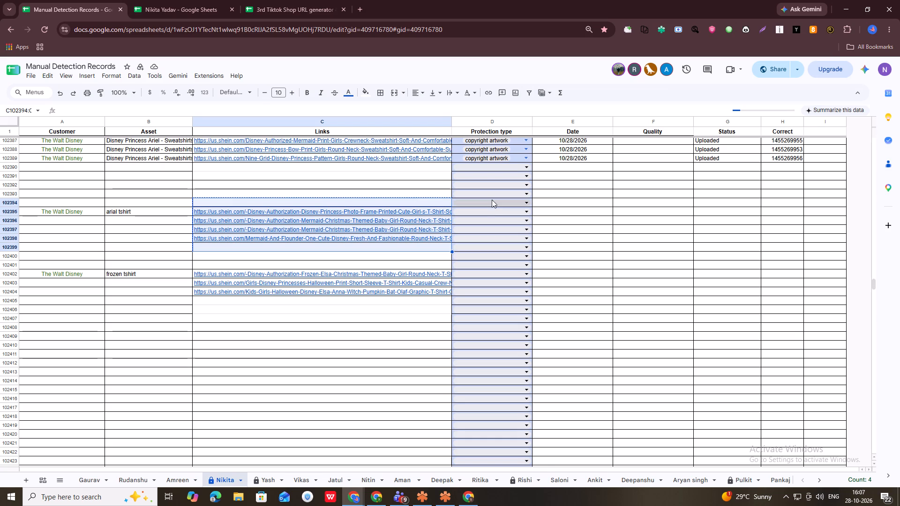
{"action": "left_click", "coordinate": [632, 203]}
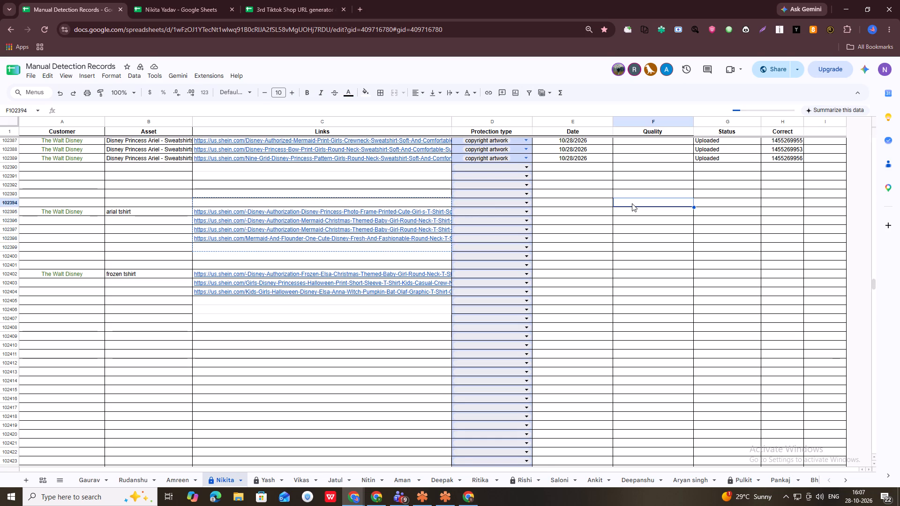
{"action": "key", "text": "ctrl+v"}
Clear the pasted header labels in F102394:H102394 and the repeated links in F102395:F102398.
{"action": "key", "text": "Left"}
{"action": "key", "text": "Right"}
{"action": "key", "text": "shift+Right"}
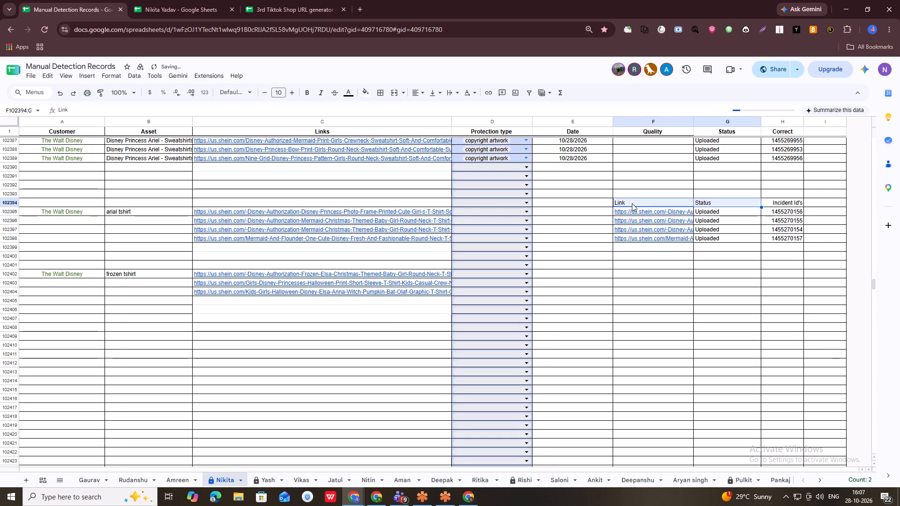
{"action": "key", "text": "shift+Right"}
{"action": "key", "text": "Delete"}
{"action": "key", "text": "Down"}
{"action": "key", "text": "ctrl+shift+Down"}
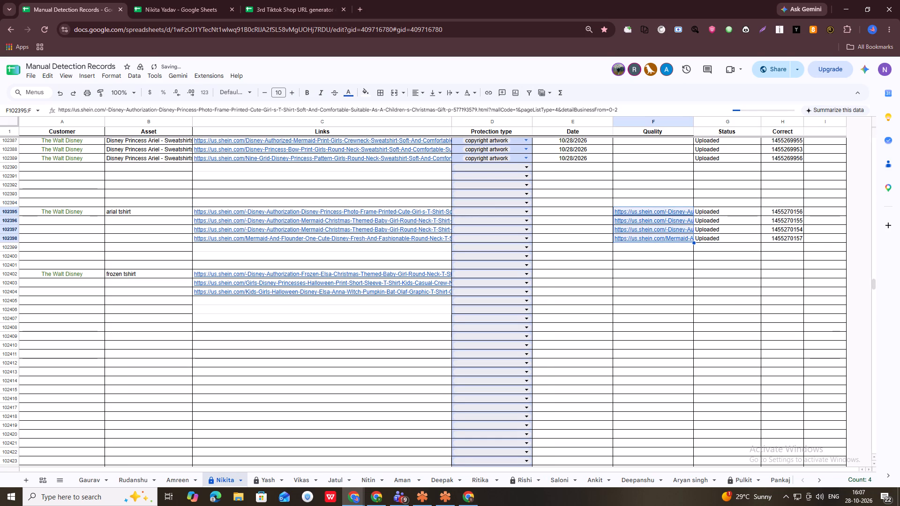
{"action": "key", "text": "Delete"}
Copy the copyright artwork protection type and 10/28/2026 date from row 102389 into rows 102395 to 102398.
{"action": "key", "text": "Left"}
{"action": "key", "text": "Left"}
{"action": "key", "text": "ctrl+Up"}
{"action": "key", "text": "shift+Right"}
{"action": "key", "text": "ctrl+c"}
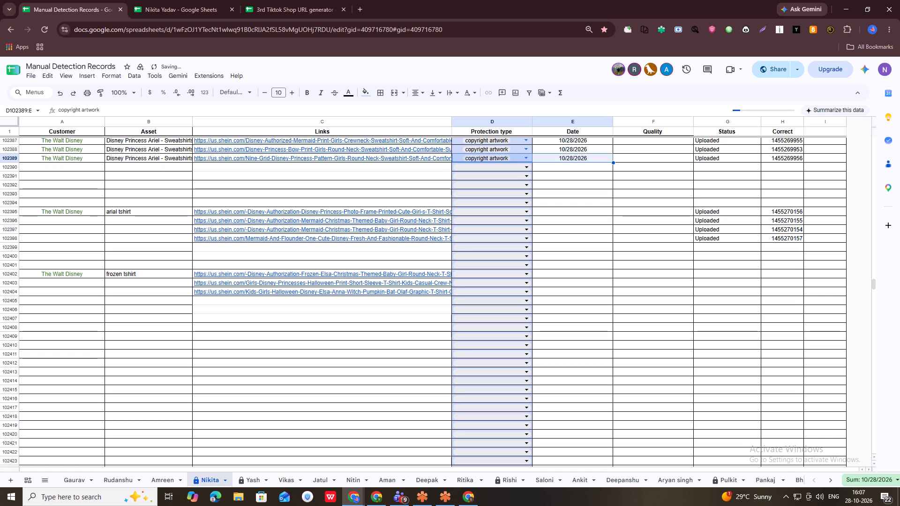
{"action": "key", "text": "Left"}
{"action": "key", "text": "ctrl+Down"}
{"action": "key", "text": "Right"}
{"action": "key", "text": "ctrl+v"}
{"action": "key", "text": "ctrl+space"}
{"action": "key", "text": "ctrl+d"}
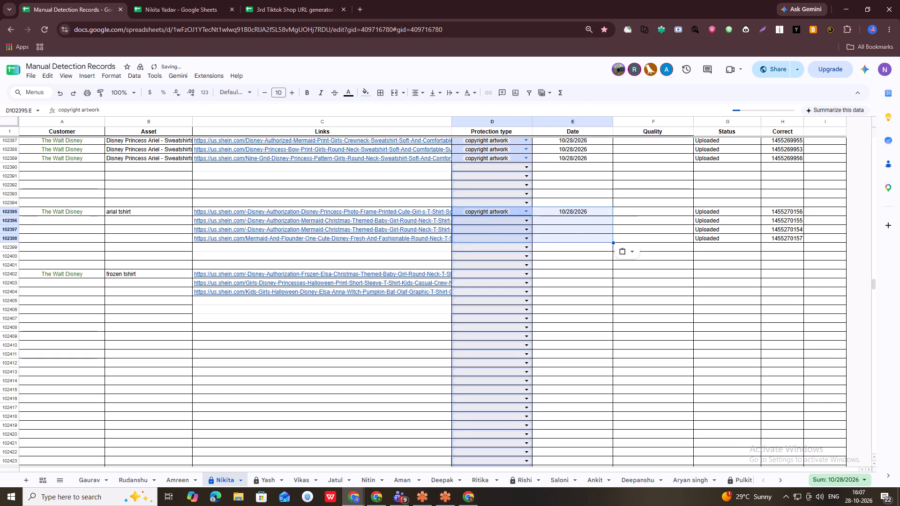
Copy the Disney Princess Ariel - T-shirts - 25 asset name into B102395 and fill customer and asset down to row 102398.
{"action": "key", "text": "ctrl+Left"}
{"action": "key", "text": "alt+Tab"}
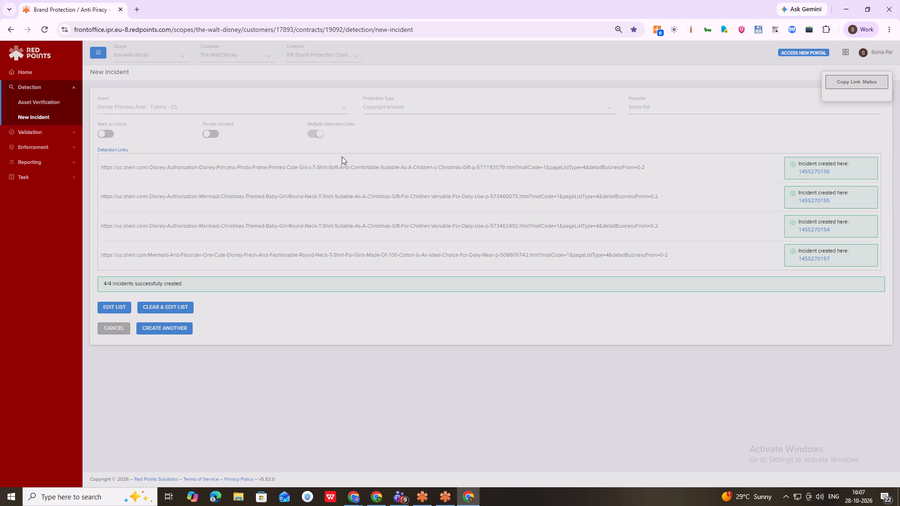
{"action": "left_click", "coordinate": [138, 108], "text": "alt"}
{"action": "key", "text": "alt+Tab"}
{"action": "left_click", "coordinate": [157, 211]}
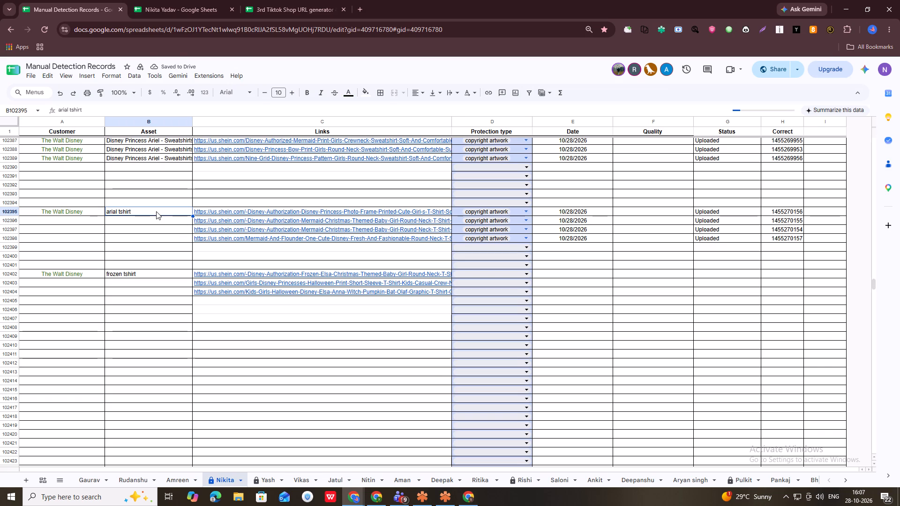
{"action": "key", "text": "ctrl+v"}
{"action": "key", "text": "shift+Left"}
{"action": "key", "text": "shift+Down"}
{"action": "key", "text": "shift+Down"}
{"action": "key", "text": "shift+Down"}
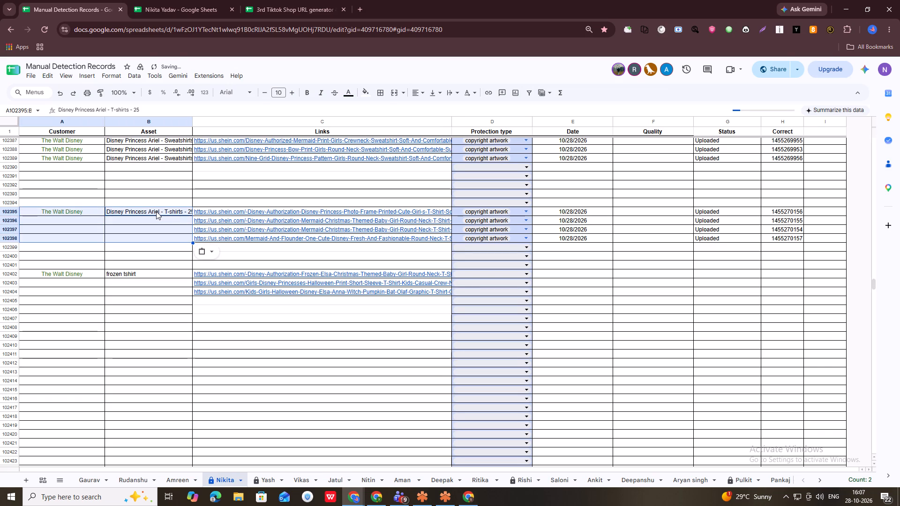
{"action": "key", "text": "ctrl+d"}
Copy the three frozen tshirt links in C102402:C102404.
{"action": "key", "text": "Right"}
{"action": "key", "text": "Right"}
{"action": "key", "text": "Left"}
{"action": "key", "text": "ctrl+Down"}
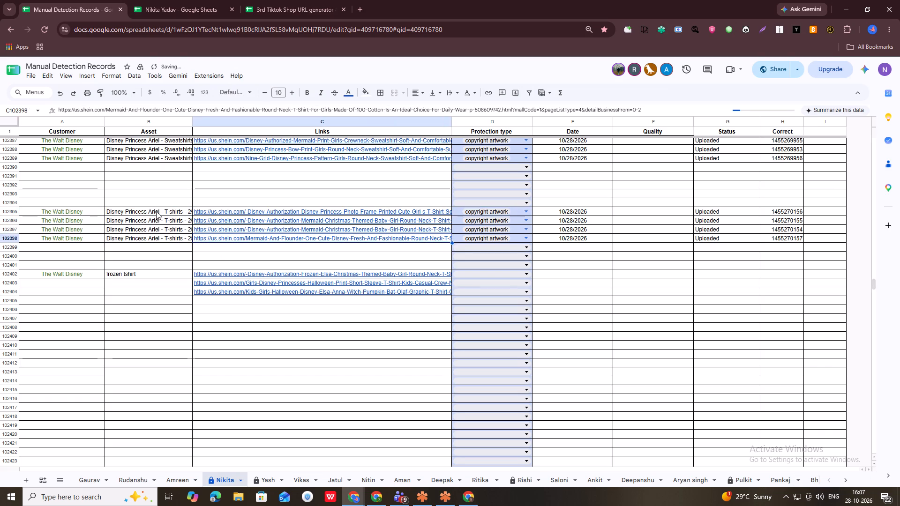
{"action": "key", "text": "ctrl+Down"}
{"action": "key", "text": "shift+Down"}
{"action": "key", "text": "shift+Down"}
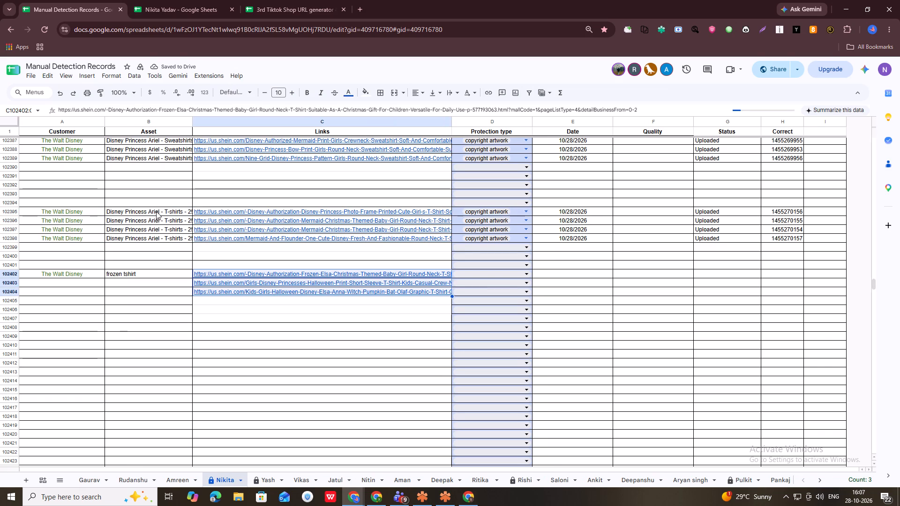
{"action": "key", "text": "ctrl+c"}
In the Red Points New Incident form, clear the Ariel detection list and set the asset to Frozen - T-Shirts - 25.
{"action": "key", "text": "alt+Tab"}
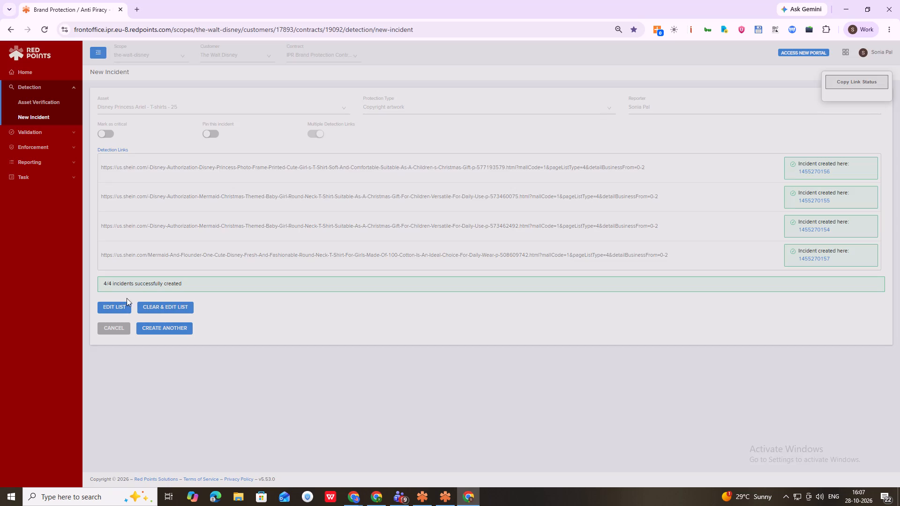
{"action": "left_click", "coordinate": [179, 307]}
{"action": "left_click", "coordinate": [201, 113]}
{"action": "type", "text": "frozen"}
{"action": "scroll", "coordinate": [212, 164], "scroll_direction": "down", "scroll_amount": 2}
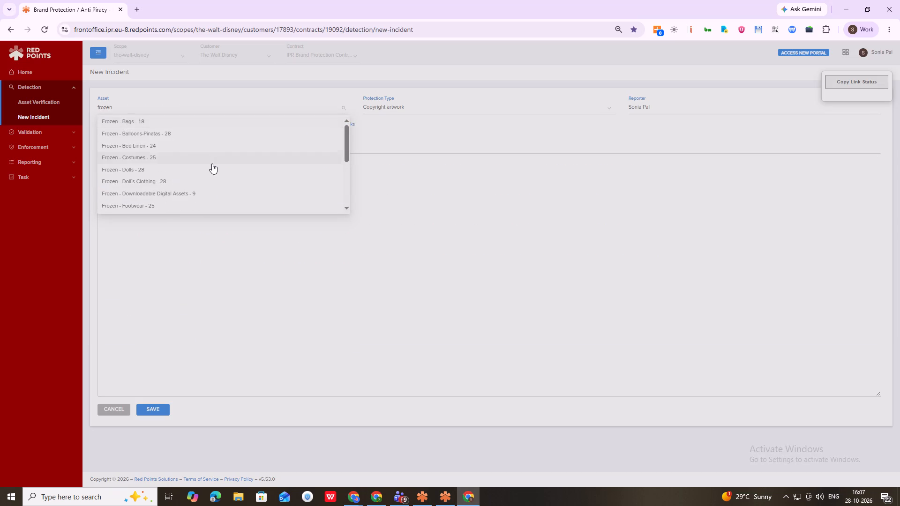
{"action": "scroll", "coordinate": [212, 164], "scroll_direction": "down", "scroll_amount": 1}
{"action": "left_click", "coordinate": [153, 195]}
{"action": "left_click", "coordinate": [349, 223]}
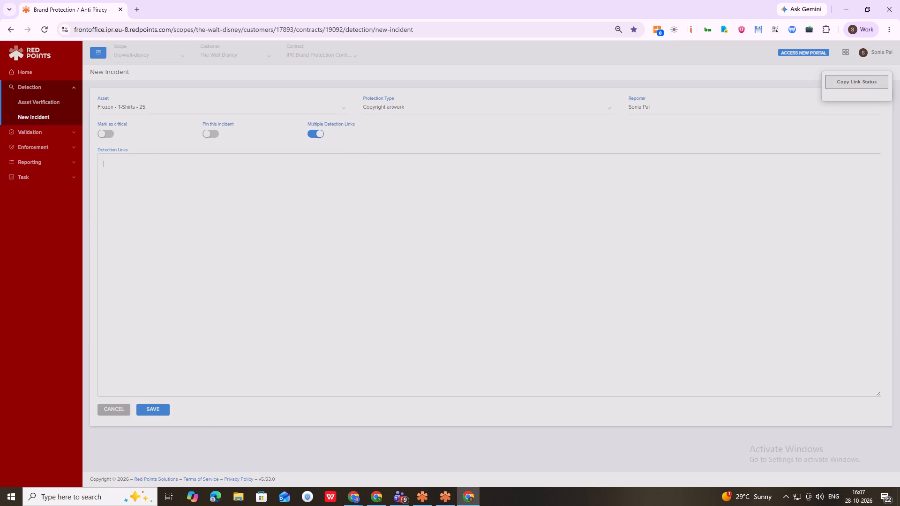
Submit the three copied Shein tshirt links as new incidents under the Frozen - T-Shirts - 25 asset.
{"action": "key", "text": "ctrl+v"}
{"action": "key", "text": "alt+Tab"}
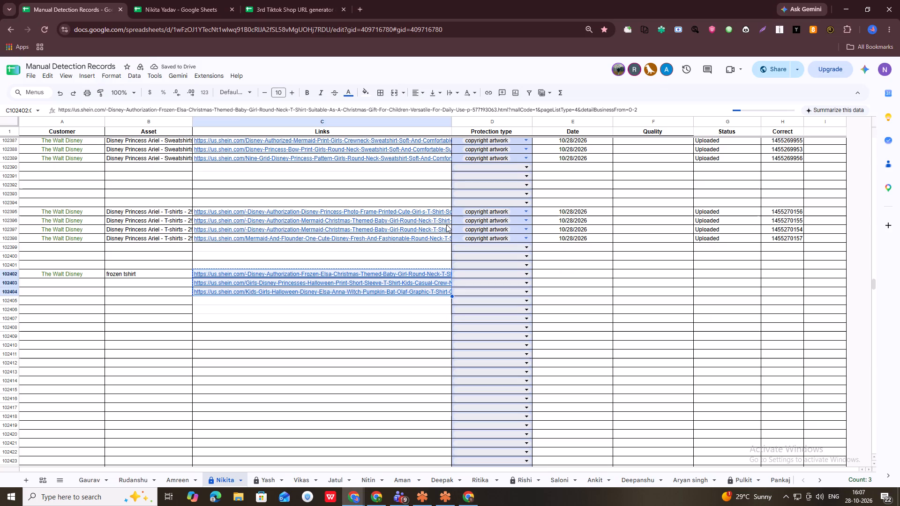
{"action": "key", "text": "alt+Tab"}
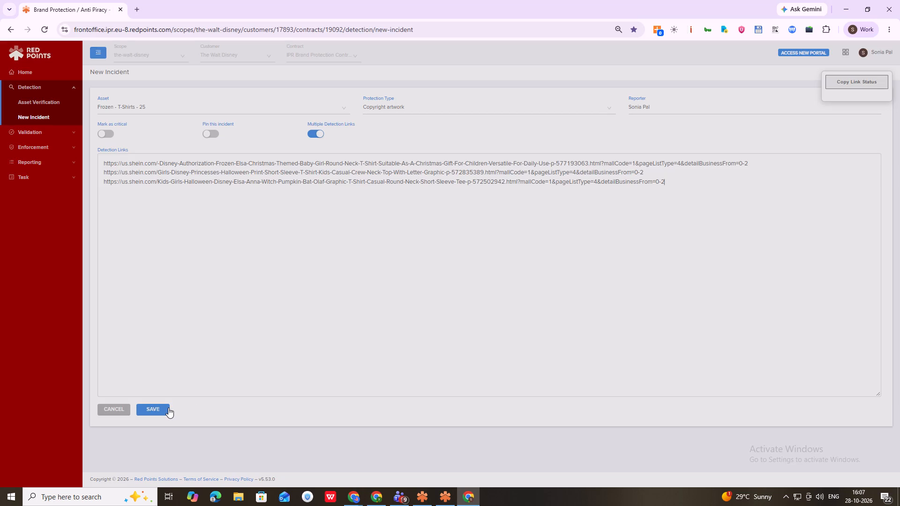
{"action": "left_click", "coordinate": [168, 408]}
Copy the Frozen - T-Shirts - 25 asset name into B102402 of Manual Detection Records and fill customer and asset down to row 102404.
{"action": "left_click", "coordinate": [214, 111], "text": "alt"}
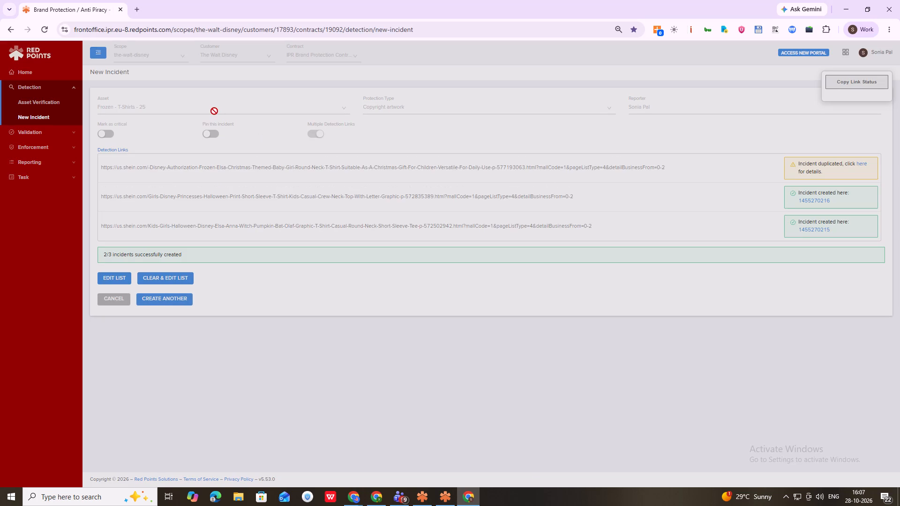
{"action": "key", "text": "alt+Tab"}
{"action": "left_click", "coordinate": [156, 270]}
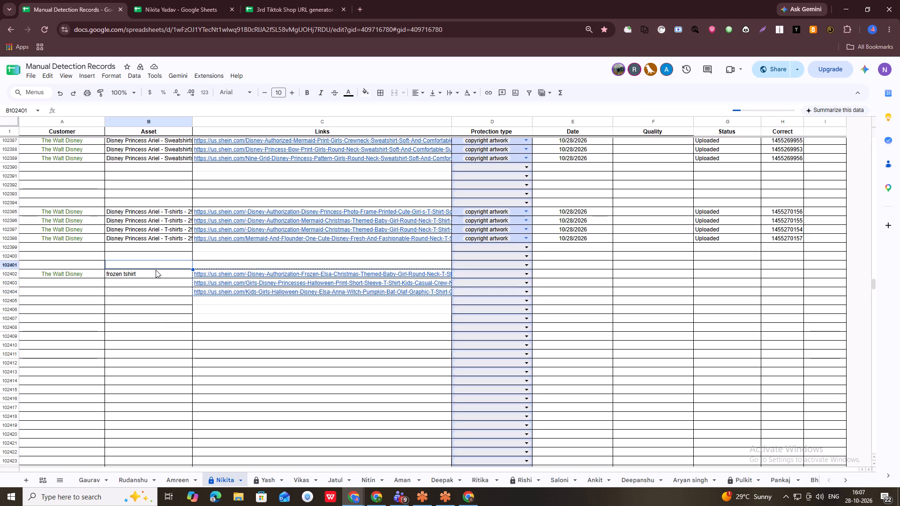
{"action": "key", "text": "Down"}
{"action": "key", "text": "ctrl+v"}
{"action": "key", "text": "shift+Left"}
{"action": "key", "text": "ctrl+space"}
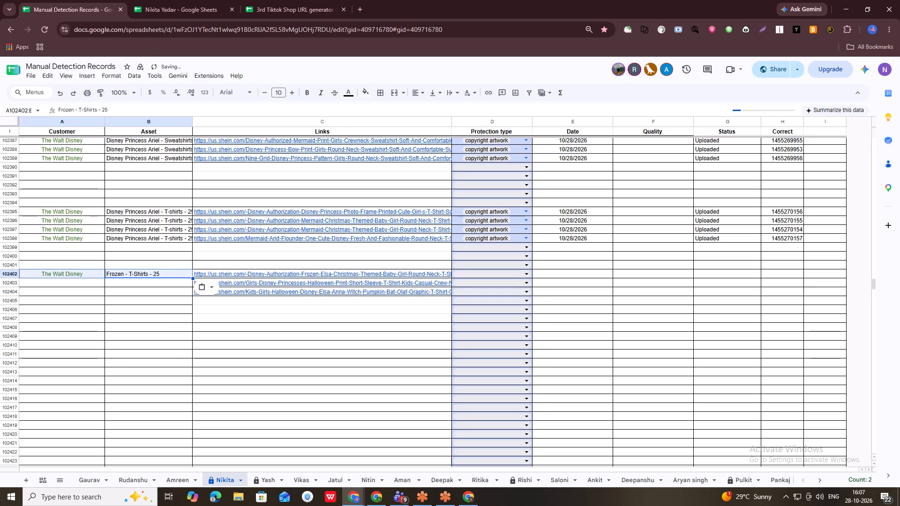
{"action": "key", "text": "ctrl+d"}
Copy the copyright artwork protection type and 10/28/2026 date from row 102398 into rows 102402 to 102404.
{"action": "key", "text": "Right"}
{"action": "key", "text": "Right"}
{"action": "key", "text": "ctrl+Up"}
{"action": "key", "text": "shift+Right"}
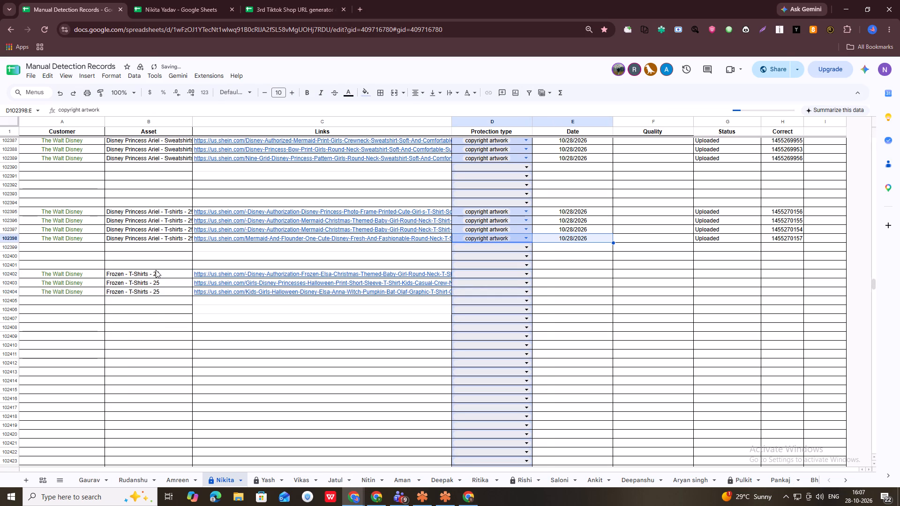
{"action": "key", "text": "ctrl+c"}
{"action": "key", "text": "Left"}
{"action": "key", "text": "ctrl+Down"}
{"action": "key", "text": "Right"}
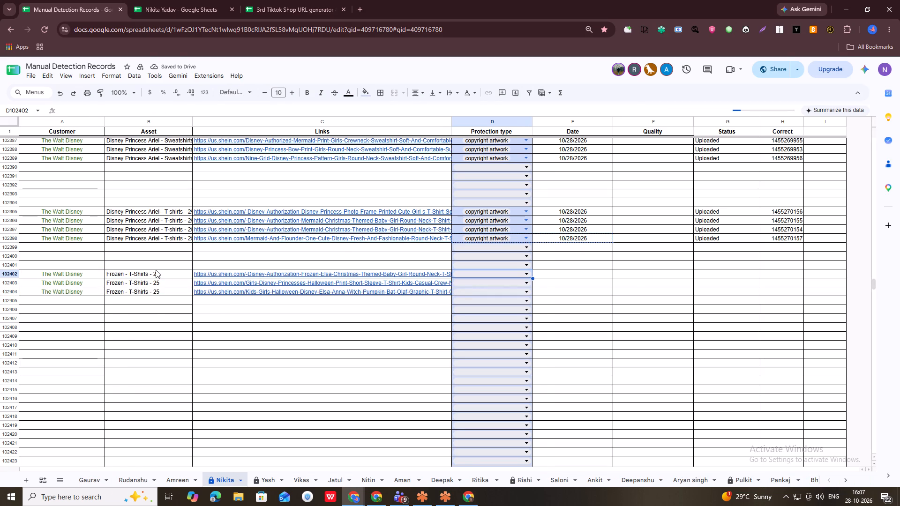
{"action": "key", "text": "ctrl+v"}
{"action": "key", "text": "ctrl+space"}
{"action": "key", "text": "ctrl+d"}
{"action": "key", "text": "Right"}
{"action": "key", "text": "Right"}
Copy the Frozen link statuses from Red Points into F102401 onward, then delete the header row and duplicate link column, keeping statuses and incident IDs.
{"action": "key", "text": "alt+Tab"}
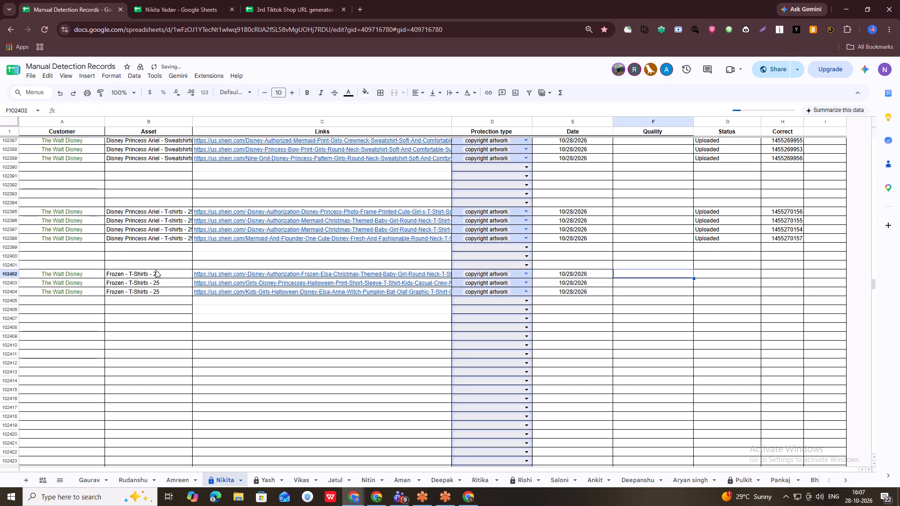
{"action": "left_click", "coordinate": [860, 80]}
{"action": "key", "text": "alt+Tab"}
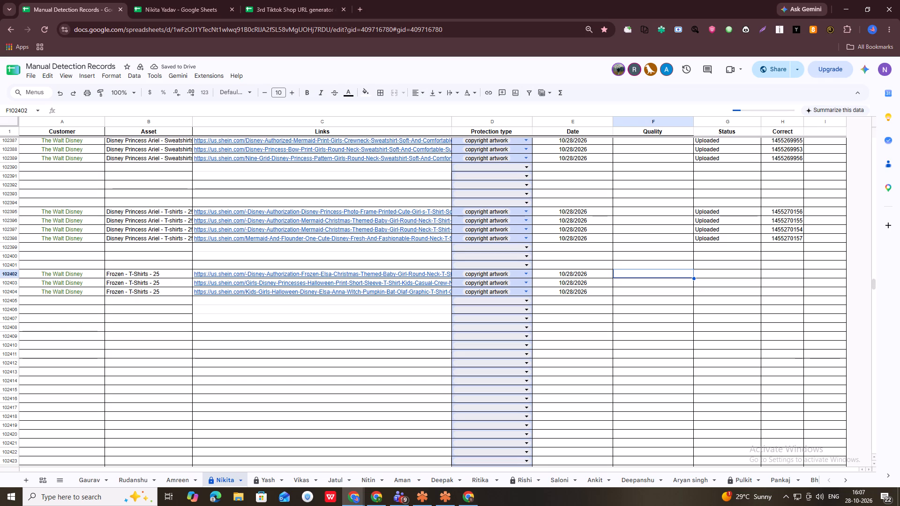
{"action": "left_click", "coordinate": [679, 269]}
{"action": "key", "text": "Up"}
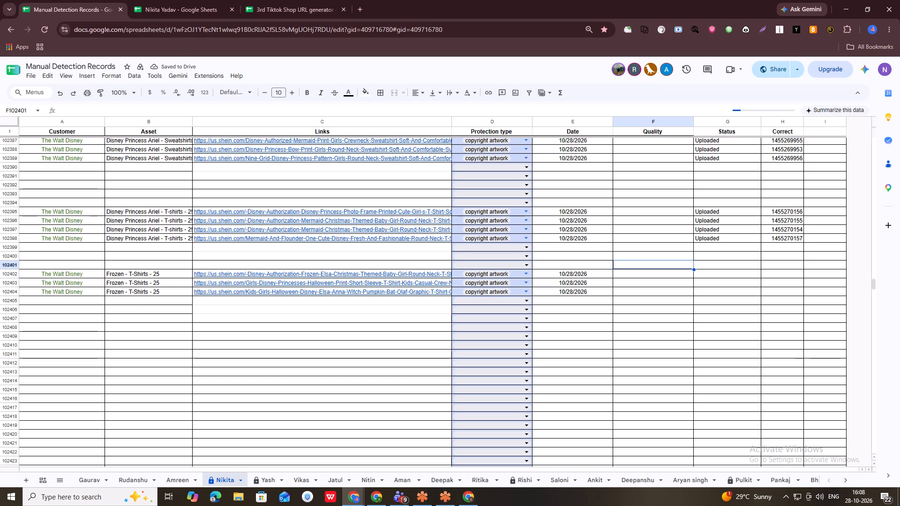
{"action": "key", "text": "ctrl+v"}
{"action": "key", "text": "Left"}
{"action": "key", "text": "Right"}
{"action": "key", "text": "shift+Right"}
{"action": "key", "text": "shift+Right"}
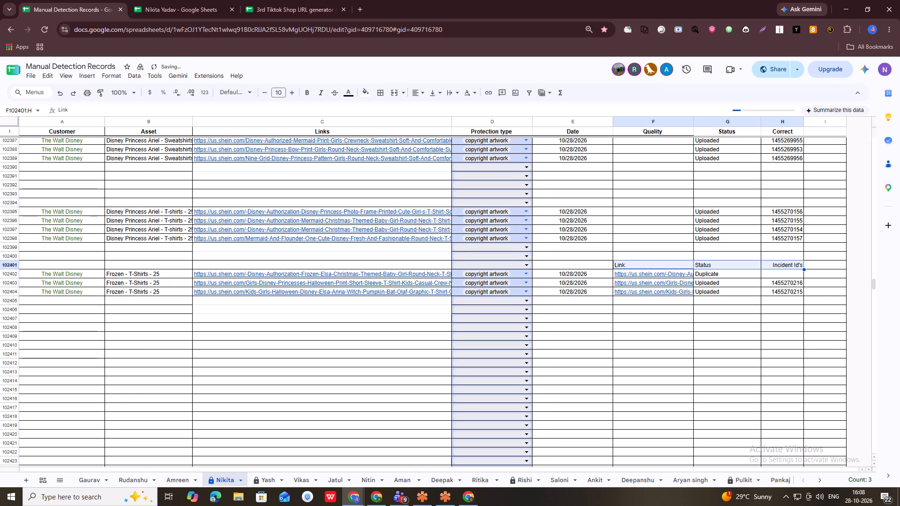
{"action": "key", "text": "Delete"}
{"action": "key", "text": "Down"}
{"action": "key", "text": "ctrl+shift+Down"}
{"action": "key", "text": "Delete"}
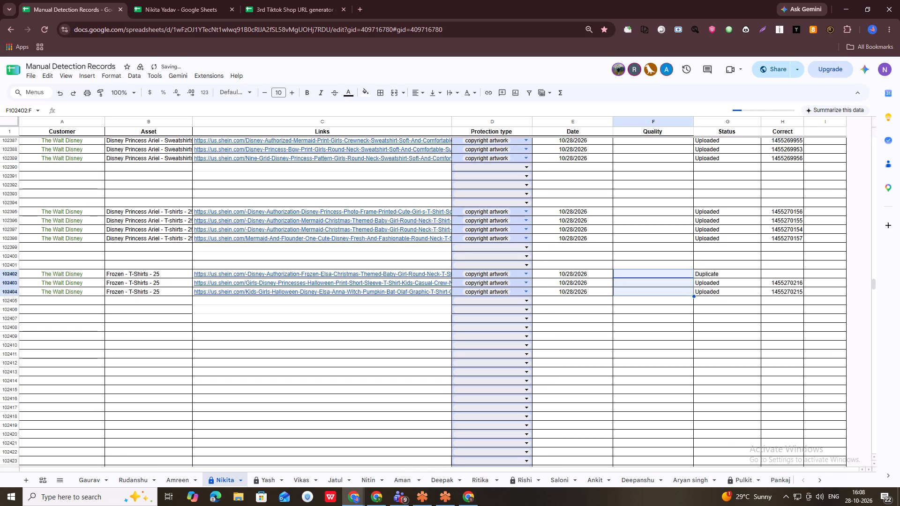
Count the Disney incident IDs in the Correct column from row 102299 to row 102404.
{"action": "left_click", "coordinate": [779, 295]}
{"action": "scroll", "coordinate": [817, 353], "scroll_direction": "up", "scroll_amount": 12}
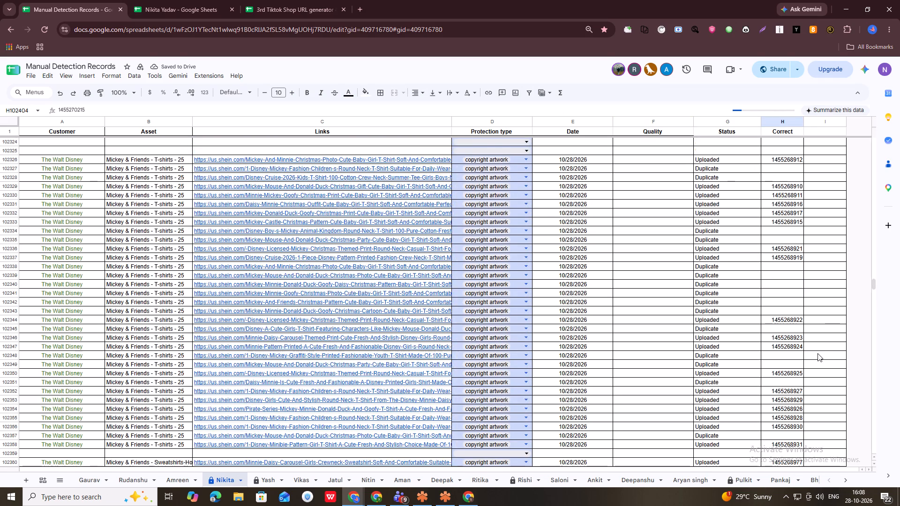
{"action": "scroll", "coordinate": [817, 353], "scroll_direction": "up", "scroll_amount": 6}
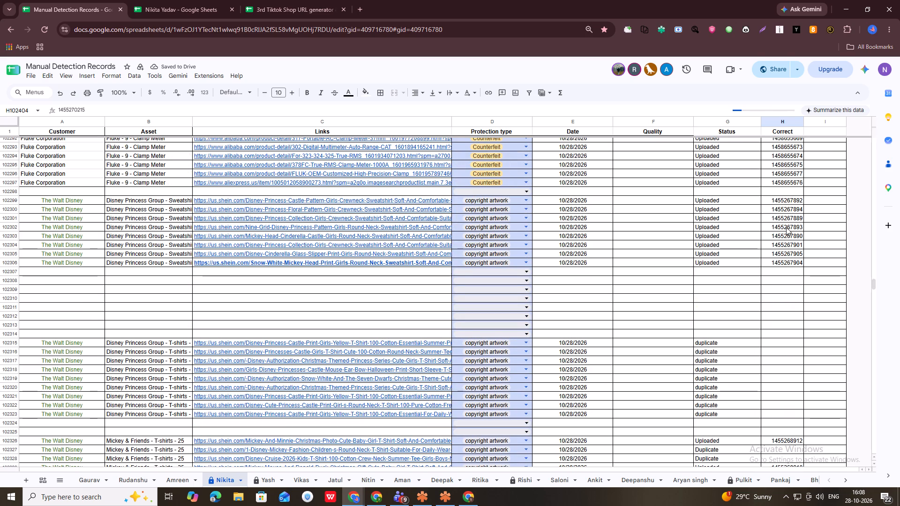
{"action": "left_click", "coordinate": [780, 200], "text": "shift"}
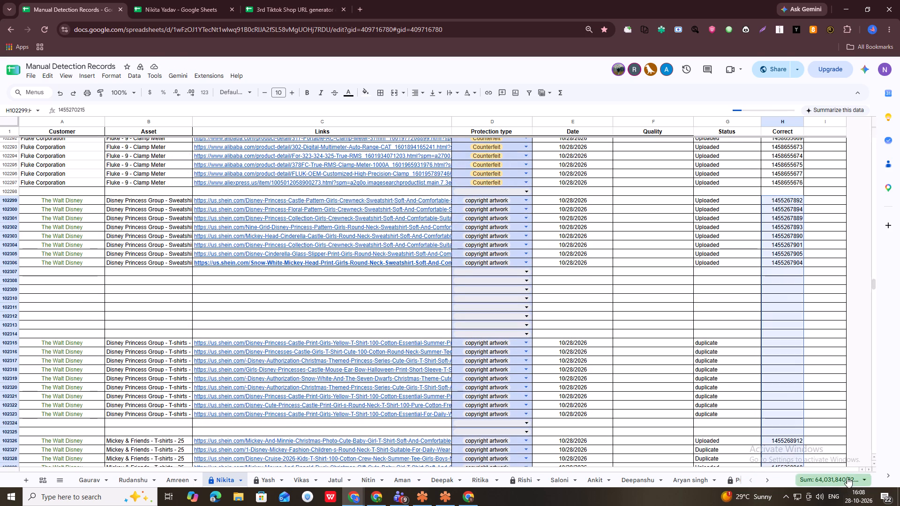
{"action": "left_click", "coordinate": [847, 477]}
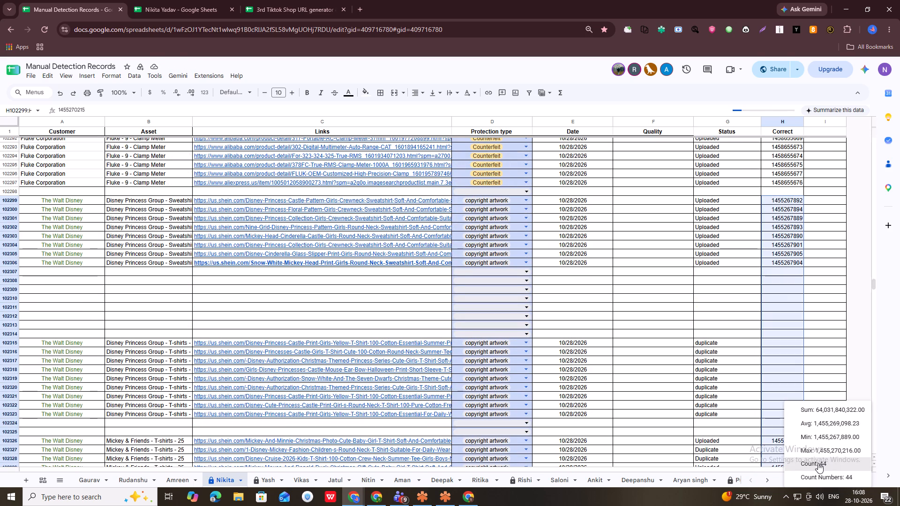
{"action": "left_click", "coordinate": [818, 463]}
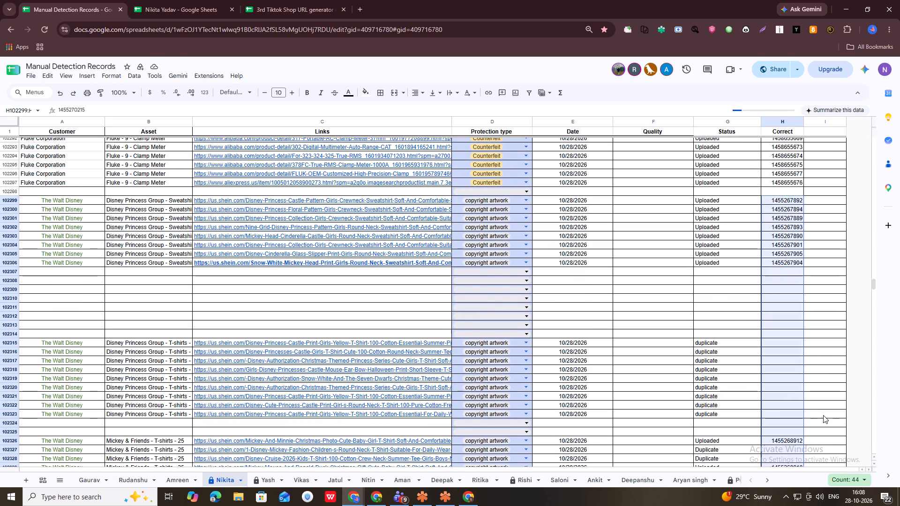
Count all 10/28/2026 incident IDs in the Correct column from row 102121 to row 102404.
{"action": "scroll", "coordinate": [823, 415], "scroll_direction": "up", "scroll_amount": 3}
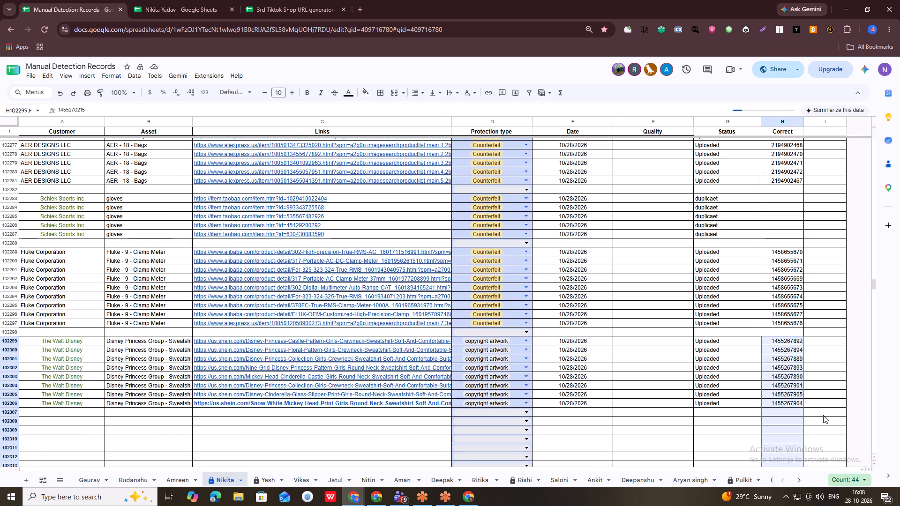
{"action": "scroll", "coordinate": [837, 375], "scroll_direction": "up", "scroll_amount": 4}
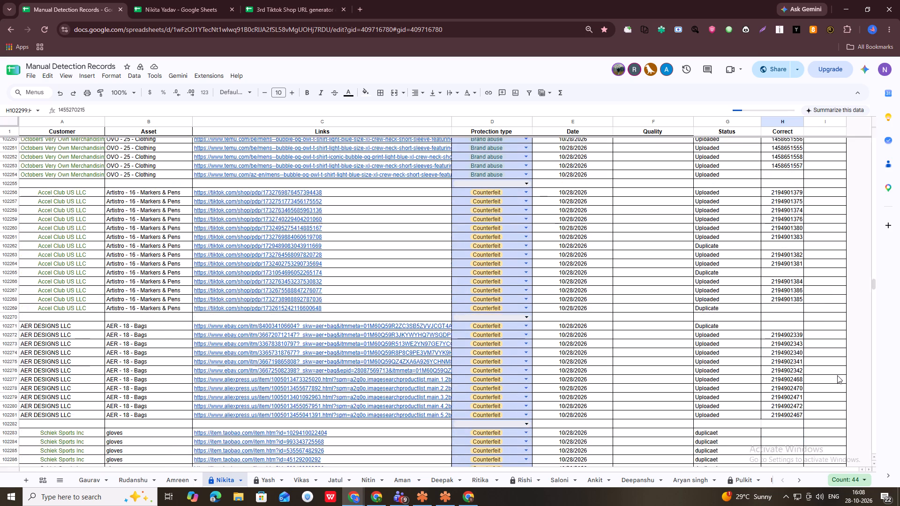
{"action": "scroll", "coordinate": [837, 375], "scroll_direction": "up", "scroll_amount": 12}
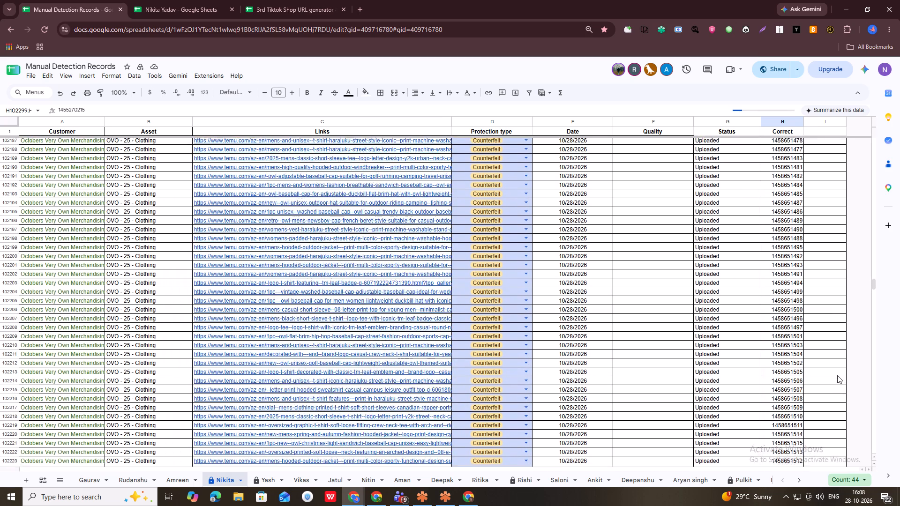
{"action": "scroll", "coordinate": [837, 375], "scroll_direction": "up", "scroll_amount": 17}
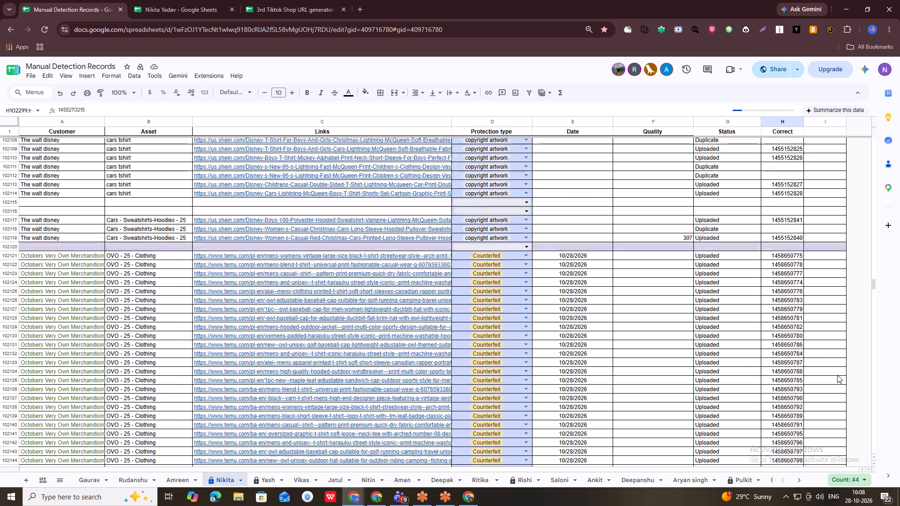
{"action": "left_click", "coordinate": [789, 301], "text": "shift"}
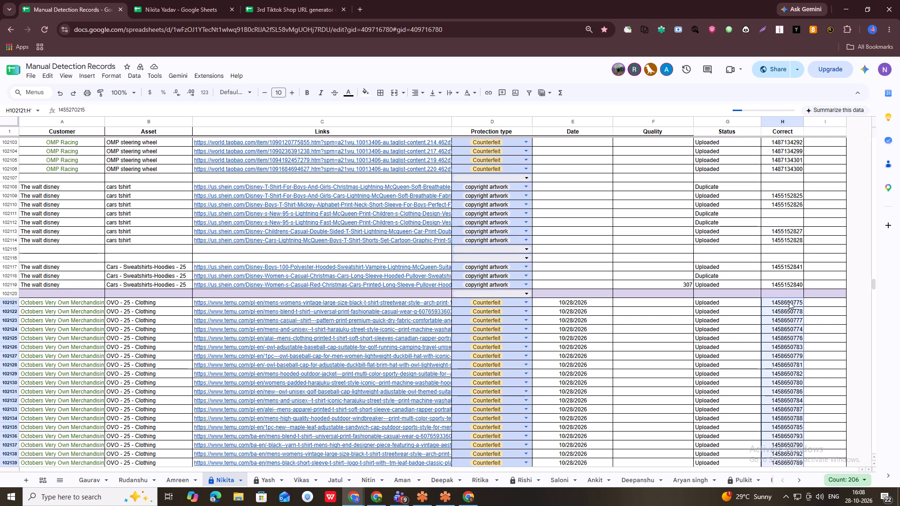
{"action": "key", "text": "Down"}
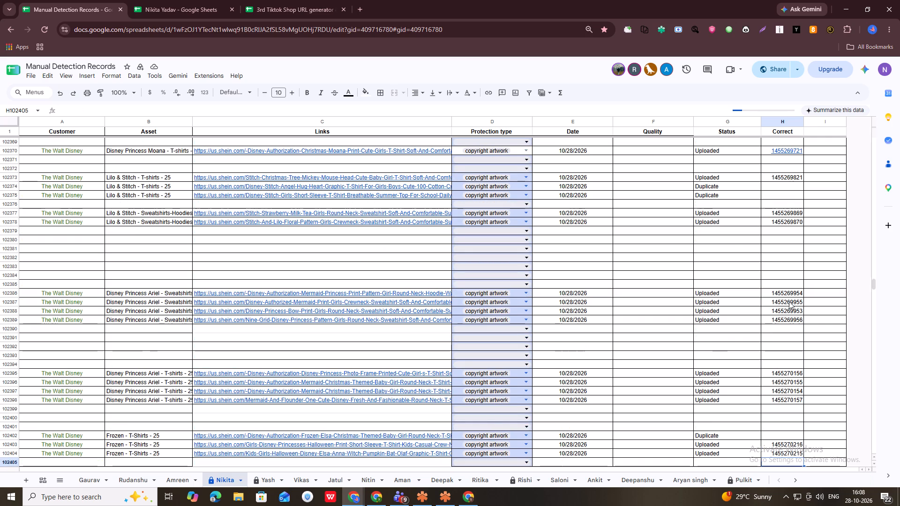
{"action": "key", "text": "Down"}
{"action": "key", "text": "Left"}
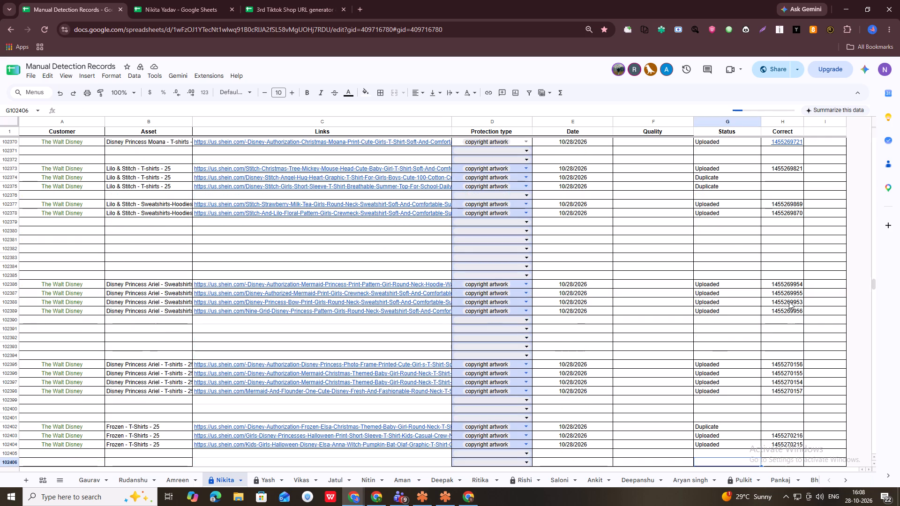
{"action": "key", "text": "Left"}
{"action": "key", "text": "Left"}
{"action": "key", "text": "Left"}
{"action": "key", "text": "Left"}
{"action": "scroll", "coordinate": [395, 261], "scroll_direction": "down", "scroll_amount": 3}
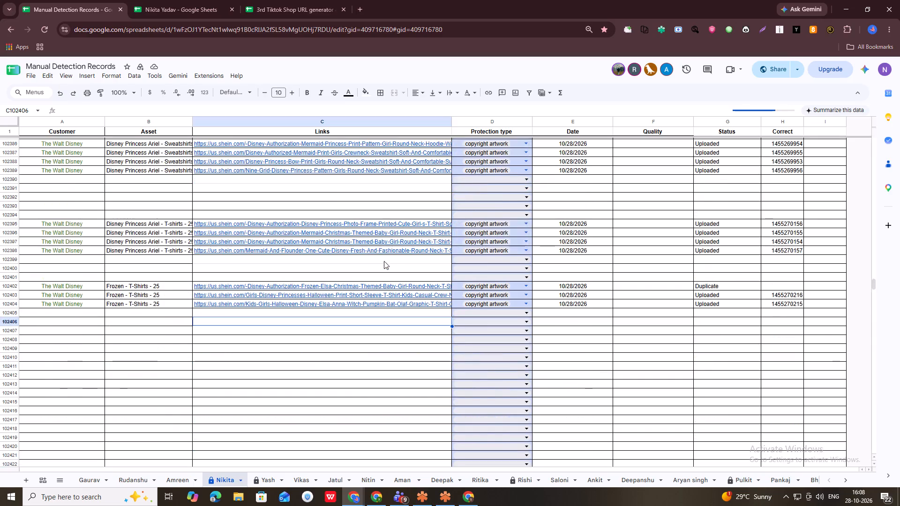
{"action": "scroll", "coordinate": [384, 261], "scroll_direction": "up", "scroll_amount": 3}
Clear the Frozen detection list in the Red Points New Incident form.
{"action": "key", "text": "alt+Tab"}
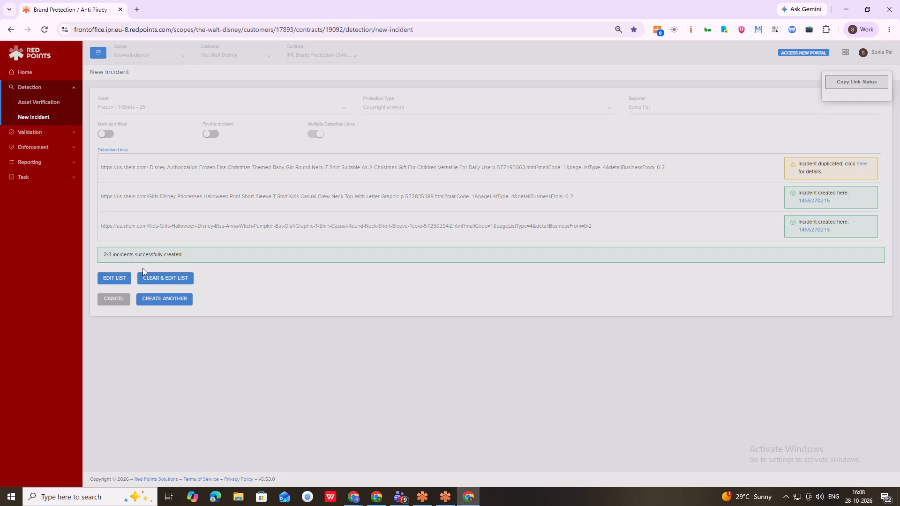
{"action": "left_click", "coordinate": [159, 279]}
Switch to the 626 Sellers to Scrap spreadsheet and mark the Shein seller xinyuange -us as scrapped.
{"action": "key", "text": "alt+Tab"}
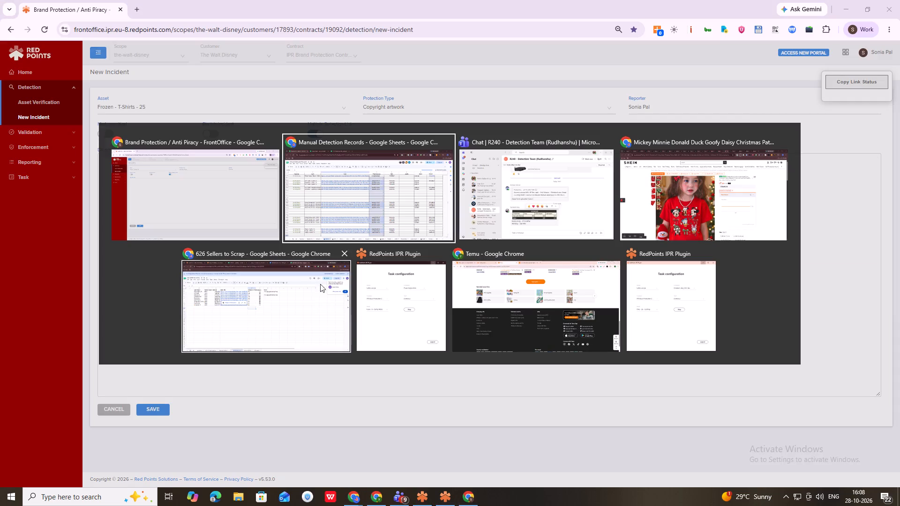
{"action": "left_click", "coordinate": [291, 316], "text": "alt"}
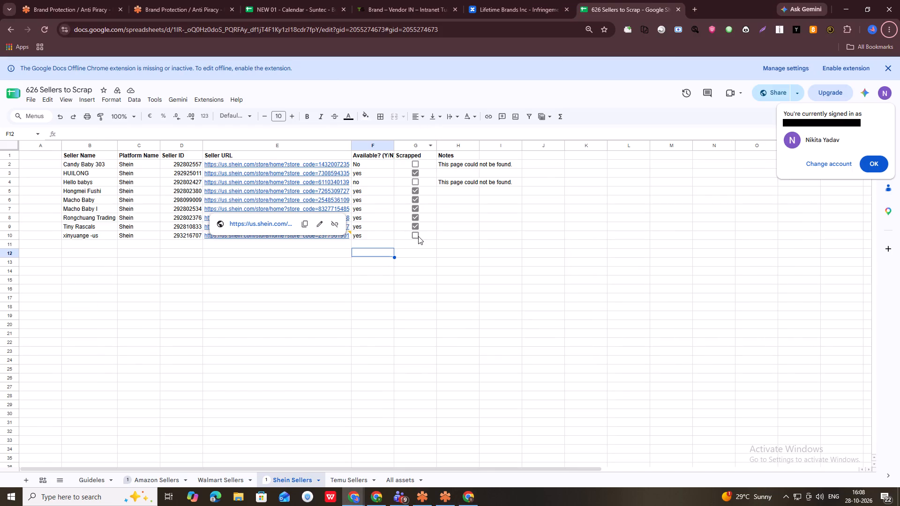
{"action": "left_click", "coordinate": [418, 236]}
{"action": "left_click", "coordinate": [411, 311]}
{"action": "right_click", "coordinate": [411, 311]}
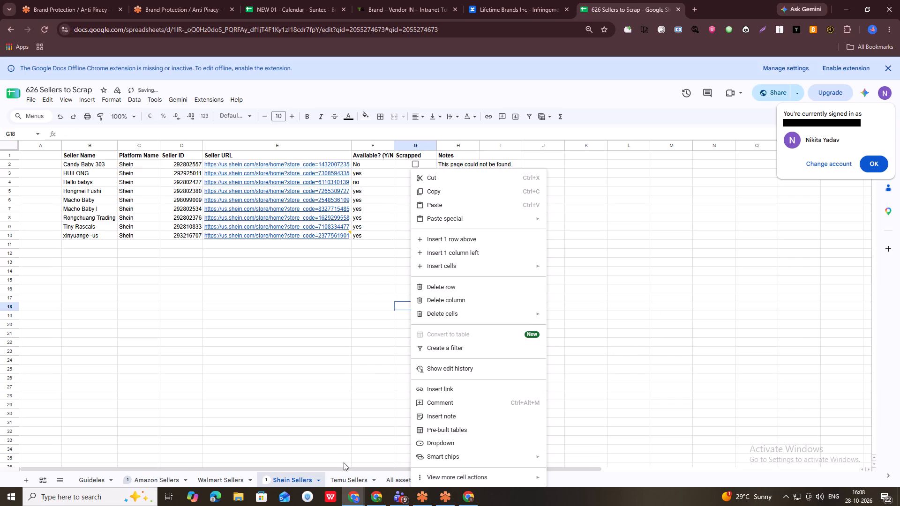
Copy the eleven remaining seller URLs in E69:E79 of the Walmart Sellers sheet.
{"action": "left_click", "coordinate": [233, 481]}
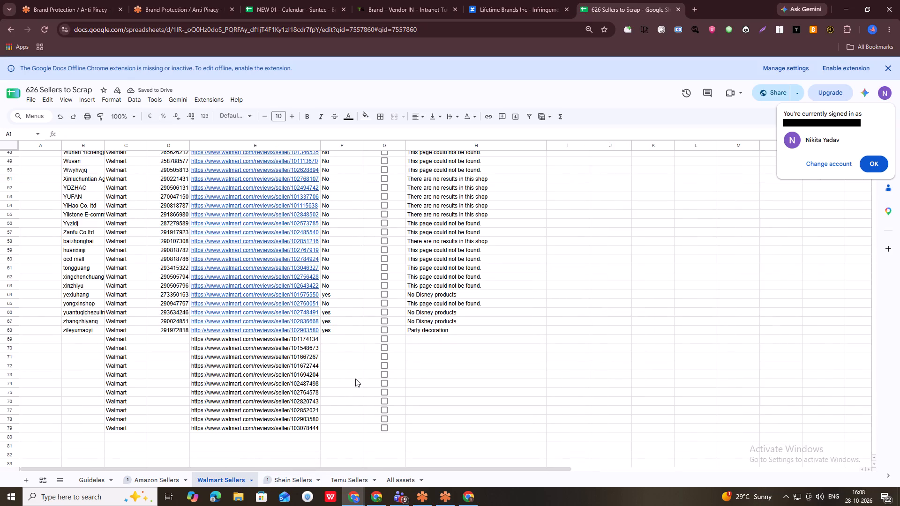
{"action": "left_click", "coordinate": [291, 337]}
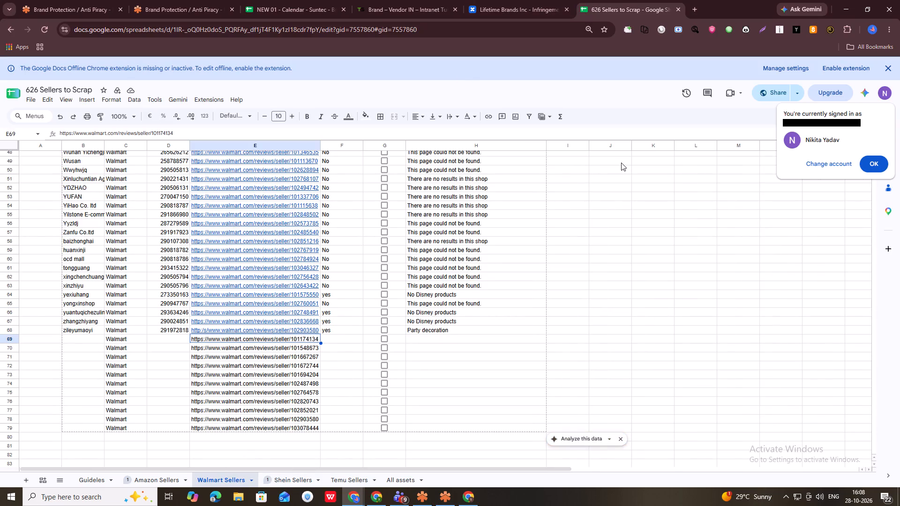
{"action": "key", "text": "alt+Return"}
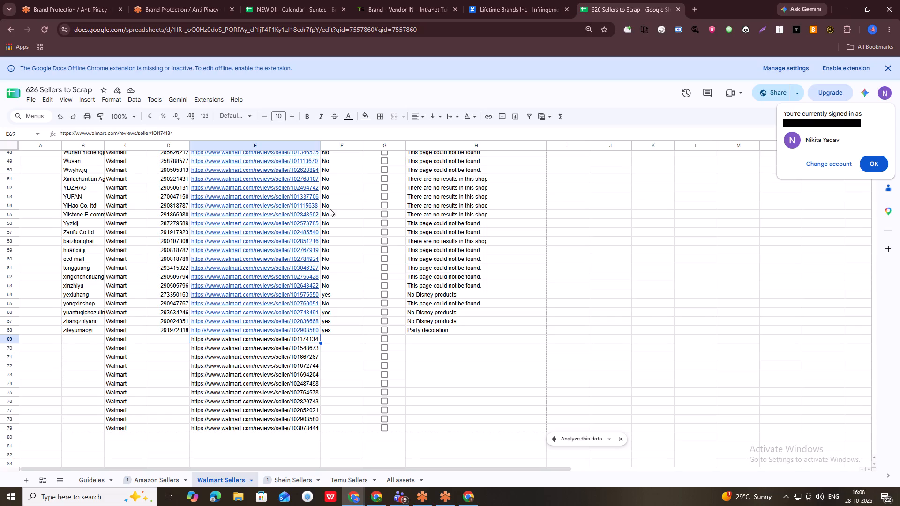
{"action": "left_click", "coordinate": [299, 427], "text": "shift"}
{"action": "key", "text": "ctrl+c"}
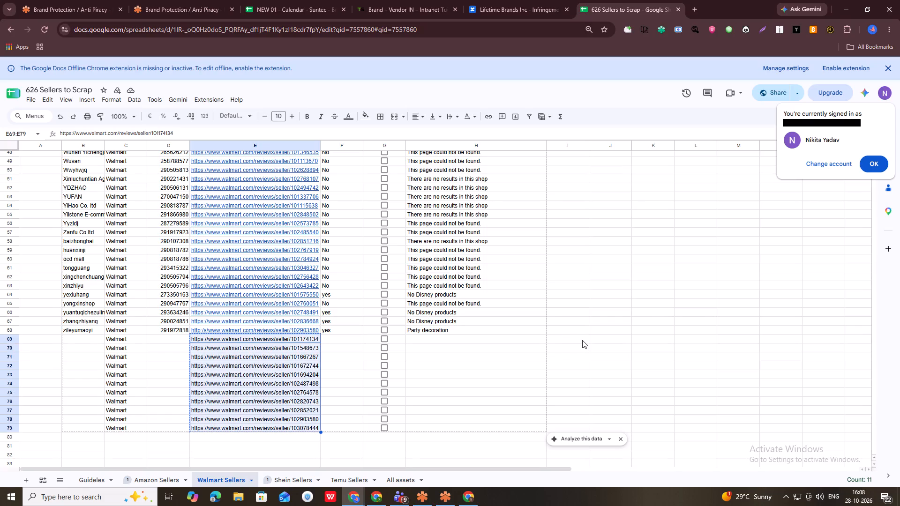
Open all eleven copied Walmart seller URLs as separate tabs in a new browser window and close its blank tab.
{"action": "key", "text": "ctrl+n"}
{"action": "left_click", "coordinate": [627, 29]}
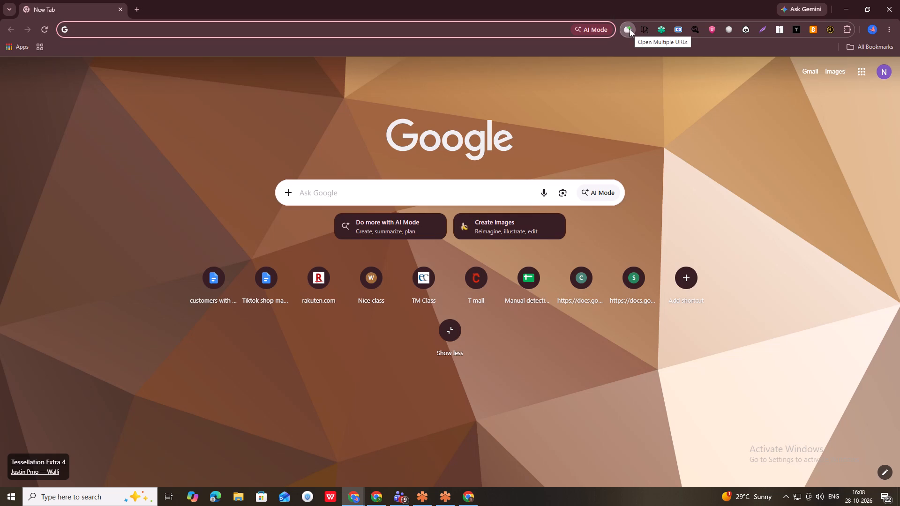
{"action": "key", "text": "ctrl+v"}
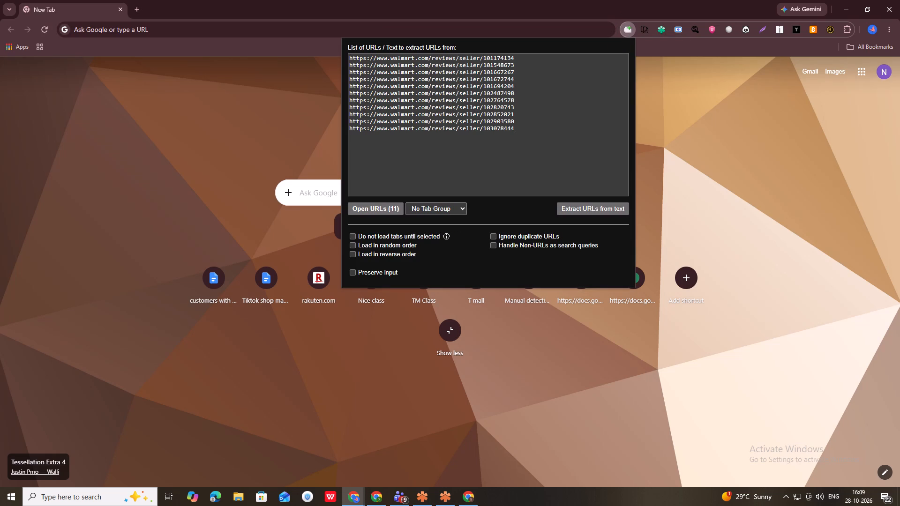
{"action": "left_click", "coordinate": [384, 207]}
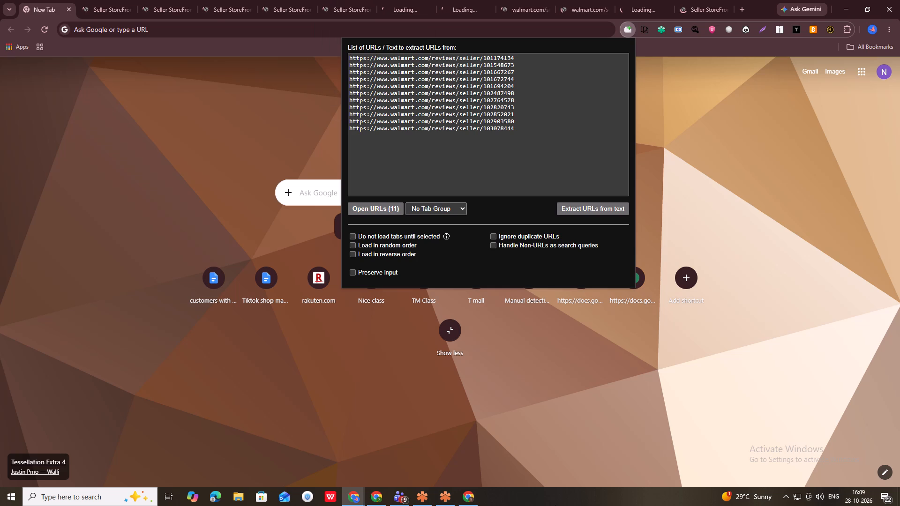
{"action": "middle_click", "coordinate": [52, 0]}
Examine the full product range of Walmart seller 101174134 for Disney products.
{"action": "scroll", "coordinate": [52, 0], "scroll_direction": "up", "scroll_amount": 1}
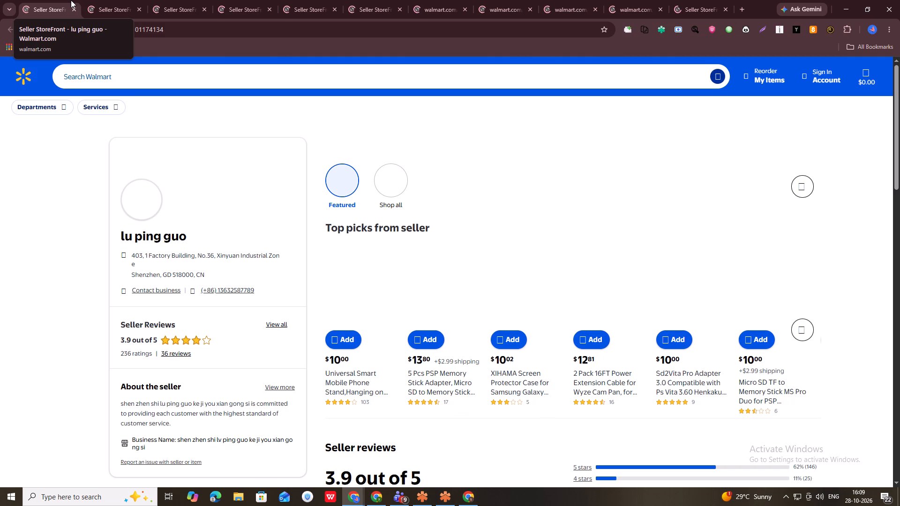
{"action": "key", "text": "shift+super+F23"}
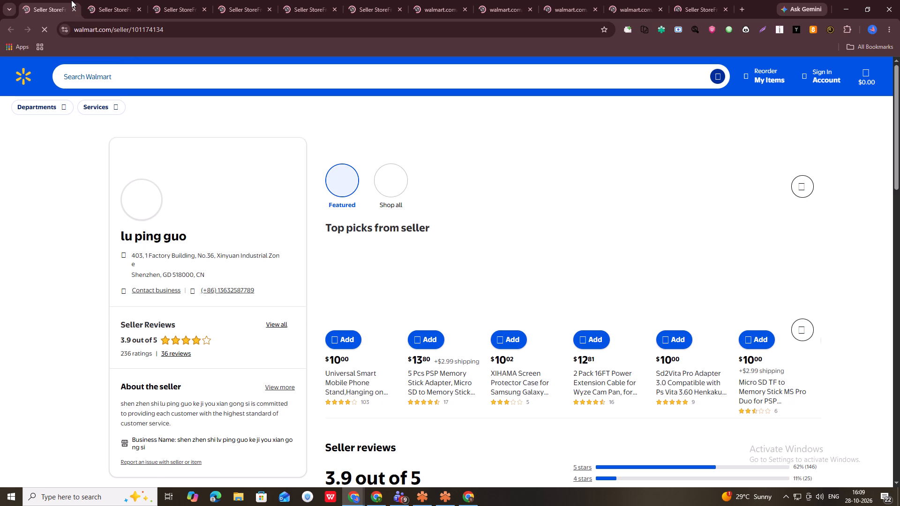
{"action": "left_click", "coordinate": [397, 186]}
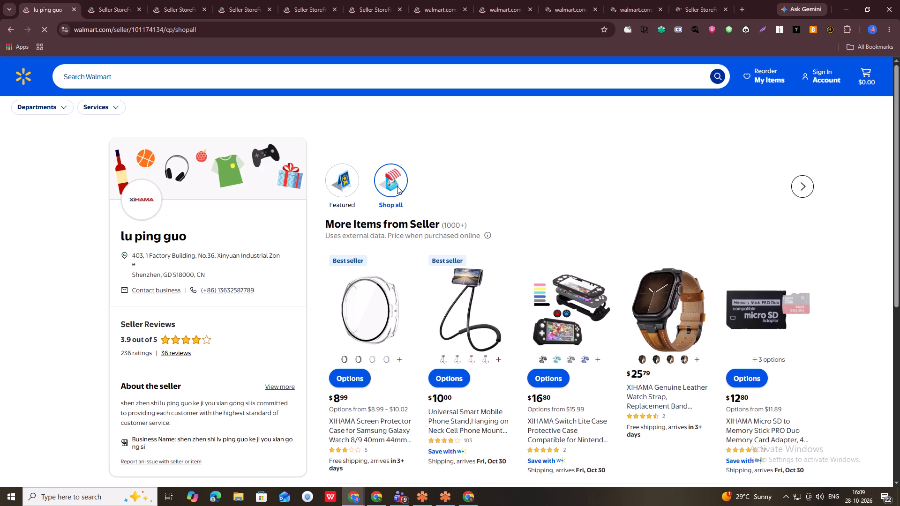
{"action": "left_click", "coordinate": [332, 183]}
{"action": "right_click", "coordinate": [332, 183]}
{"action": "left_click", "coordinate": [627, 187]}
{"action": "left_click", "coordinate": [439, 123]}
{"action": "right_click", "coordinate": [439, 123]}
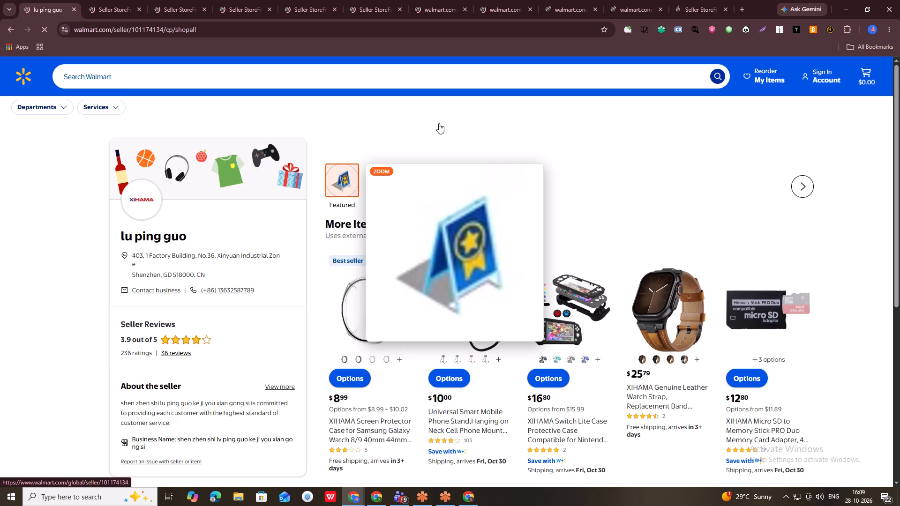
{"action": "left_click", "coordinate": [734, 216]}
{"action": "left_click", "coordinate": [399, 182]}
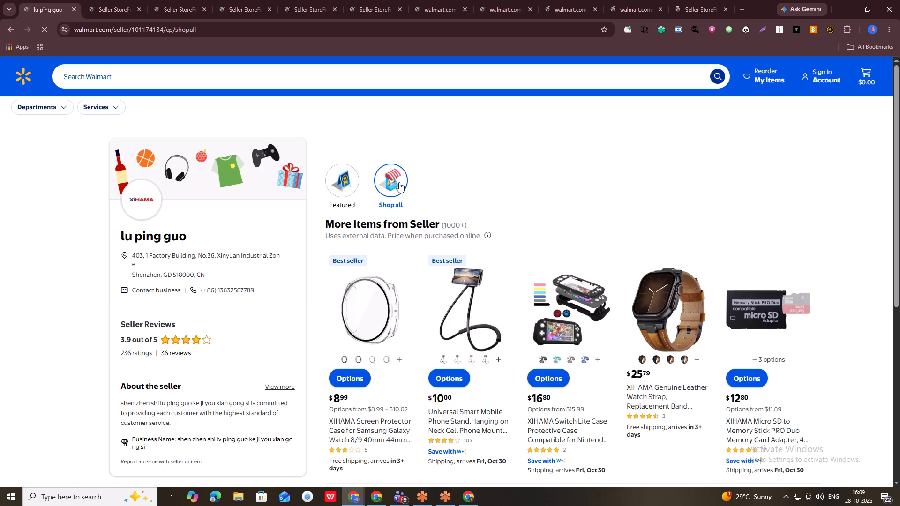
{"action": "scroll", "coordinate": [585, 265], "scroll_direction": "down", "scroll_amount": 7}
{"action": "scroll", "coordinate": [656, 307], "scroll_direction": "up", "scroll_amount": 8}
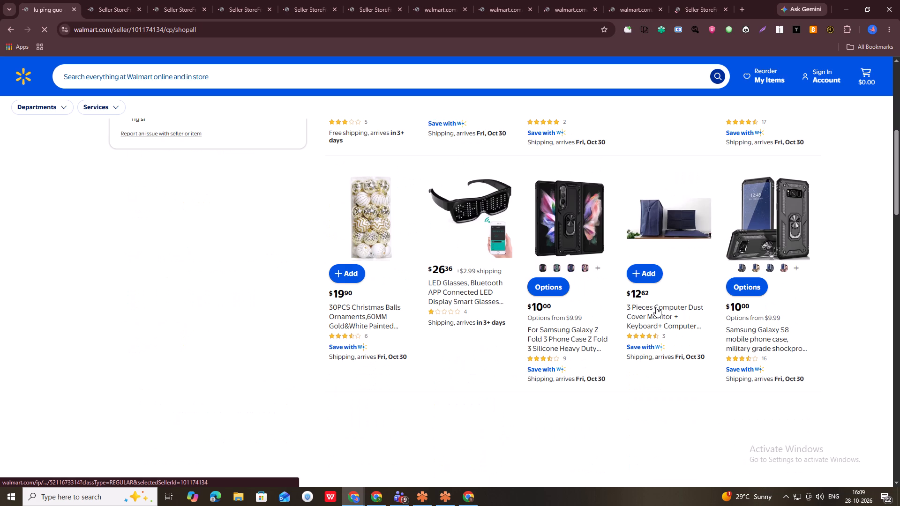
{"action": "scroll", "coordinate": [649, 295], "scroll_direction": "up", "scroll_amount": 20}
{"action": "scroll", "coordinate": [649, 295], "scroll_direction": "up", "scroll_amount": 2}
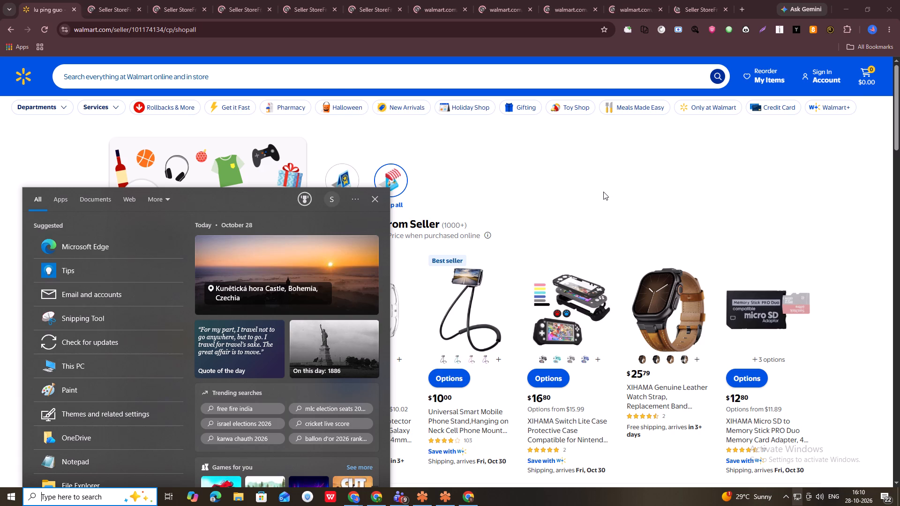
{"action": "left_click", "coordinate": [375, 198]}
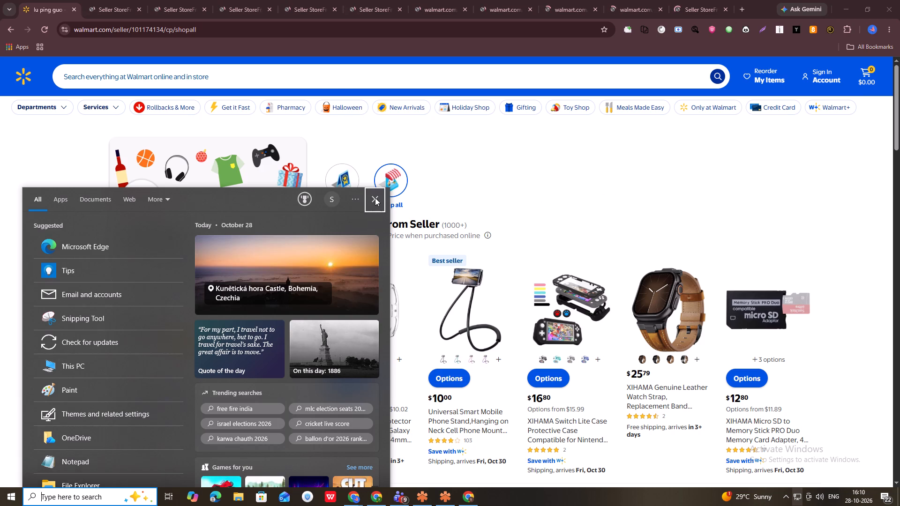
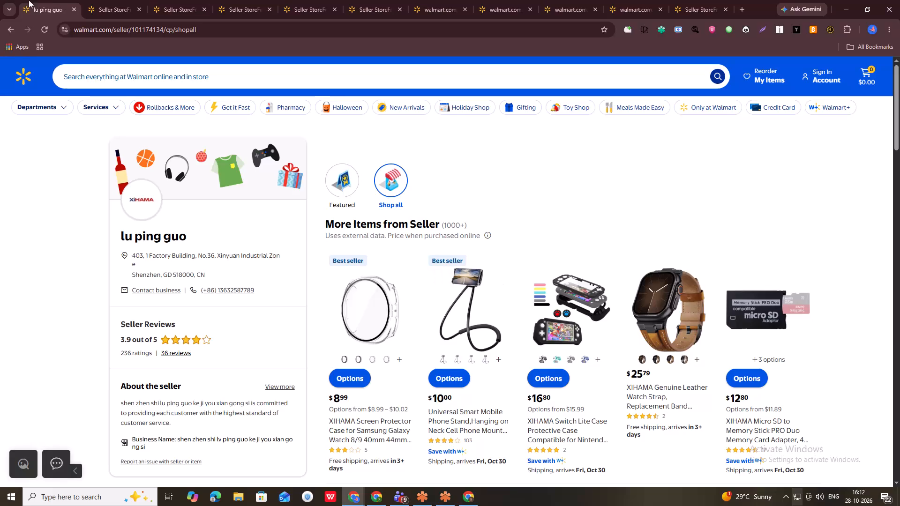
Load the full product listing of the XIHAMA seller's storefront.
{"action": "left_click", "coordinate": [346, 183]}
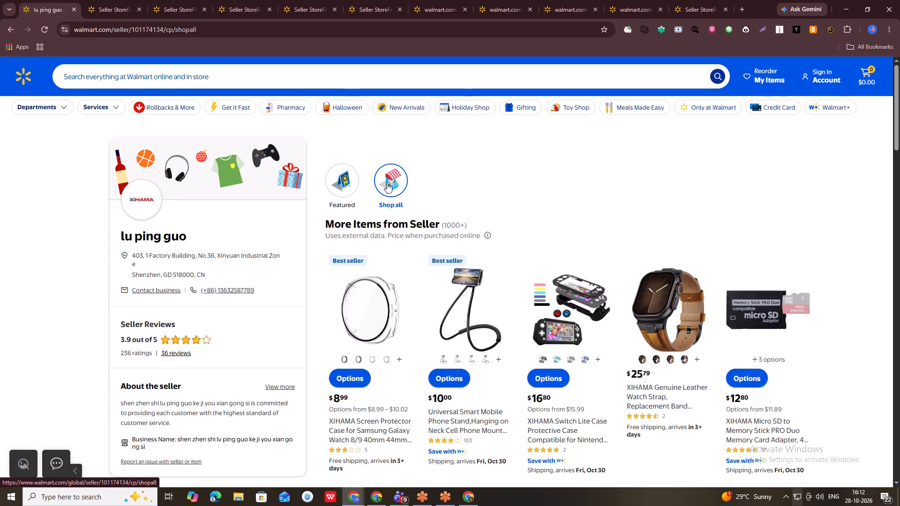
{"action": "left_click", "coordinate": [398, 190]}
{"action": "right_click", "coordinate": [398, 190]}
{"action": "right_click", "coordinate": [398, 190]}
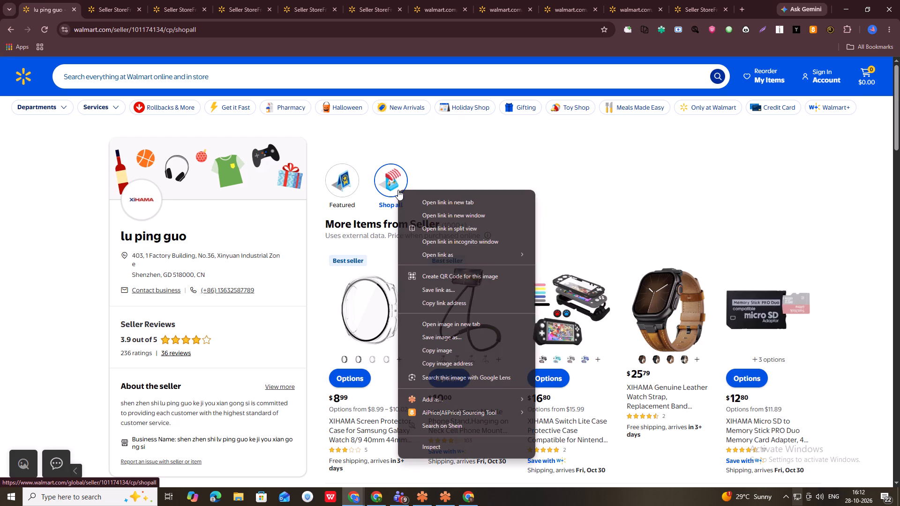
{"action": "left_click", "coordinate": [387, 183]}
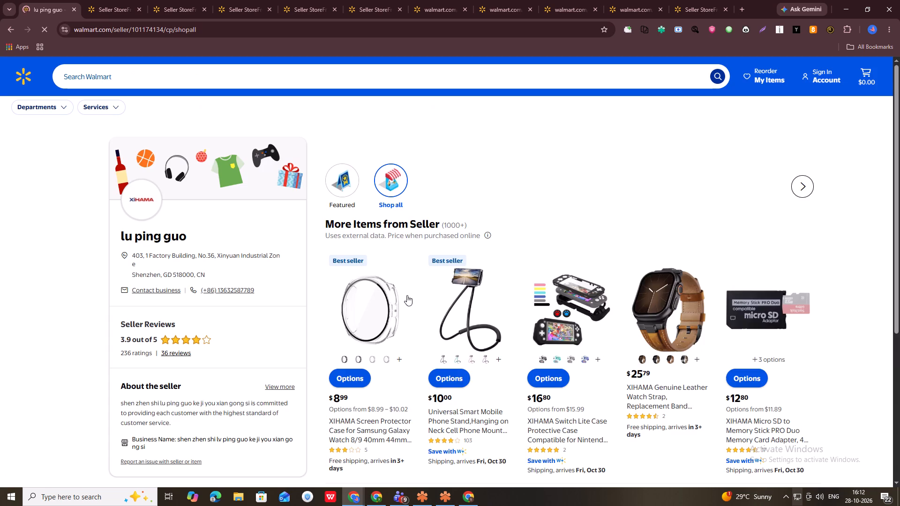
Examine page 1 of the XIHAMA seller's products for Disney items and go to page 2.
{"action": "scroll", "coordinate": [480, 305], "scroll_direction": "down", "scroll_amount": 16}
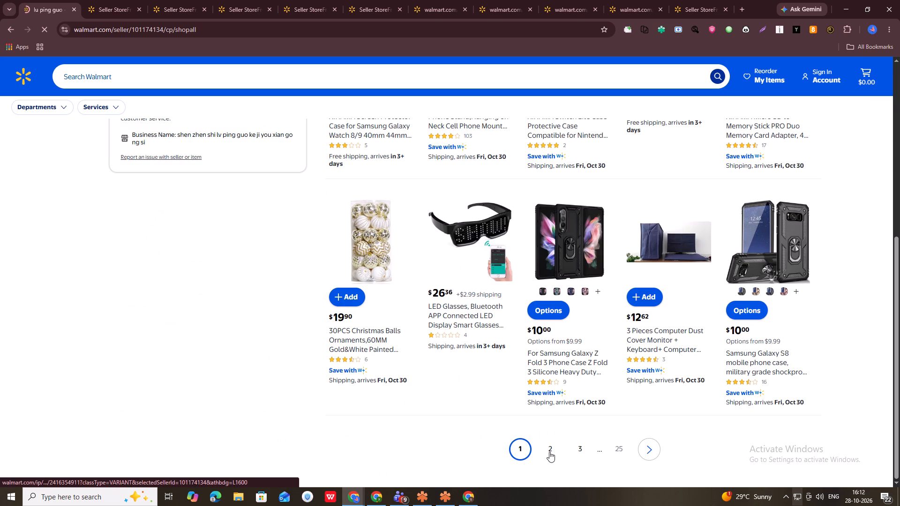
{"action": "left_click", "coordinate": [549, 449]}
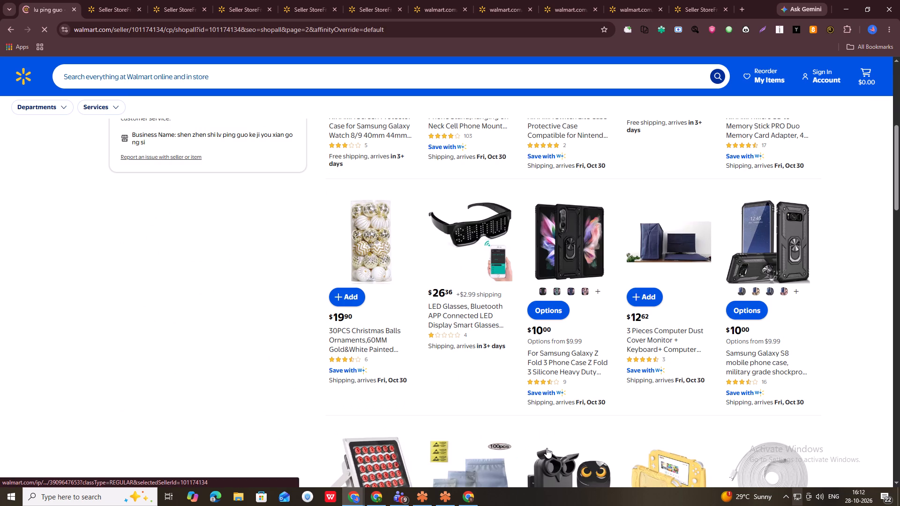
{"action": "scroll", "coordinate": [550, 411], "scroll_direction": "up", "scroll_amount": 16}
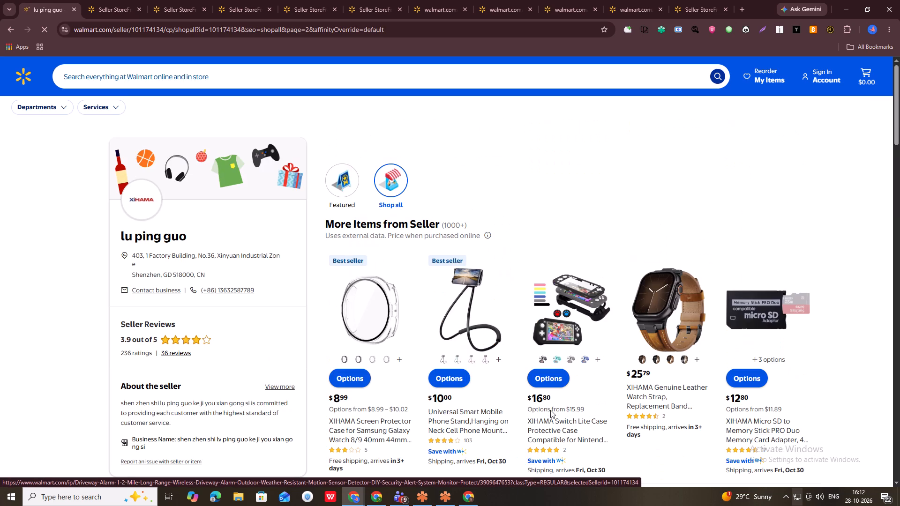
{"action": "scroll", "coordinate": [550, 410], "scroll_direction": "down", "scroll_amount": 8}
{"action": "scroll", "coordinate": [548, 406], "scroll_direction": "up", "scroll_amount": 10}
{"action": "scroll", "coordinate": [548, 406], "scroll_direction": "down", "scroll_amount": 9}
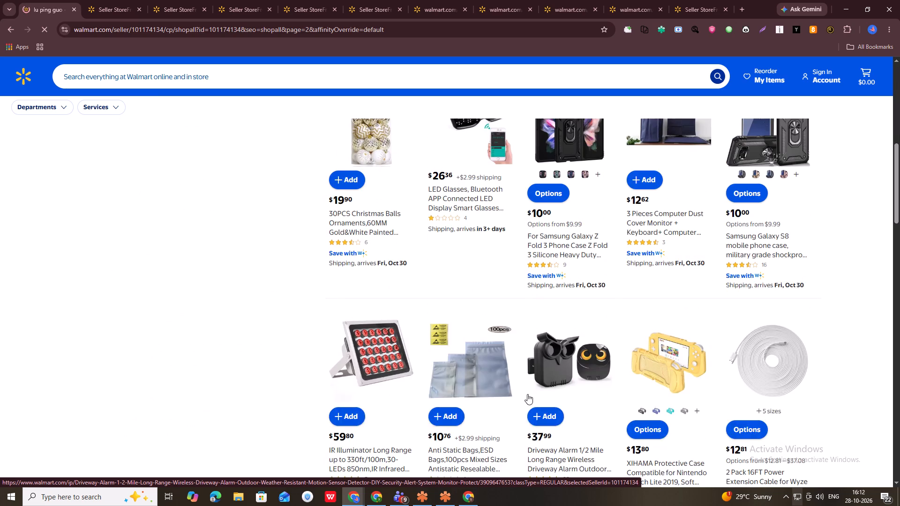
{"action": "scroll", "coordinate": [527, 394], "scroll_direction": "down", "scroll_amount": 19}
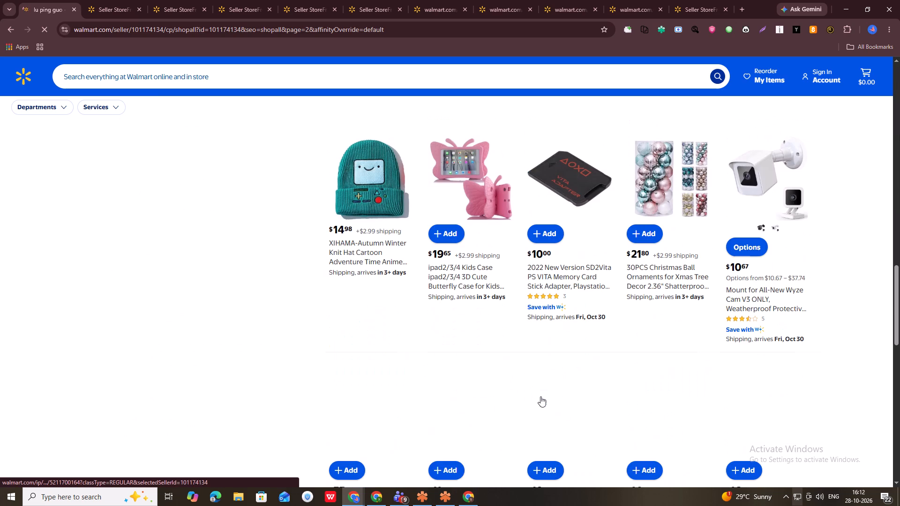
{"action": "scroll", "coordinate": [540, 400], "scroll_direction": "down", "scroll_amount": 10}
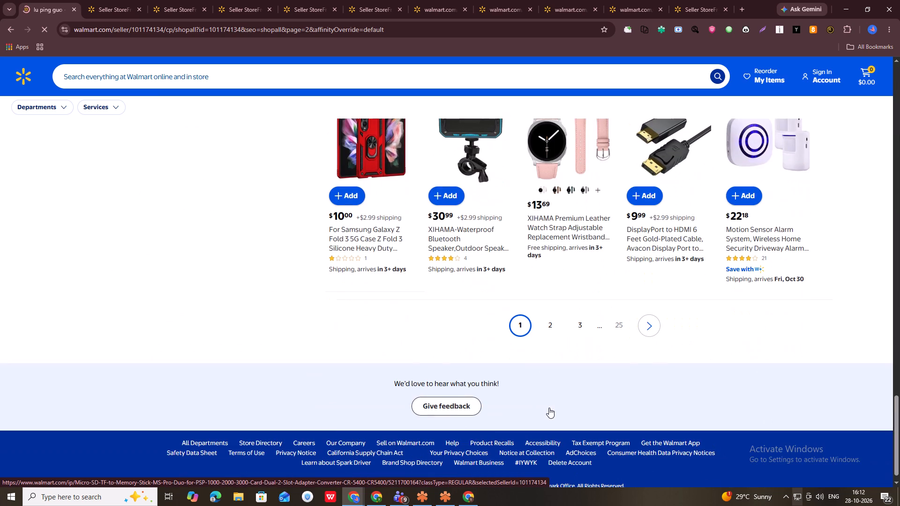
{"action": "left_click", "coordinate": [550, 324]}
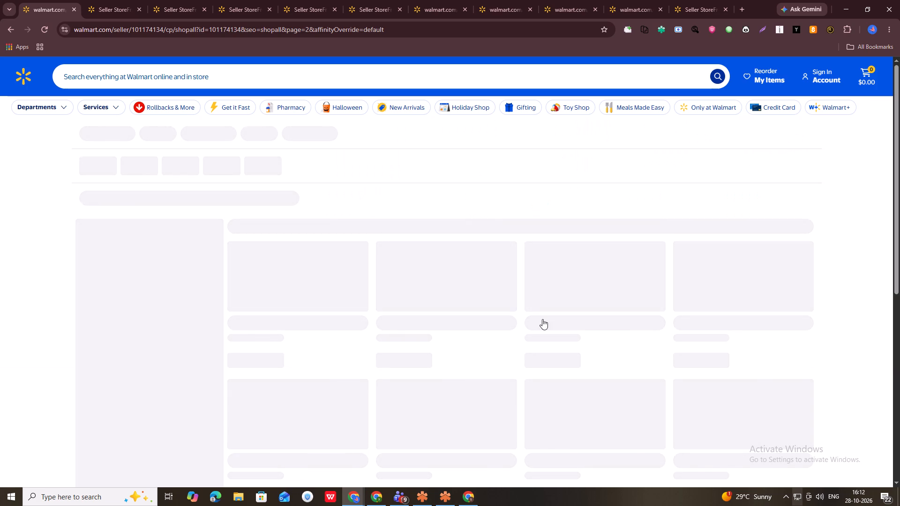
Examine page 2 of the seller's products for Disney items and go to page 3.
{"action": "scroll", "coordinate": [566, 372], "scroll_direction": "down", "scroll_amount": 2}
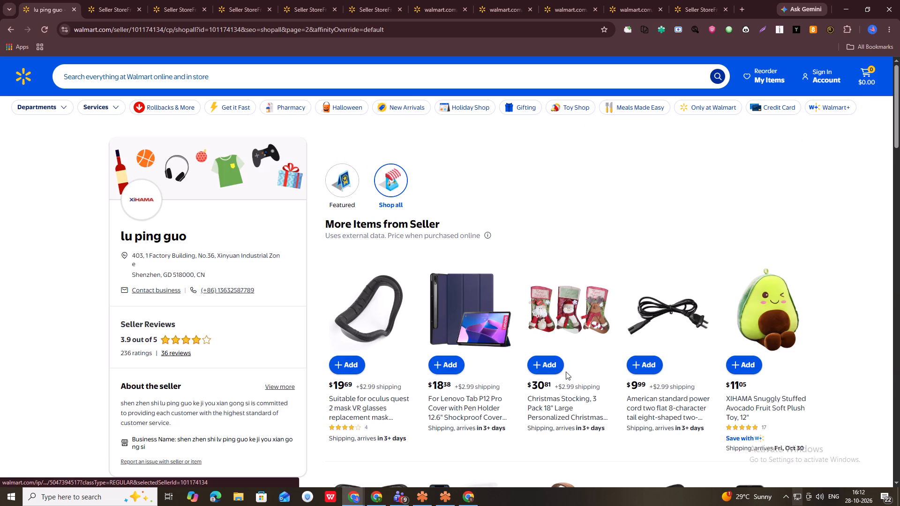
{"action": "scroll", "coordinate": [566, 372], "scroll_direction": "down", "scroll_amount": 12}
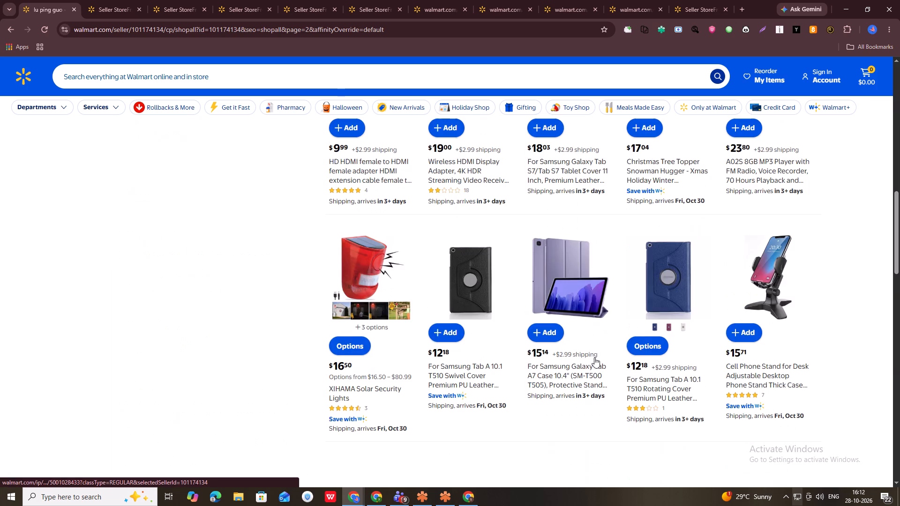
{"action": "scroll", "coordinate": [599, 356], "scroll_direction": "down", "scroll_amount": 16}
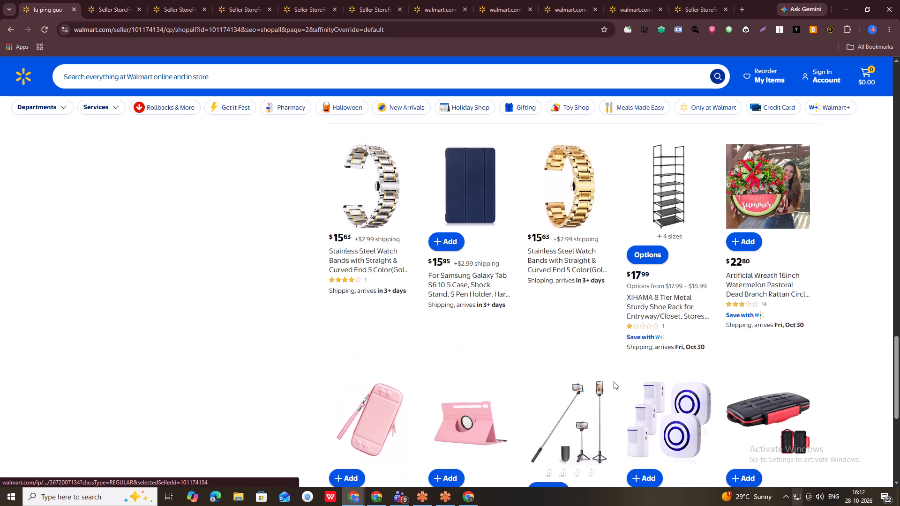
{"action": "scroll", "coordinate": [614, 381], "scroll_direction": "down", "scroll_amount": 5}
{"action": "left_click", "coordinate": [585, 384]}
{"action": "right_click", "coordinate": [585, 384]}
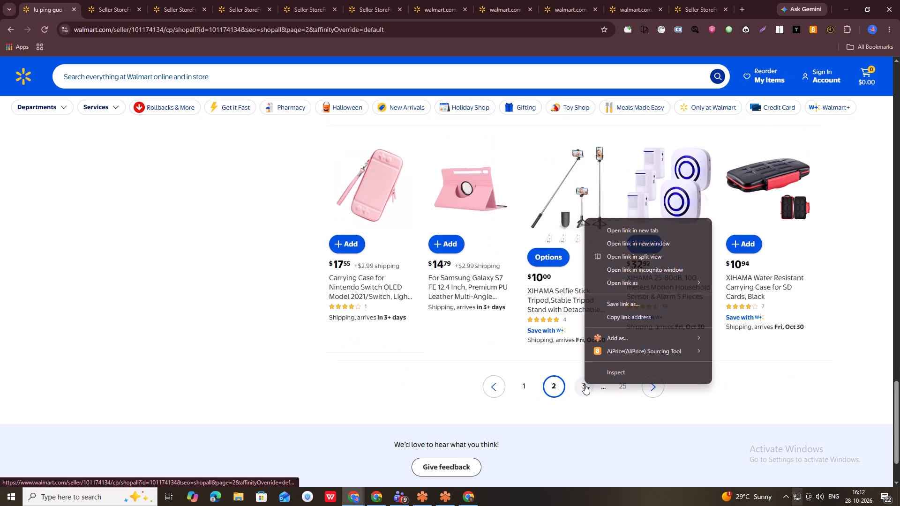
{"action": "left_click", "coordinate": [581, 391]}
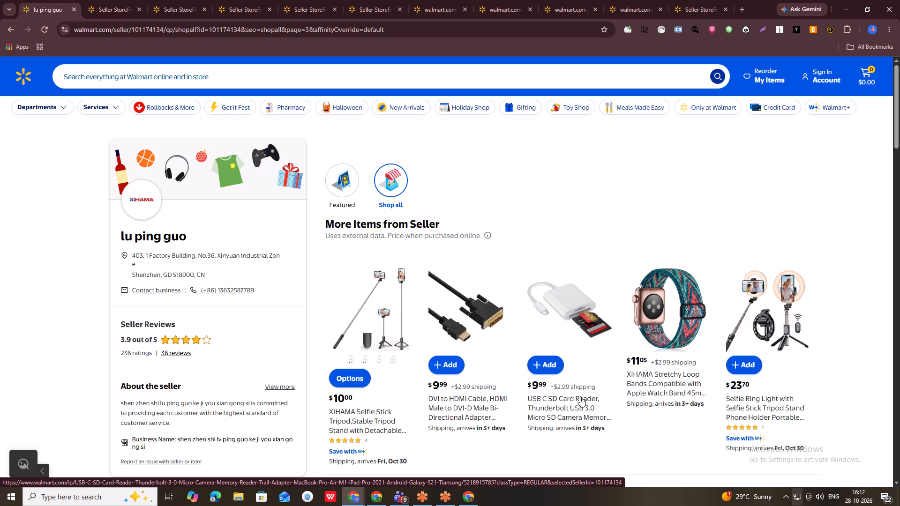
Examine page 3 of the seller's products for Disney items and go to page 4.
{"action": "scroll", "coordinate": [593, 418], "scroll_direction": "down", "scroll_amount": 5}
{"action": "scroll", "coordinate": [615, 385], "scroll_direction": "down", "scroll_amount": 14}
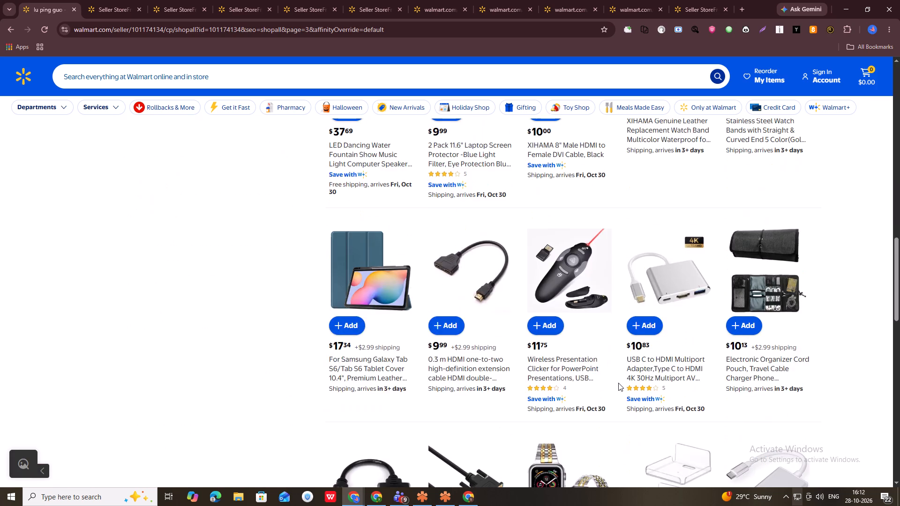
{"action": "scroll", "coordinate": [628, 393], "scroll_direction": "down", "scroll_amount": 6}
{"action": "scroll", "coordinate": [669, 435], "scroll_direction": "down", "scroll_amount": 13}
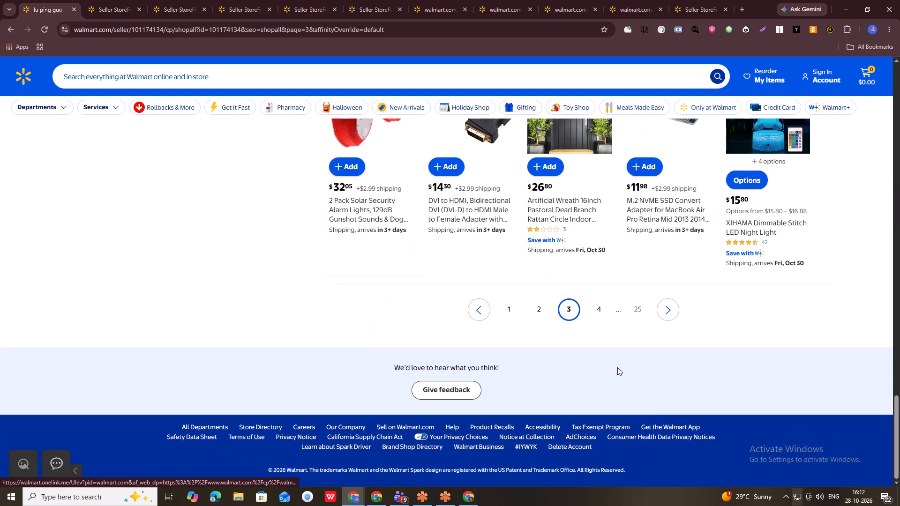
{"action": "left_click", "coordinate": [602, 312]}
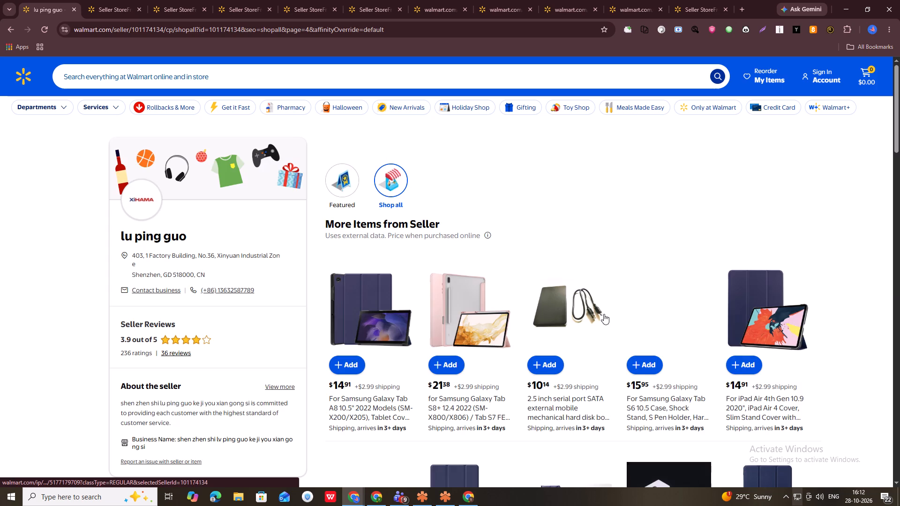
Examine page 4 of the seller's products for Disney items and go to page 5.
{"action": "scroll", "coordinate": [630, 357], "scroll_direction": "down", "scroll_amount": 6}
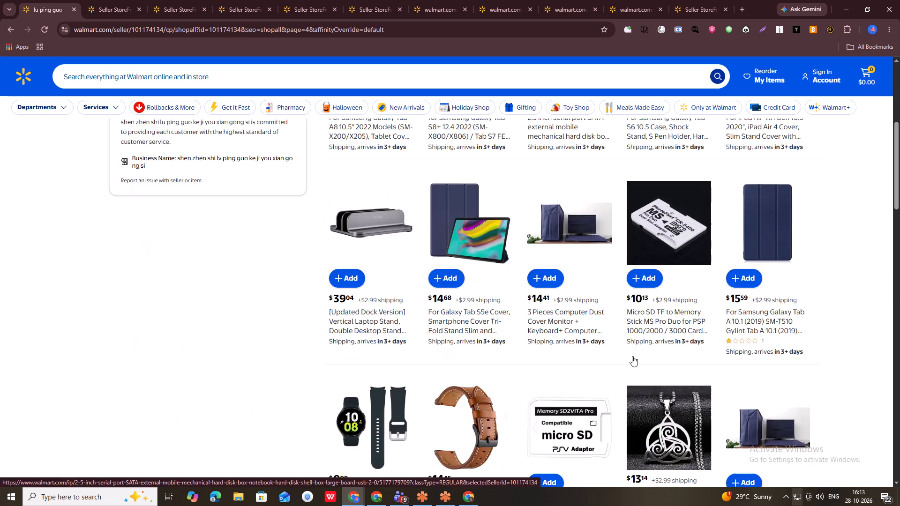
{"action": "scroll", "coordinate": [632, 356], "scroll_direction": "down", "scroll_amount": 14}
{"action": "scroll", "coordinate": [637, 356], "scroll_direction": "down", "scroll_amount": 12}
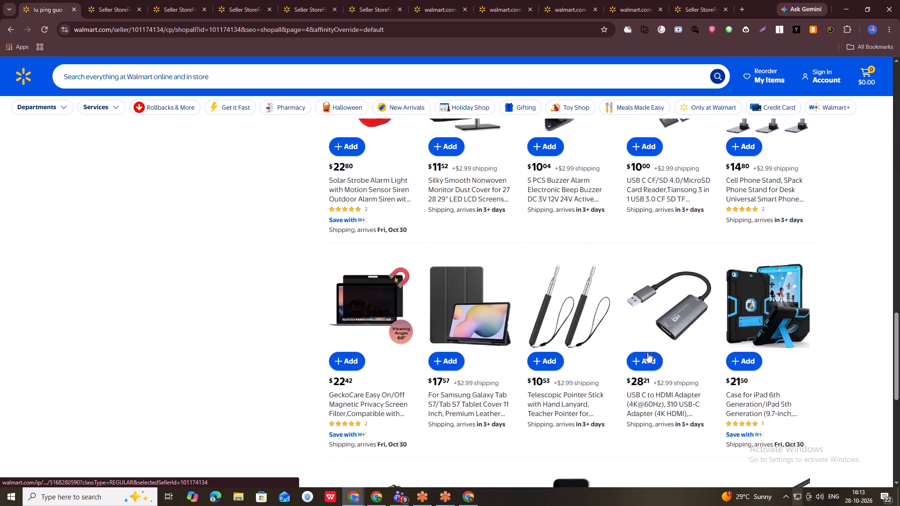
{"action": "scroll", "coordinate": [647, 352], "scroll_direction": "down", "scroll_amount": 6}
{"action": "scroll", "coordinate": [648, 350], "scroll_direction": "up", "scroll_amount": 2}
{"action": "left_click", "coordinate": [608, 406]}
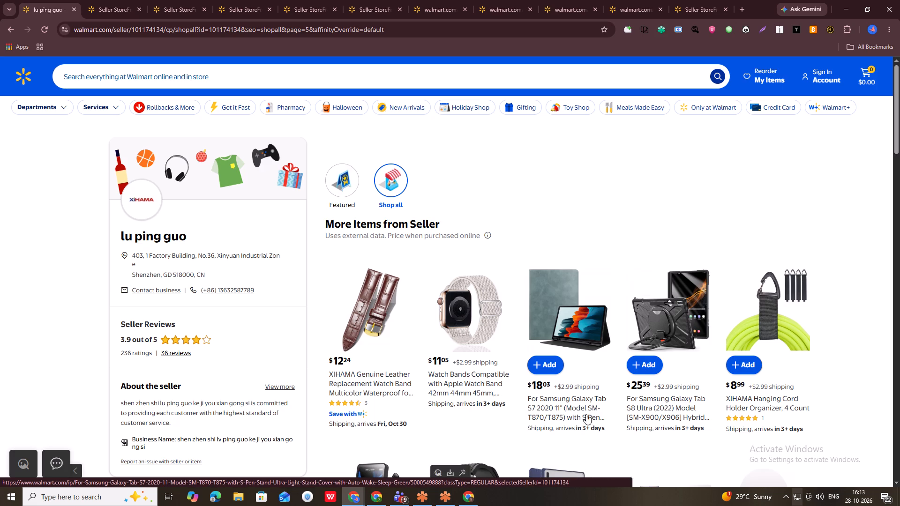
Examine pages 5 and 6 of the seller's products for Disney items.
{"action": "scroll", "coordinate": [618, 402], "scroll_direction": "down", "scroll_amount": 13}
{"action": "scroll", "coordinate": [635, 403], "scroll_direction": "down", "scroll_amount": 16}
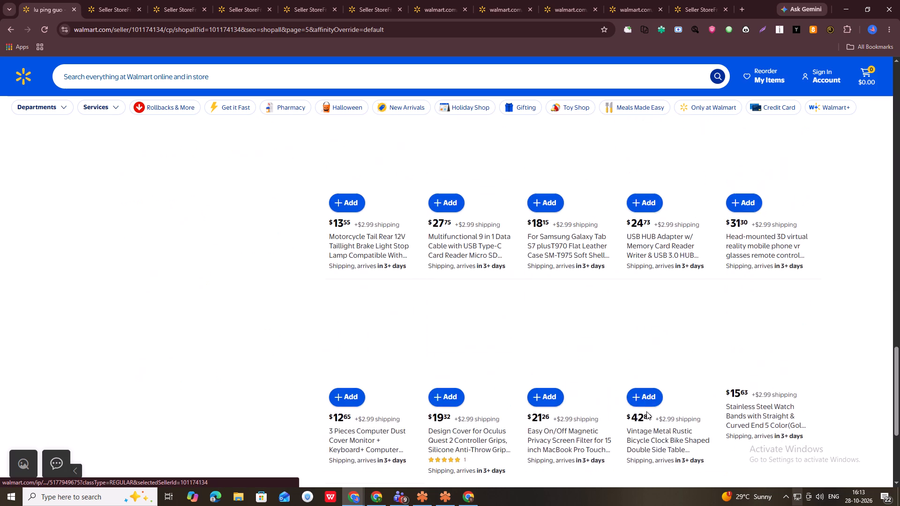
{"action": "scroll", "coordinate": [634, 403], "scroll_direction": "down", "scroll_amount": 7}
{"action": "left_click", "coordinate": [601, 313]}
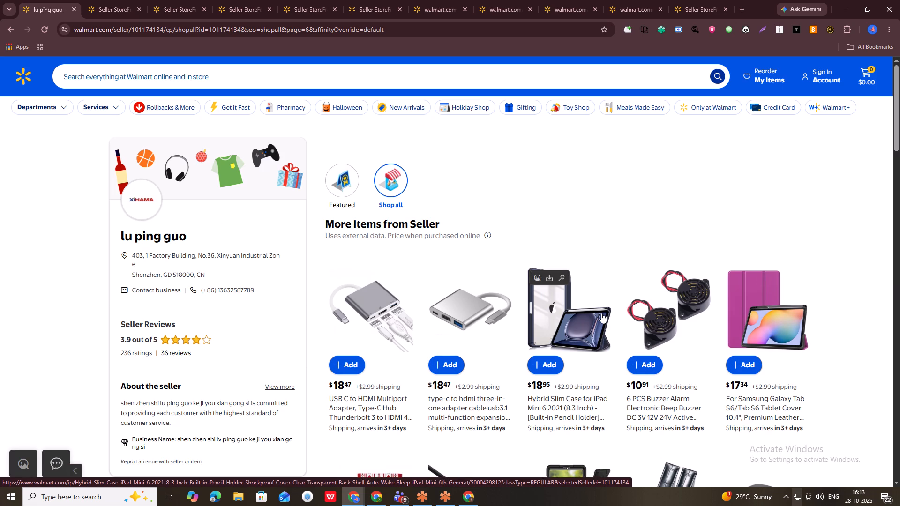
{"action": "scroll", "coordinate": [601, 313], "scroll_direction": "down", "scroll_amount": 7}
{"action": "scroll", "coordinate": [665, 341], "scroll_direction": "down", "scroll_amount": 18}
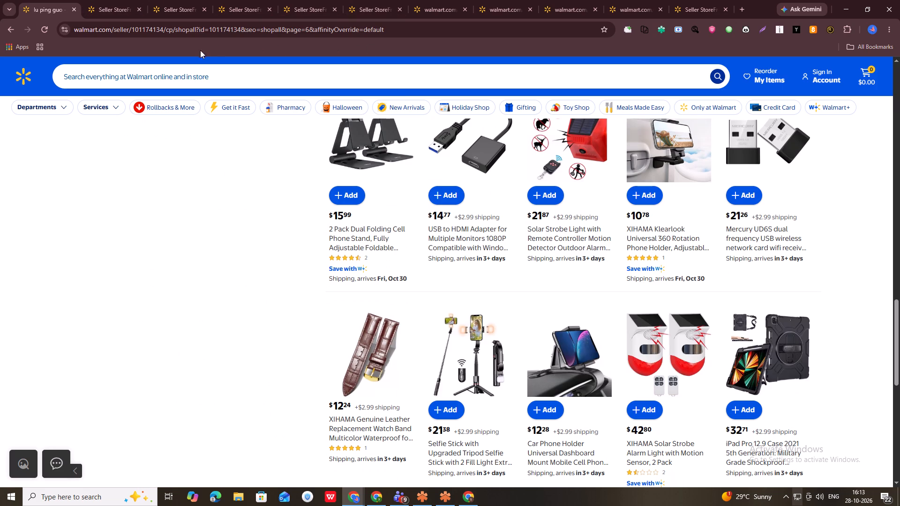
{"action": "scroll", "coordinate": [459, 207], "scroll_direction": "up", "scroll_amount": 20}
{"action": "scroll", "coordinate": [459, 207], "scroll_direction": "up", "scroll_amount": 20}
{"action": "scroll", "coordinate": [459, 207], "scroll_direction": "up", "scroll_amount": 1}
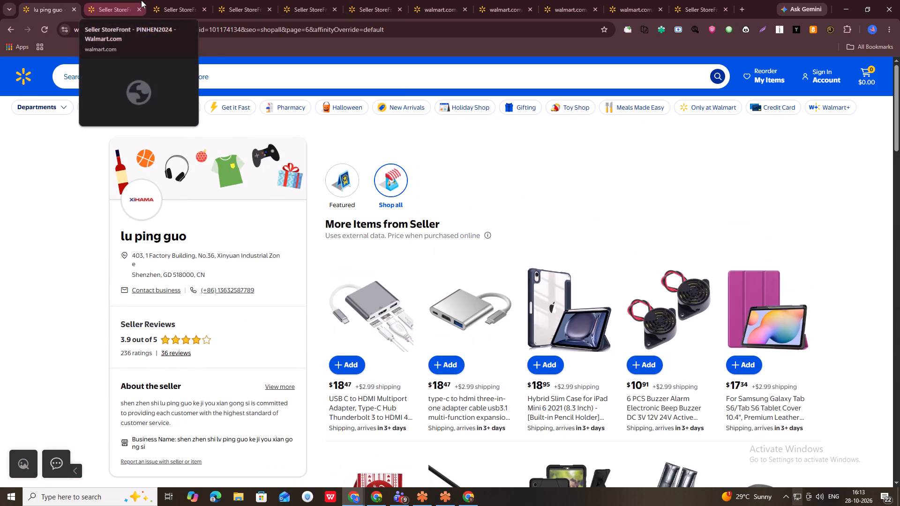
{"action": "key", "text": "alt+Tab"}
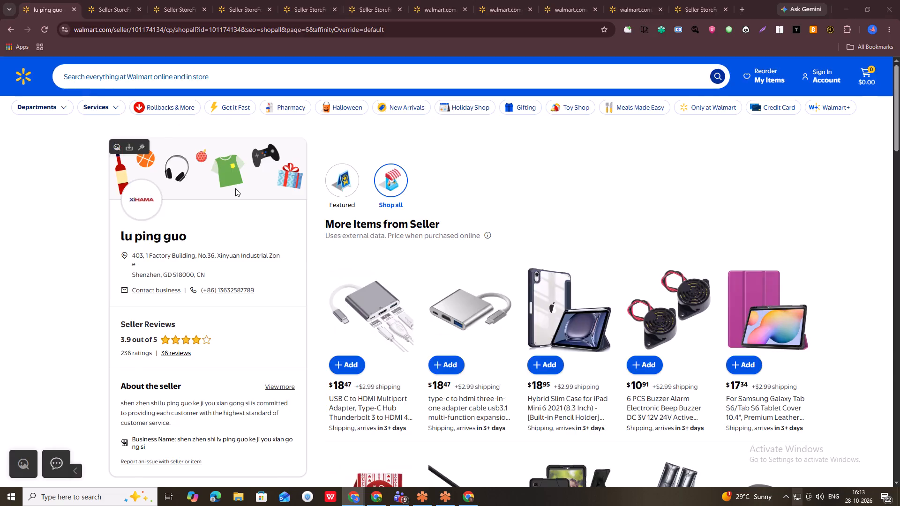
{"action": "left_click", "coordinate": [344, 338]}
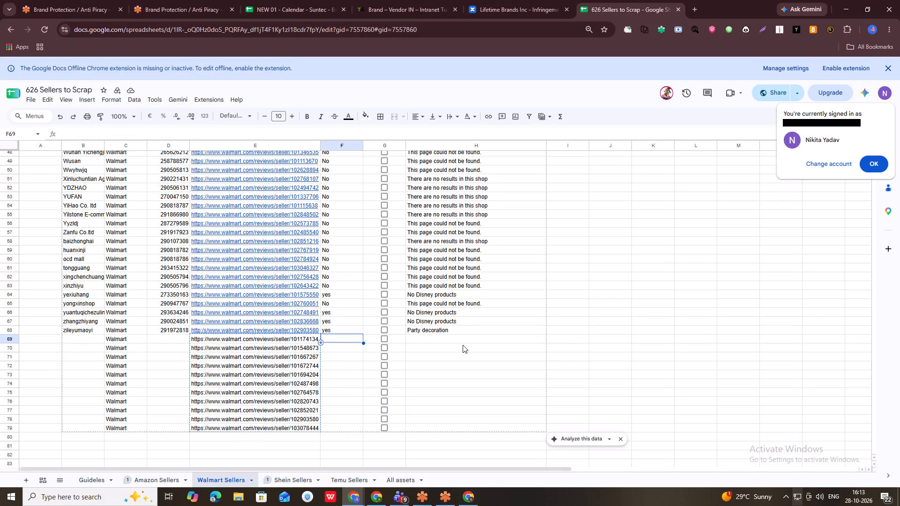
{"action": "type", "text": "Yes"}
{"action": "key", "text": "Right"}
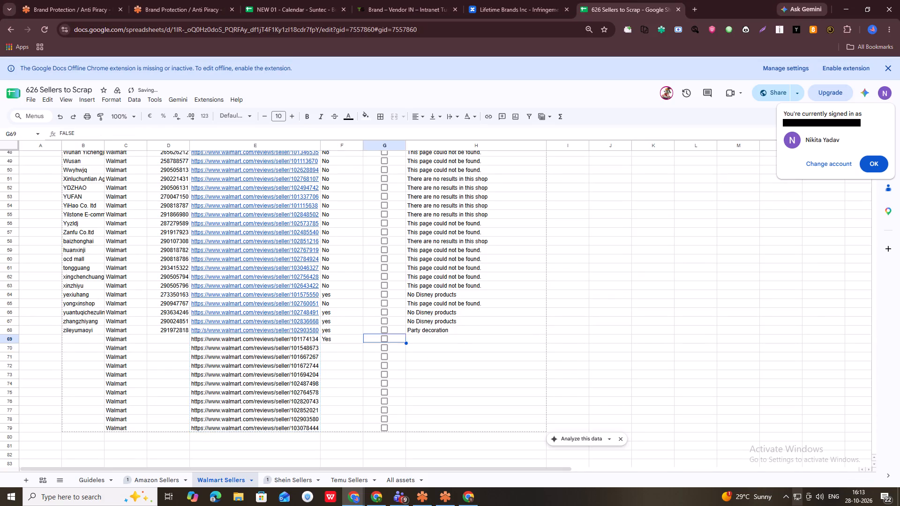
Copy the "No Disney products" remark from row 67 into column H of row 69, and move to column F of row 70.
{"action": "key", "text": "Right"}
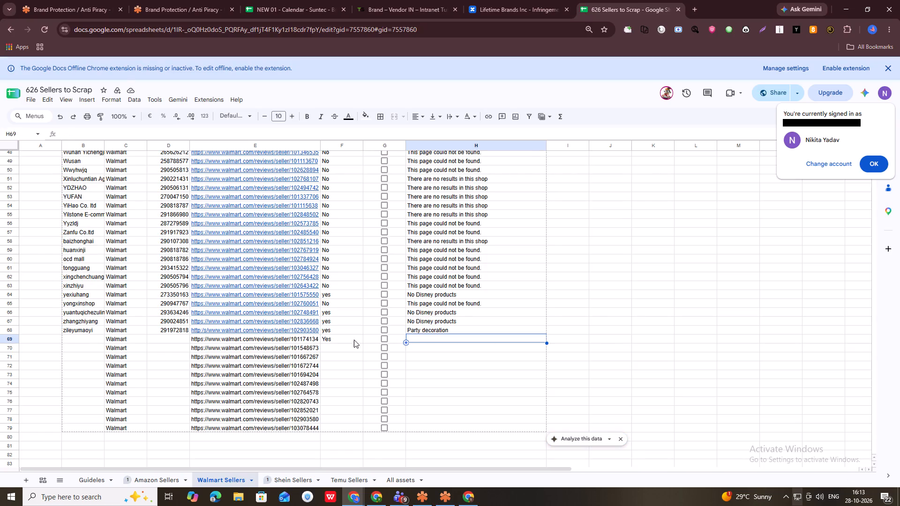
{"action": "left_click", "coordinate": [447, 320]}
{"action": "right_click", "coordinate": [447, 320]}
{"action": "key", "text": "ctrl+c"}
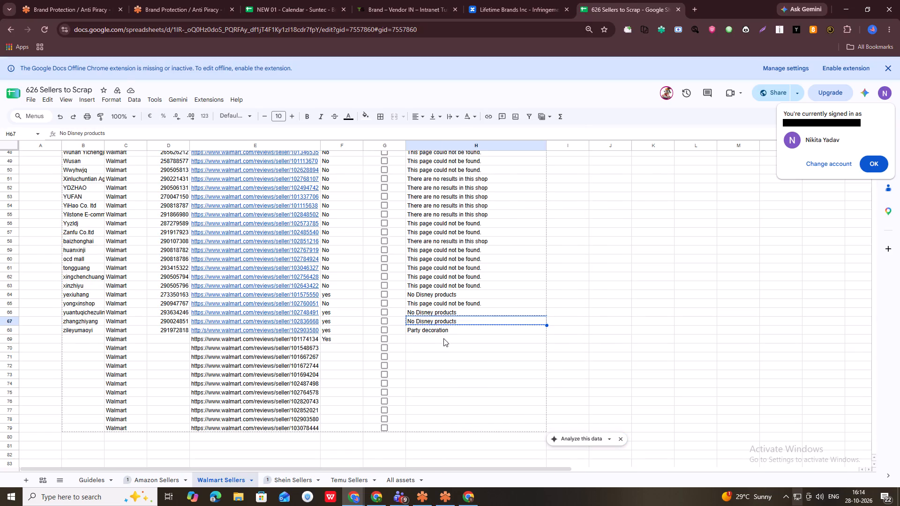
{"action": "left_click", "coordinate": [443, 338]}
{"action": "key", "text": "ctrl+v"}
{"action": "key", "text": "Down"}
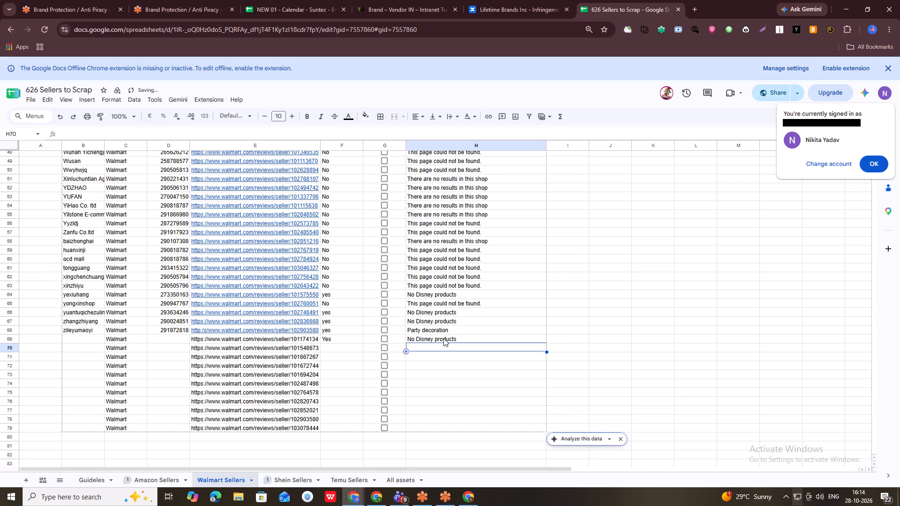
{"action": "key", "text": "Left"}
{"action": "key", "text": "Left"}
Switch back to the Walmart storefront window and close the reviewed XIHAMA seller's page.
{"action": "key", "text": "alt+Tab"}
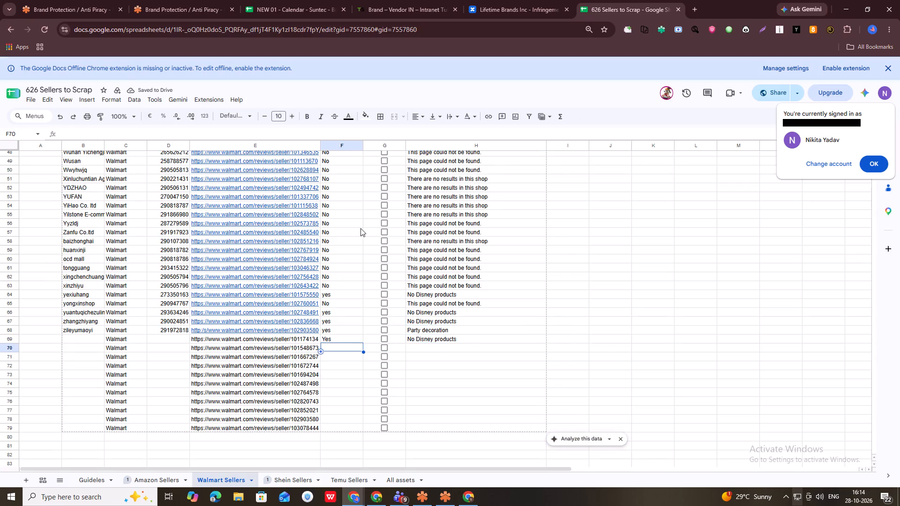
{"action": "left_click", "coordinate": [100, 0]}
{"action": "middle_click", "coordinate": [55, 0]}
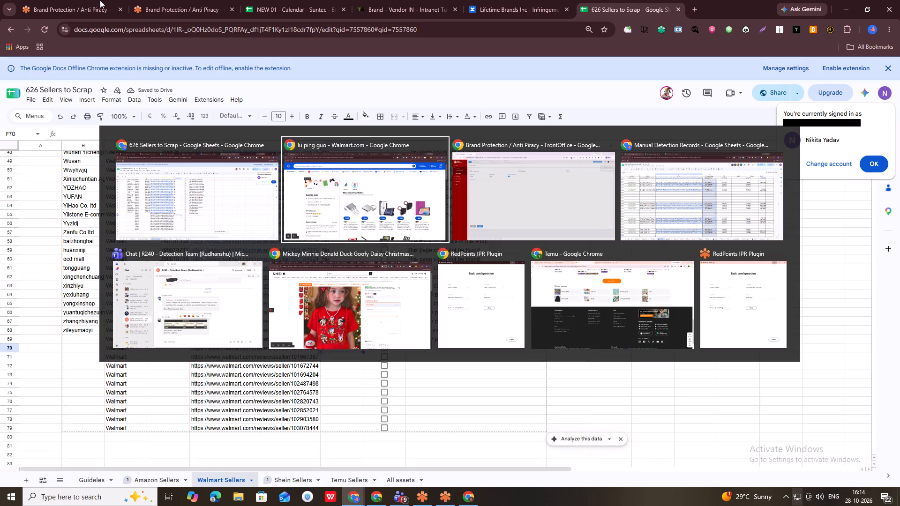